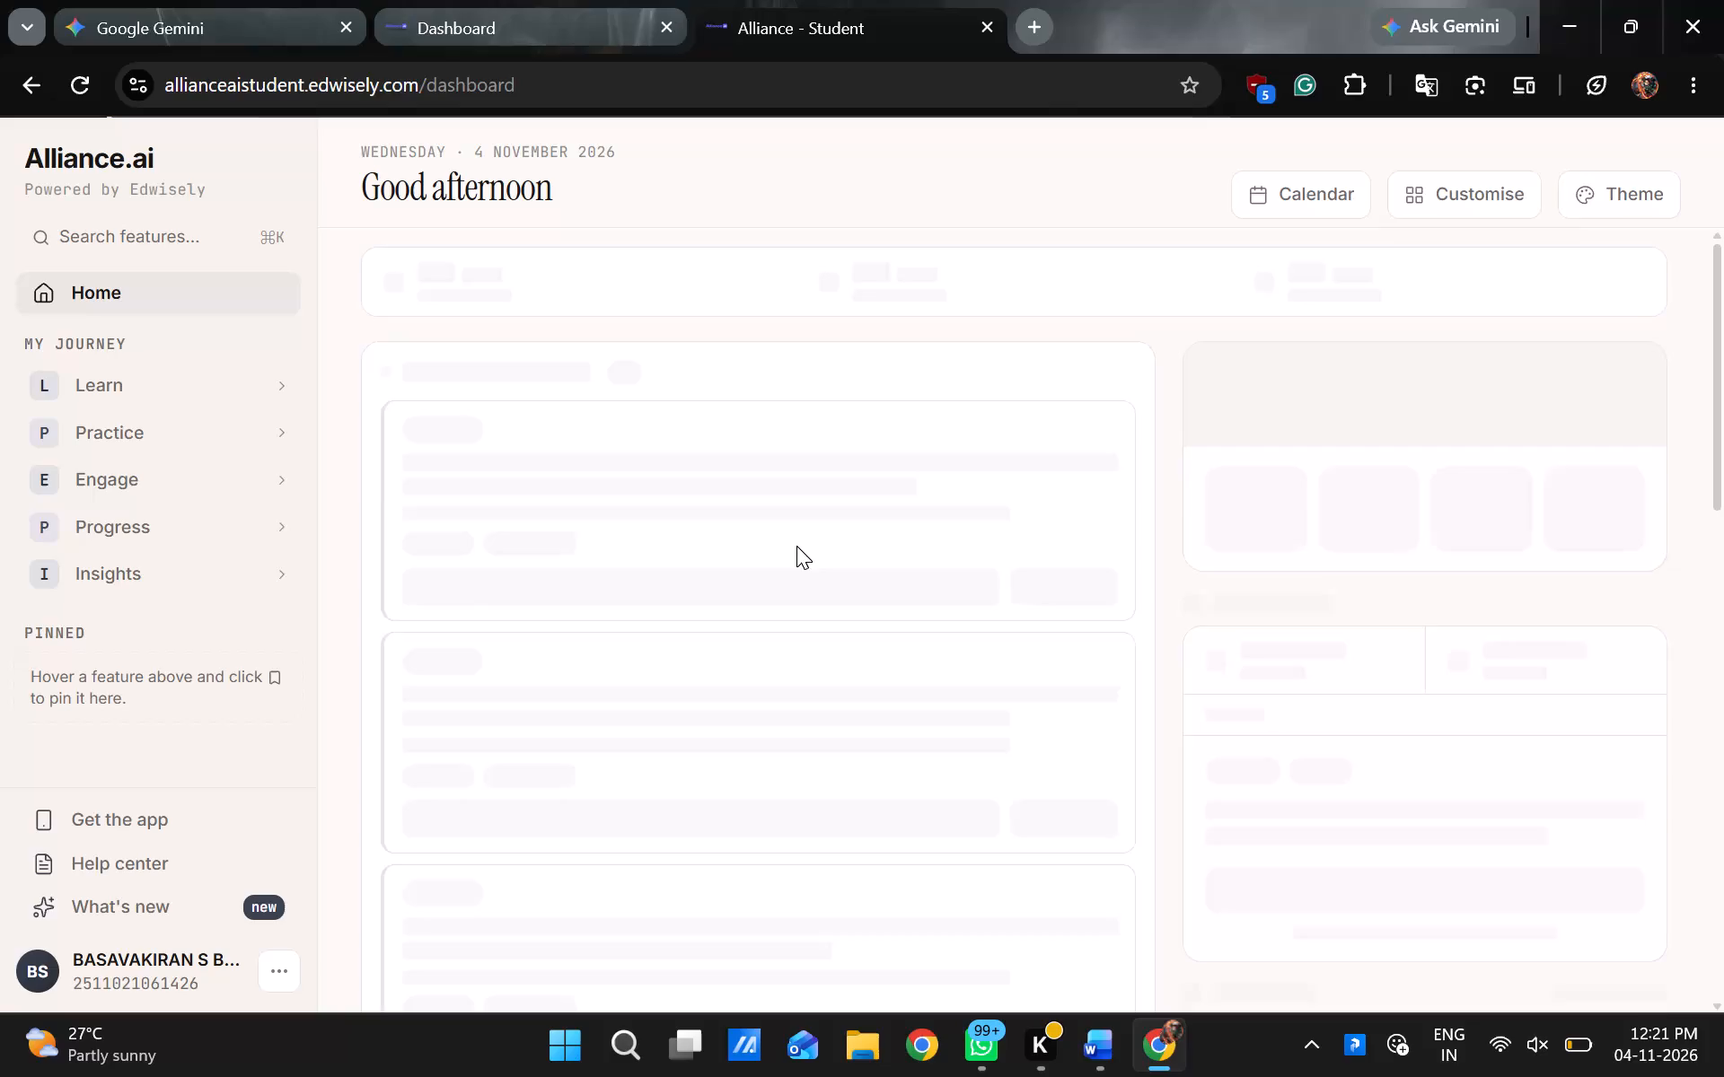
Look through the student dashboard and open the full list of activities from the faculty.
scroll(837, 616, "down", 2)
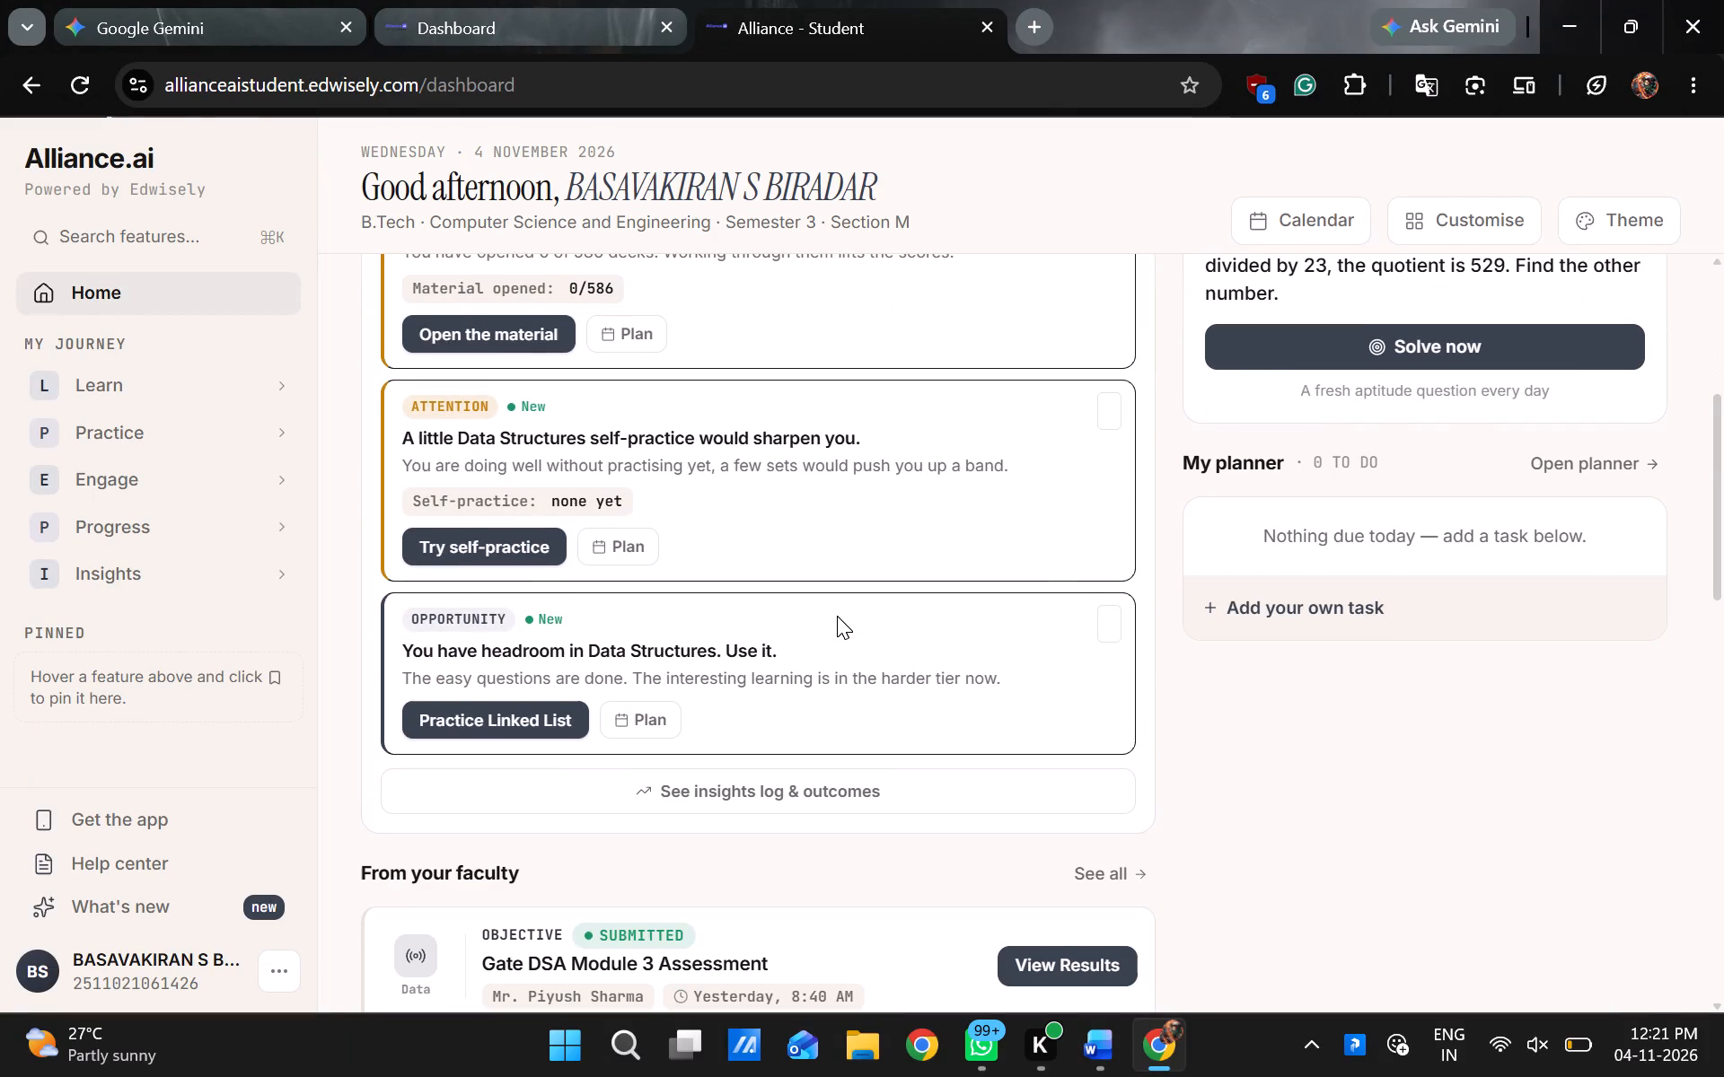
scroll(837, 616, "down", 2)
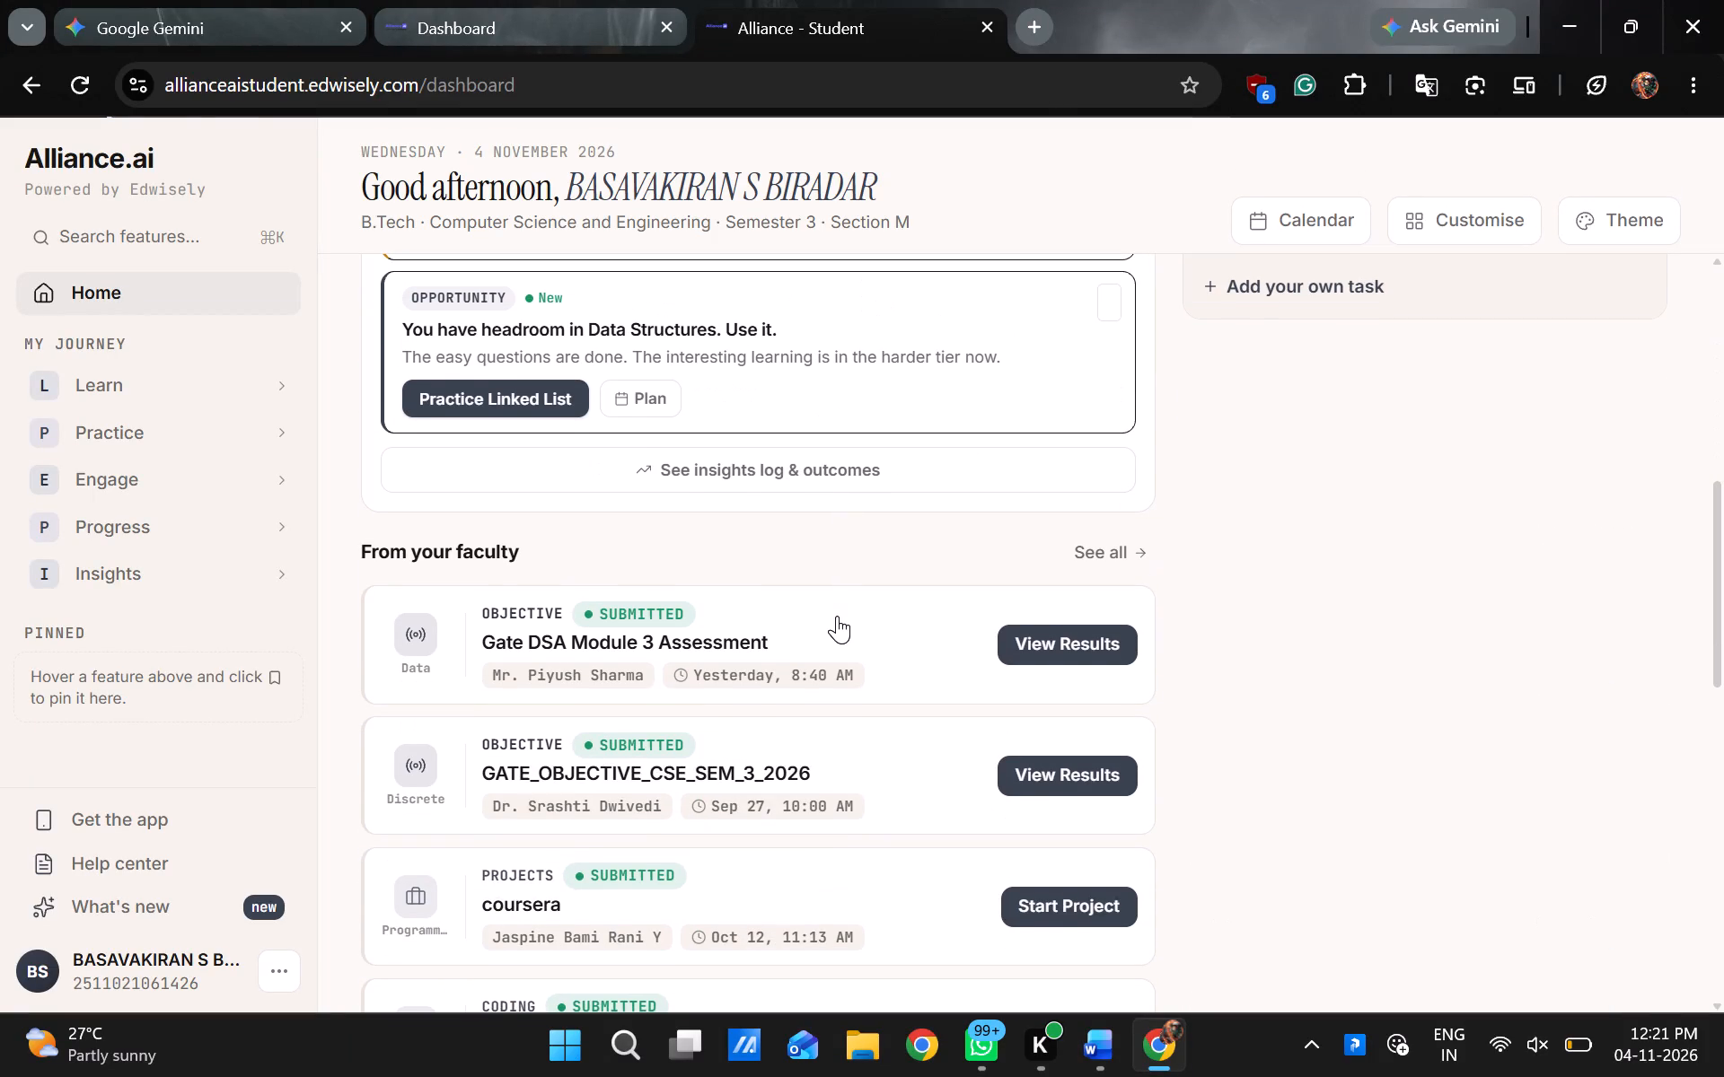
scroll(837, 616, "down", 1)
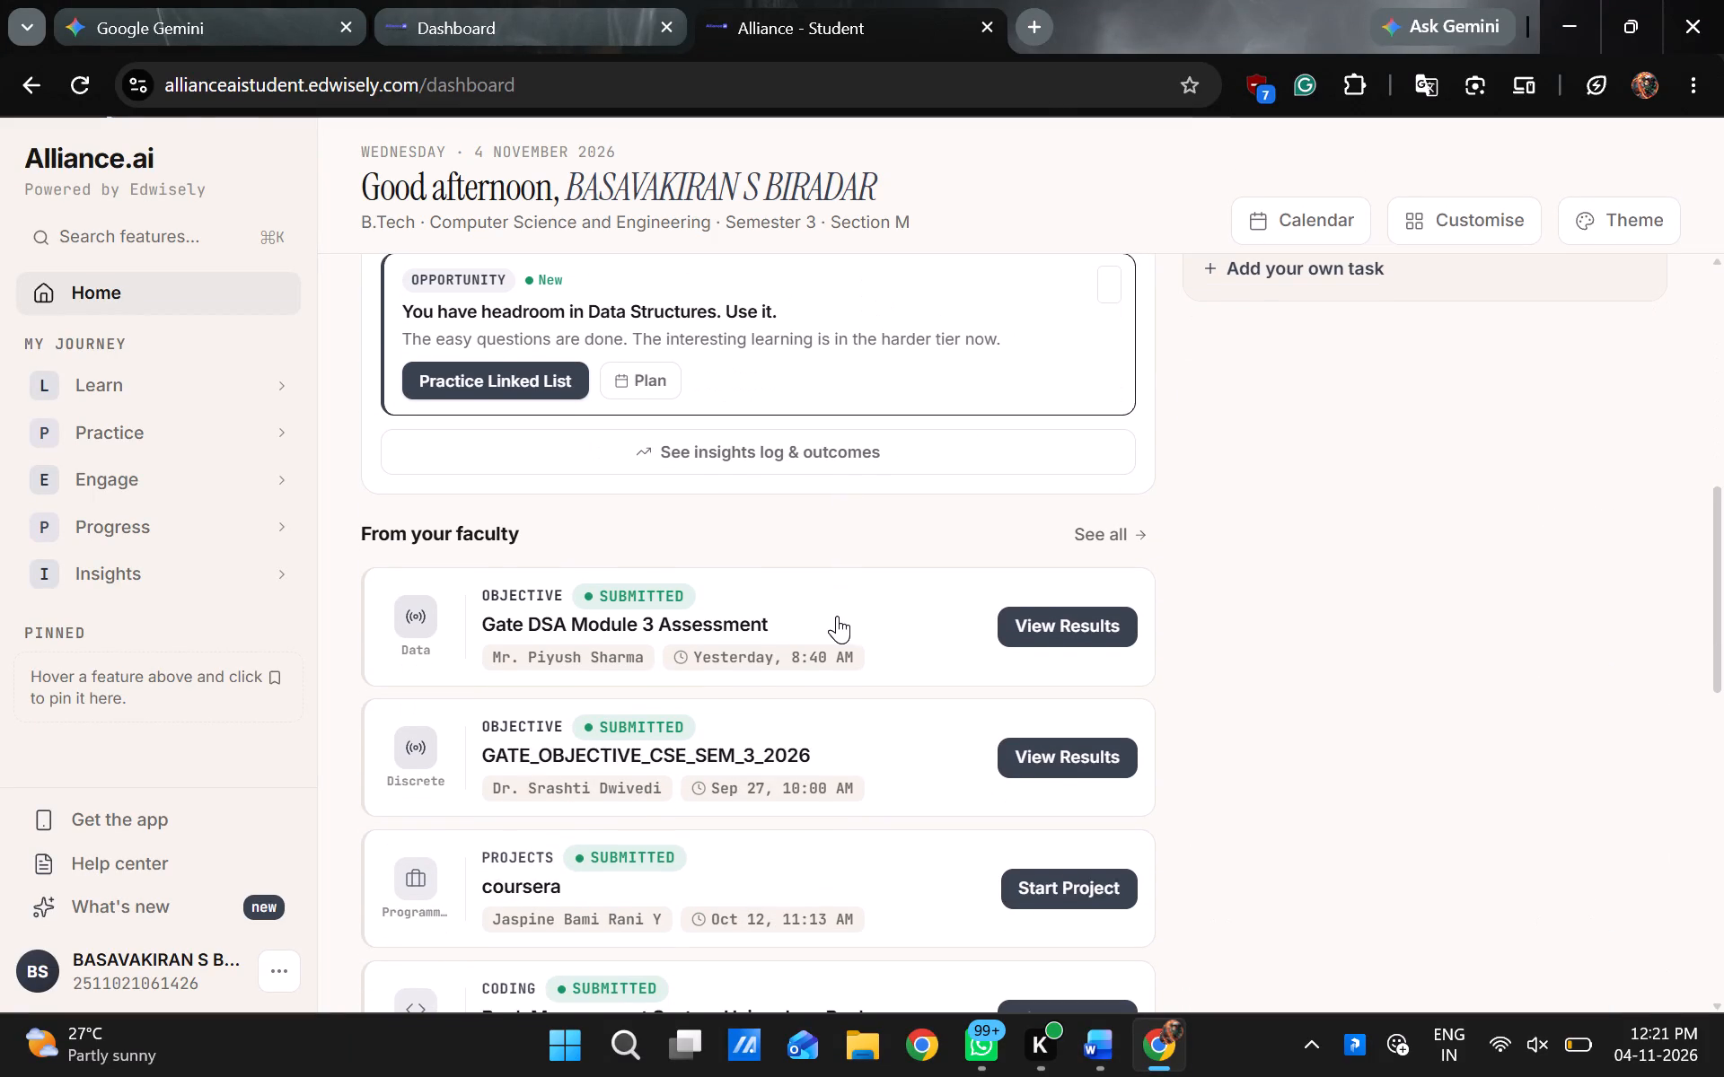
scroll(837, 616, "down", 2)
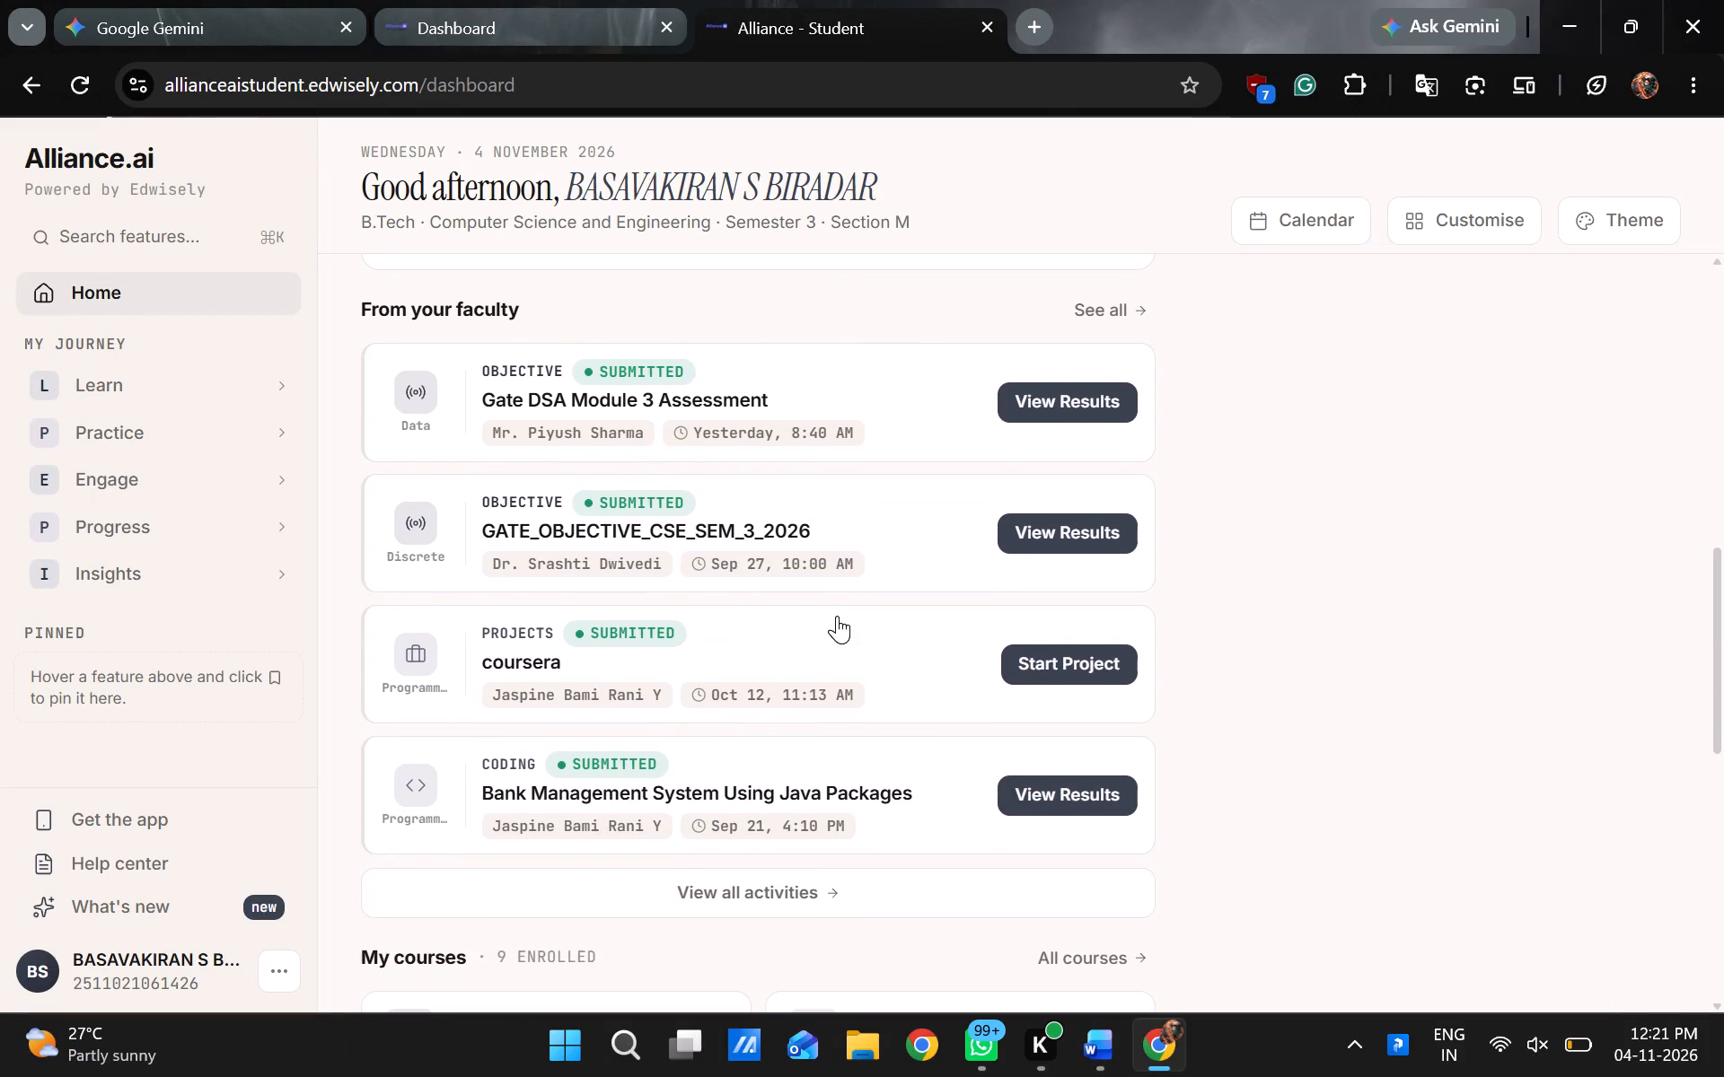
scroll(688, 916, "down", 1)
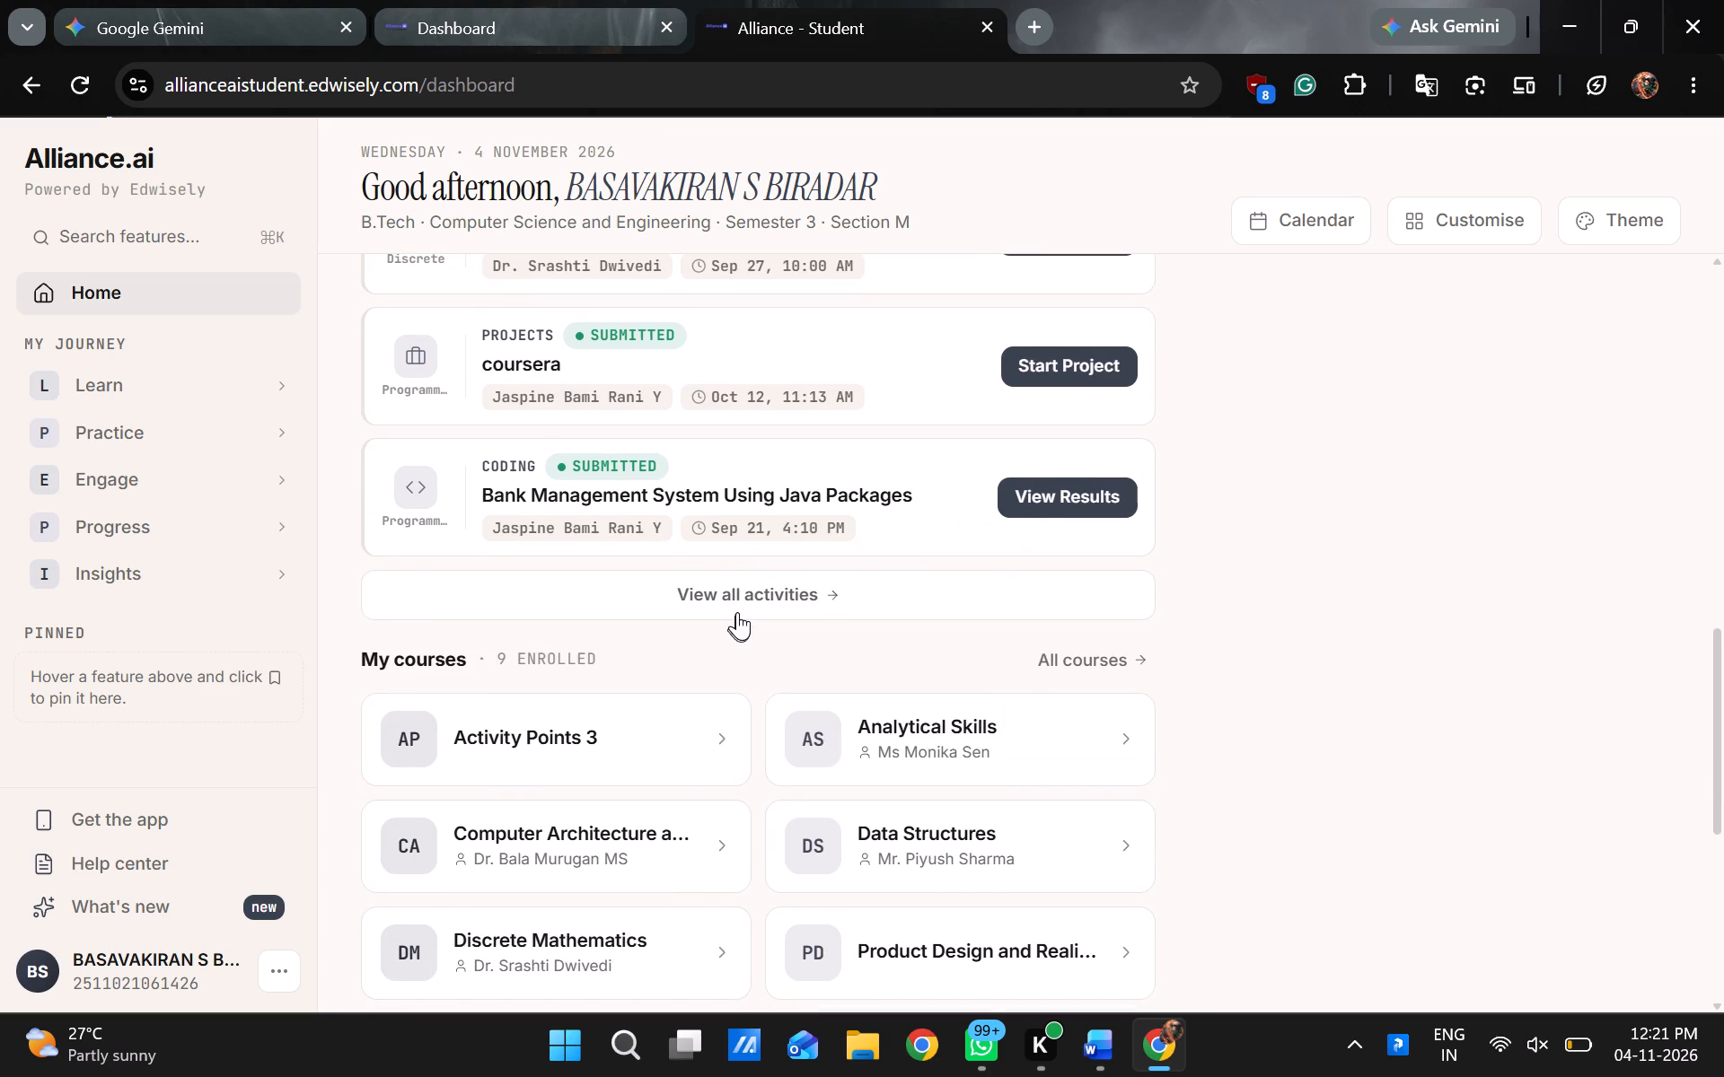
left_click(741, 603)
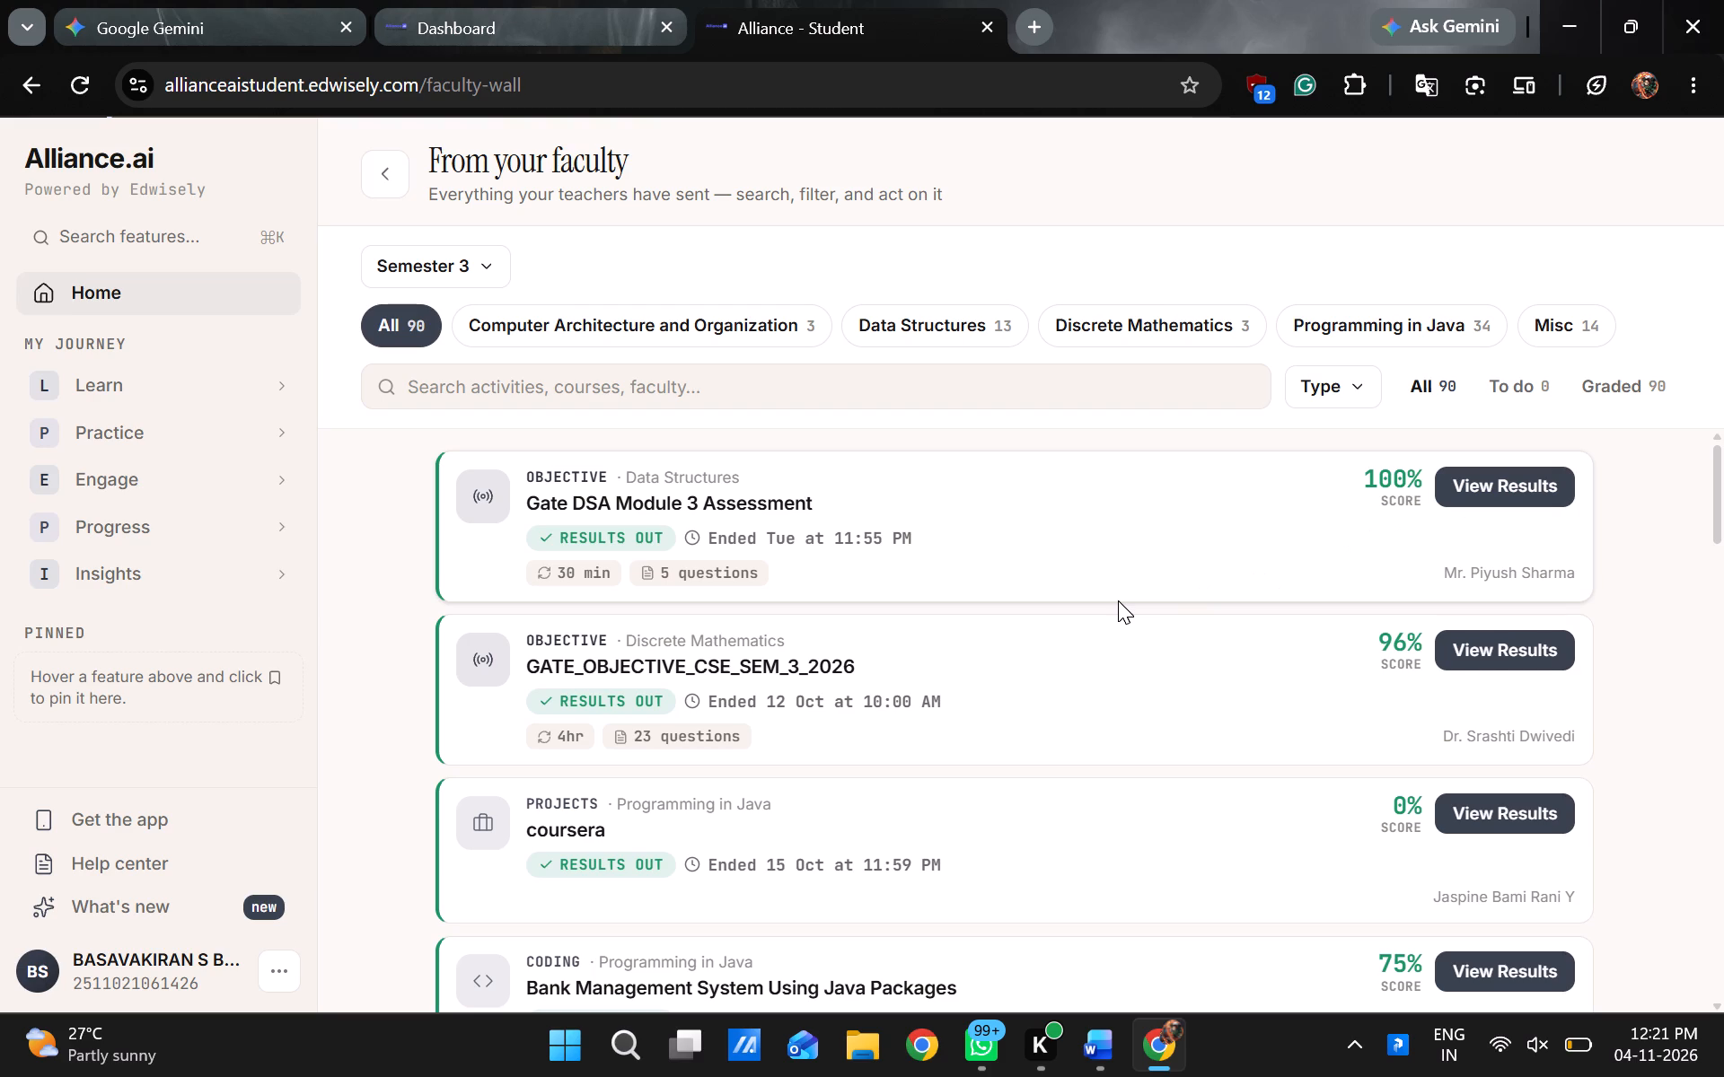
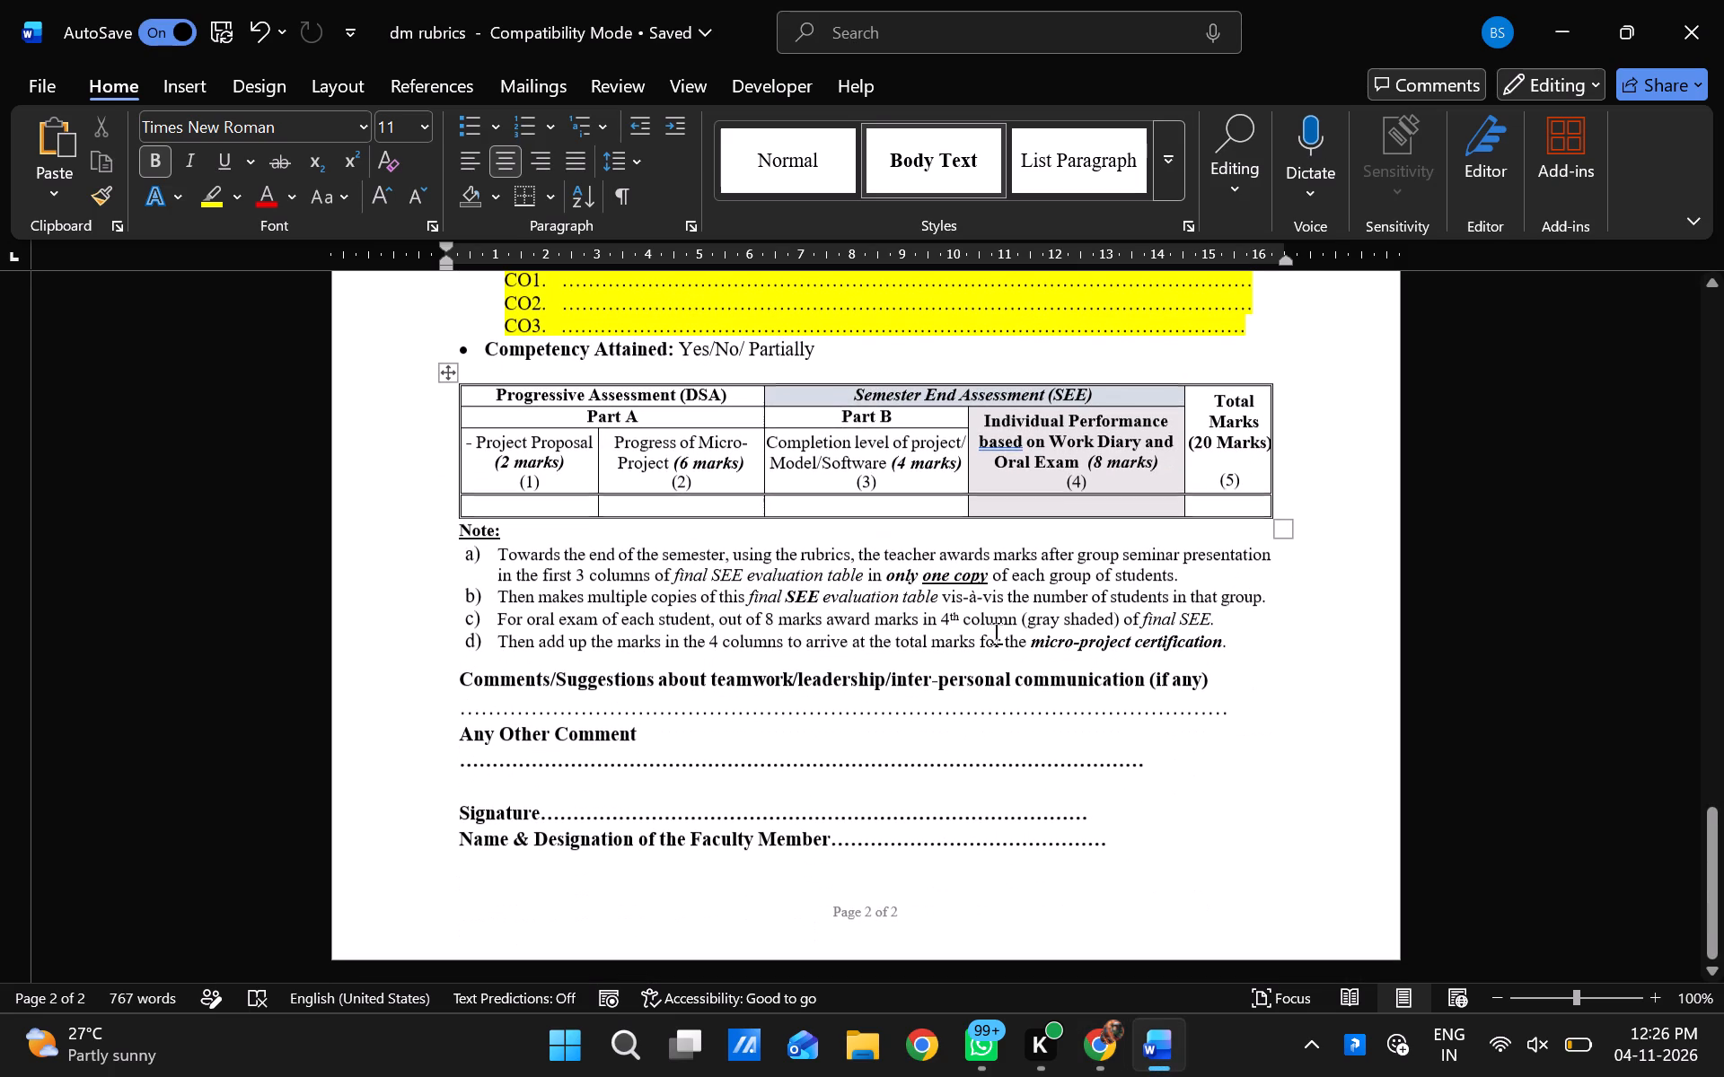
scroll(994, 633, "up", 1)
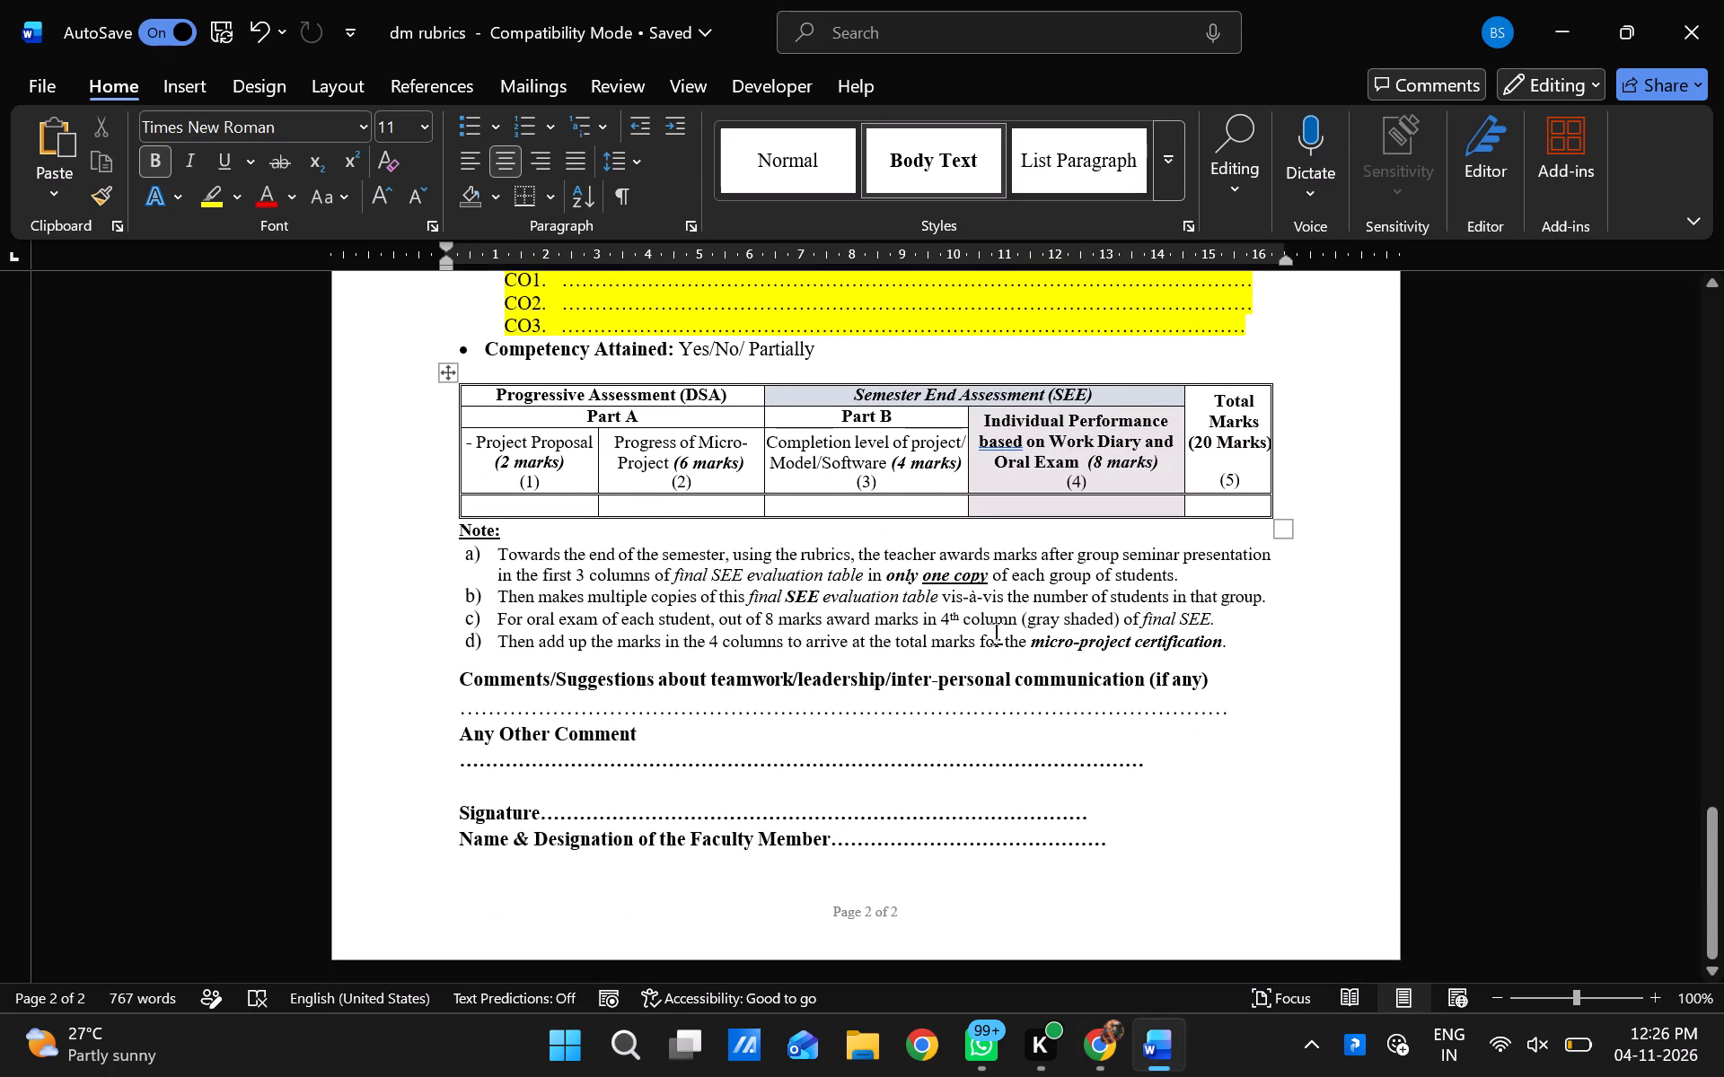
scroll(994, 633, "up", 2)
scroll(994, 633, "down", 6)
scroll(994, 633, "up", 1)
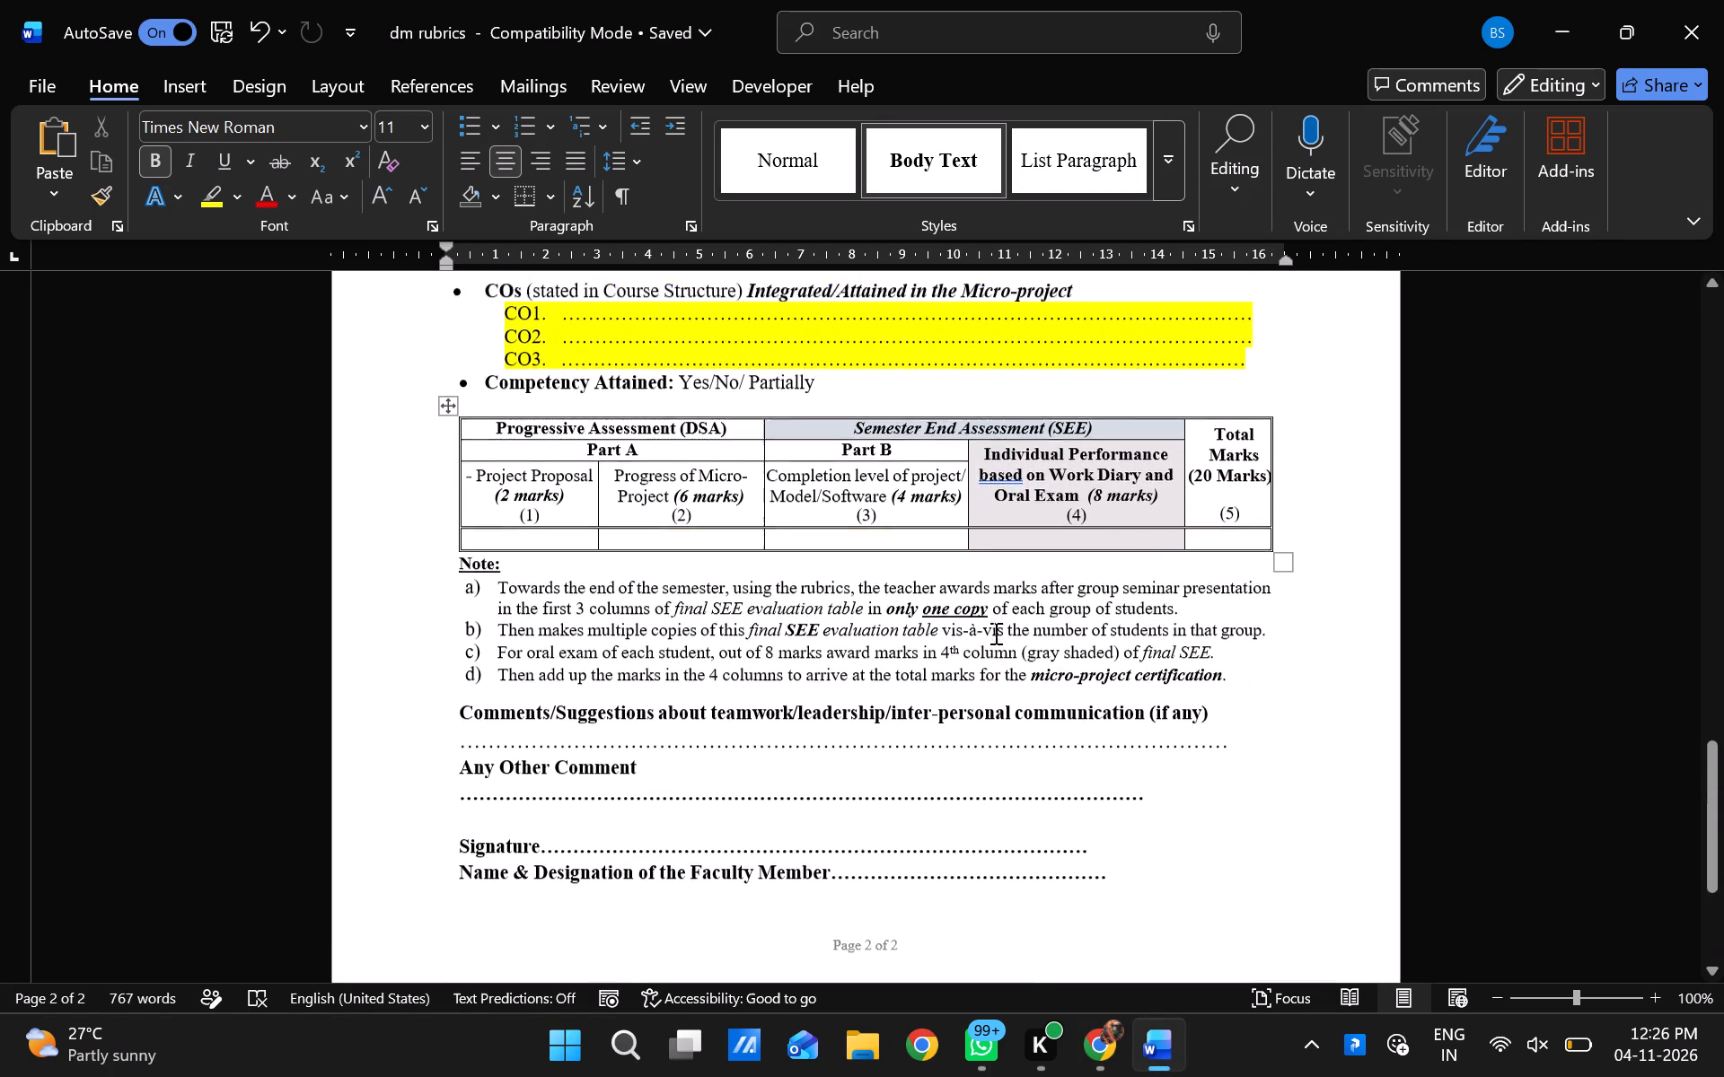
scroll(994, 633, "up", 1)
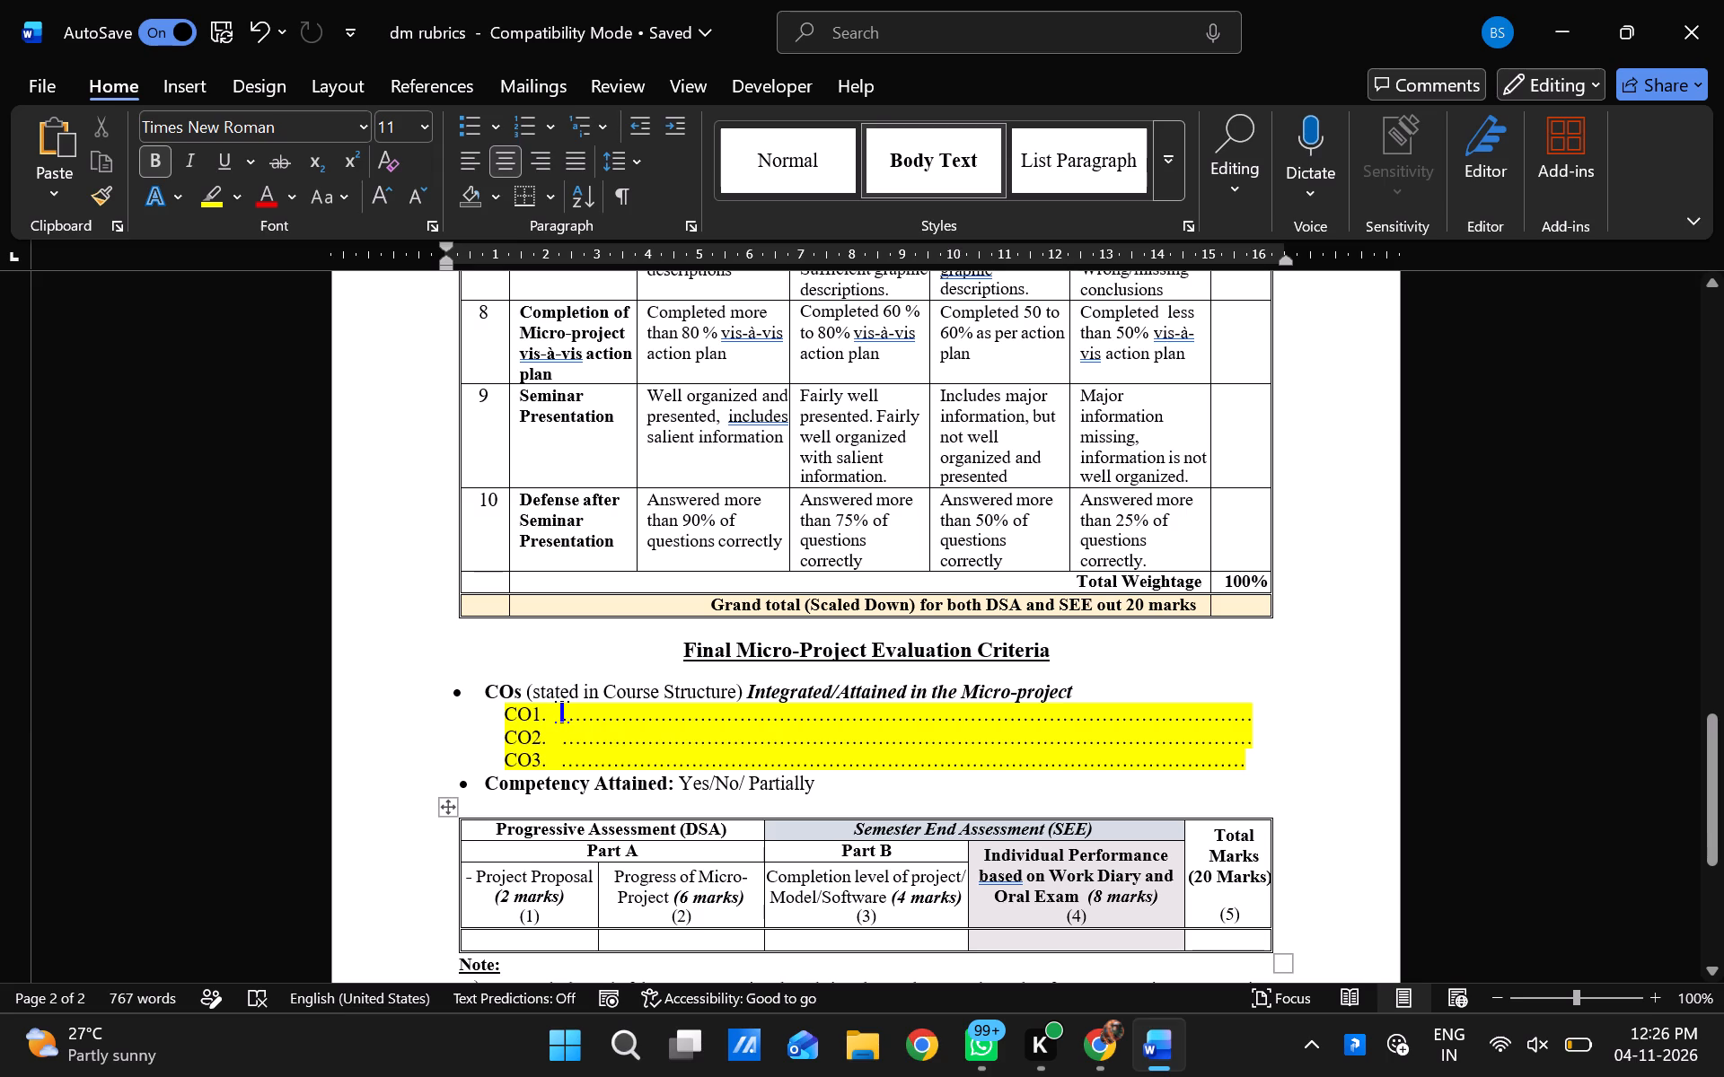
scroll(560, 710, "up", 5)
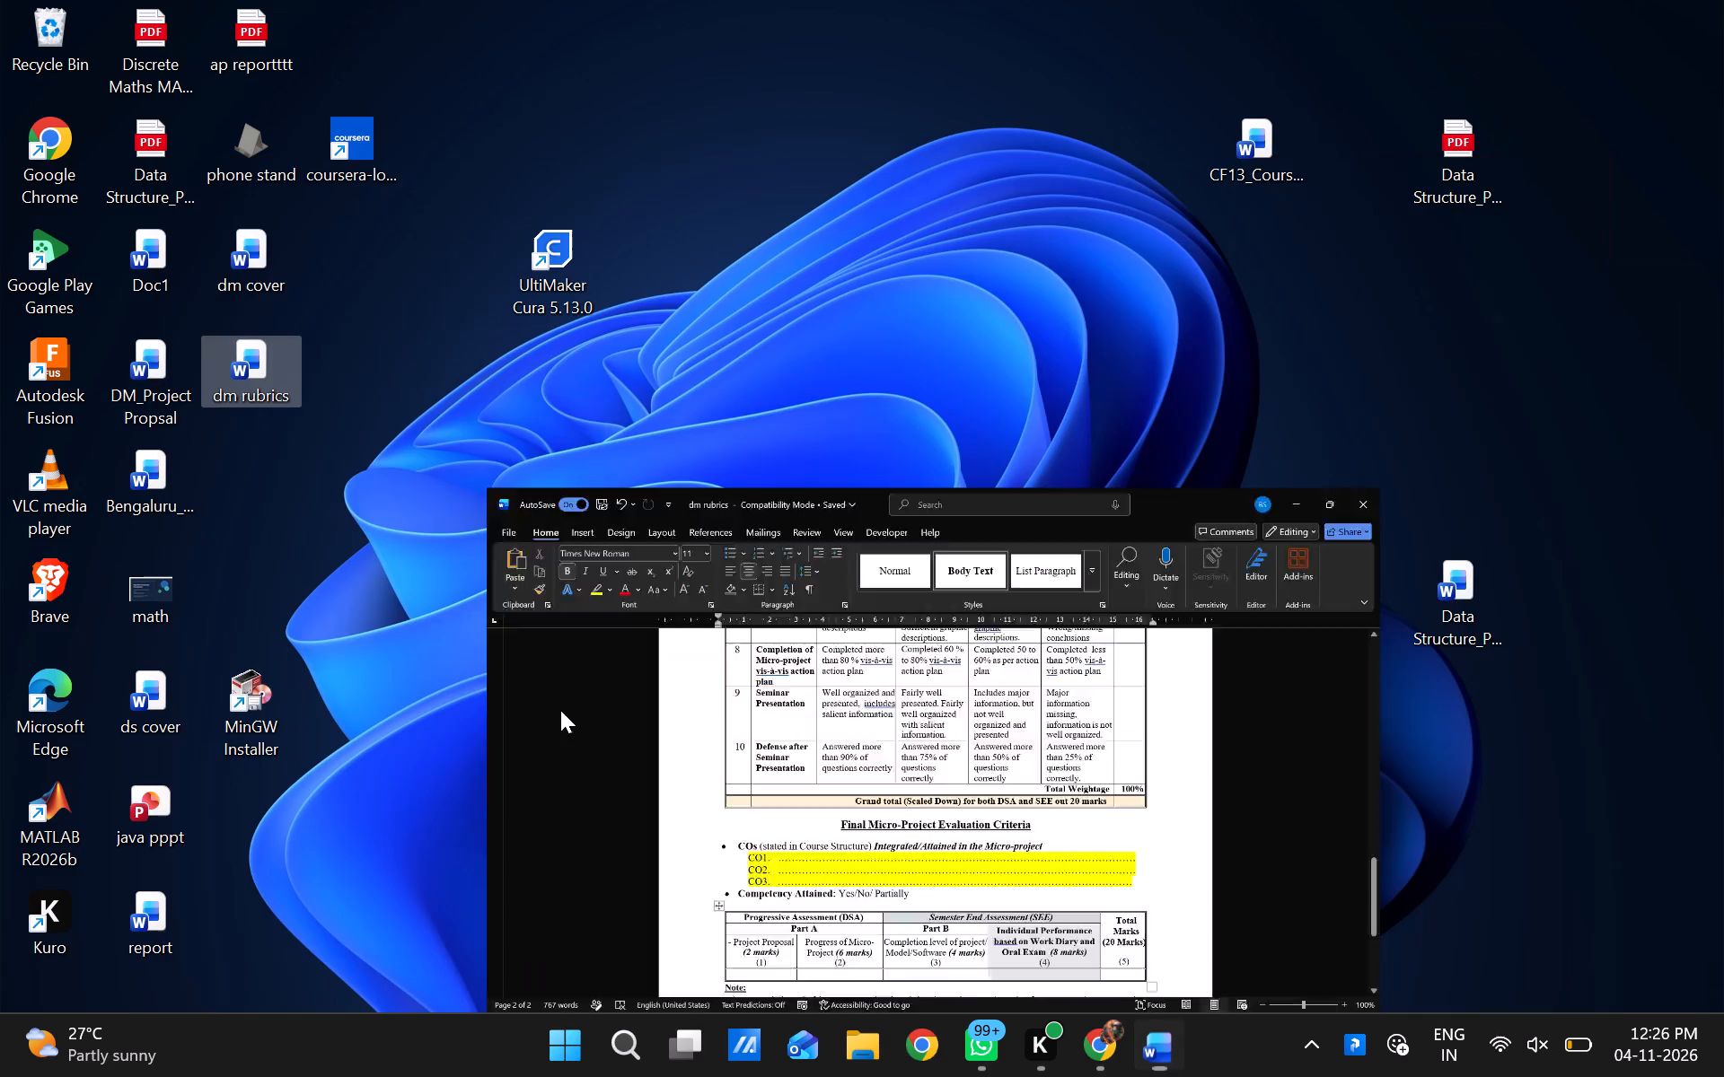
Open the DM_Project Propsal document from the desktop.
double_click(138, 383)
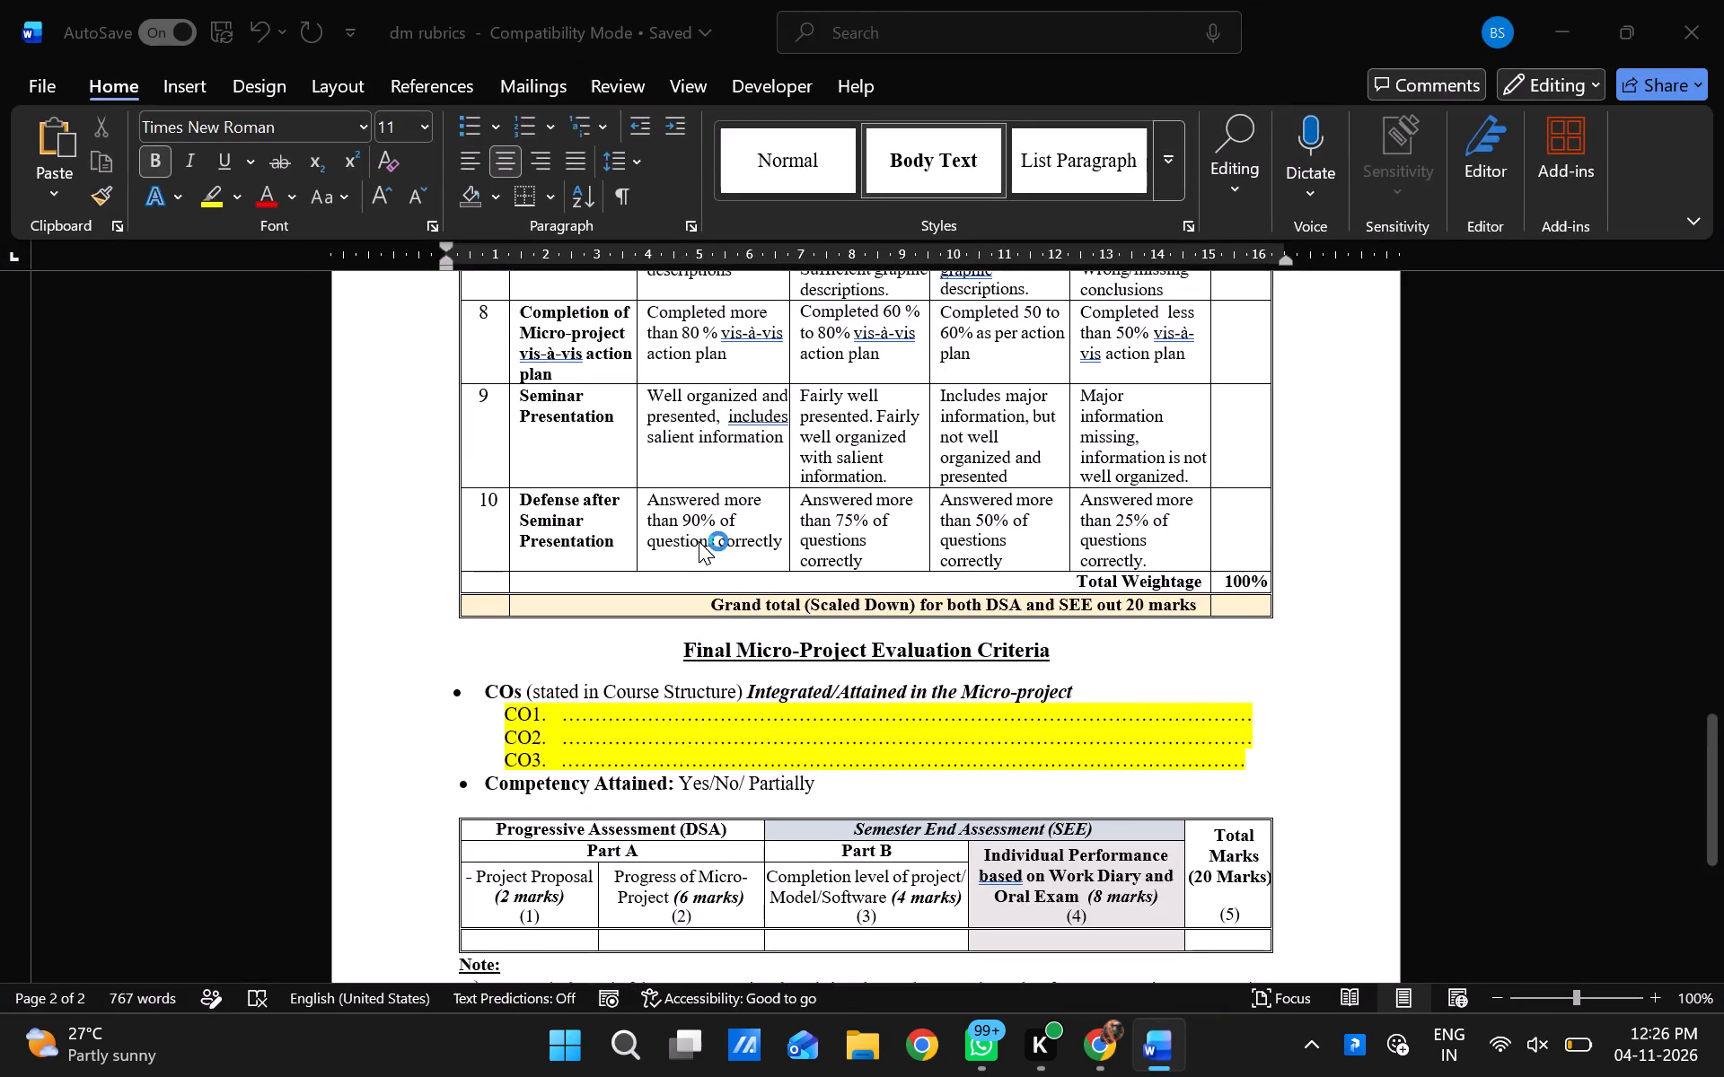
Look through the project proposal for the section listing the course outcomes it addresses.
scroll(699, 541, "down", 7)
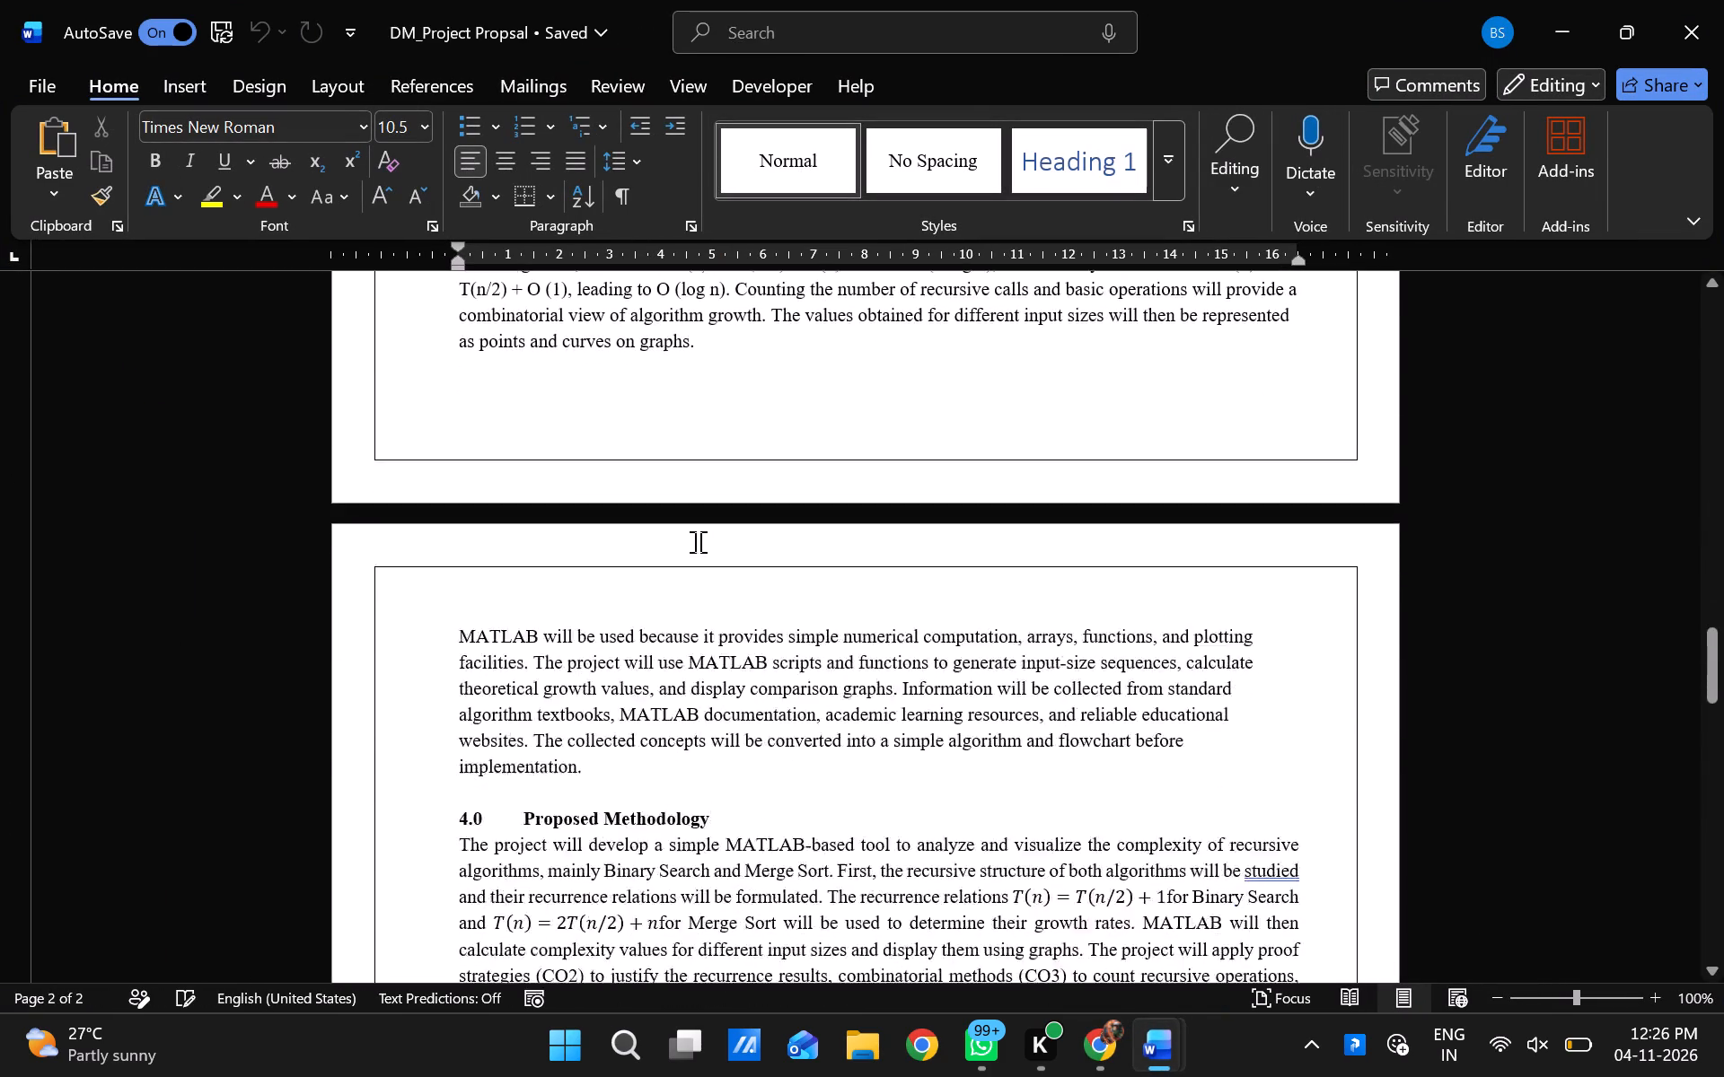
scroll(699, 541, "down", 10)
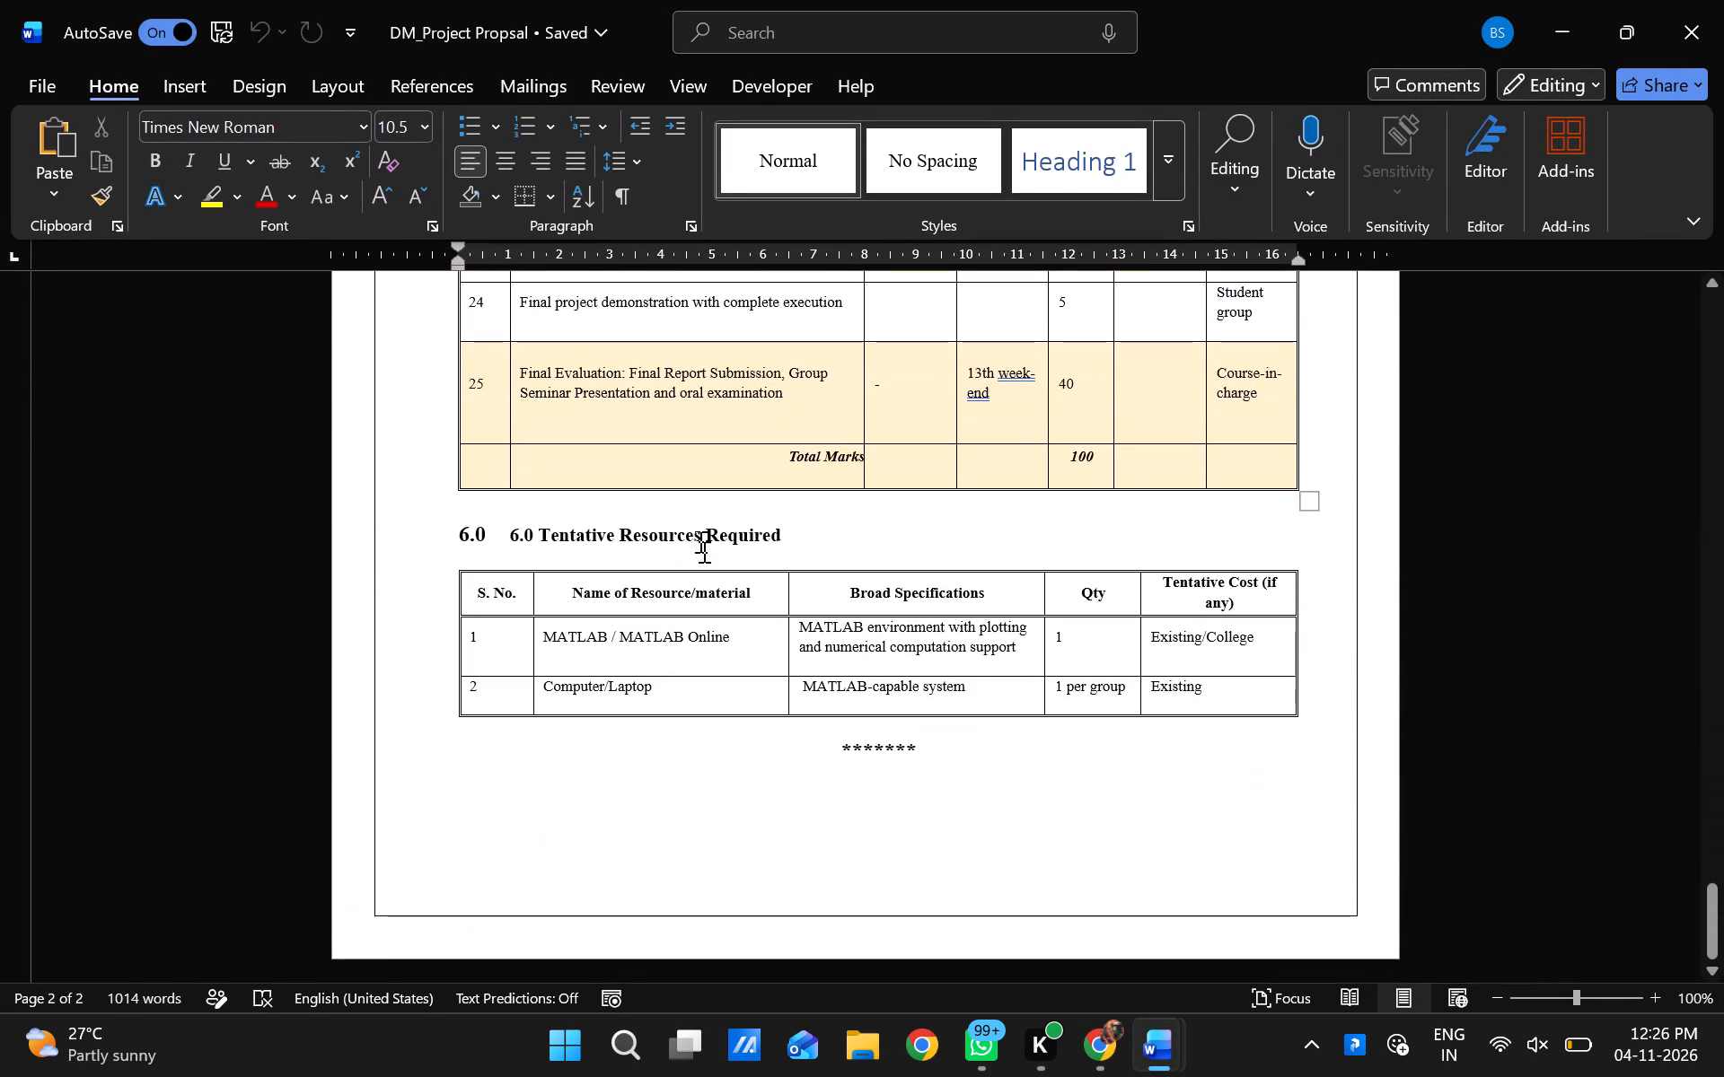
scroll(699, 541, "up", 15)
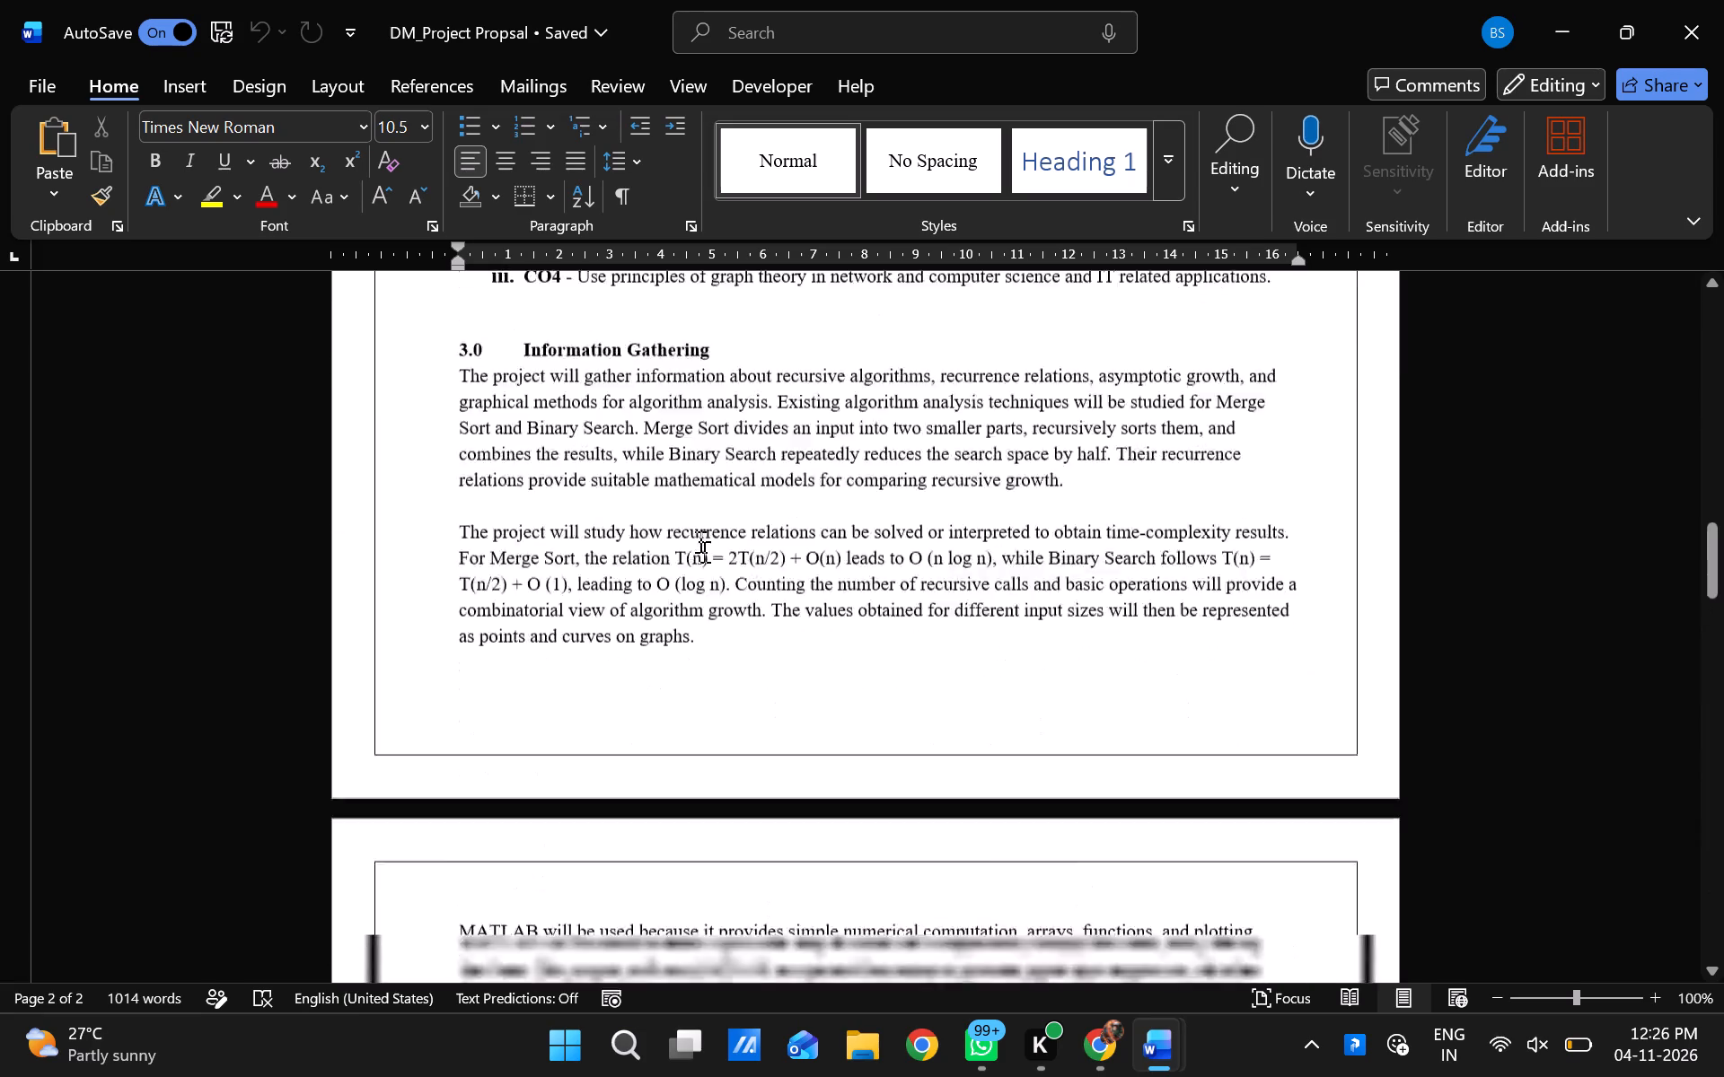
scroll(699, 541, "up", 2)
scroll(699, 541, "down", 4)
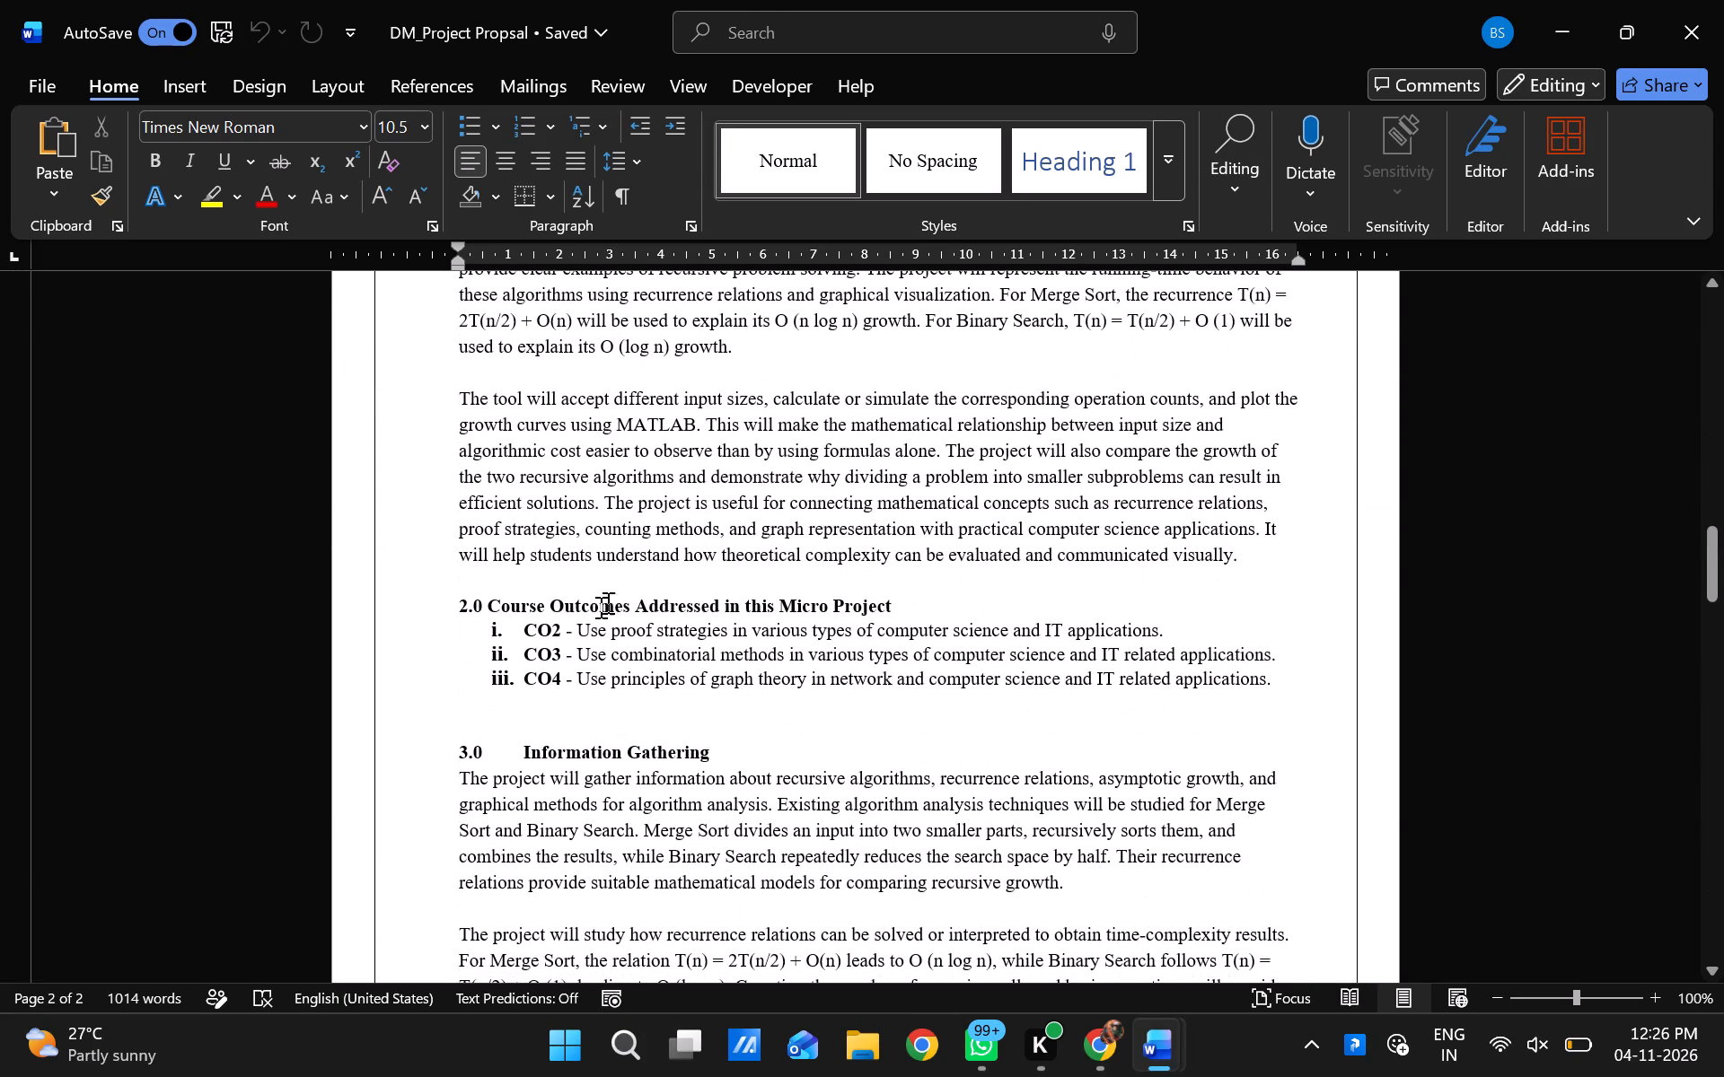
Copy the CO2 to CO4 statements under Course Outcomes Addressed in this Micro Project, and clear their character formatting in the proposal.
left_click_drag(523, 627, 1152, 679)
left_click_drag(1200, 679, 1209, 681)
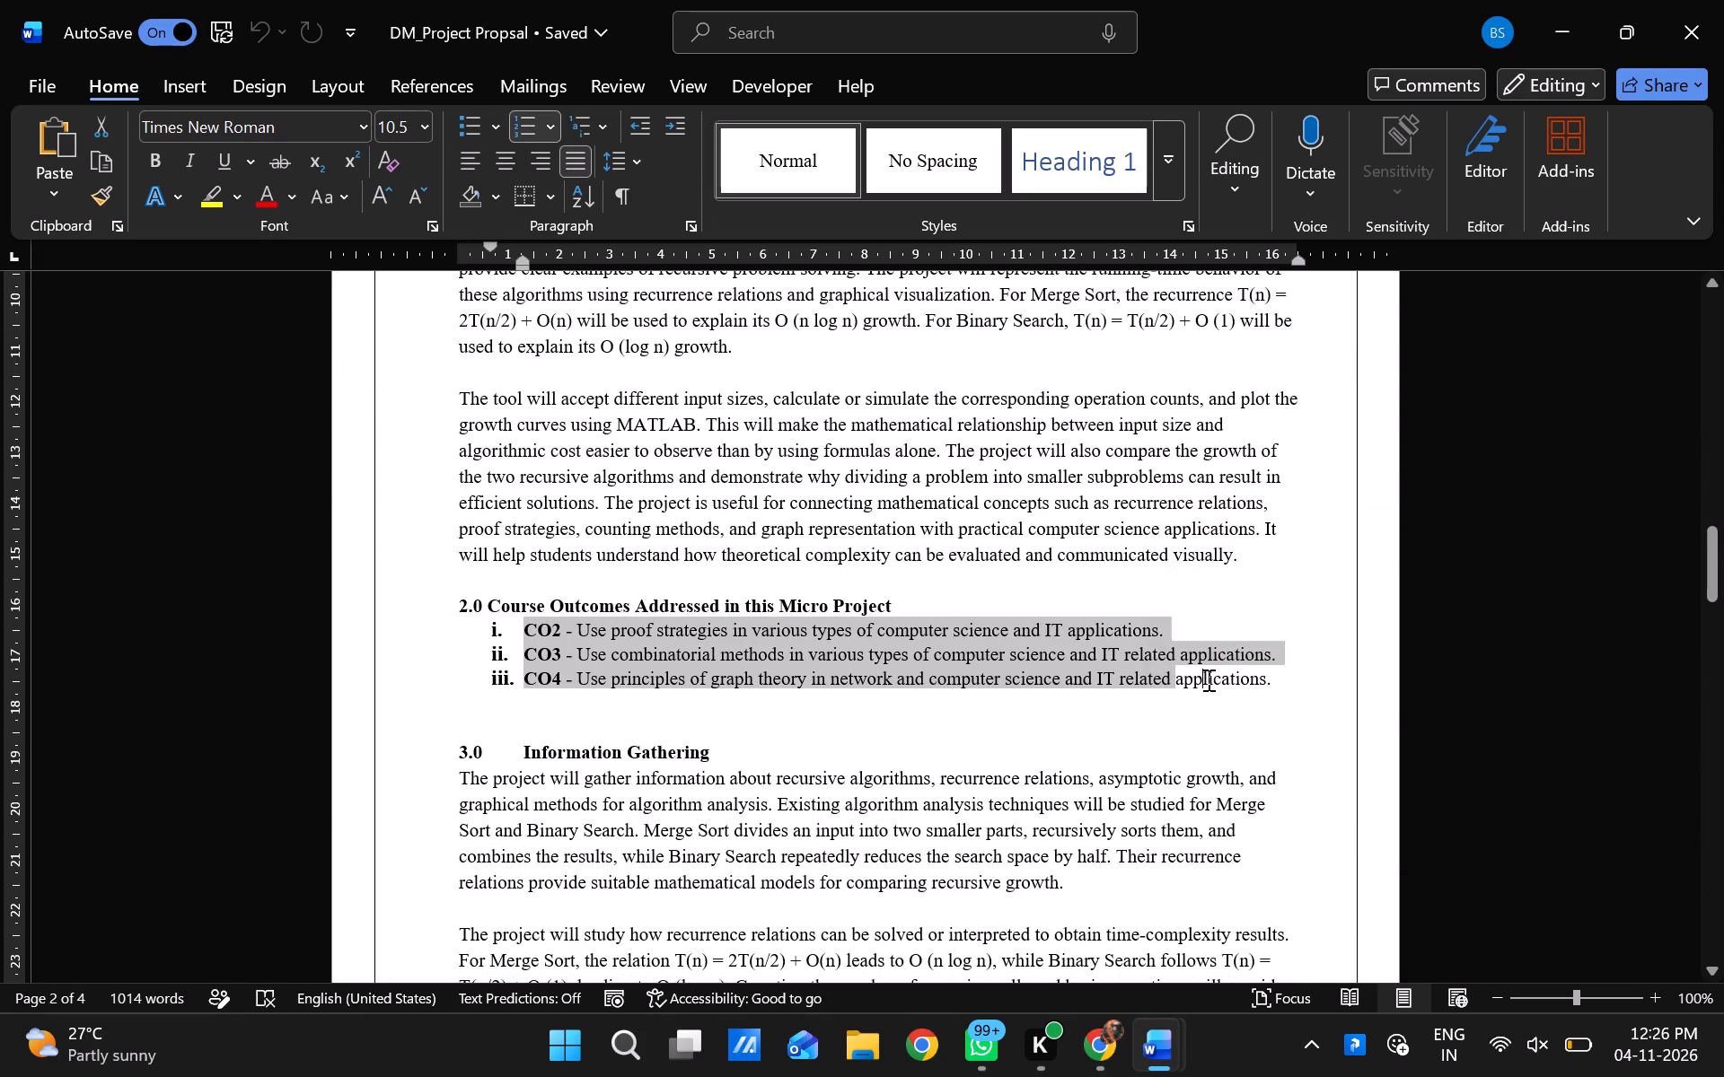
left_click_drag(1209, 681, 1286, 697)
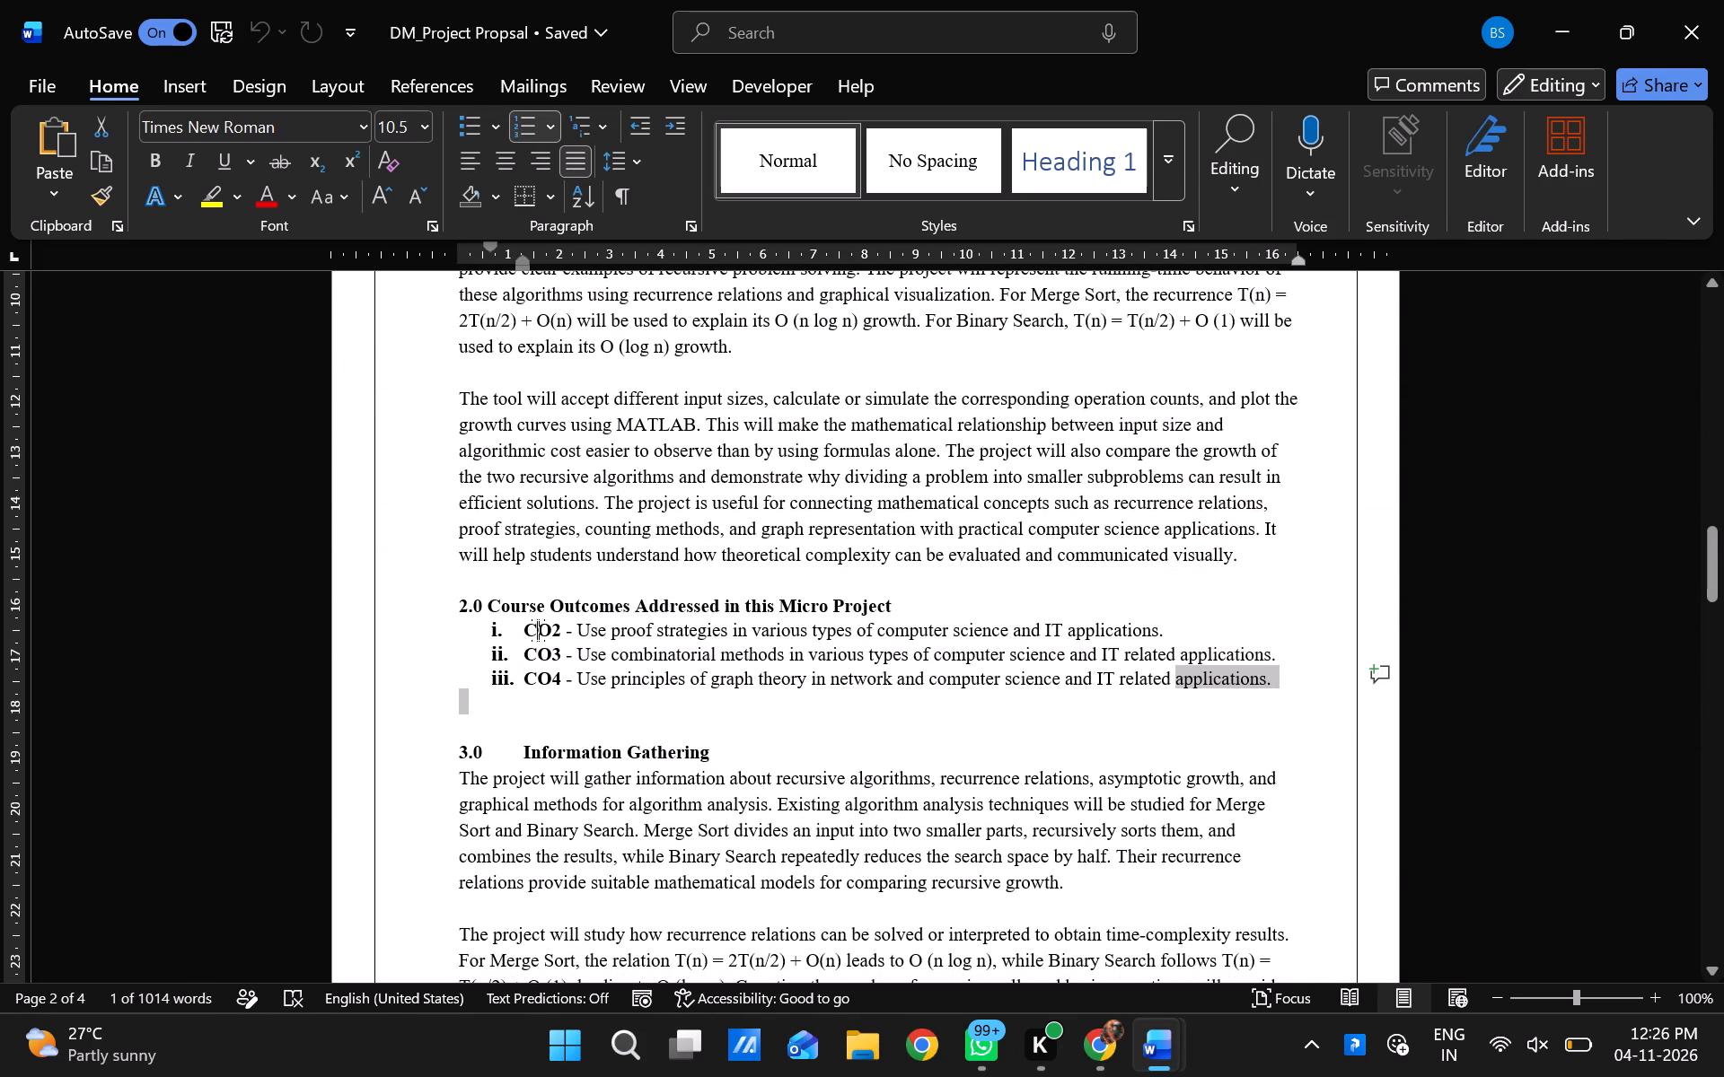
left_click_drag(526, 628, 1105, 718)
left_click(1157, 711)
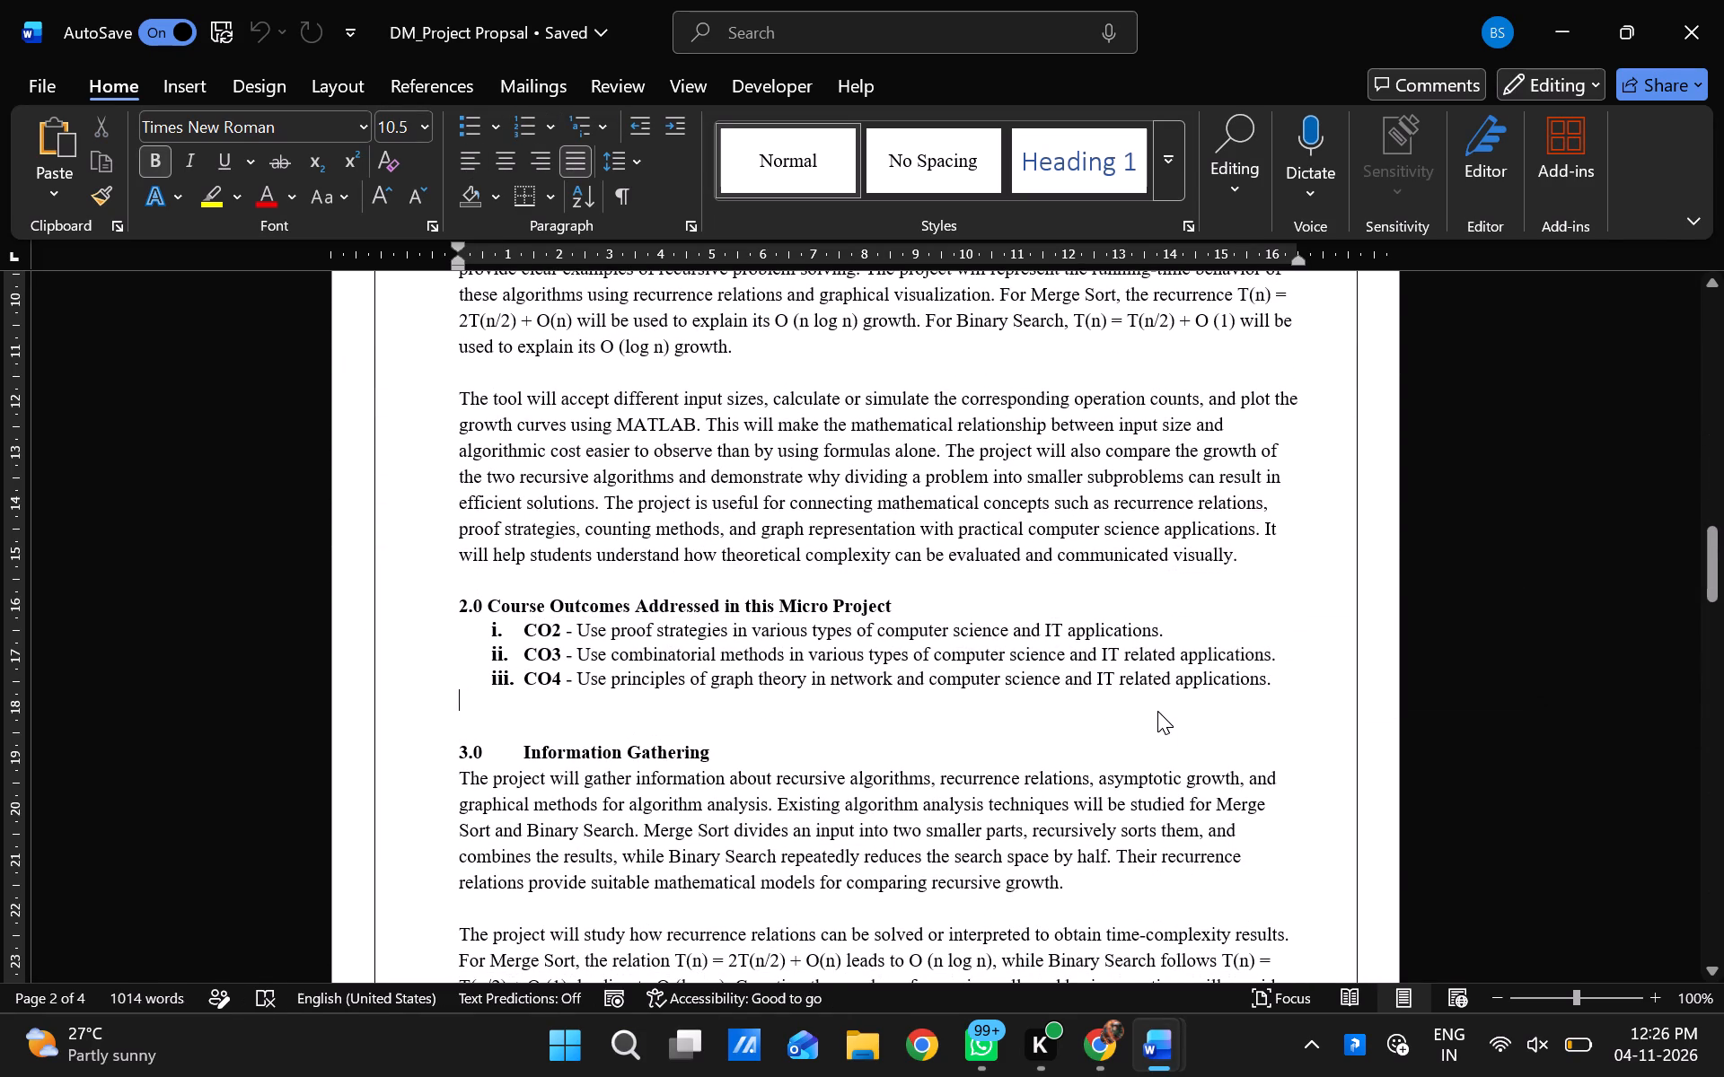
left_click(519, 635)
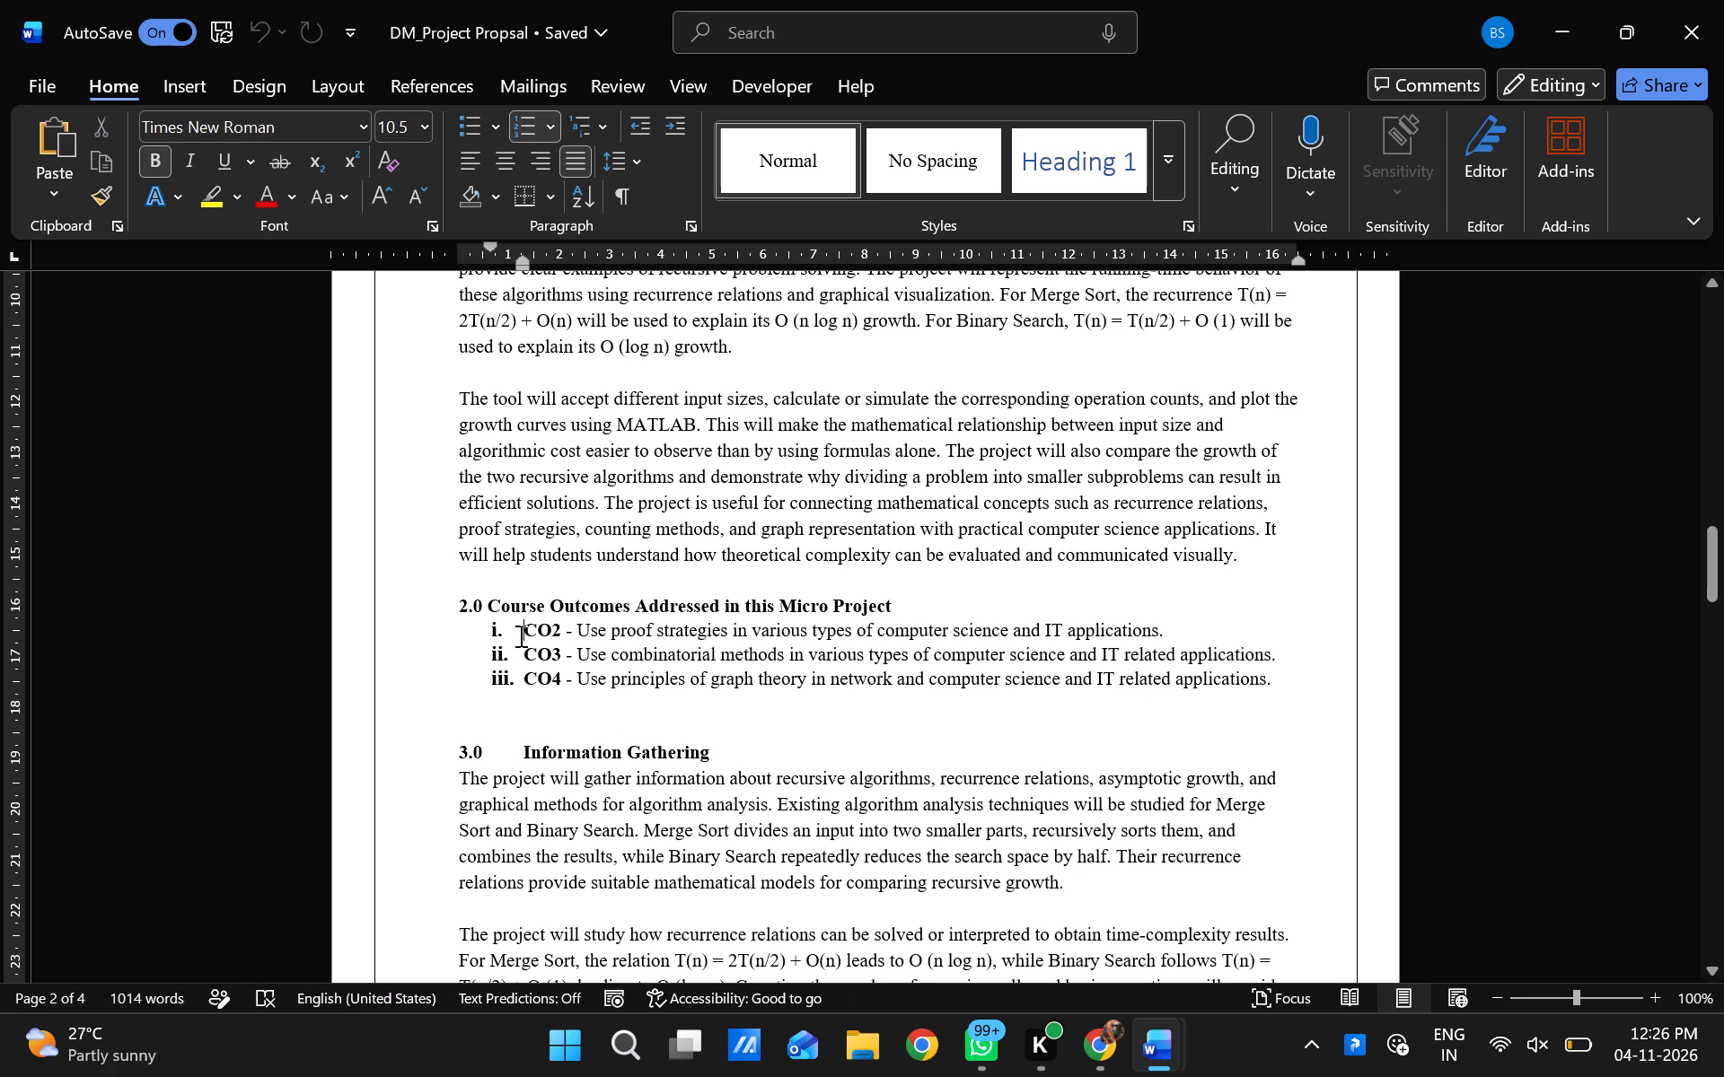
key("shift+Down")
key("shift+Down")
key("shift+Down")
key("ctrl+c")
key("ctrl+space")
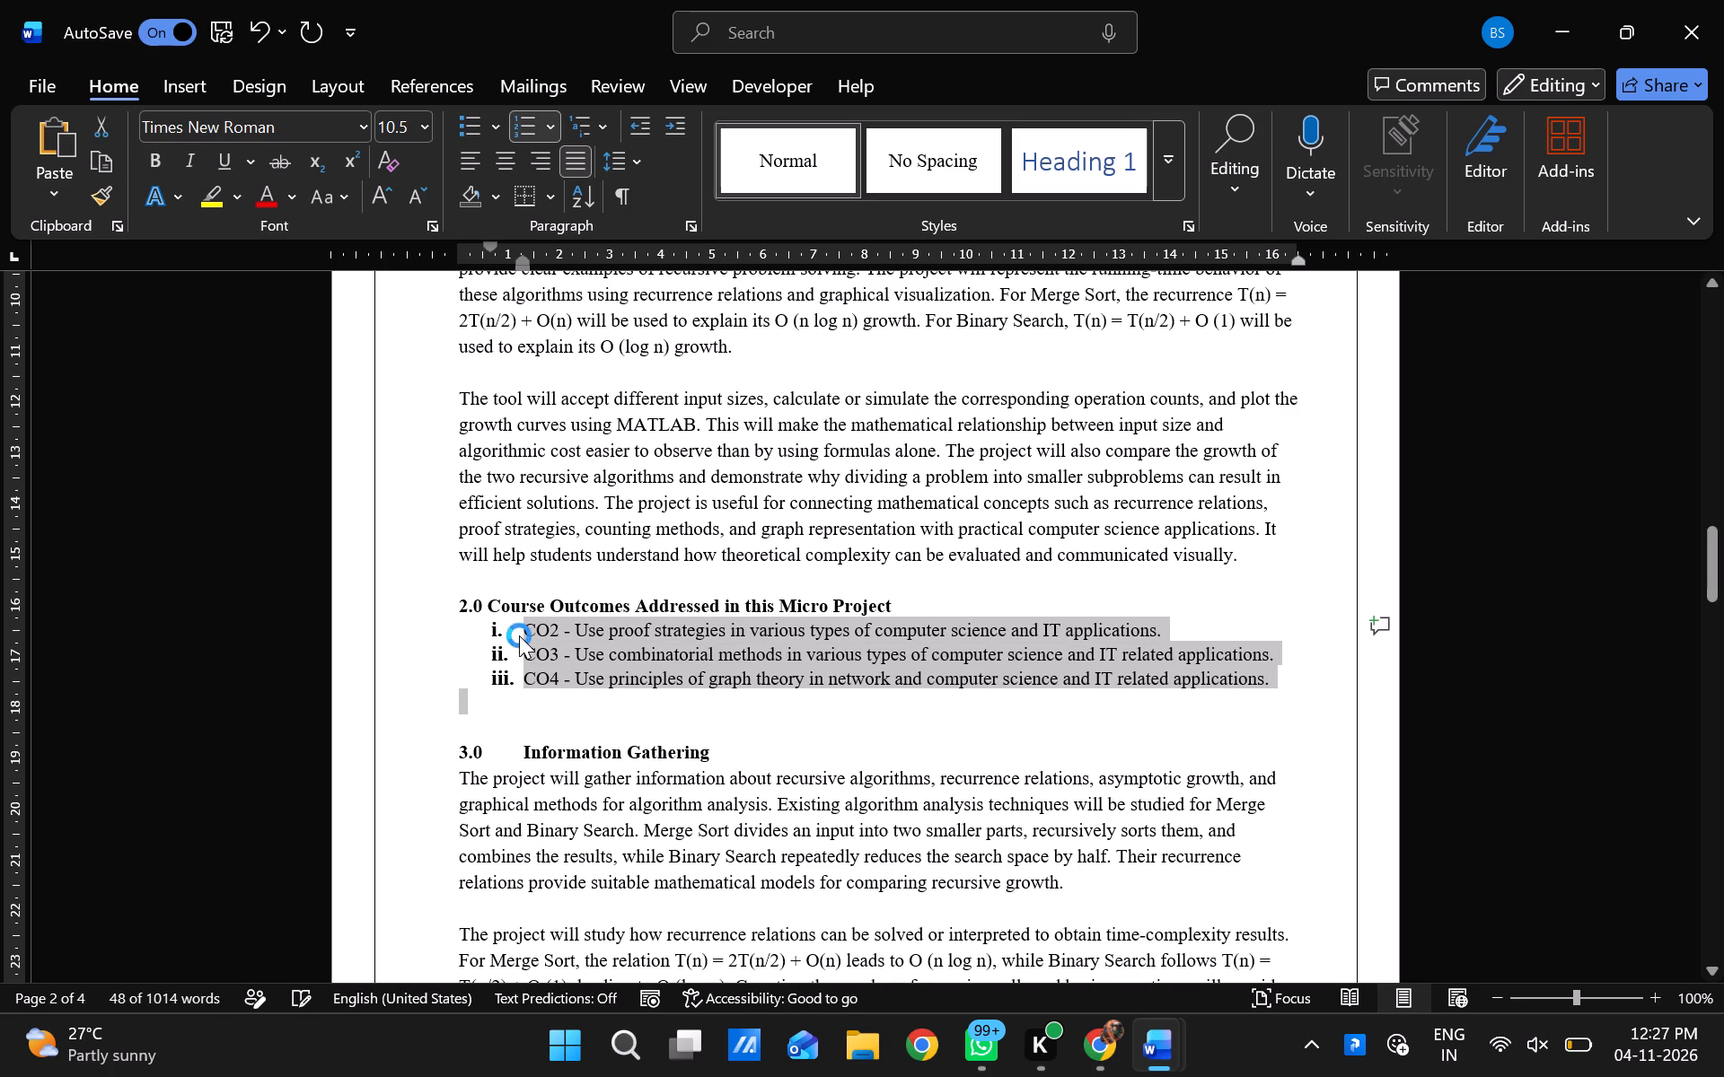
Switch back to the dm rubrics document.
key("alt+Tab")
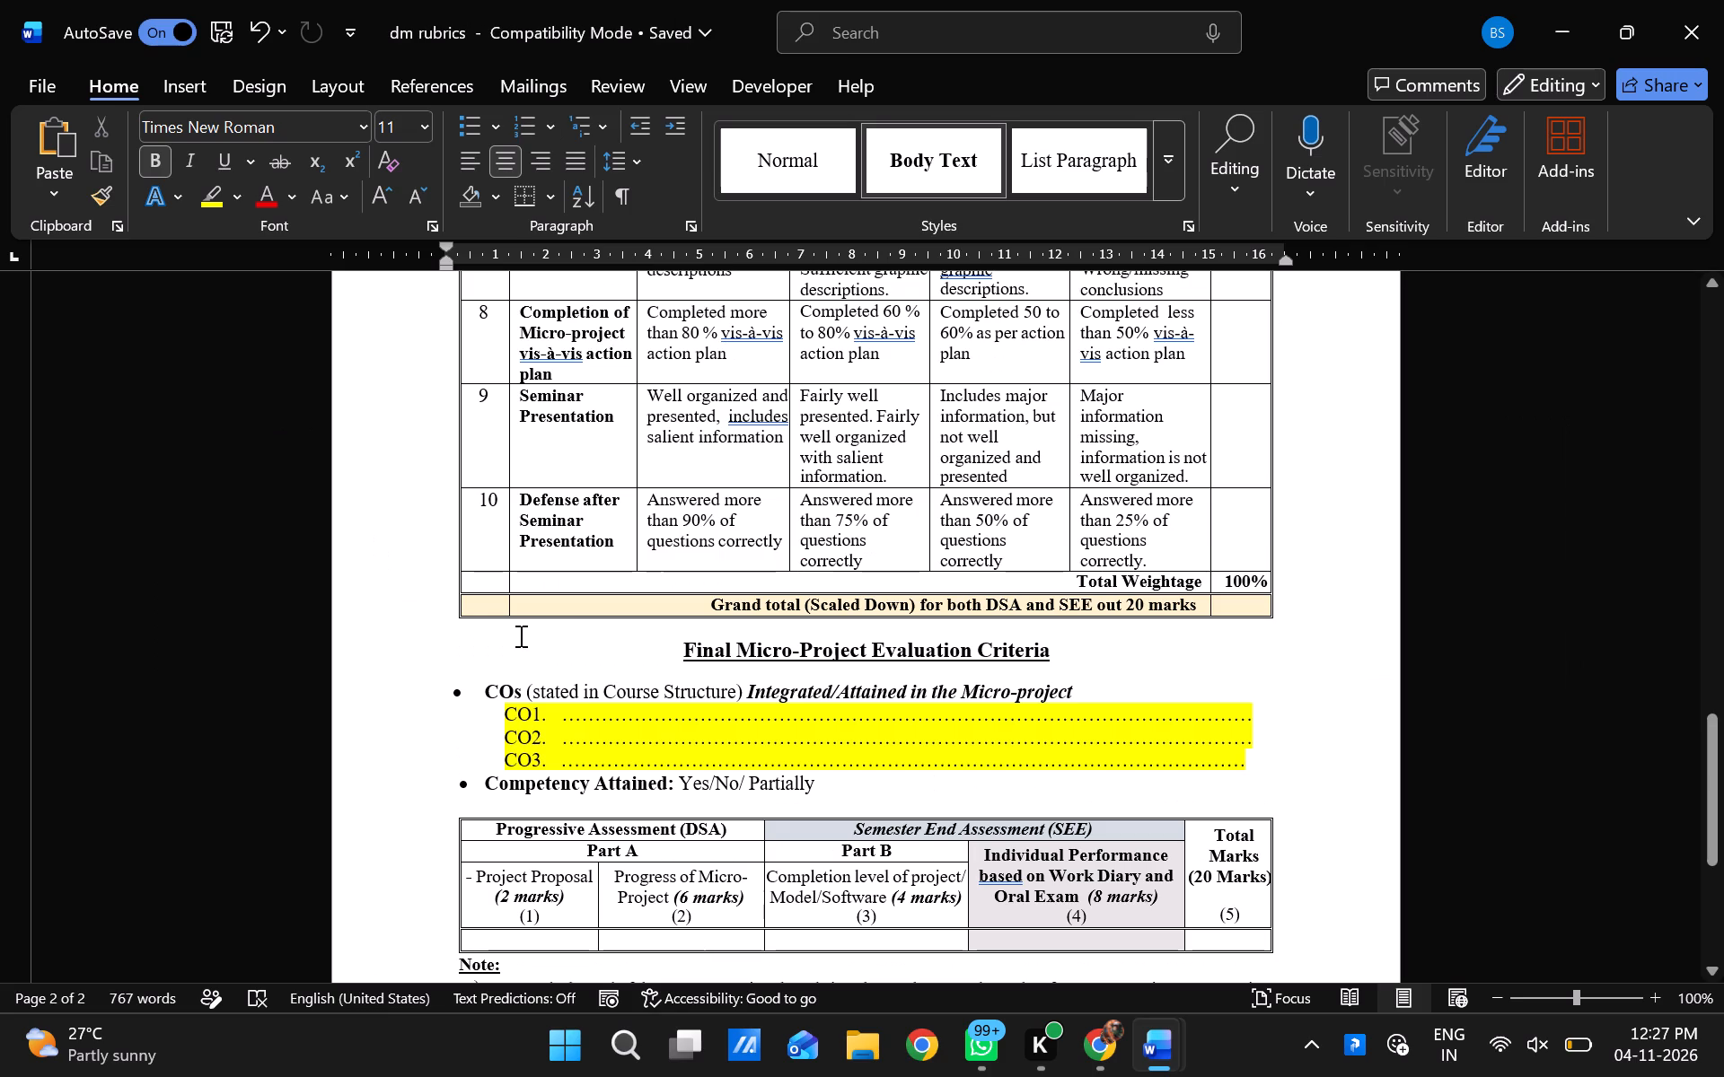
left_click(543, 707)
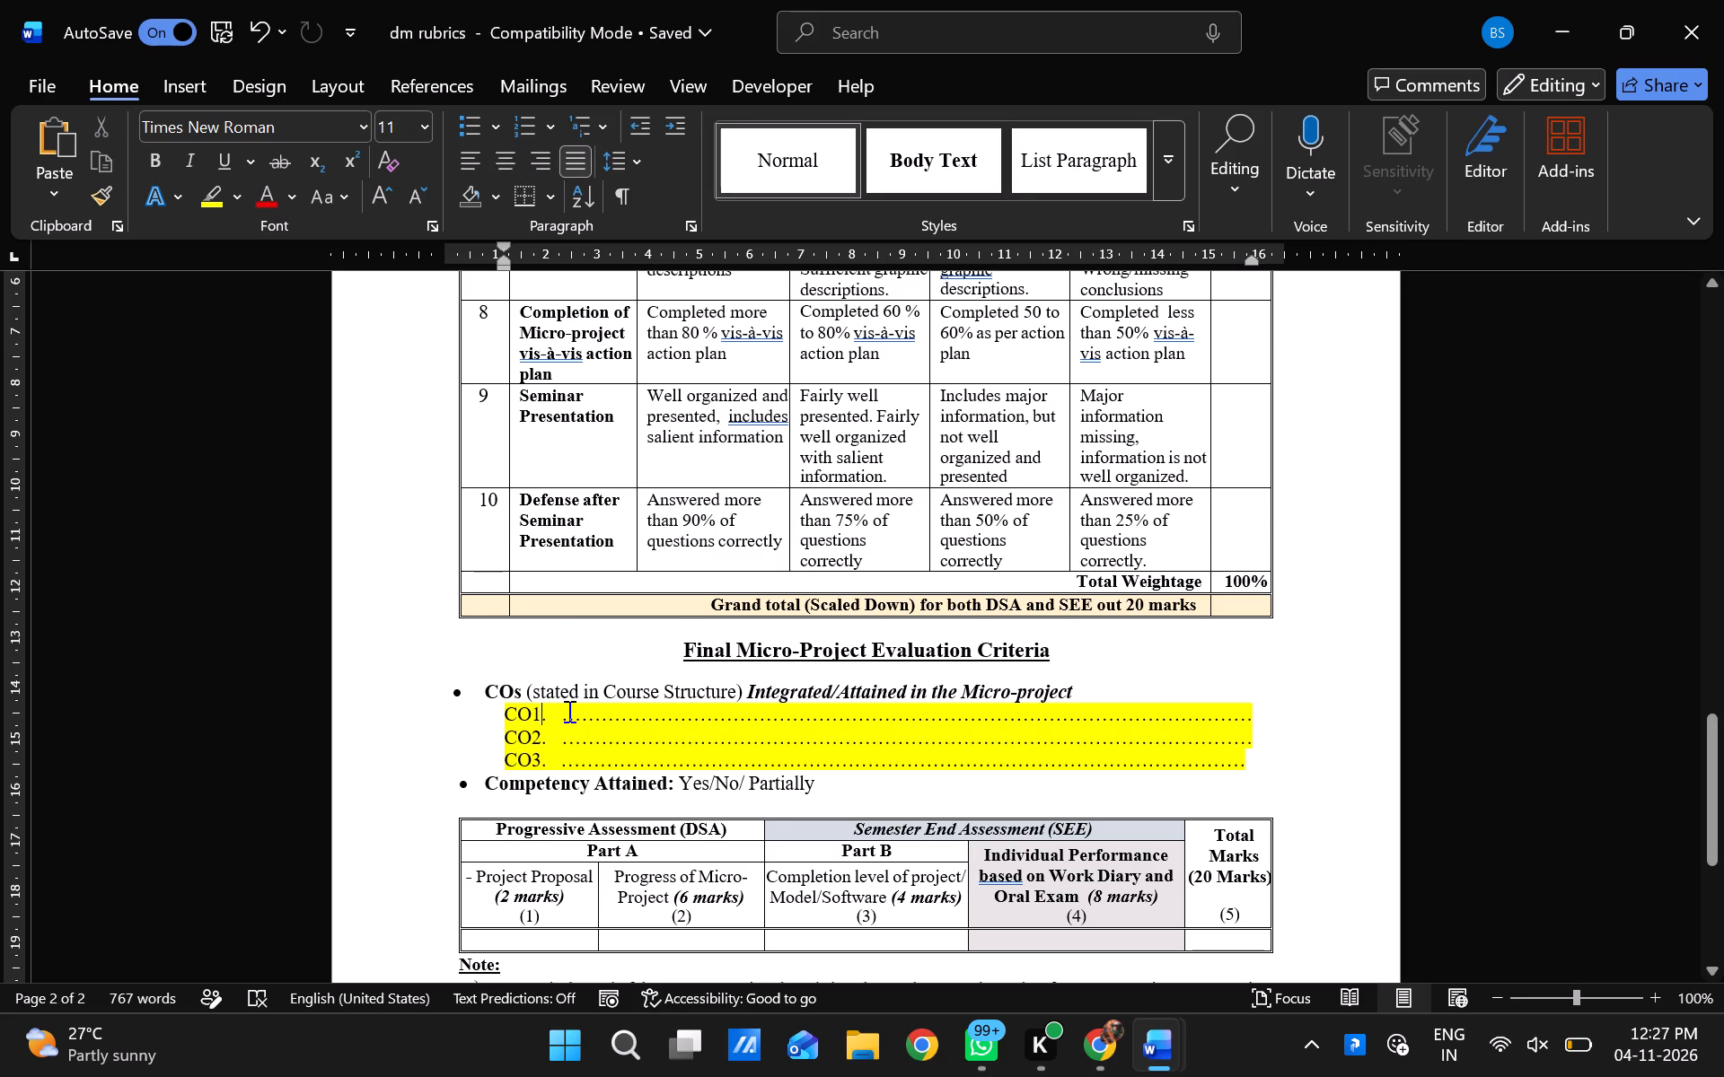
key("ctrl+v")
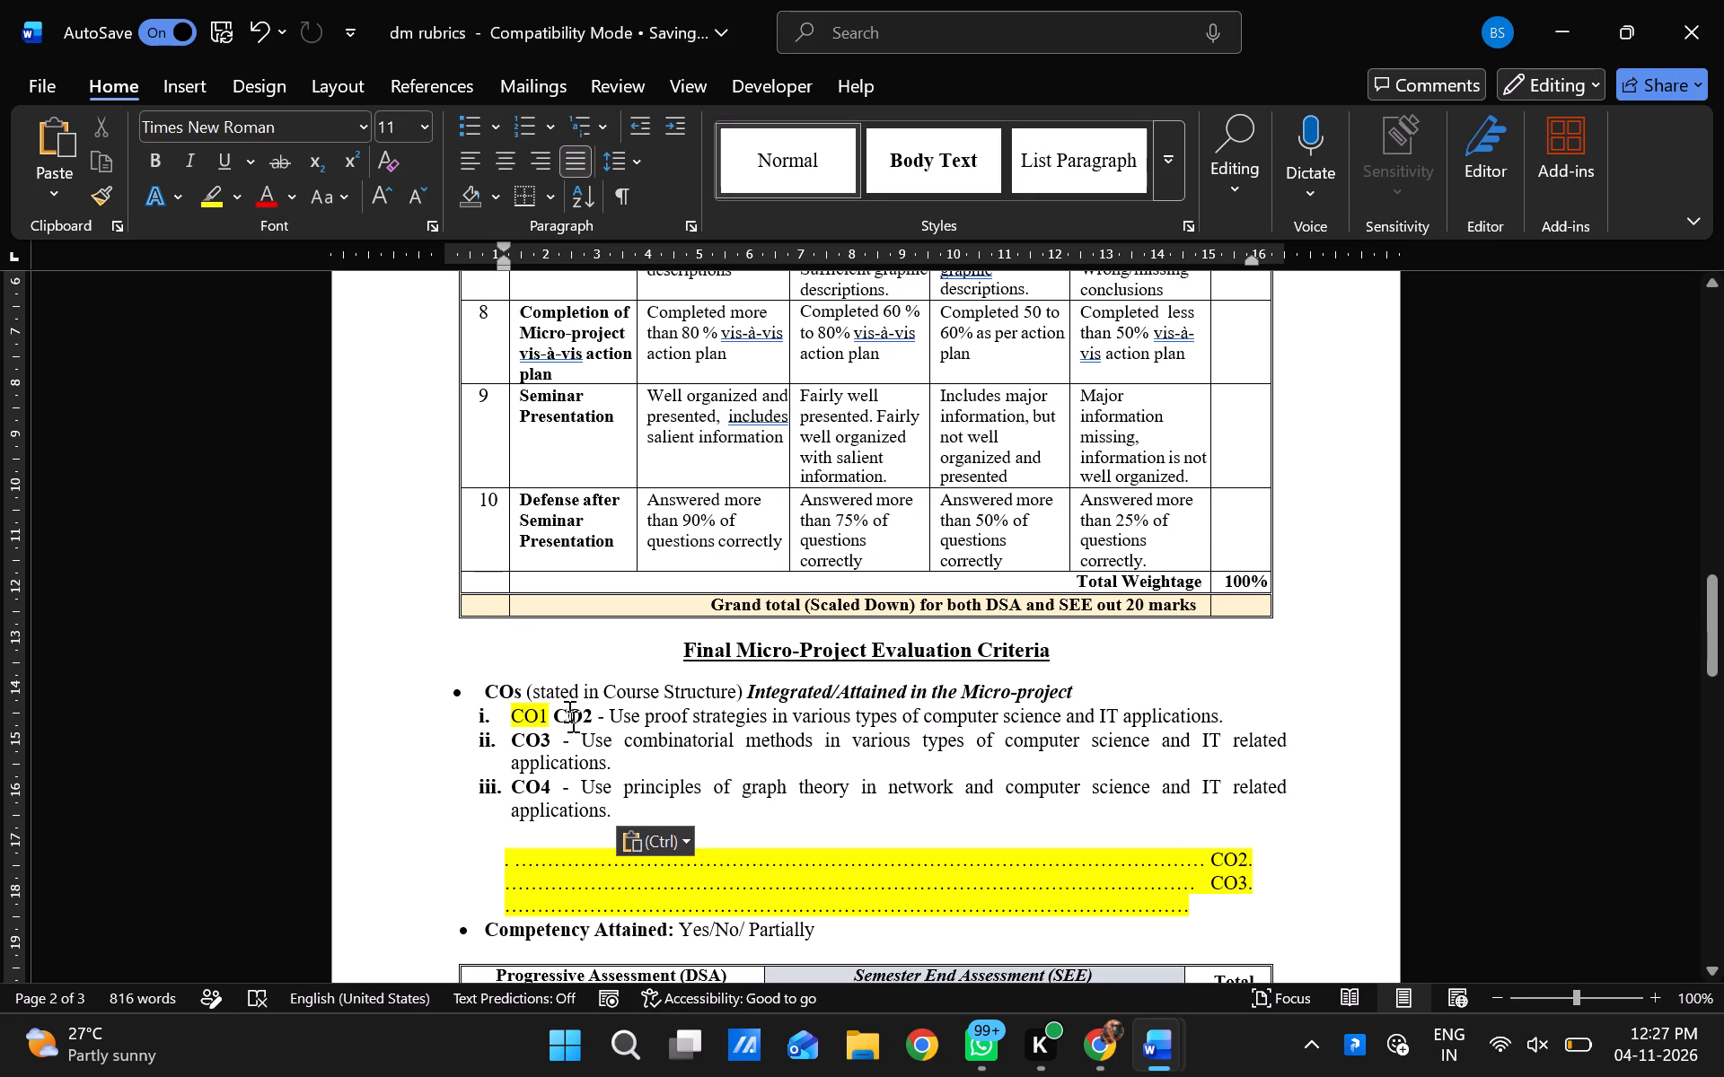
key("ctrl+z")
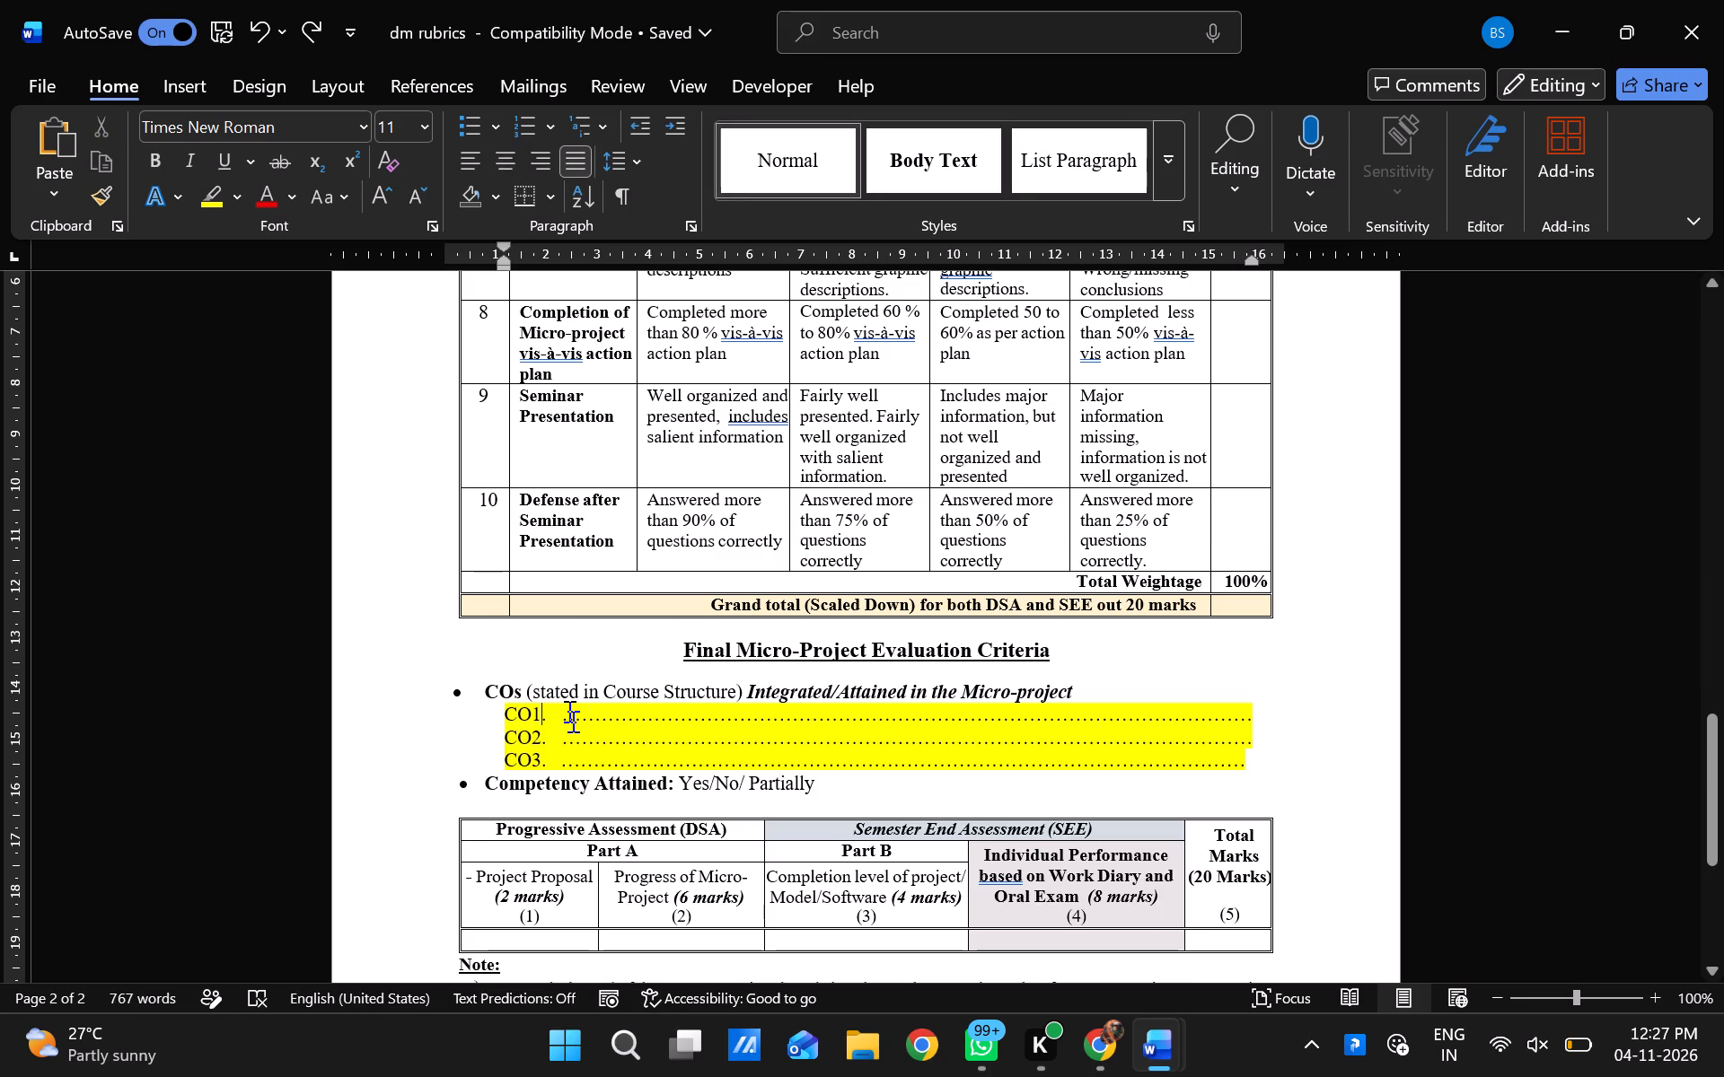
Paste the copied CO2 to CO4 statements into the highlighted CO1 line under Final Micro-Project Evaluation Criteria.
left_click(573, 720)
key("BackSpace")
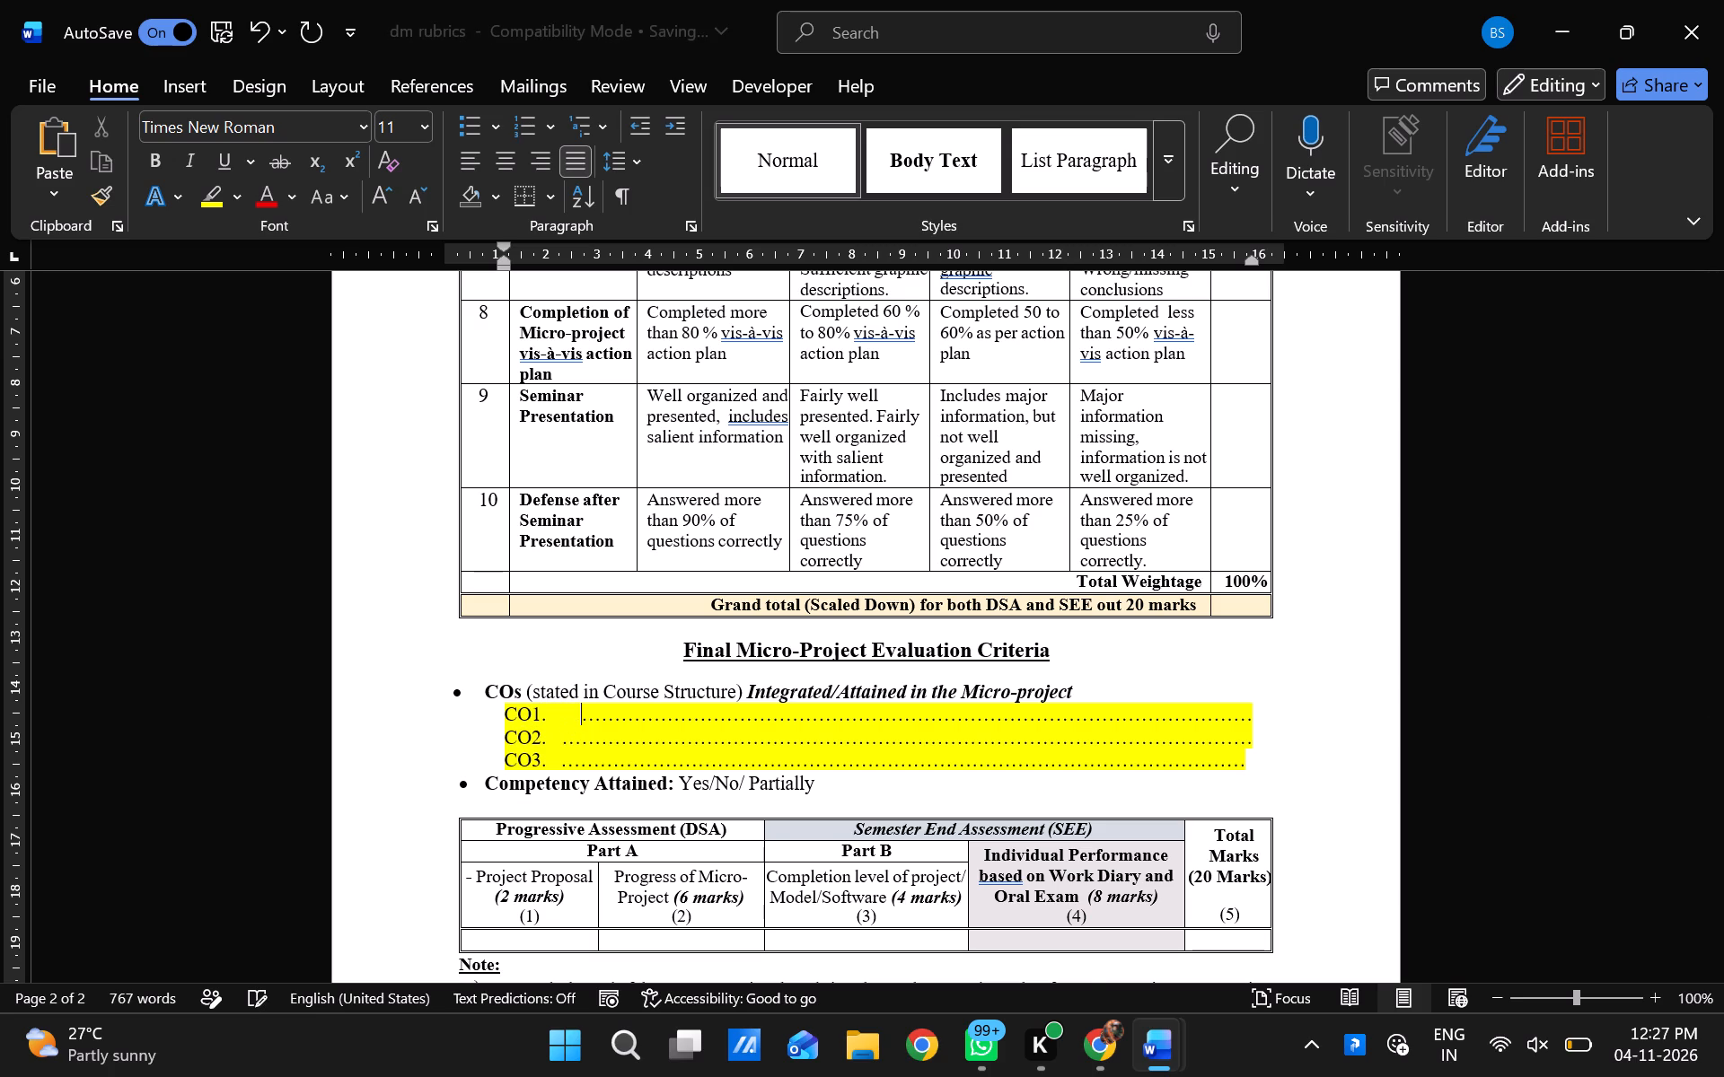
key("ctrl+v")
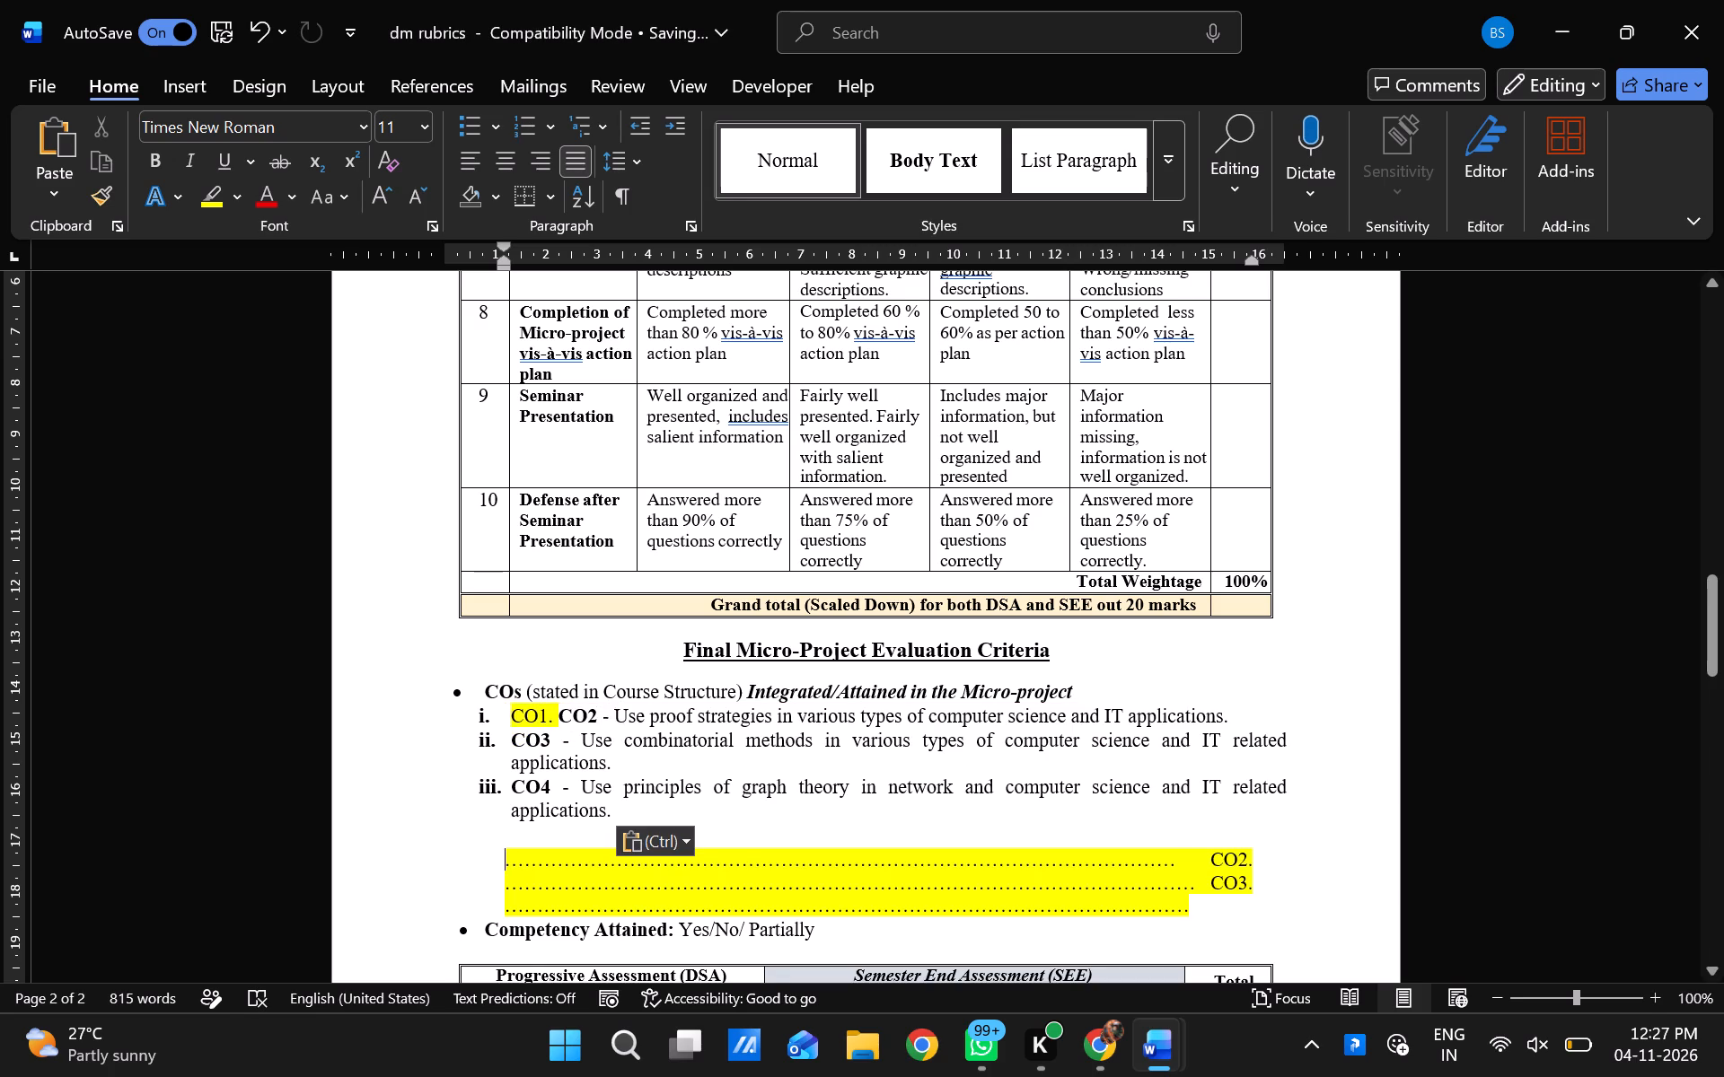
Remove the leftover CO1 label and space before the pasted CO2 statement, keeping its list number.
left_click(548, 716)
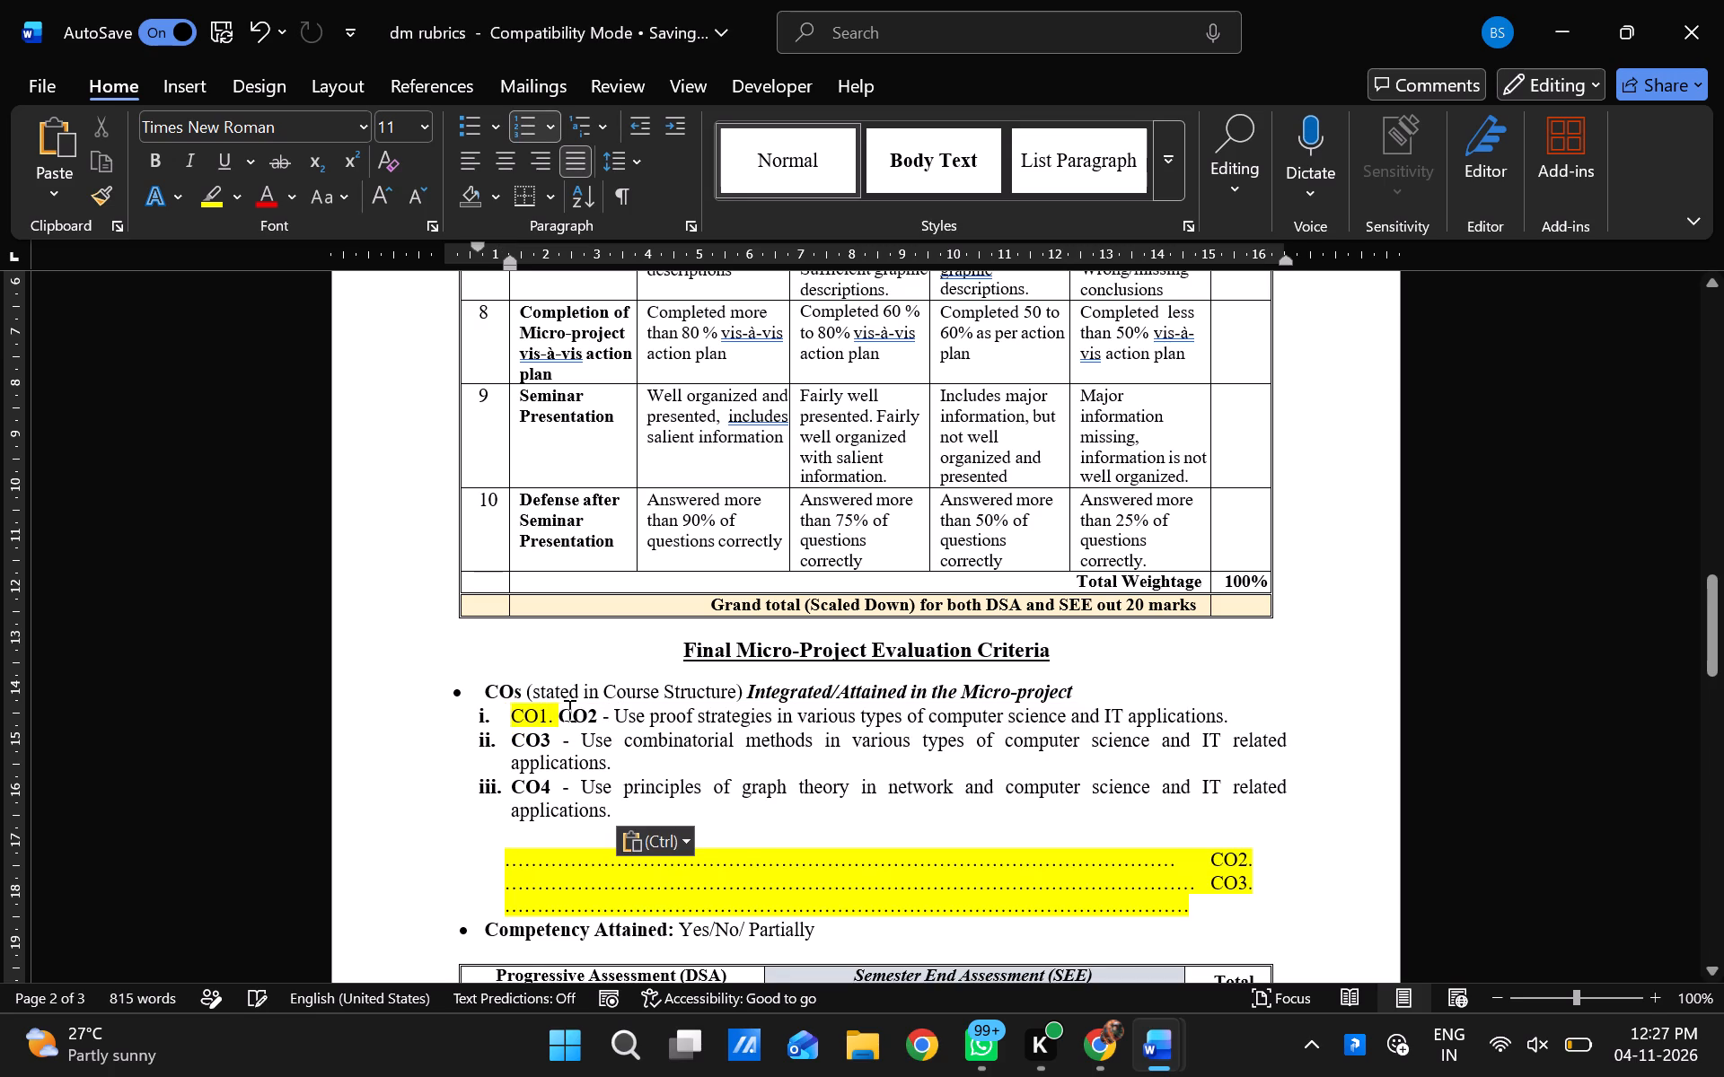
key("Right")
key("BackSpace")
key("BackSpace")
key("BackSpace")
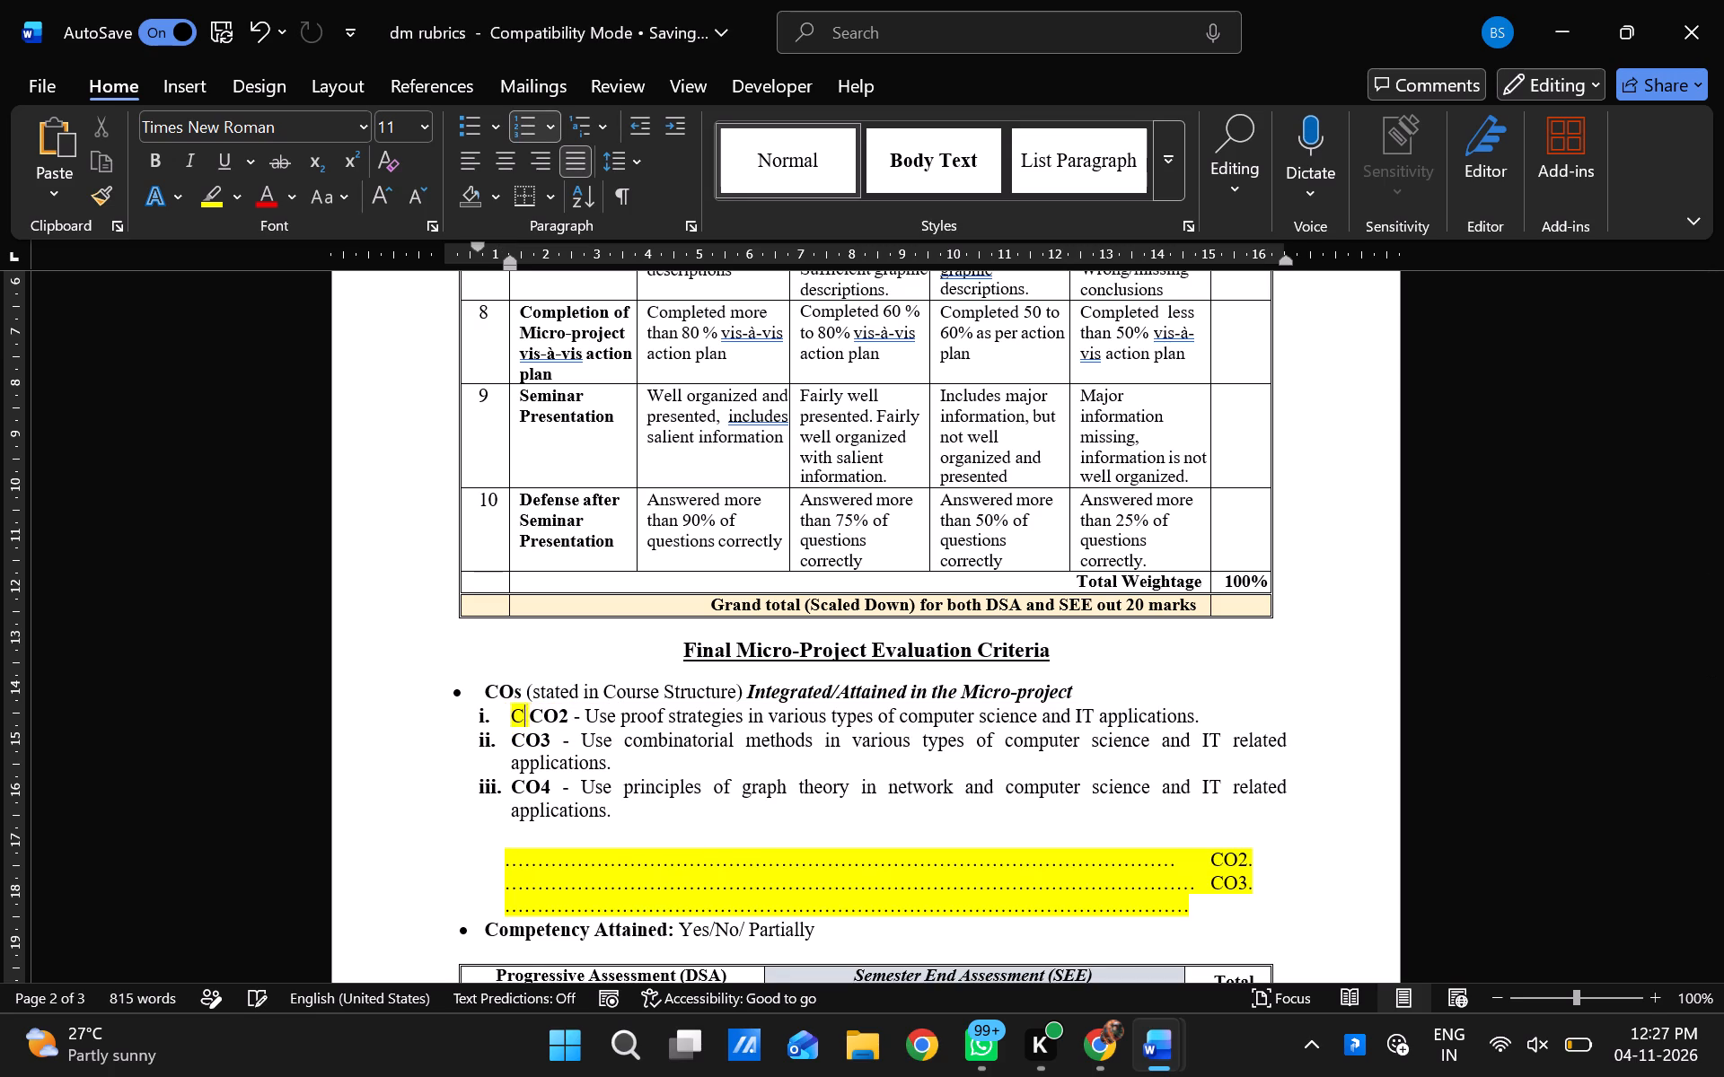
key("BackSpace")
key("BackSpace")
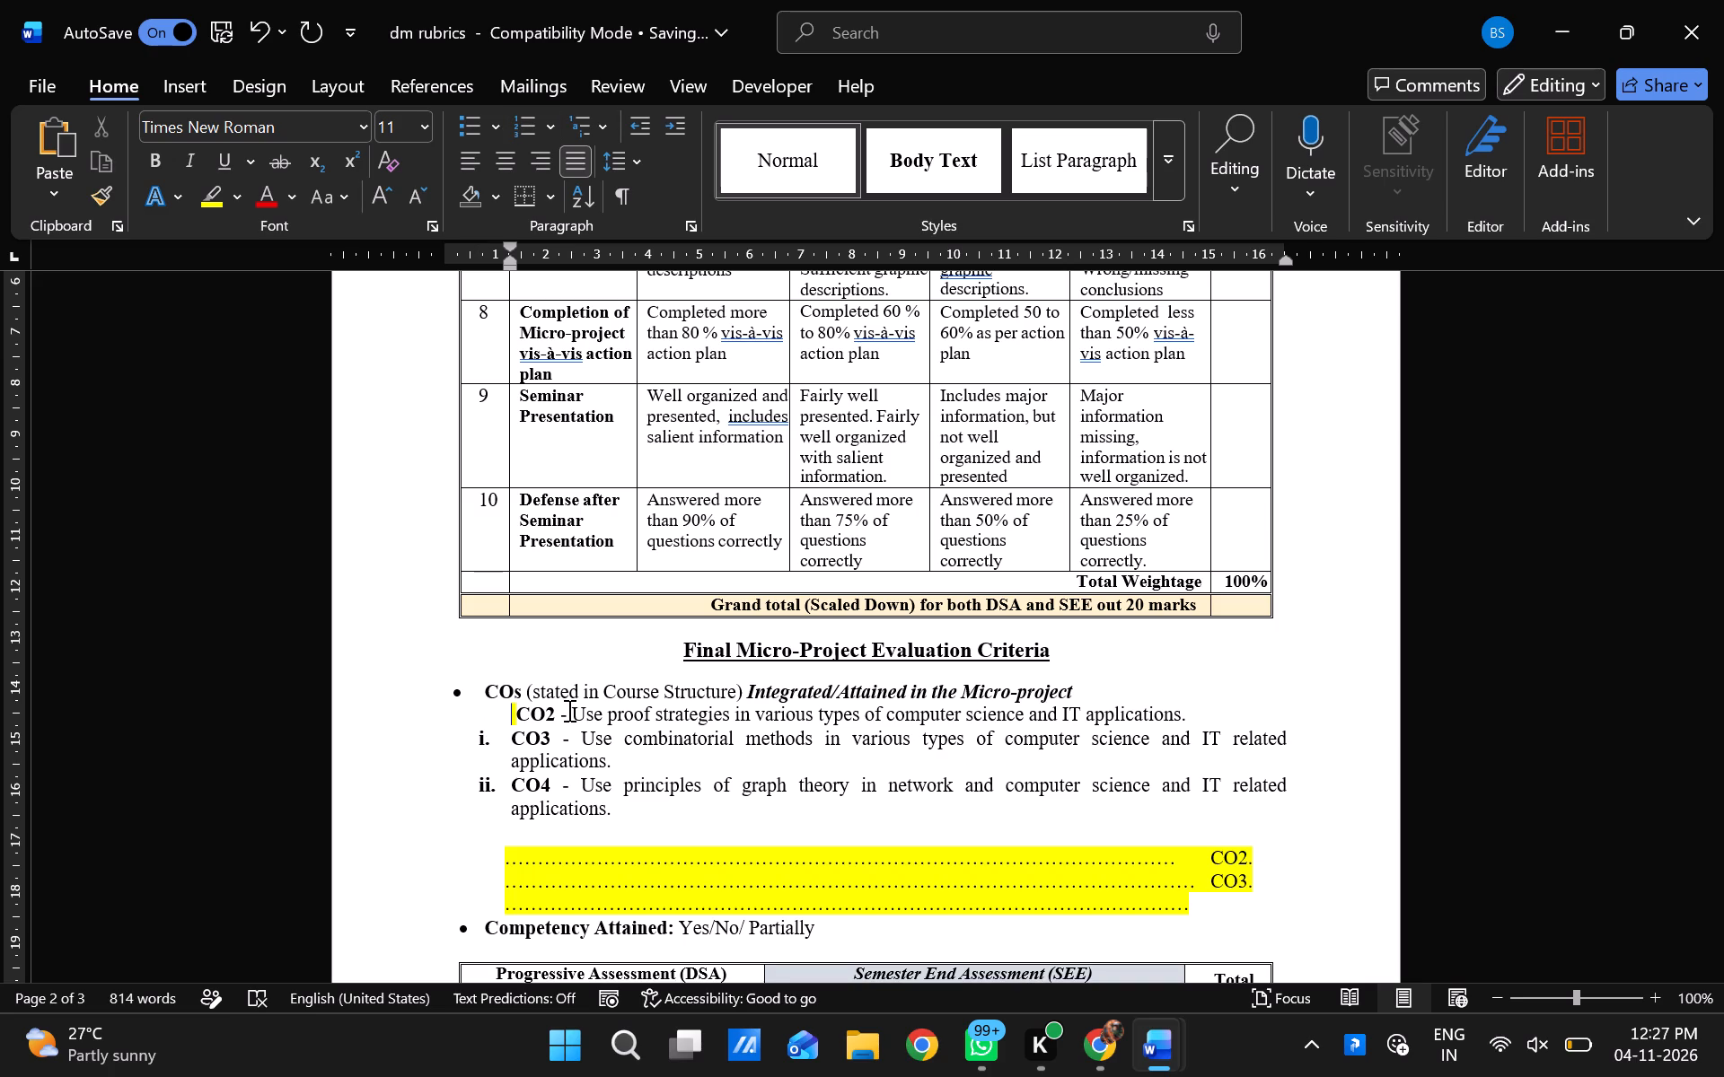
key("ctrl+z")
key("Delete")
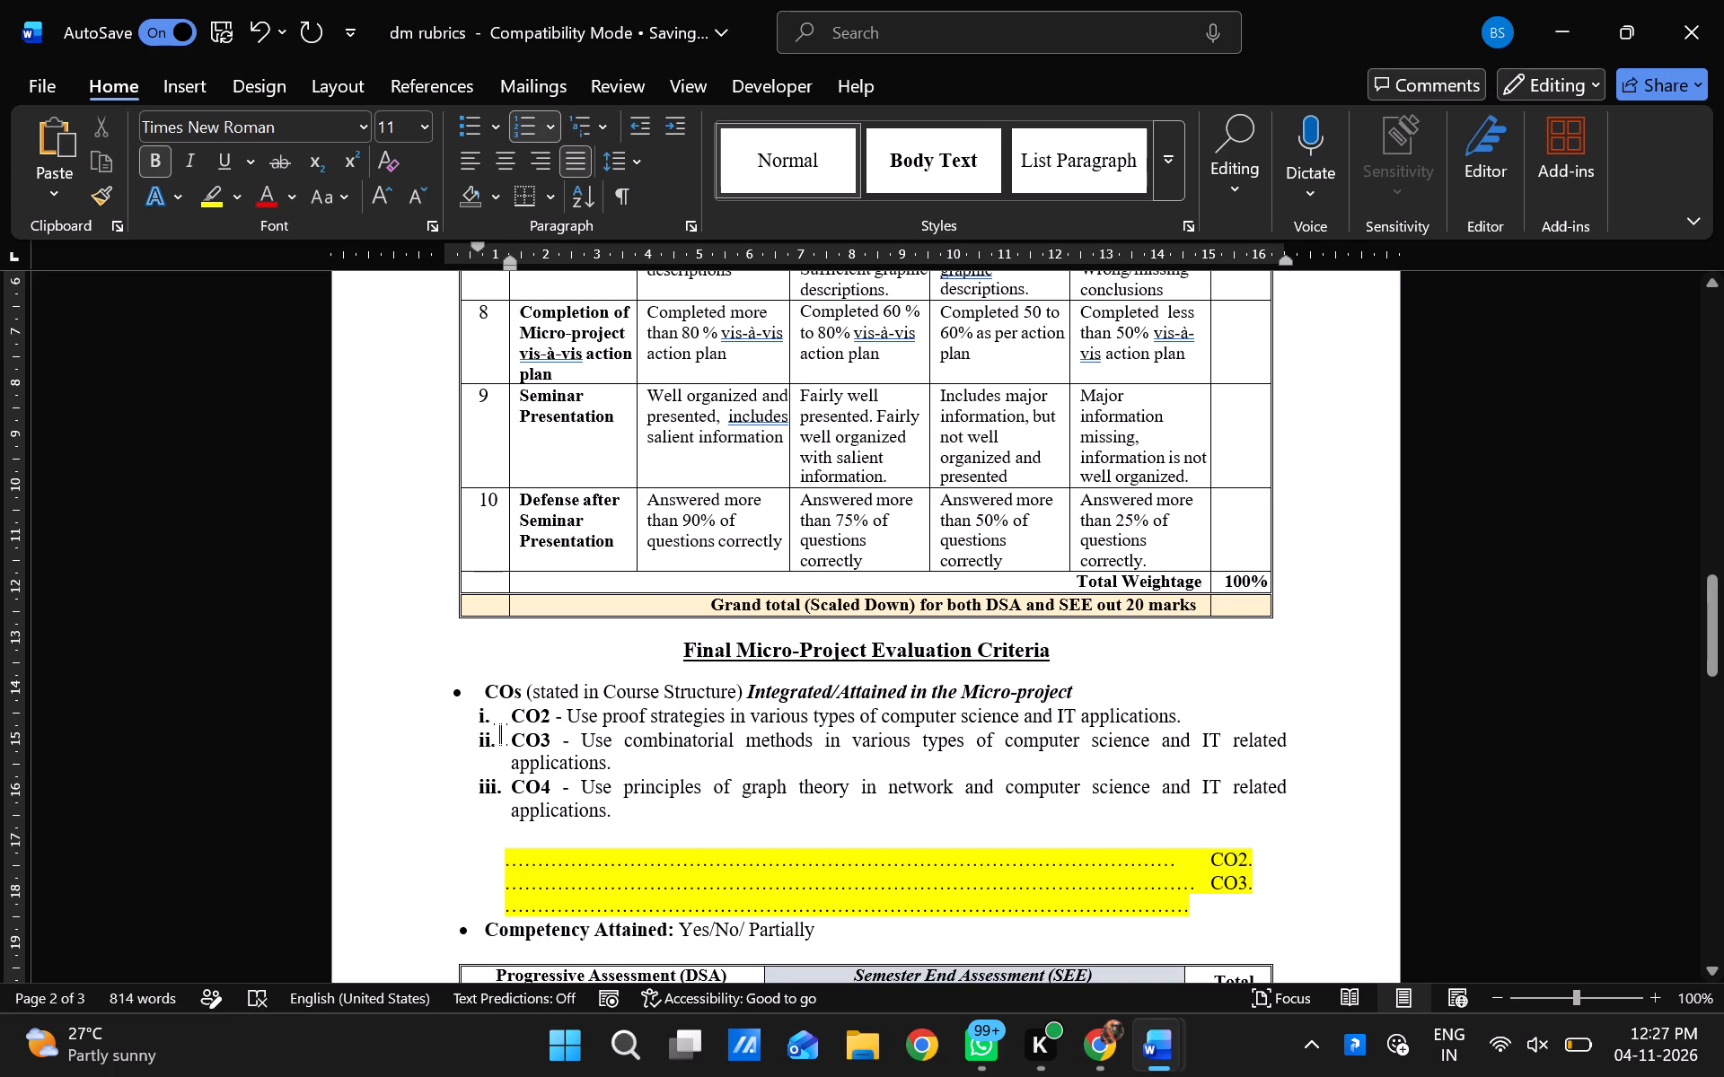
Highlight the three pasted course outcome statements, CO2 to CO4, in yellow.
left_click_drag(505, 720, 737, 810)
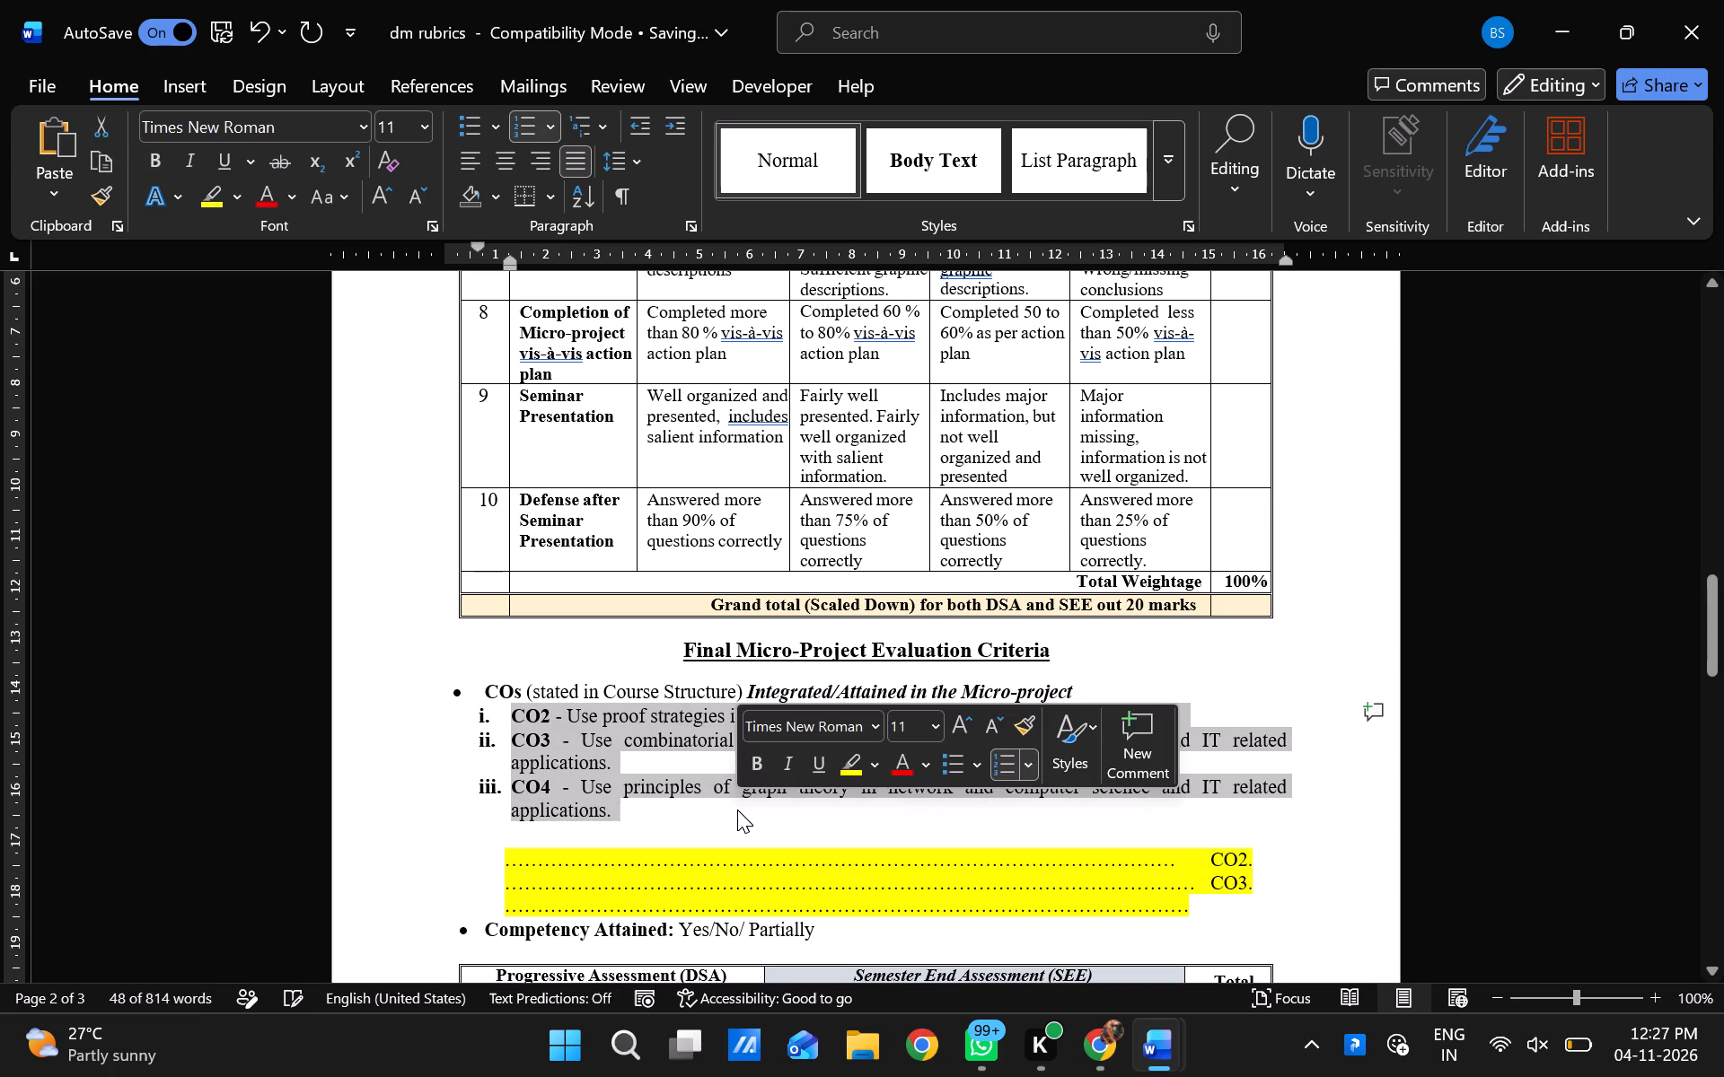
left_click(848, 762)
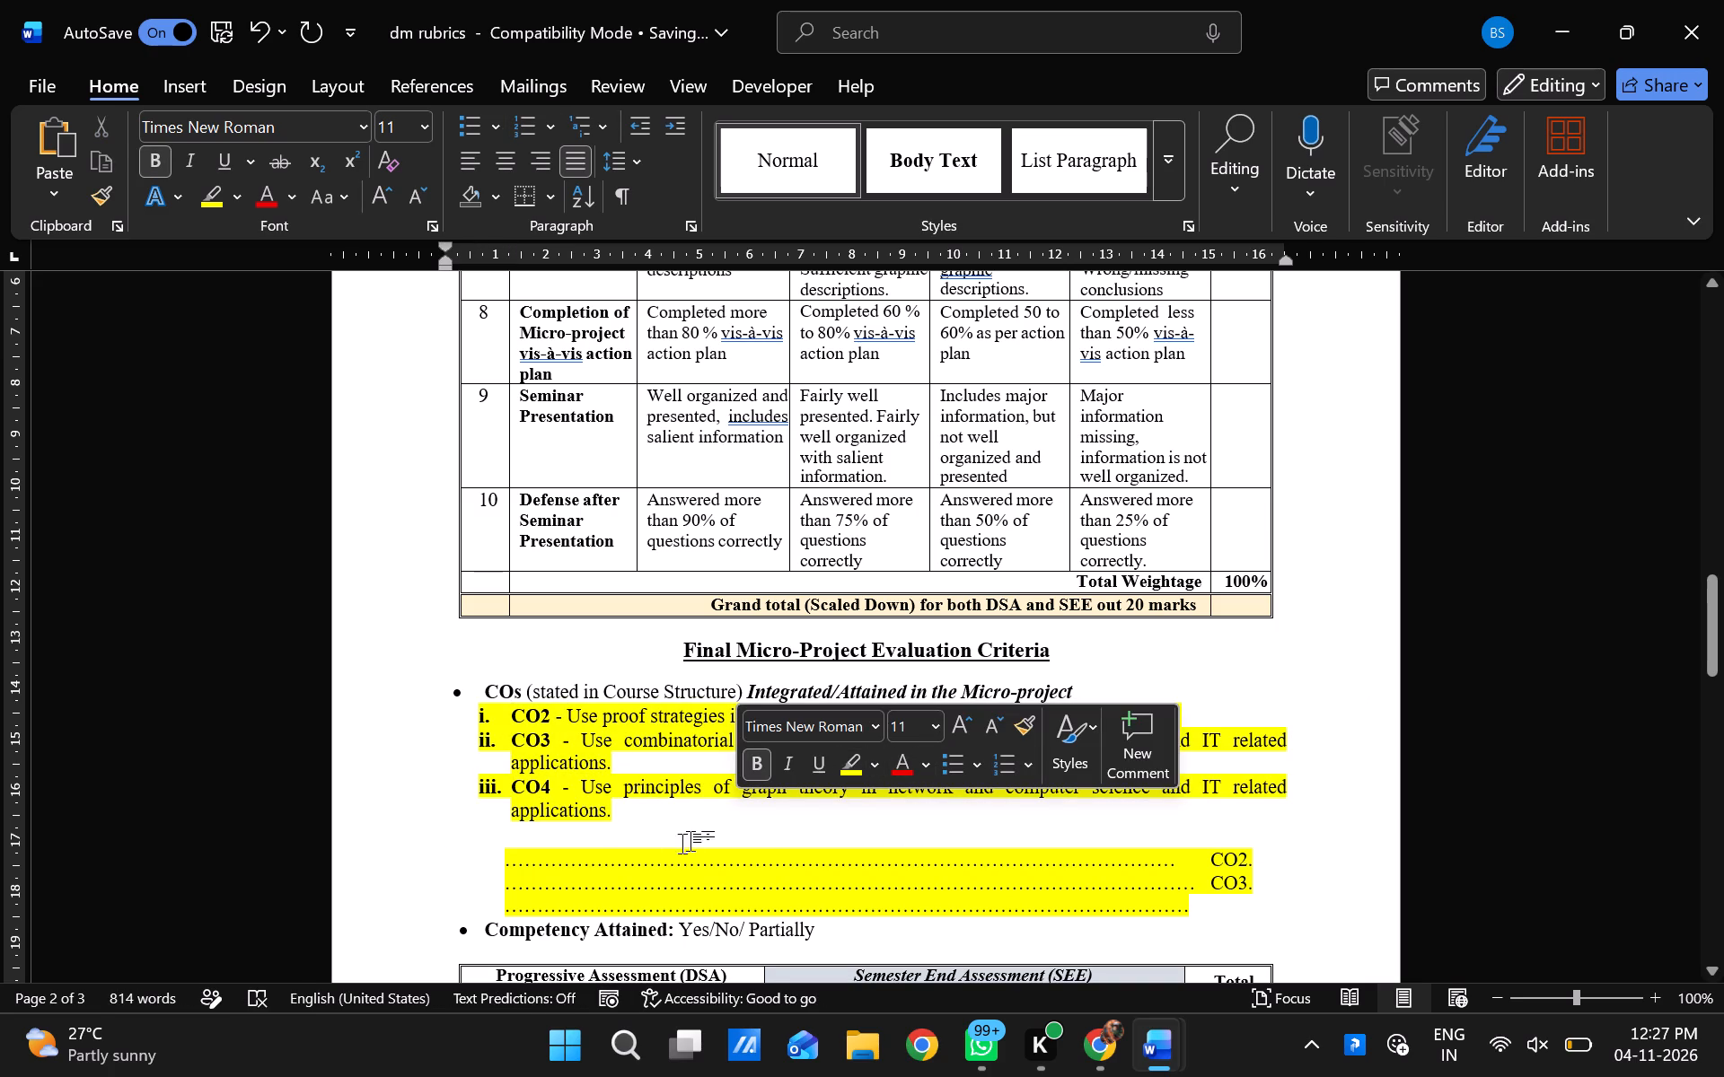
Delete the leftover dotted CO2 and CO3 placeholders below the pasted outcomes, keeping Competency Attained on its own line.
left_click(542, 864)
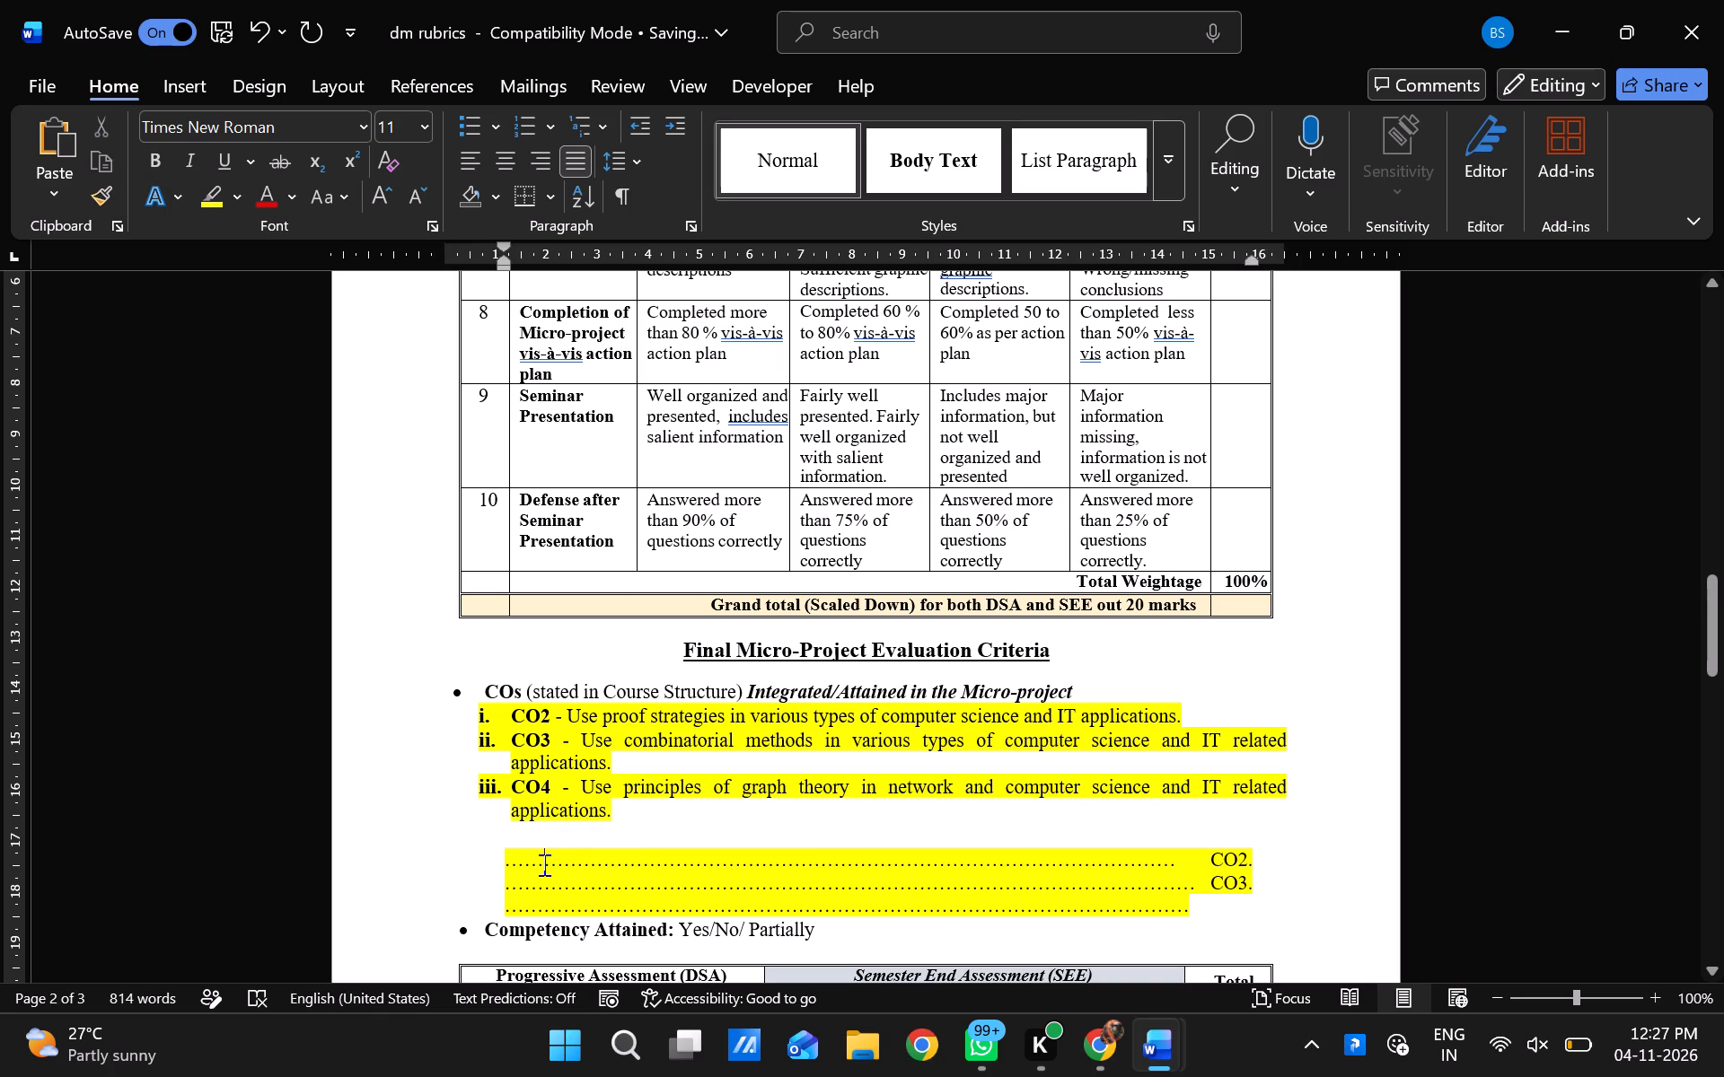
key("ctrl+Delete")
key("ctrl+Delete")
key("ctrl+Delete")
key("ctrl+Delete")
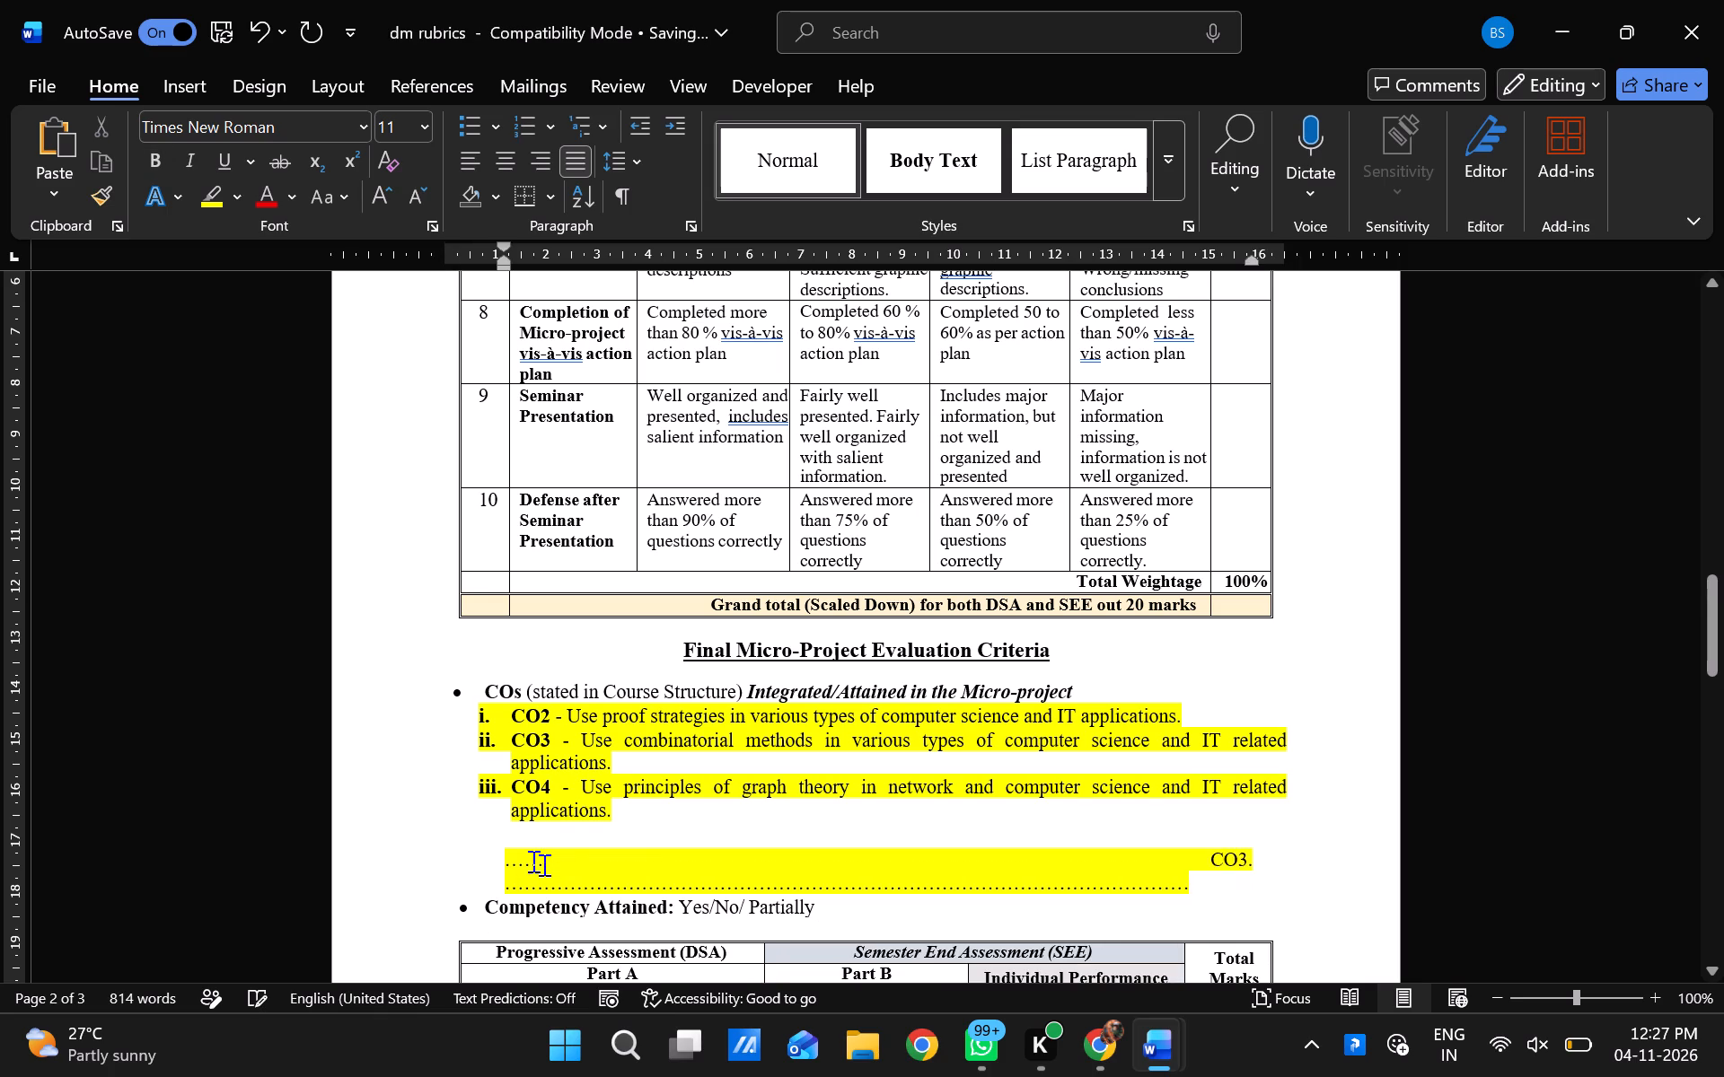
key("ctrl+Delete")
key("ctrl+Delete")
key("ctrl+Delete")
key("ctrl+Delete")
key("ctrl+BackSpace")
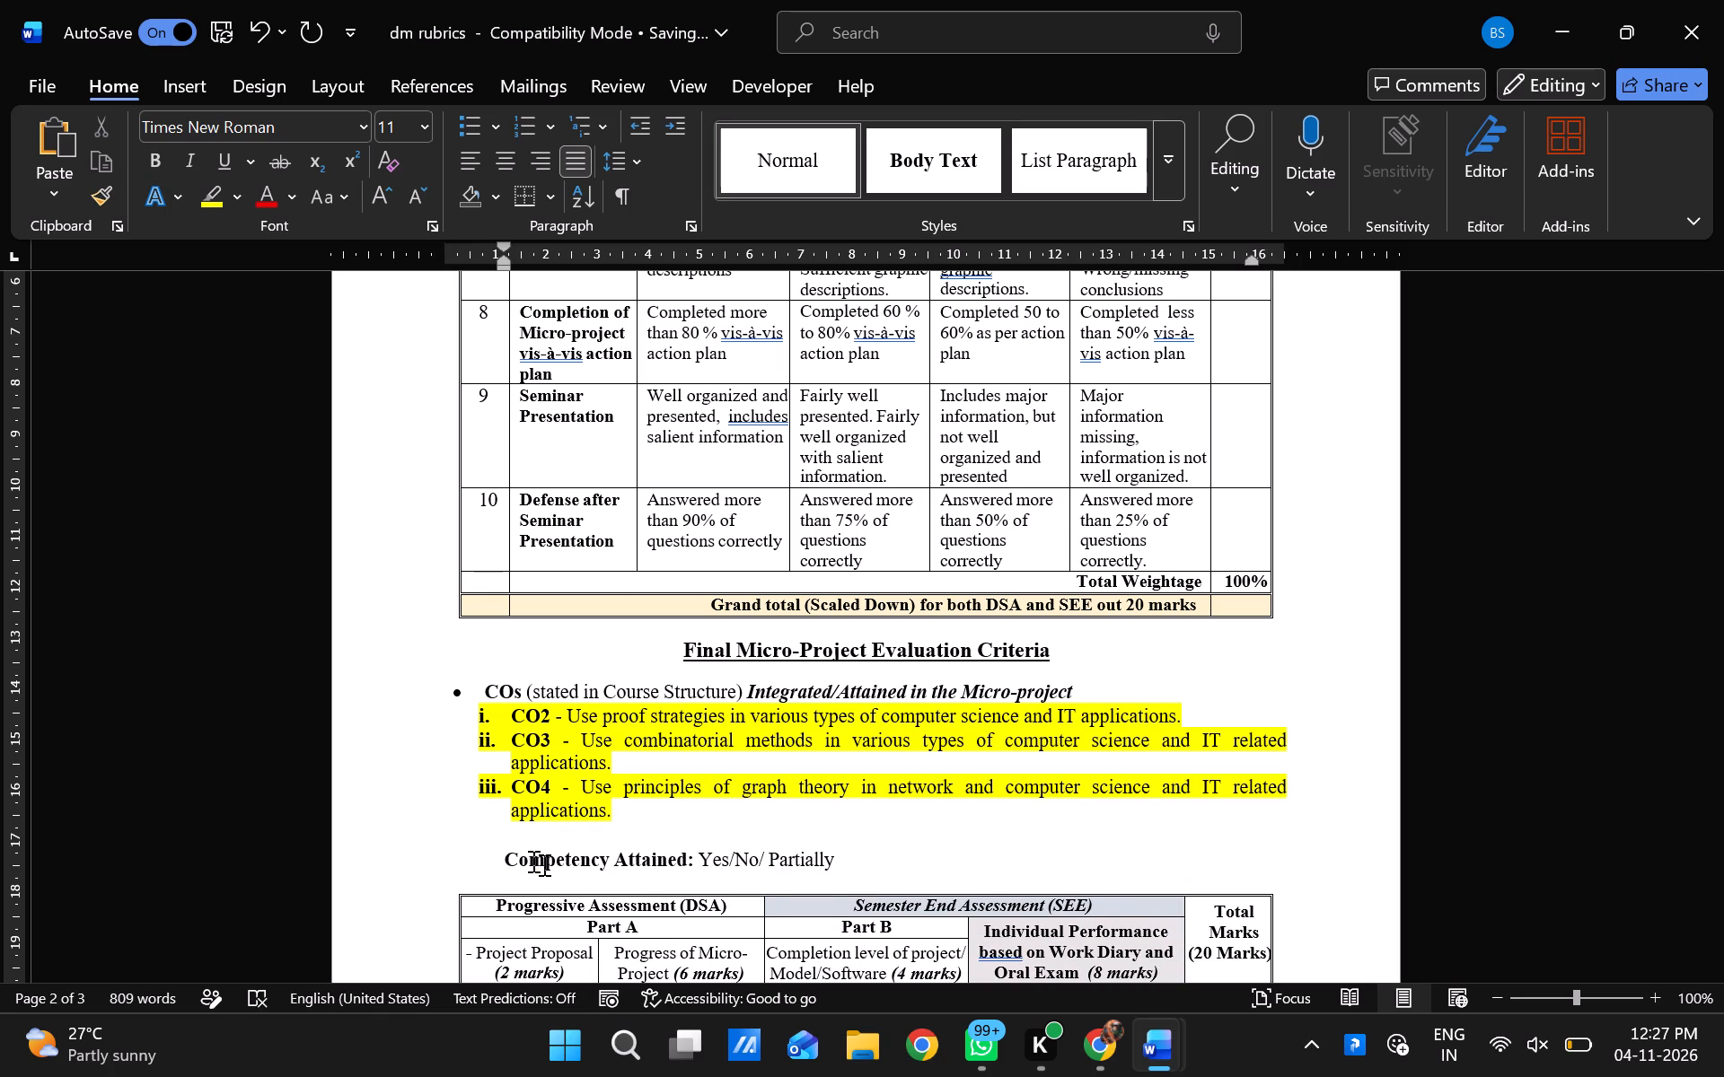
key("ctrl+BackSpace")
key("Return")
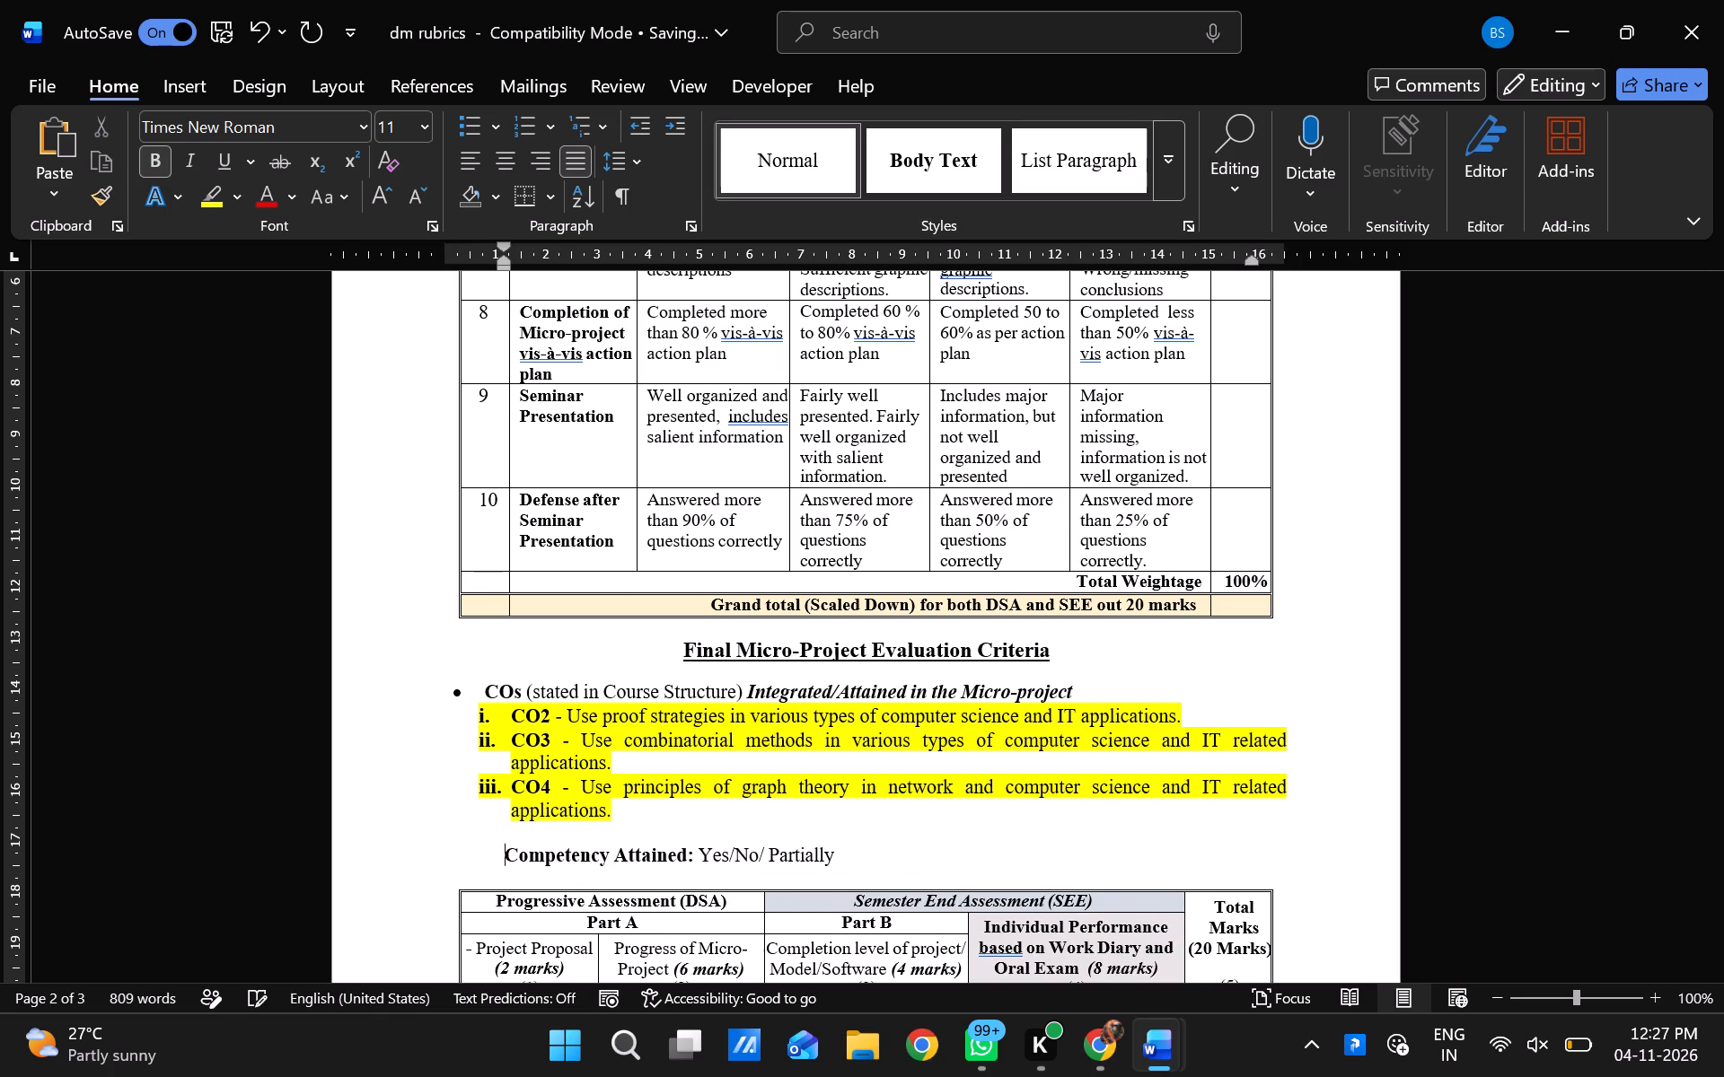
Save the rubrics document.
scroll(656, 635, "up", 2)
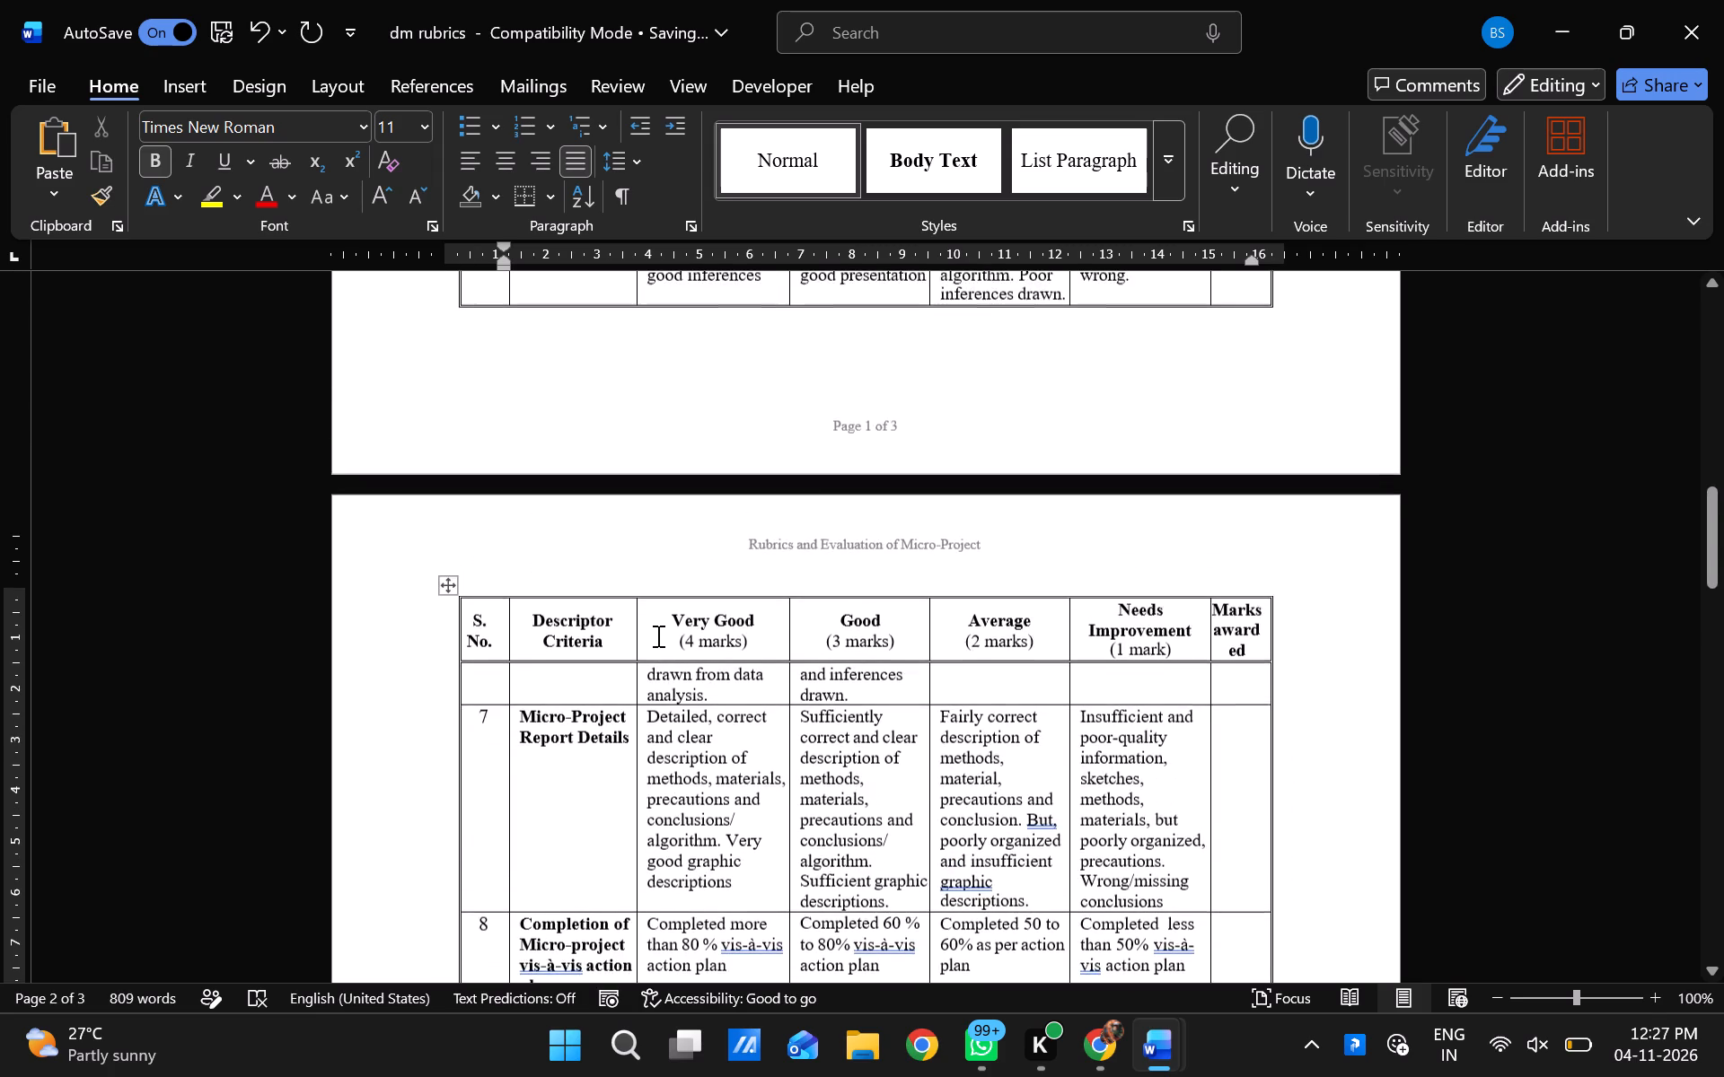
scroll(656, 635, "up", 3)
key("ctrl+s")
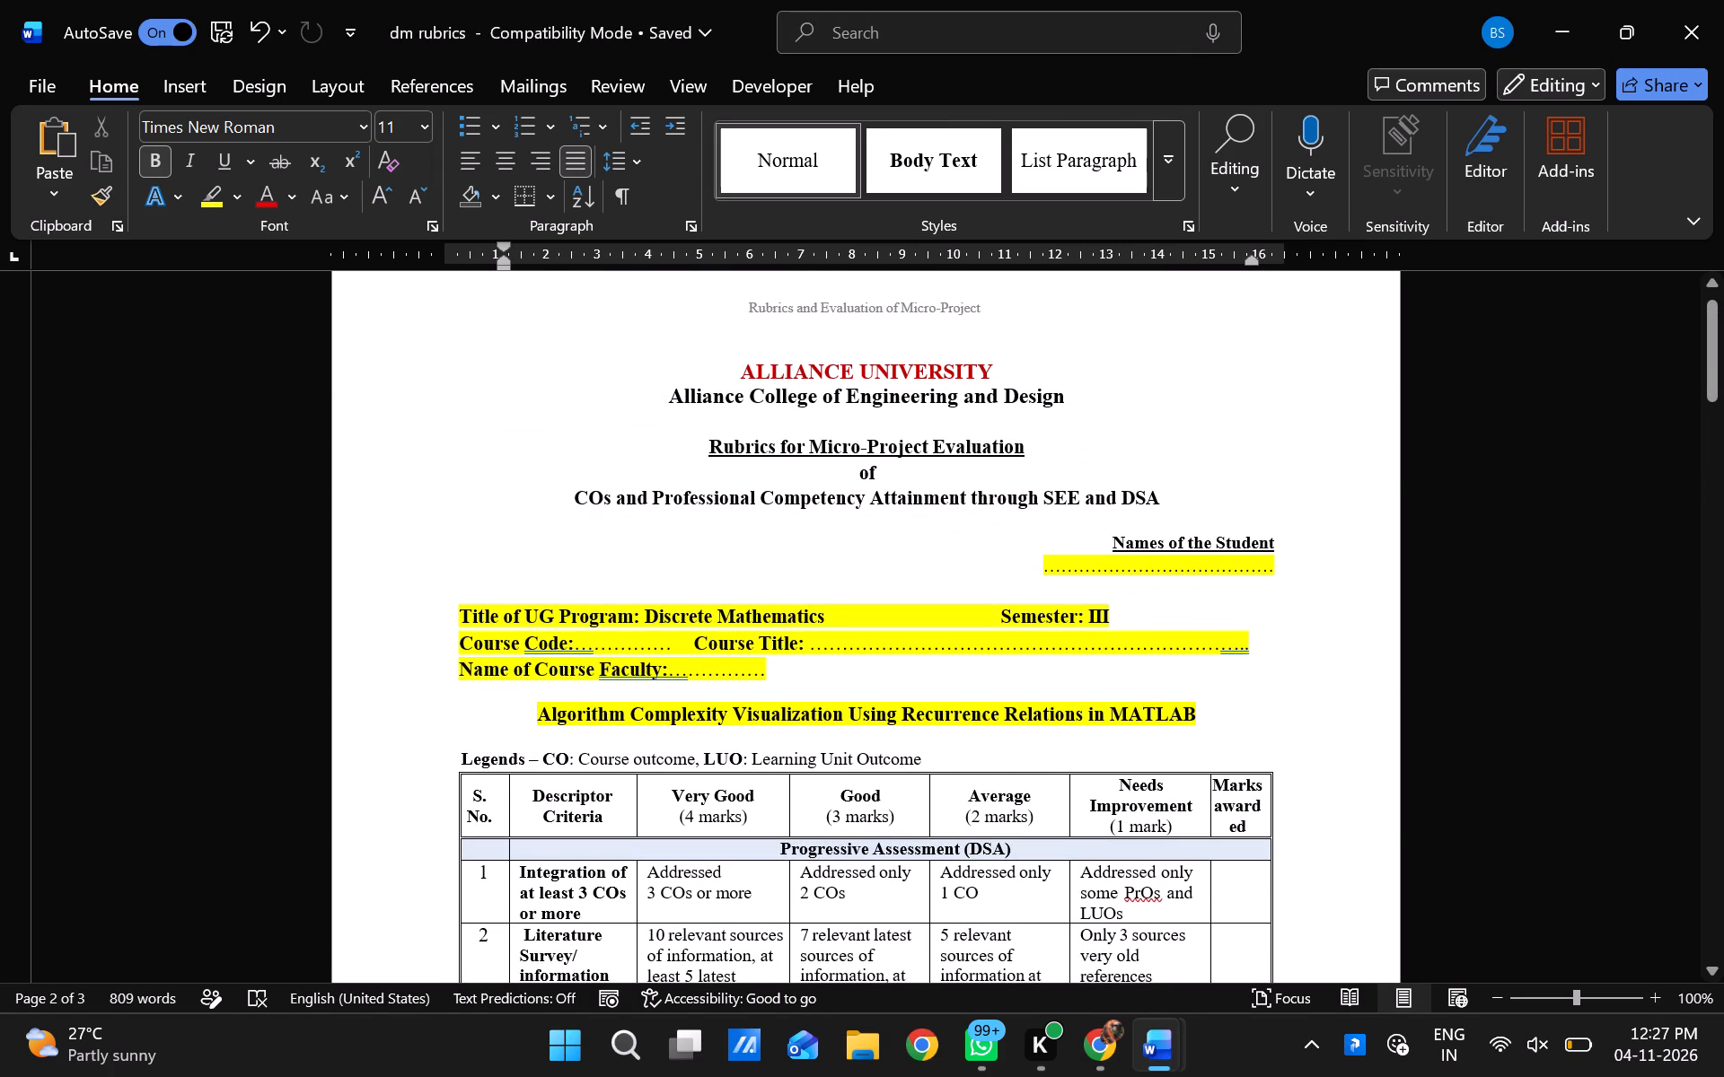
Check how the rubrics run onto the last page and undo the last four edits around the Competency Attained line.
scroll(719, 654, "down", 9)
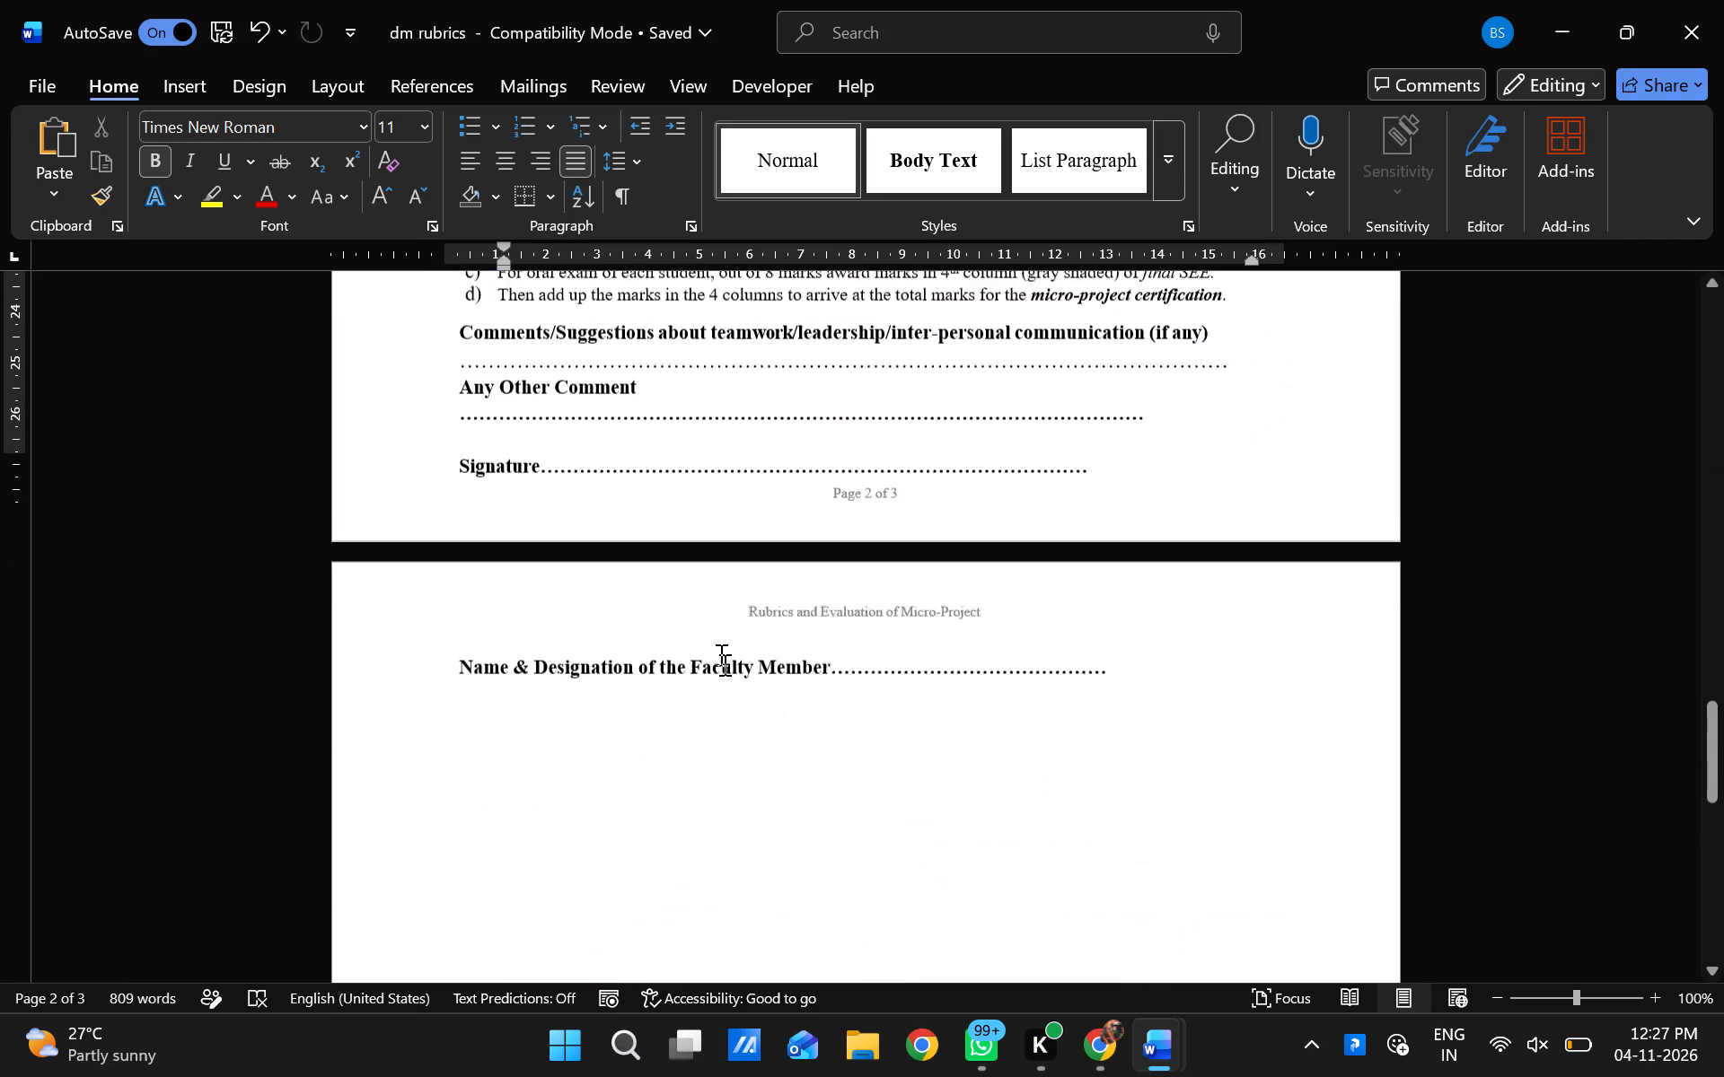
scroll(719, 654, "up", 12)
scroll(719, 654, "down", 1)
scroll(719, 654, "up", 7)
key("ctrl+z")
key("ctrl+z")
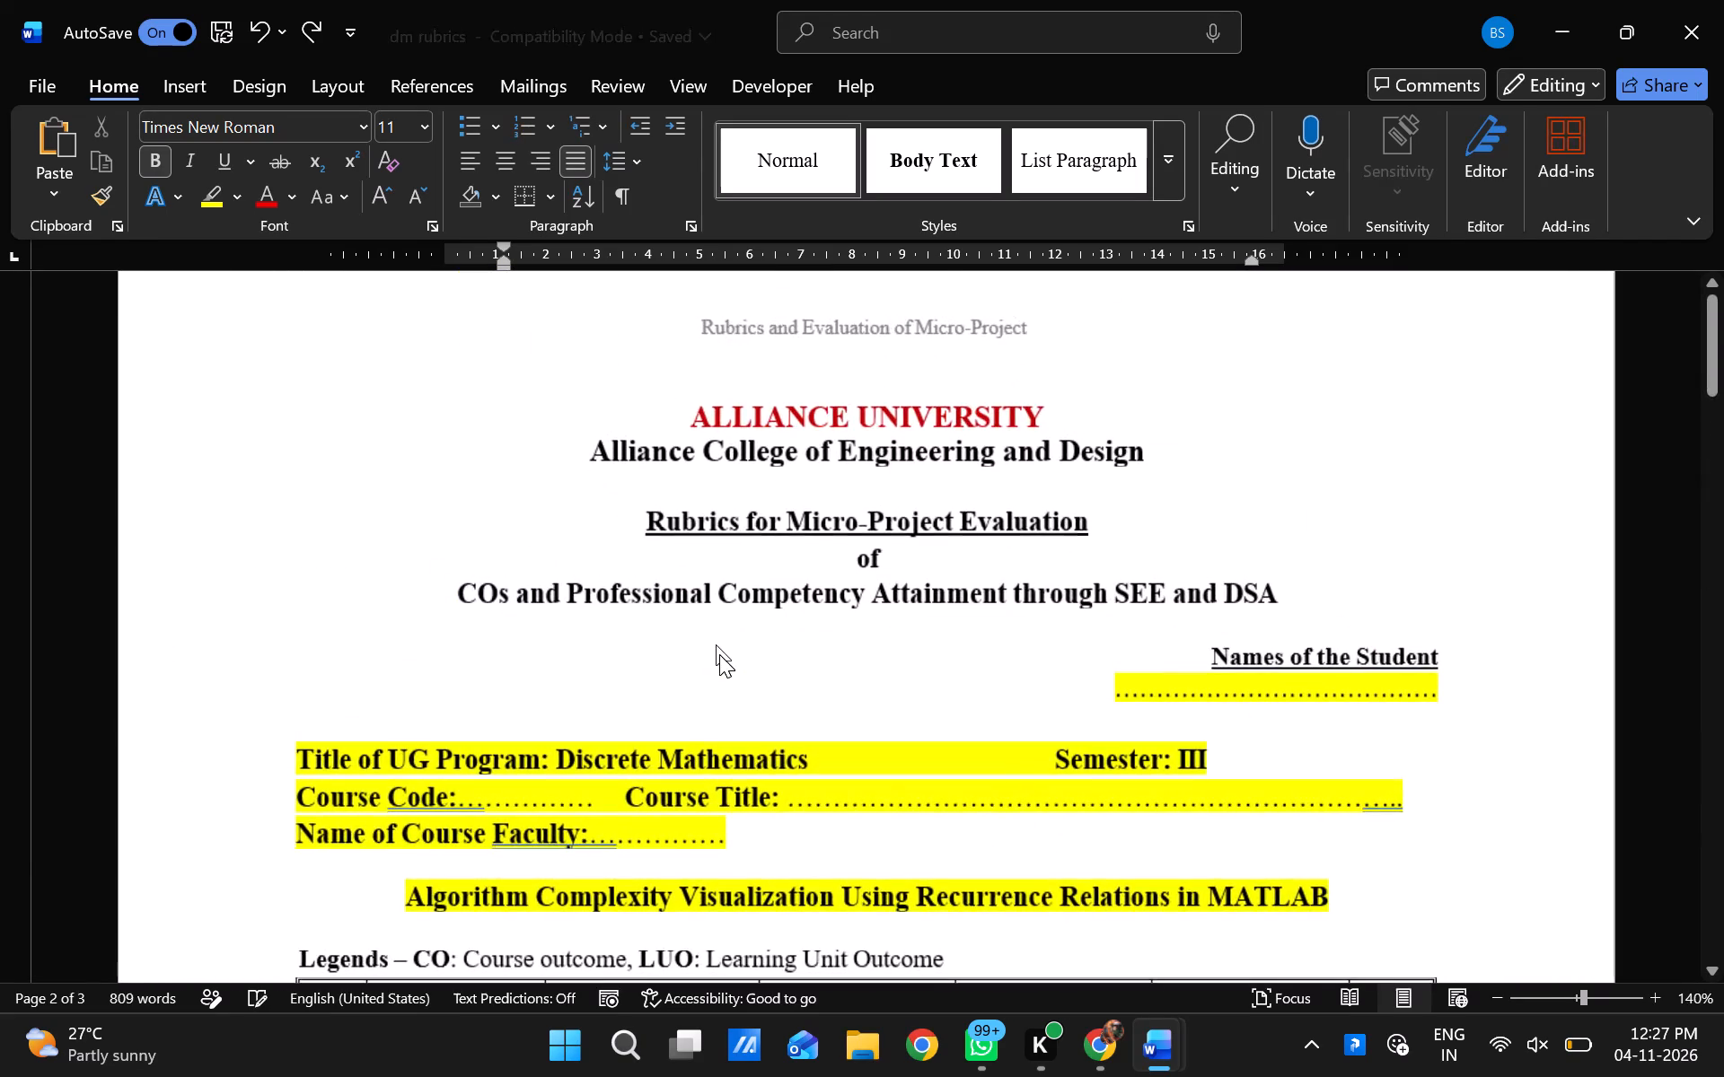
key("ctrl+z")
key("ctrl+z")
Delete two spaces between Discrete Mathematics and Semester: III in the UG program title line.
scroll(719, 654, "up", 15)
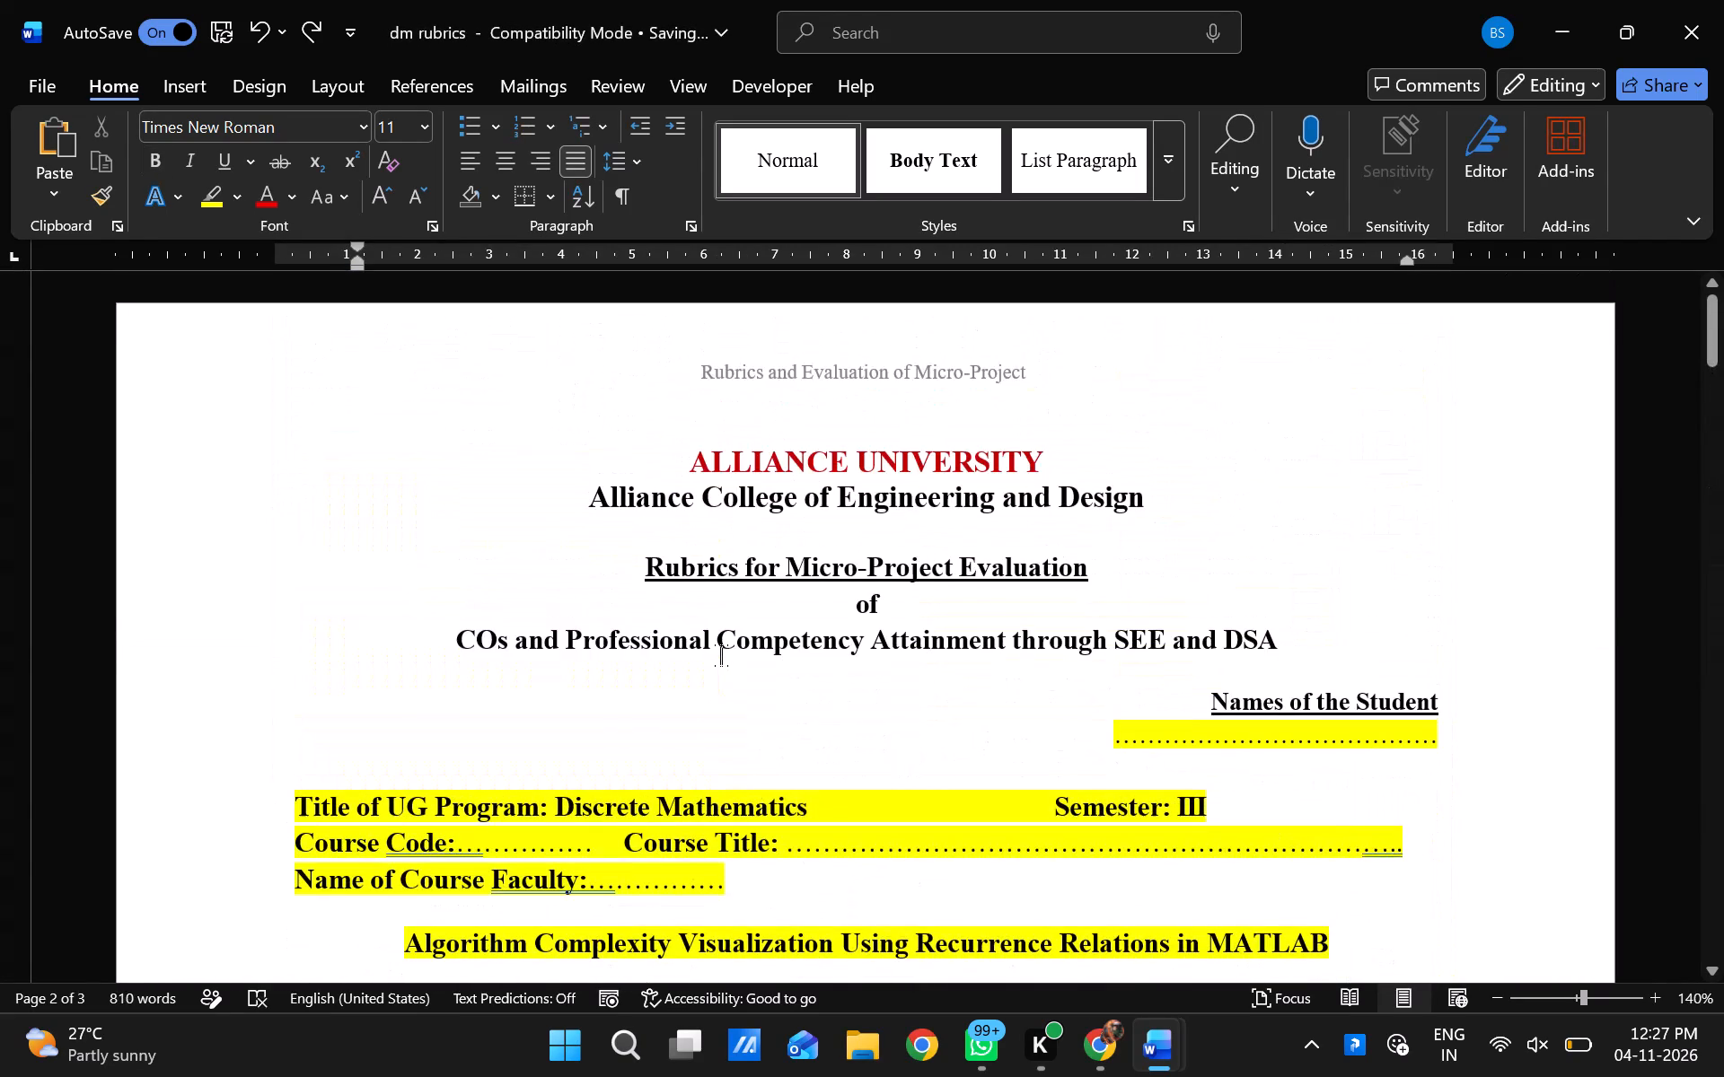
left_click(490, 740)
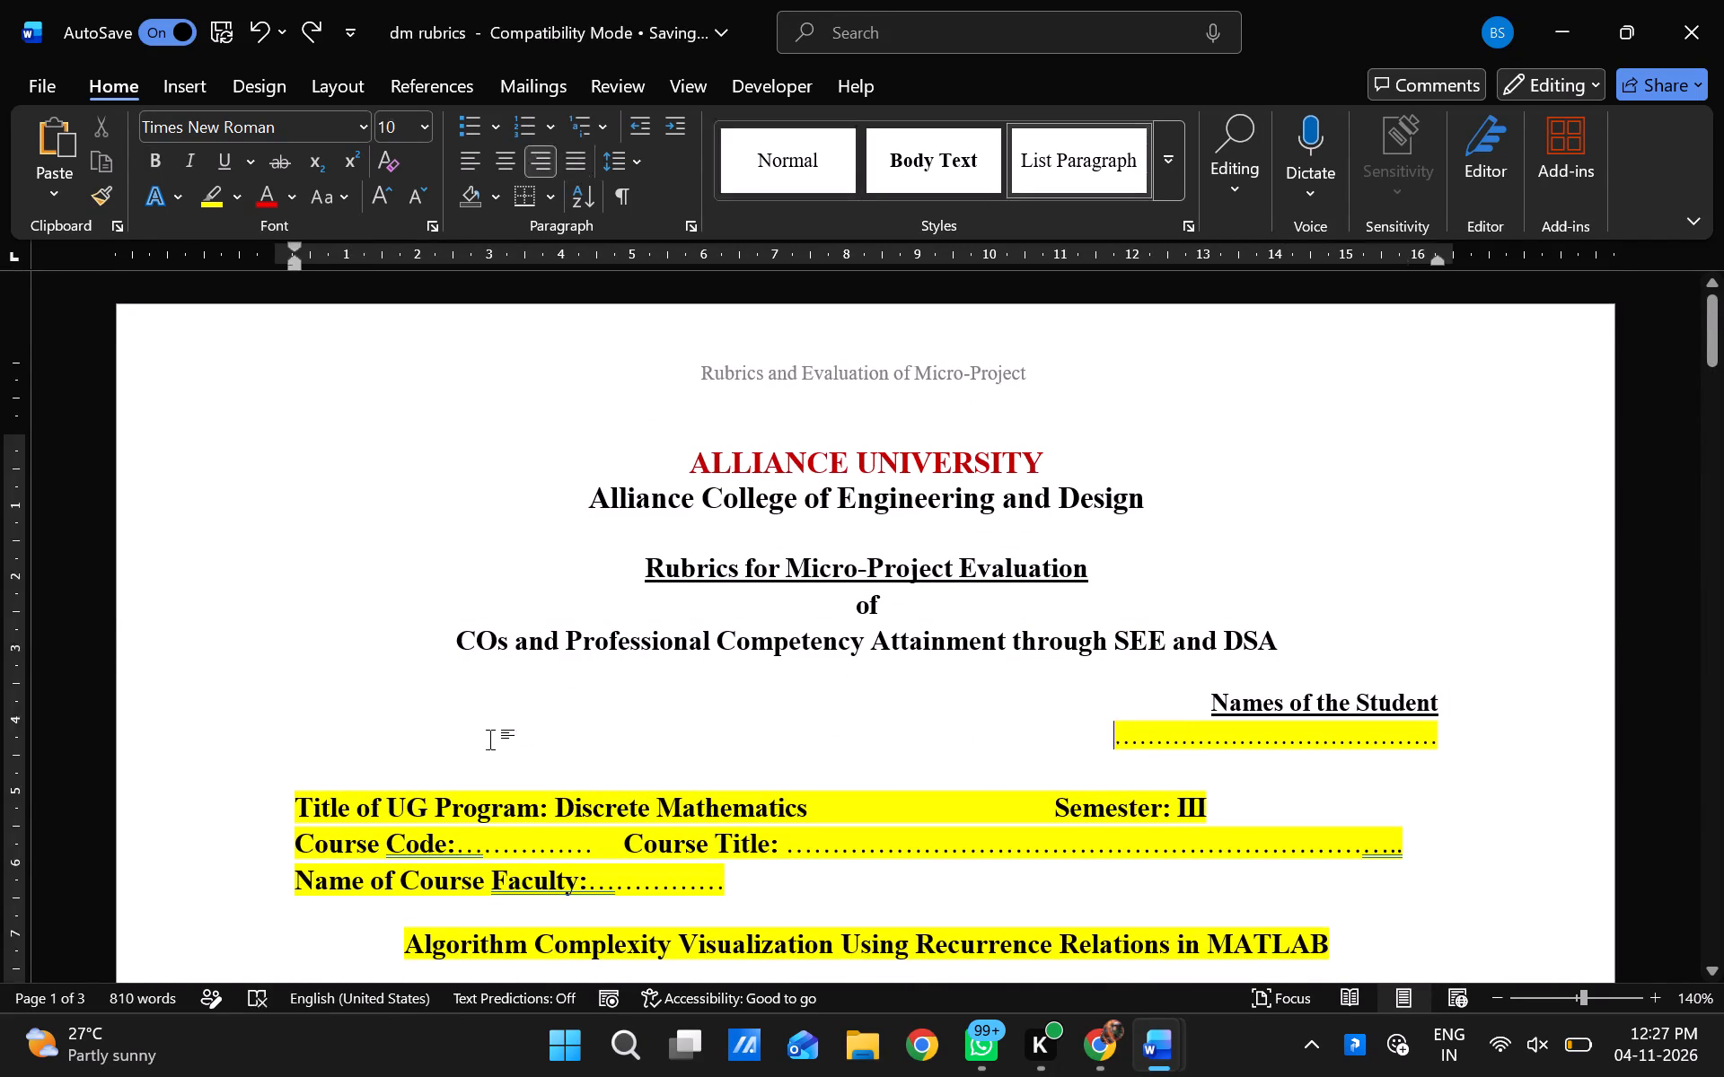
scroll(632, 807, "down", 2)
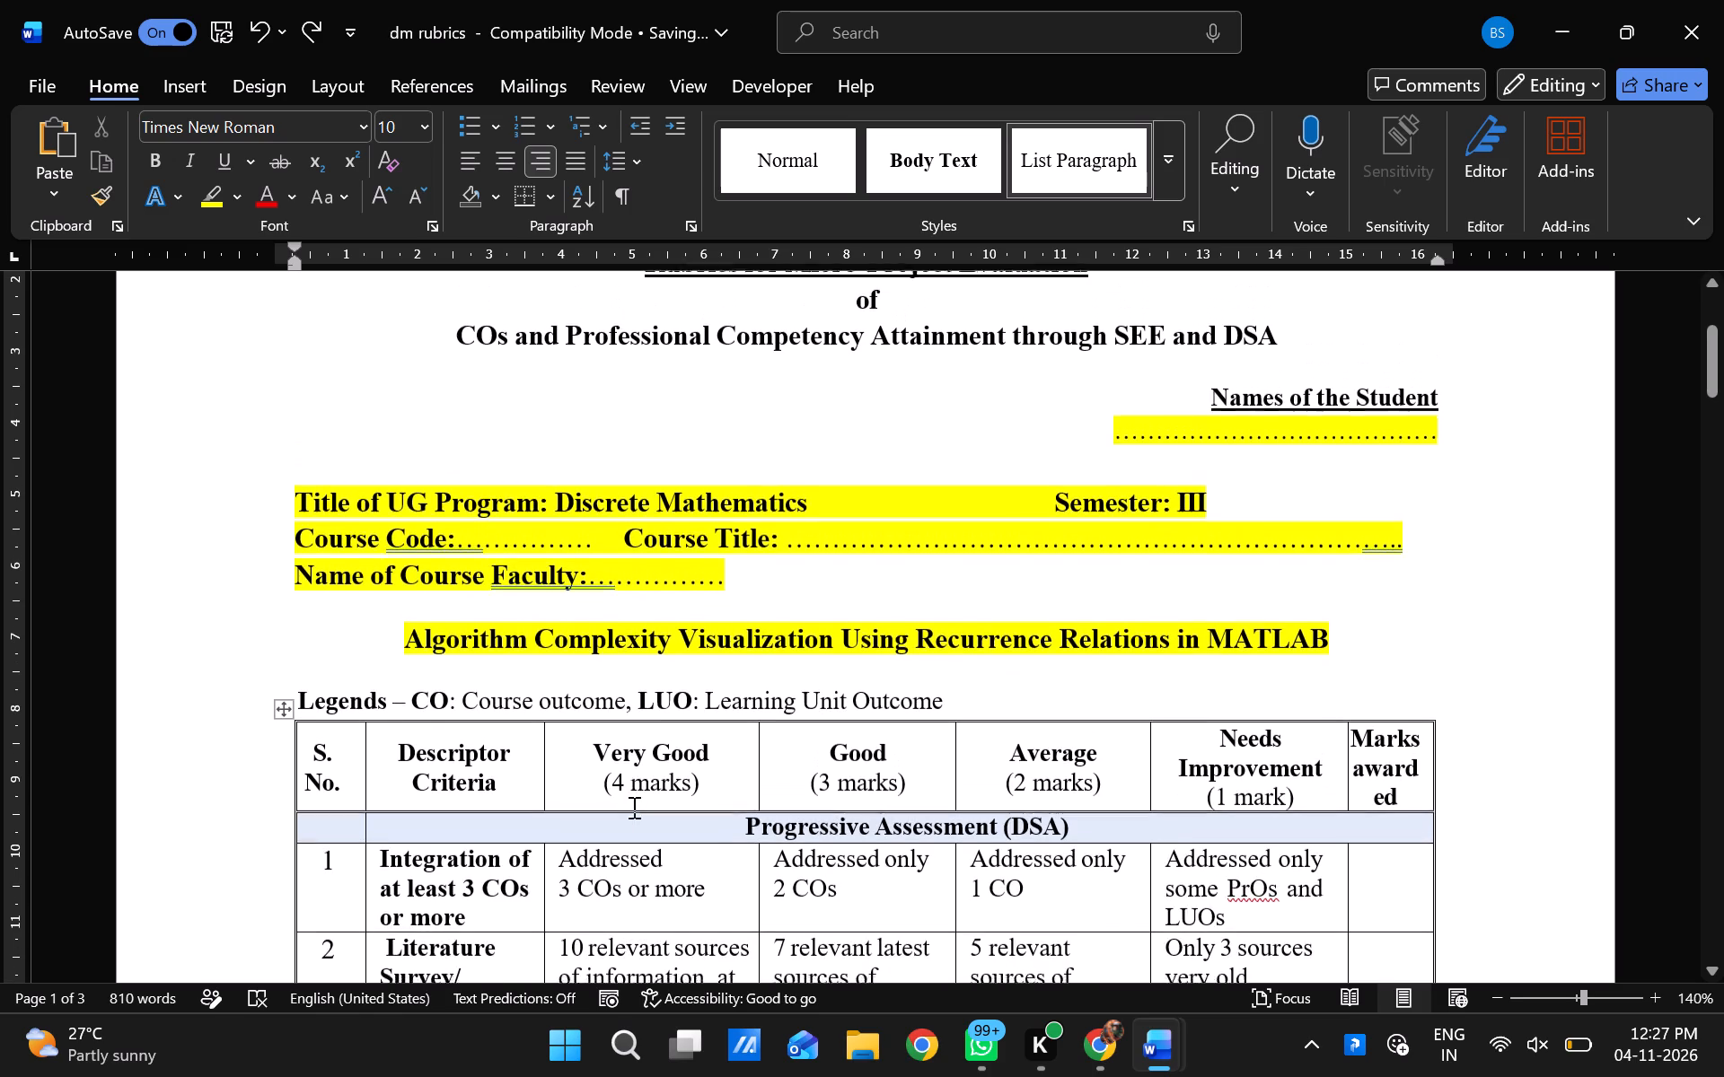
left_click(828, 505)
key("BackSpace")
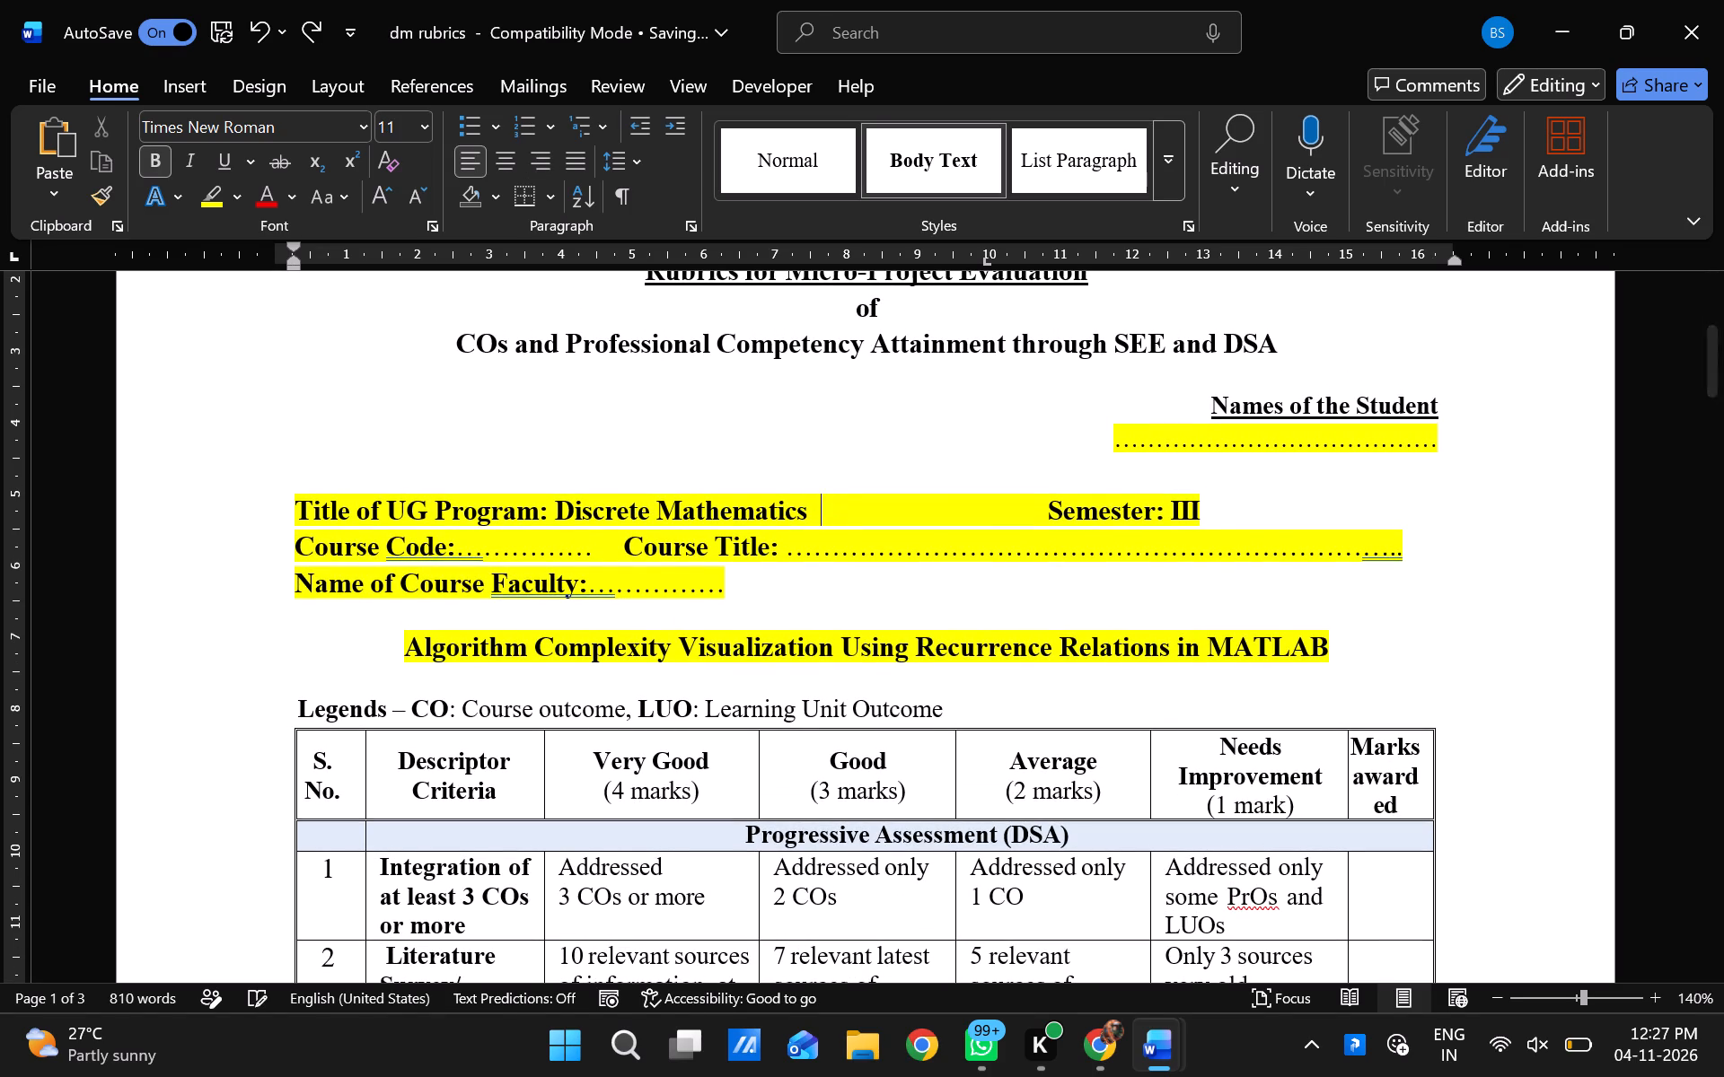
key("BackSpace")
Check the layout of the rubrics document through to the signature lines on the last page.
scroll(828, 505, "down", 3, "ctrl")
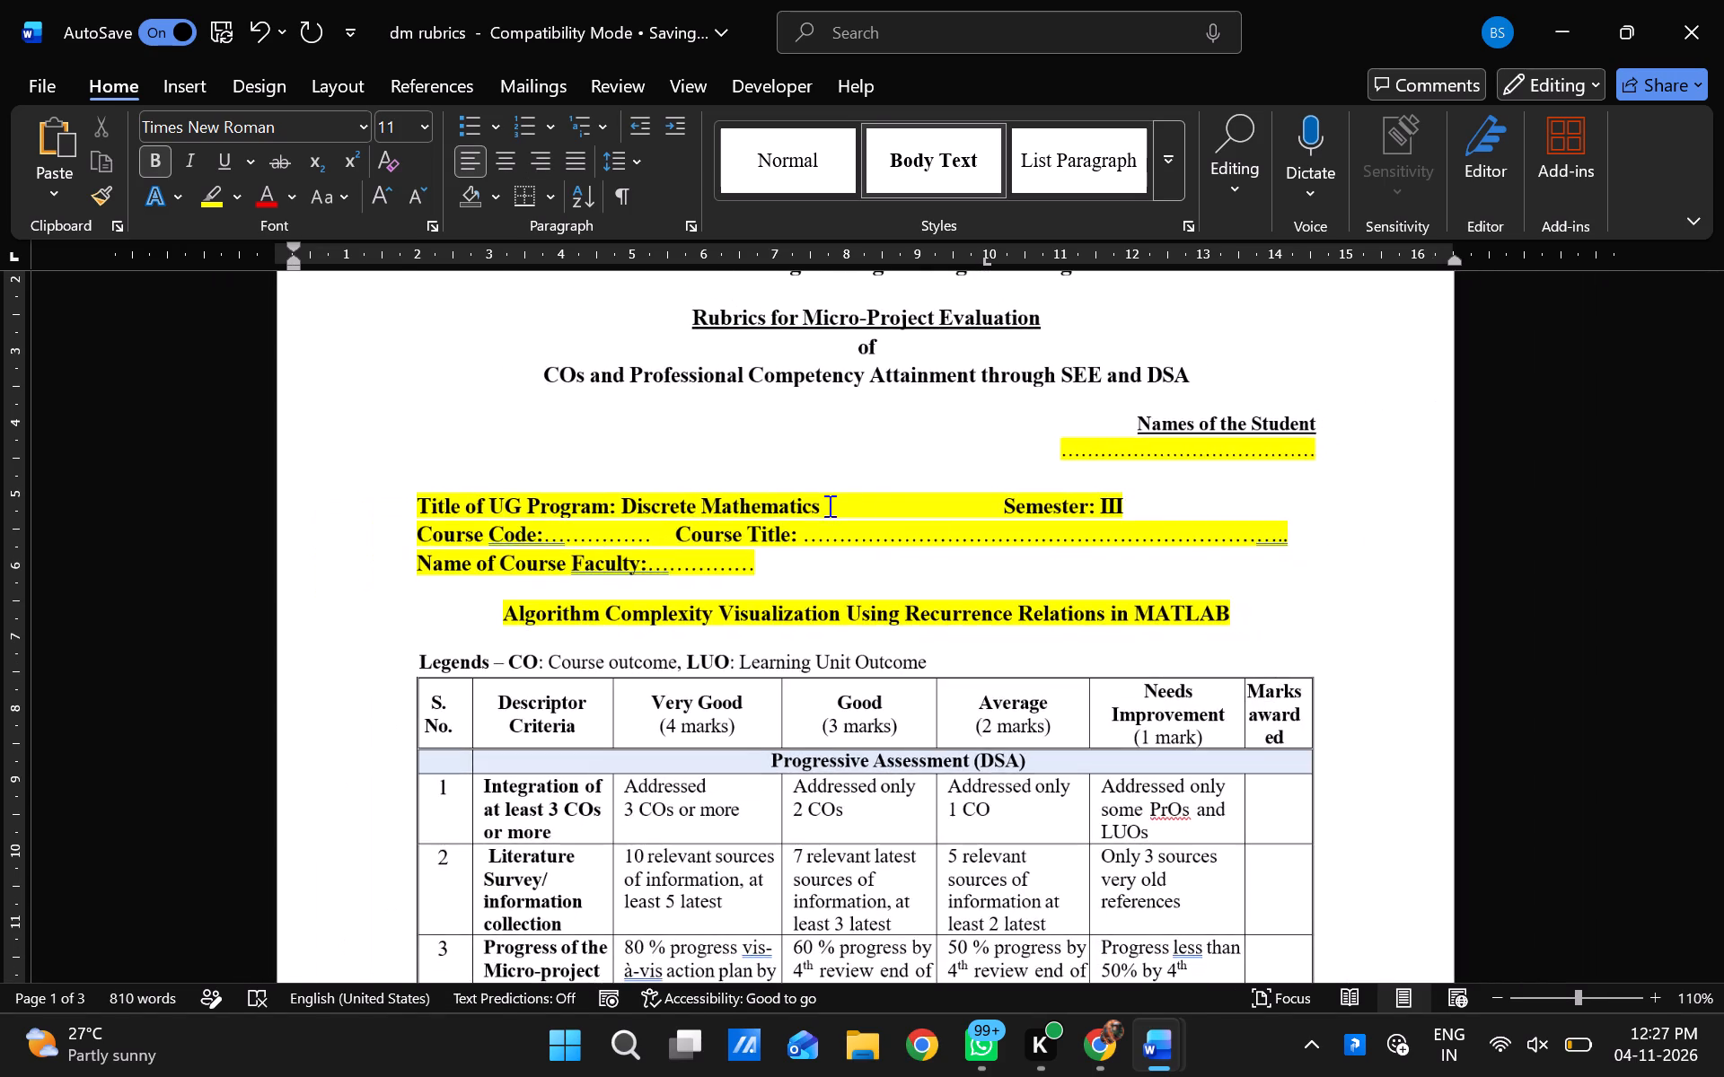
scroll(960, 553, "down", 8)
scroll(960, 553, "up", 2)
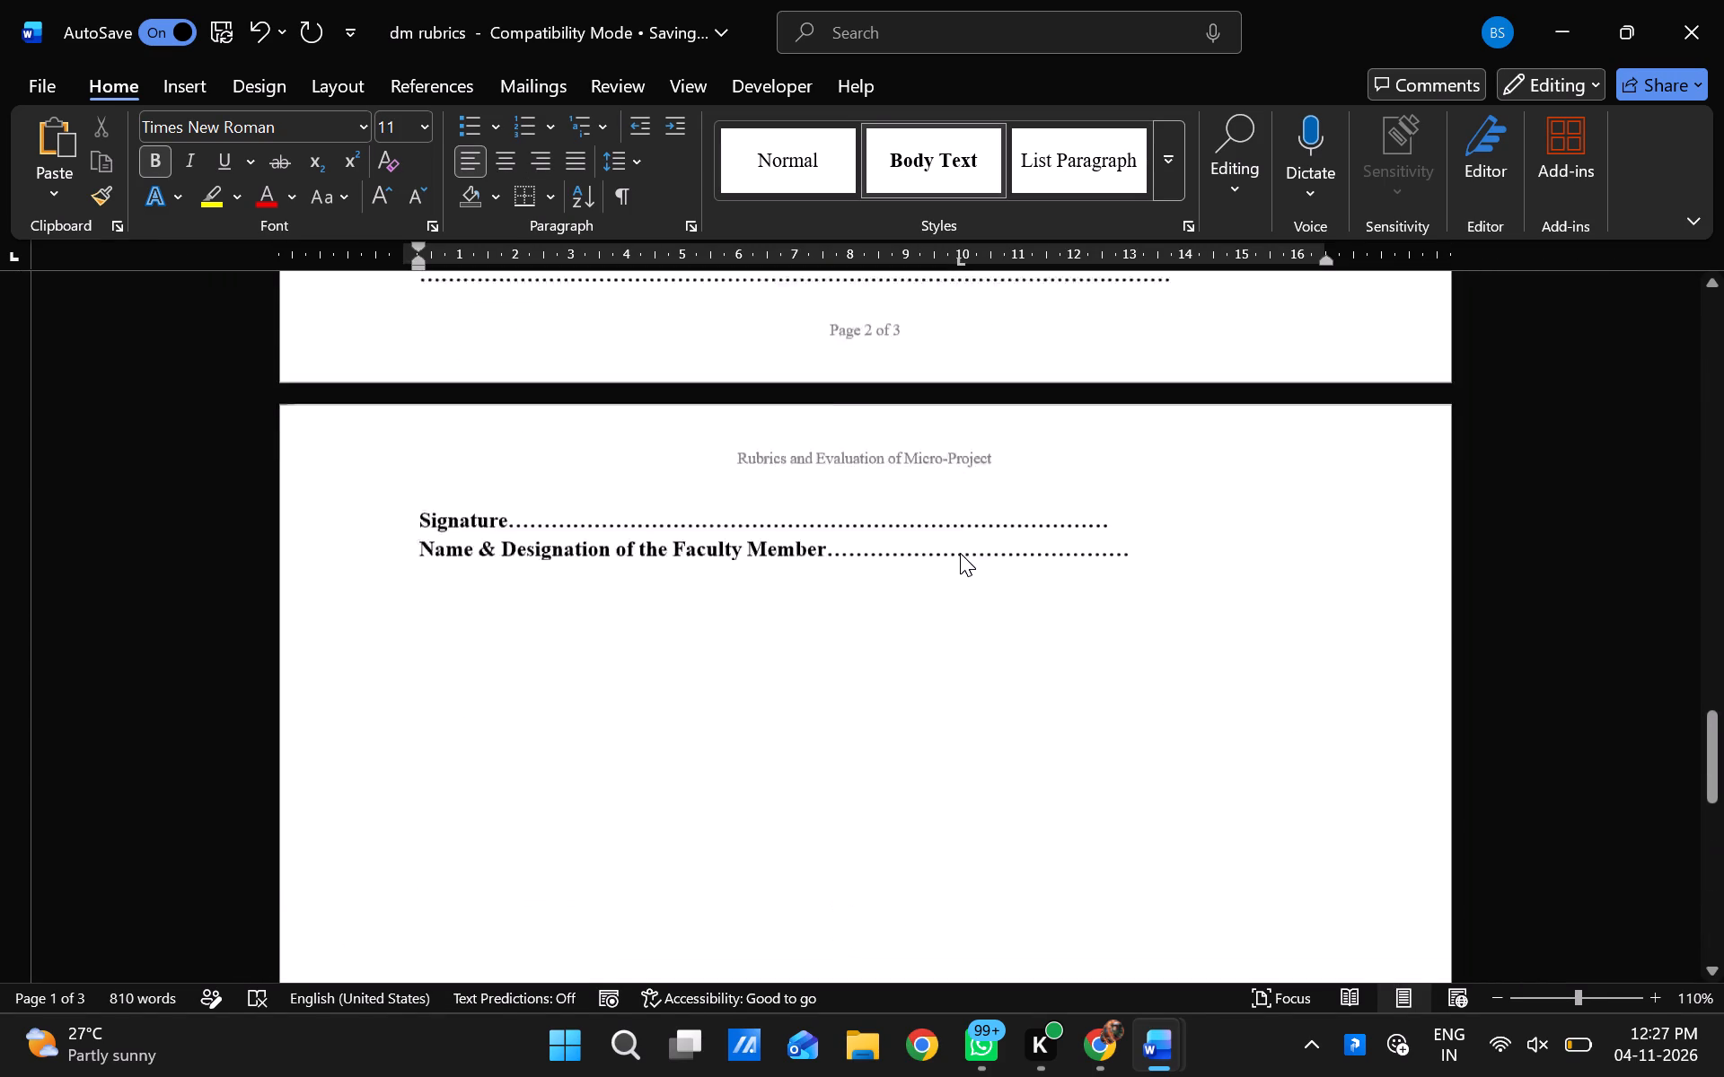
scroll(960, 553, "up", 6)
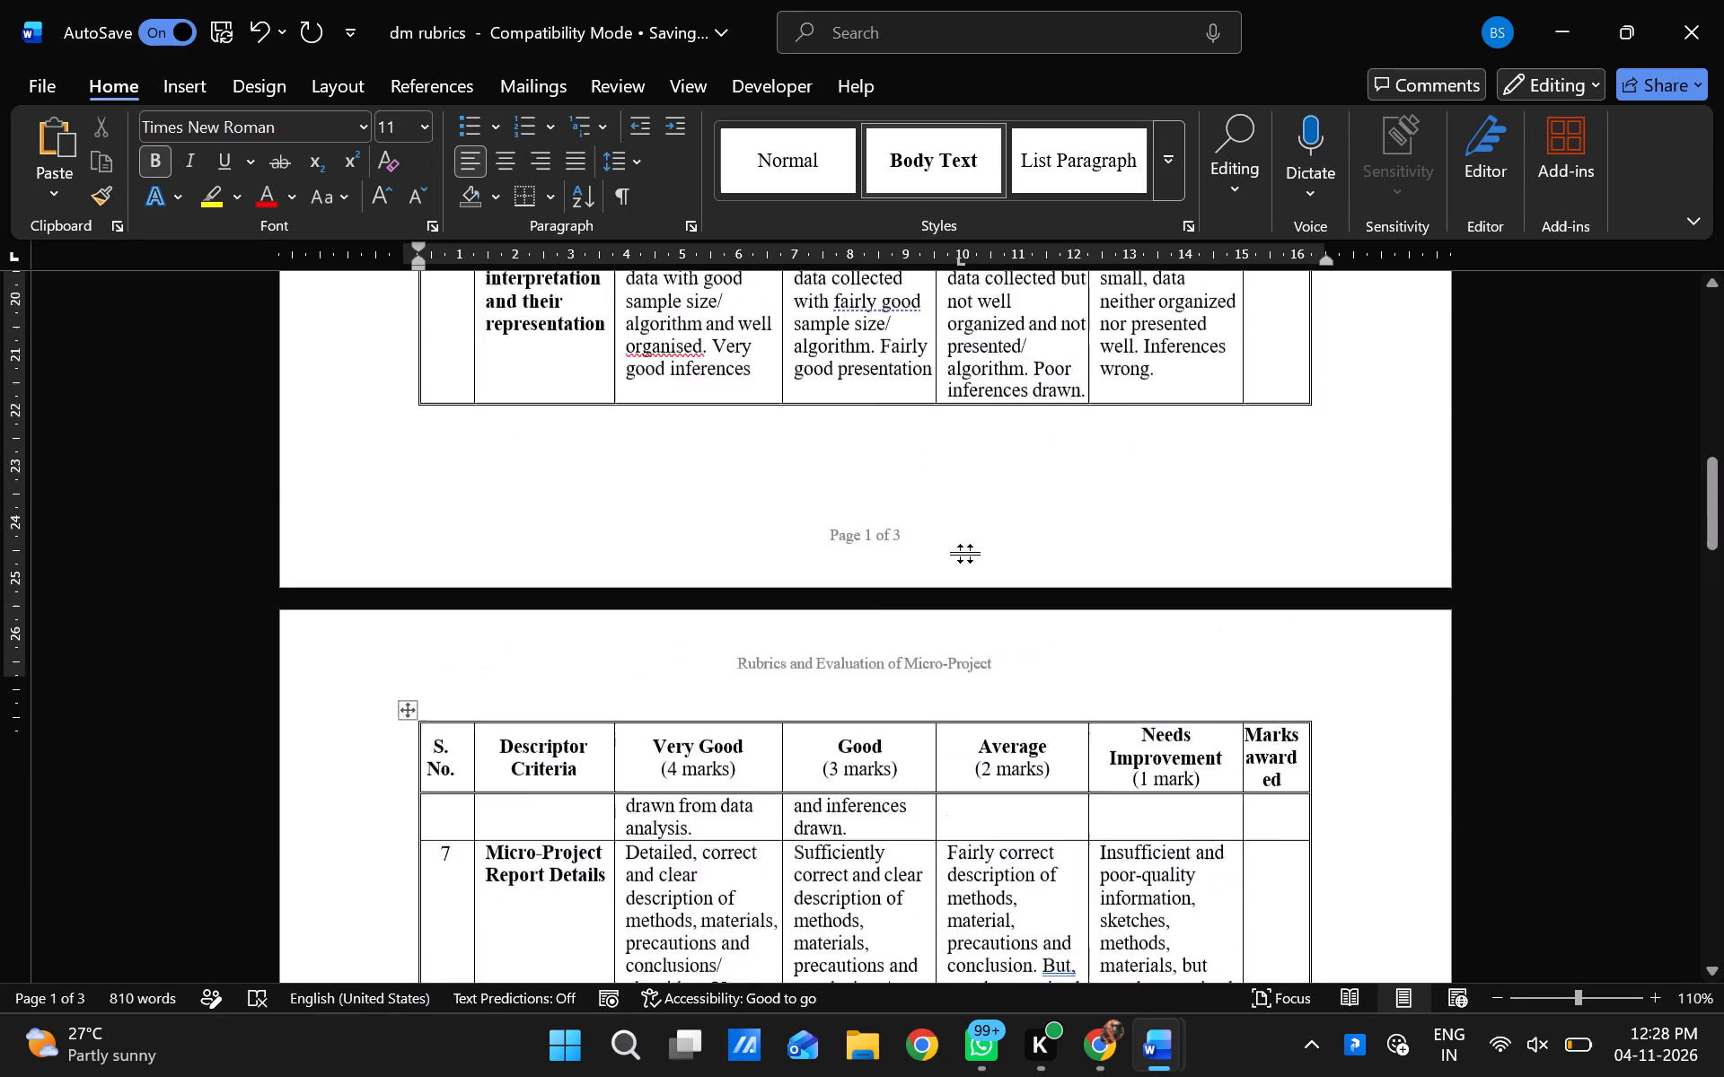
scroll(960, 553, "up", 5)
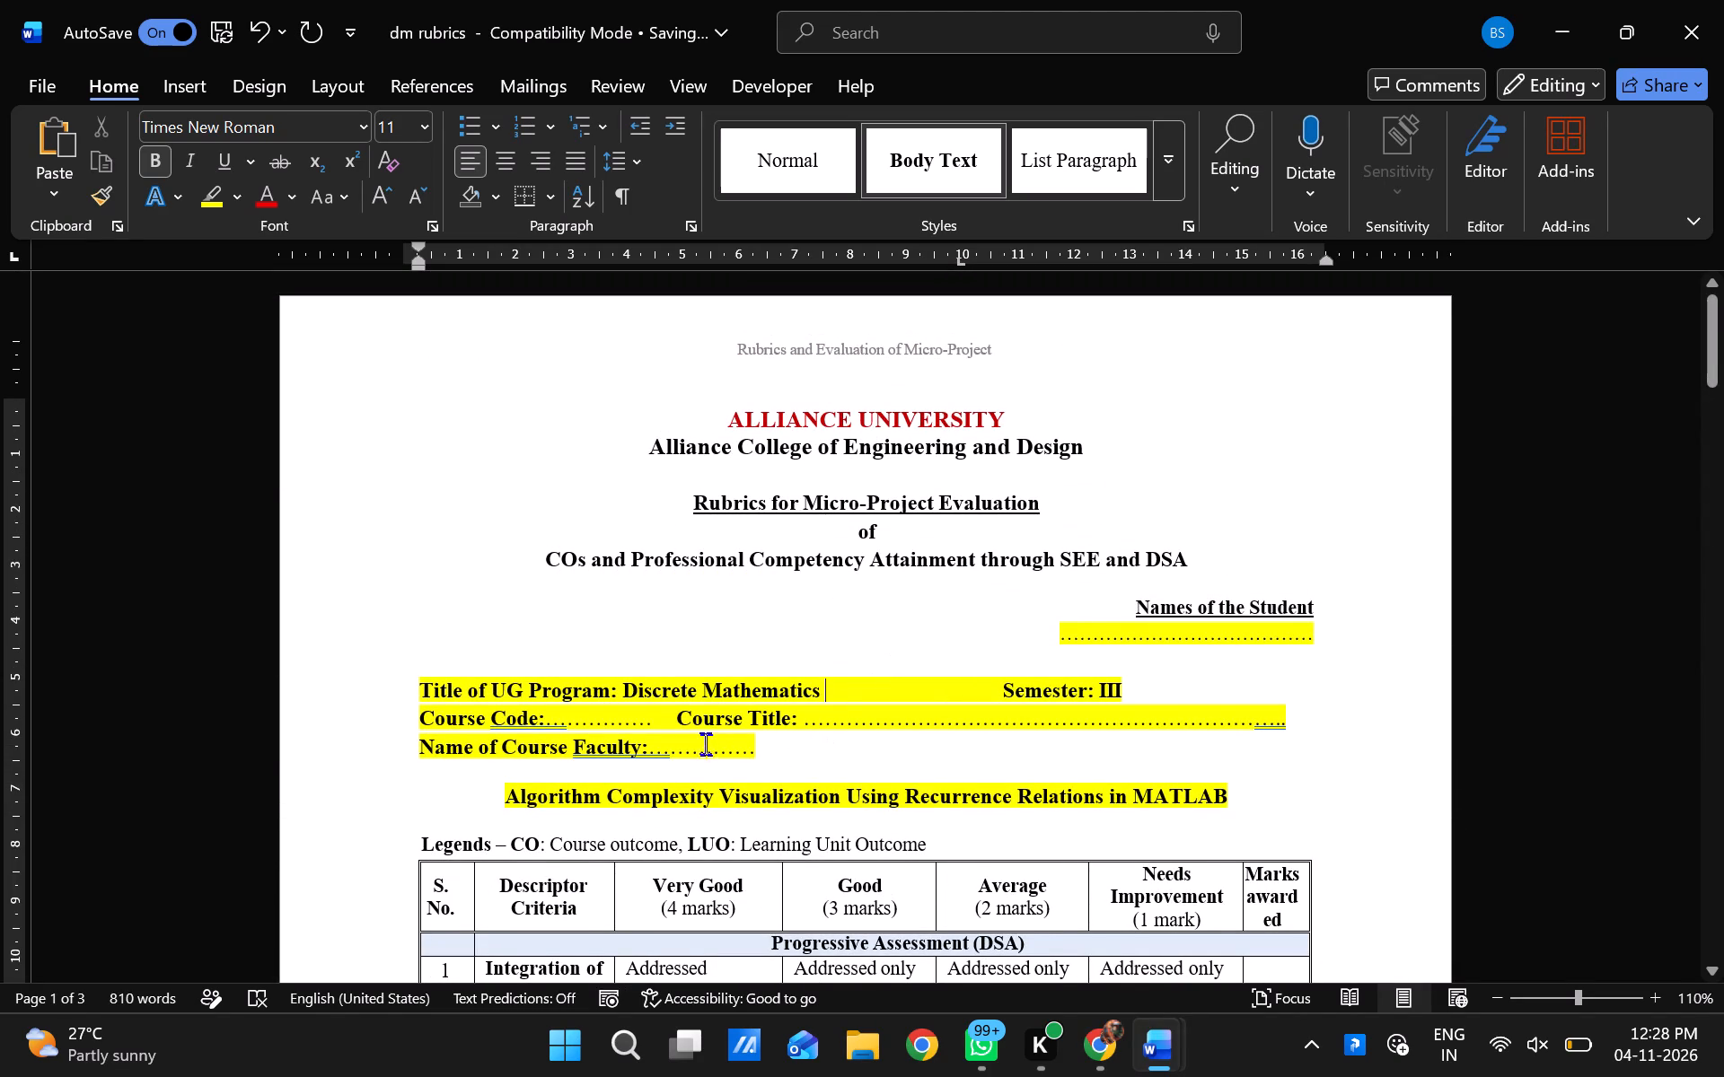
Replace Discrete Mathematics with BTECH CSE as the Title of UG Program.
key("BackSpace")
key("BackSpace")
key("BackSpace")
key("BackSpace")
key("BackSpace")
key("BackSpace")
key("BackSpace")
key("BackSpace")
key("BackSpace")
key("BackSpace")
key("BackSpace")
key("BackSpace")
key("BackSpace")
key("BackSpace")
key("BackSpace")
key("BackSpace")
key("BackSpace")
key("BackSpace")
key("BackSpace")
key("BackSpace")
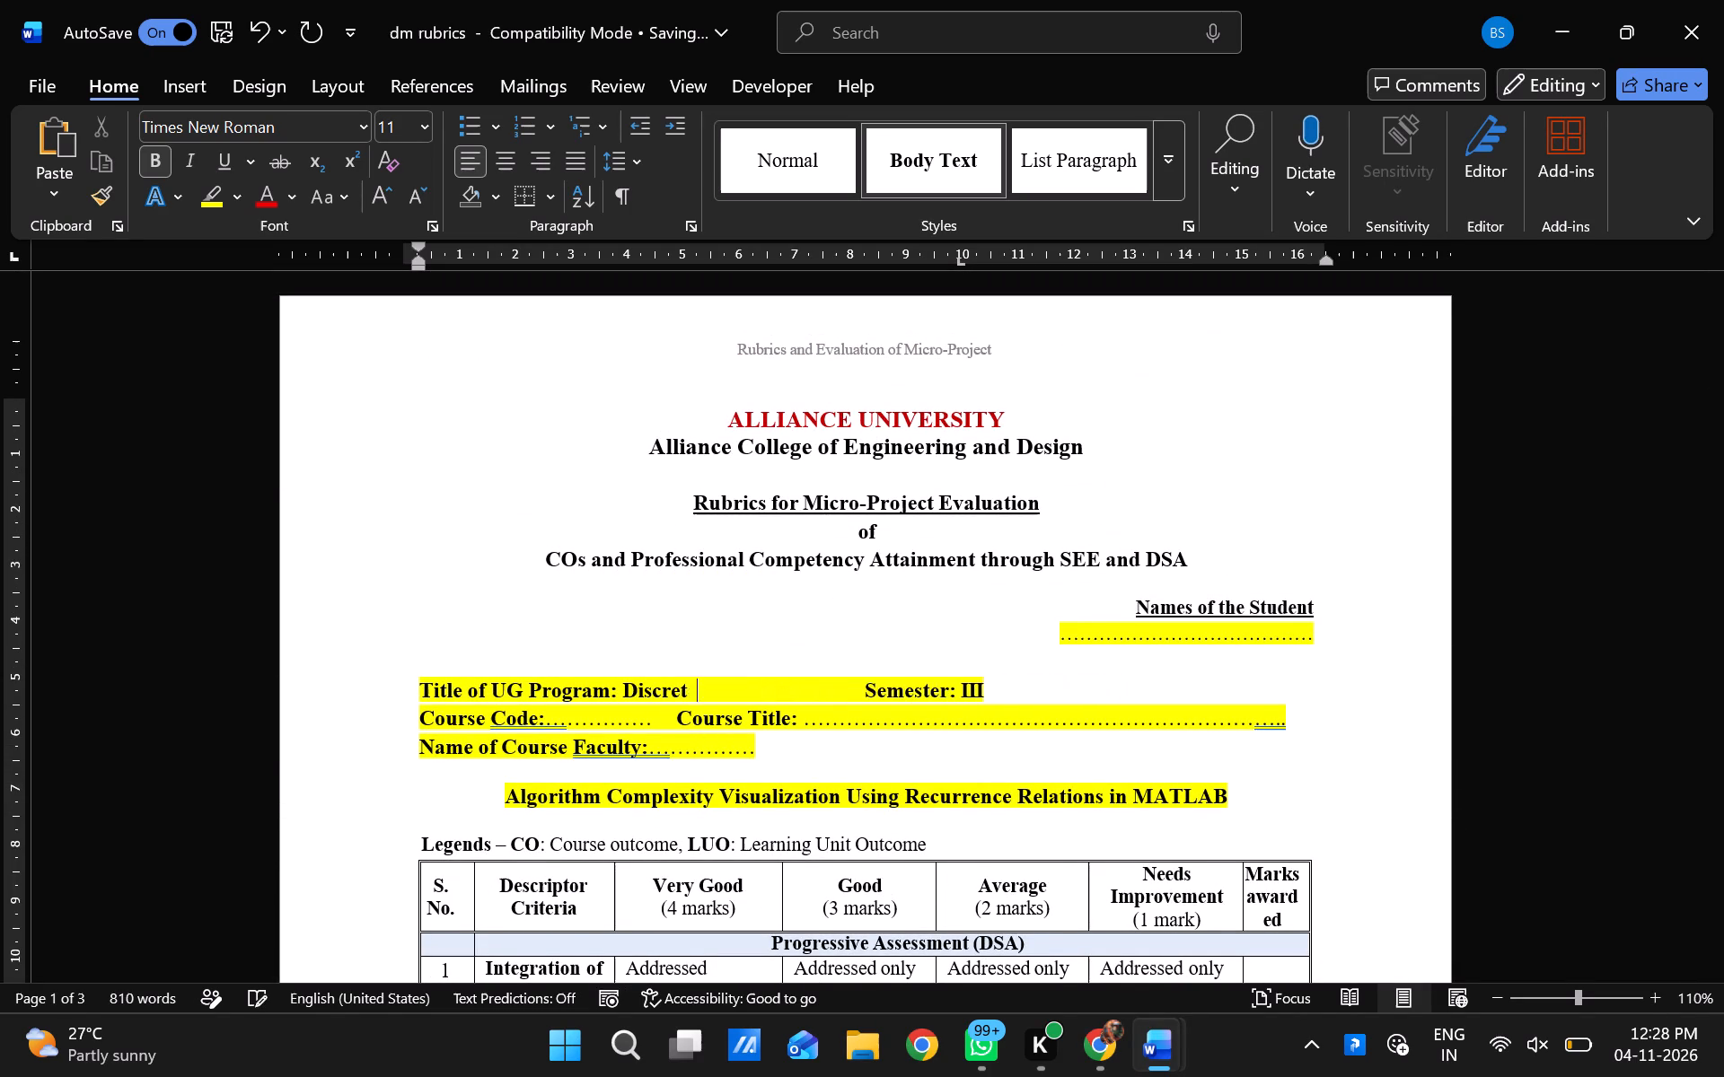
key("BackSpace")
type("BTECH CSE")
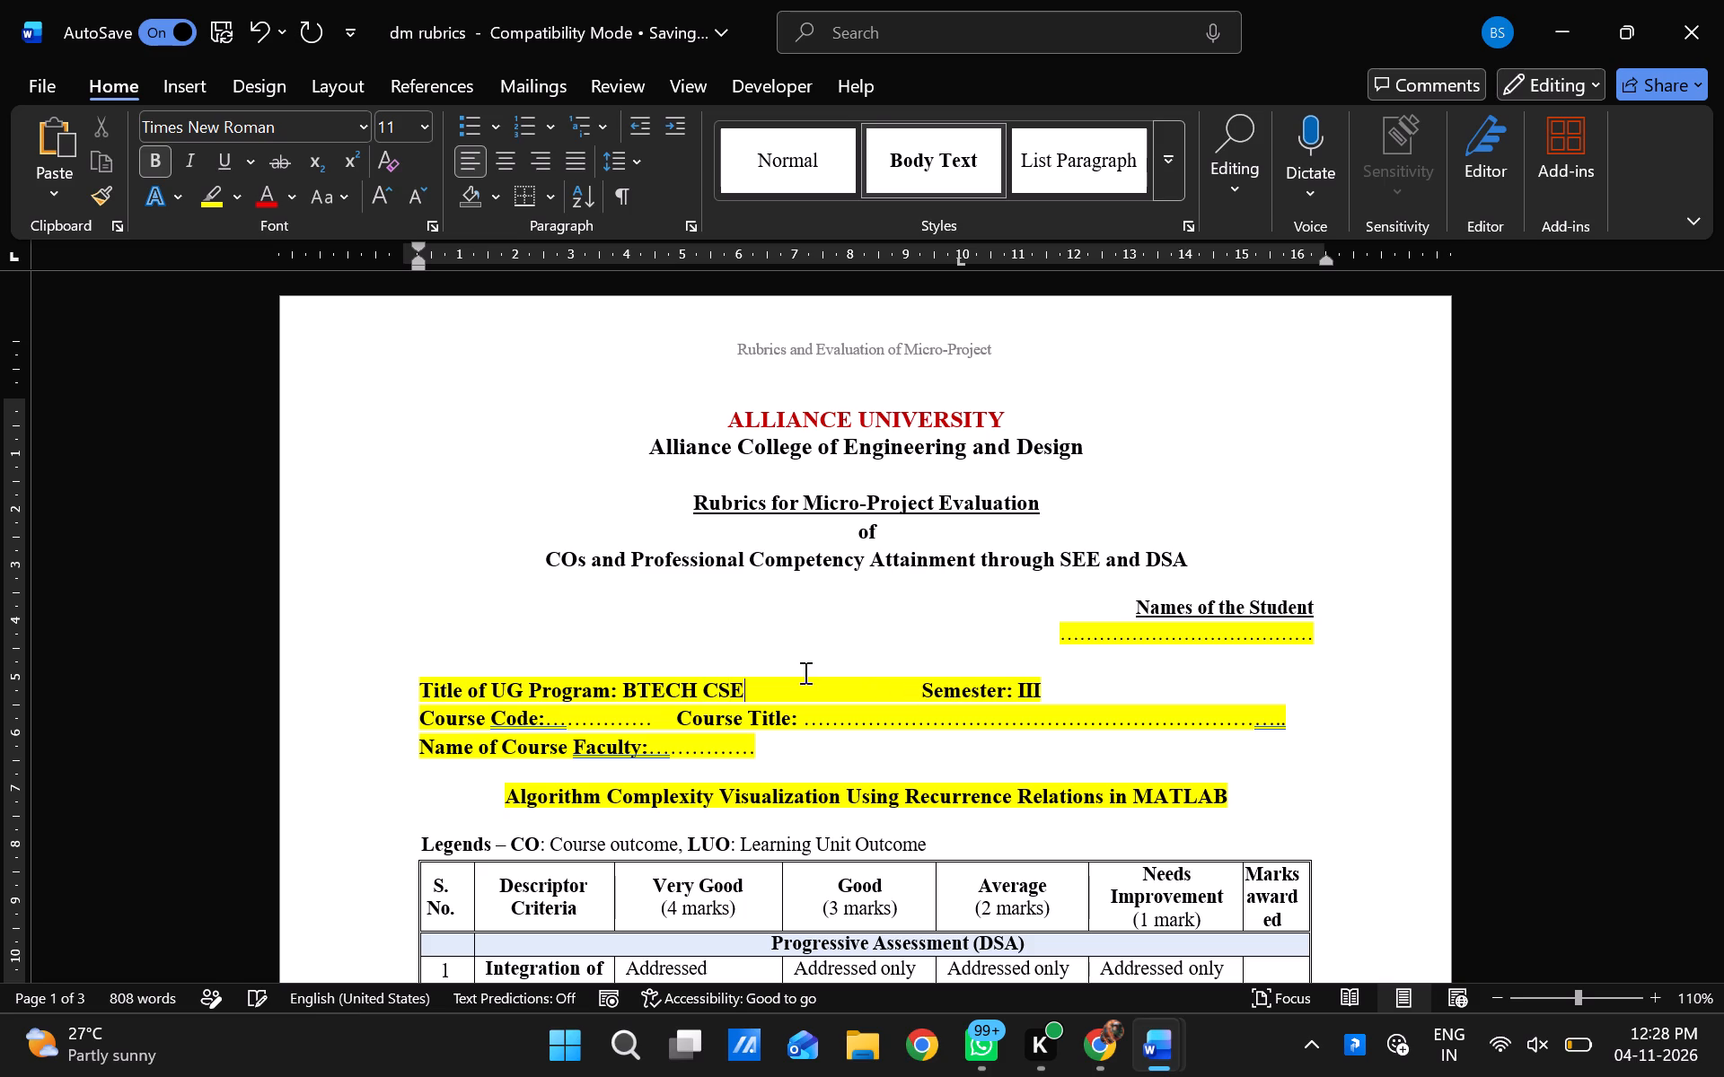
Replace the dotted placeholder after Course Title with Discrete Mathematics.
left_click(846, 724)
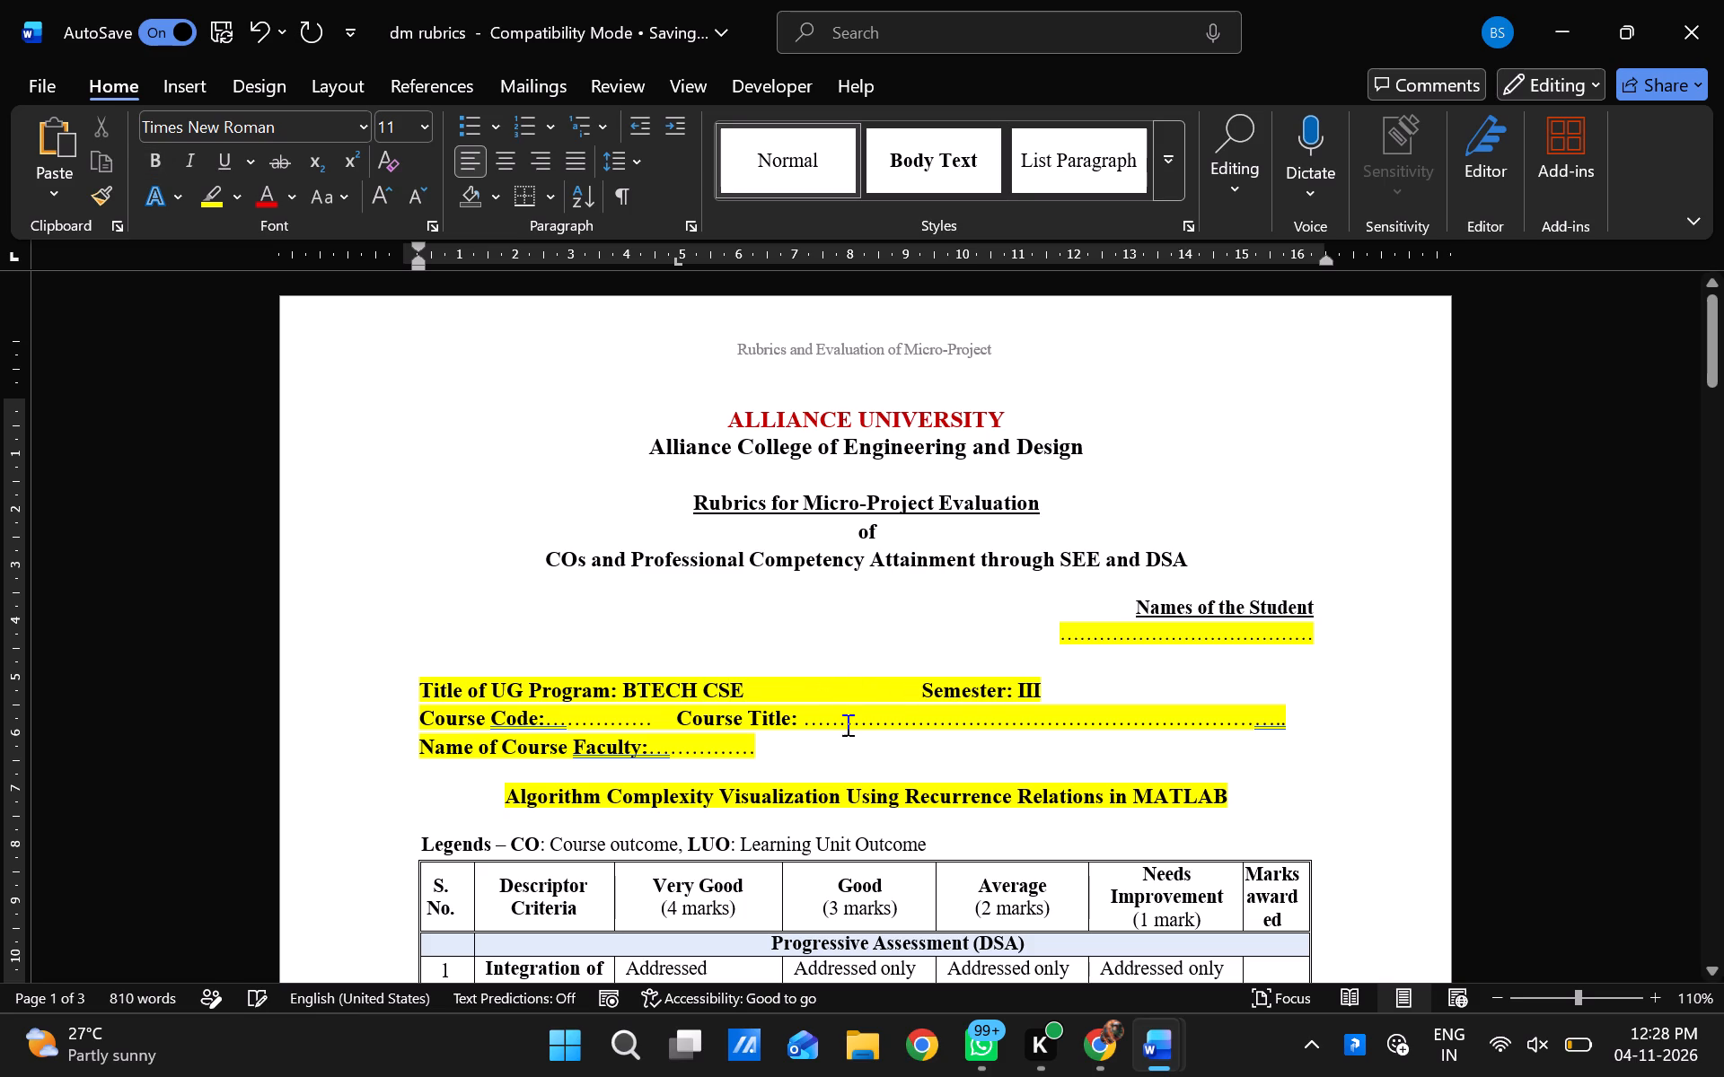
key("ctrl+Delete")
key("ctrl+BackSpace")
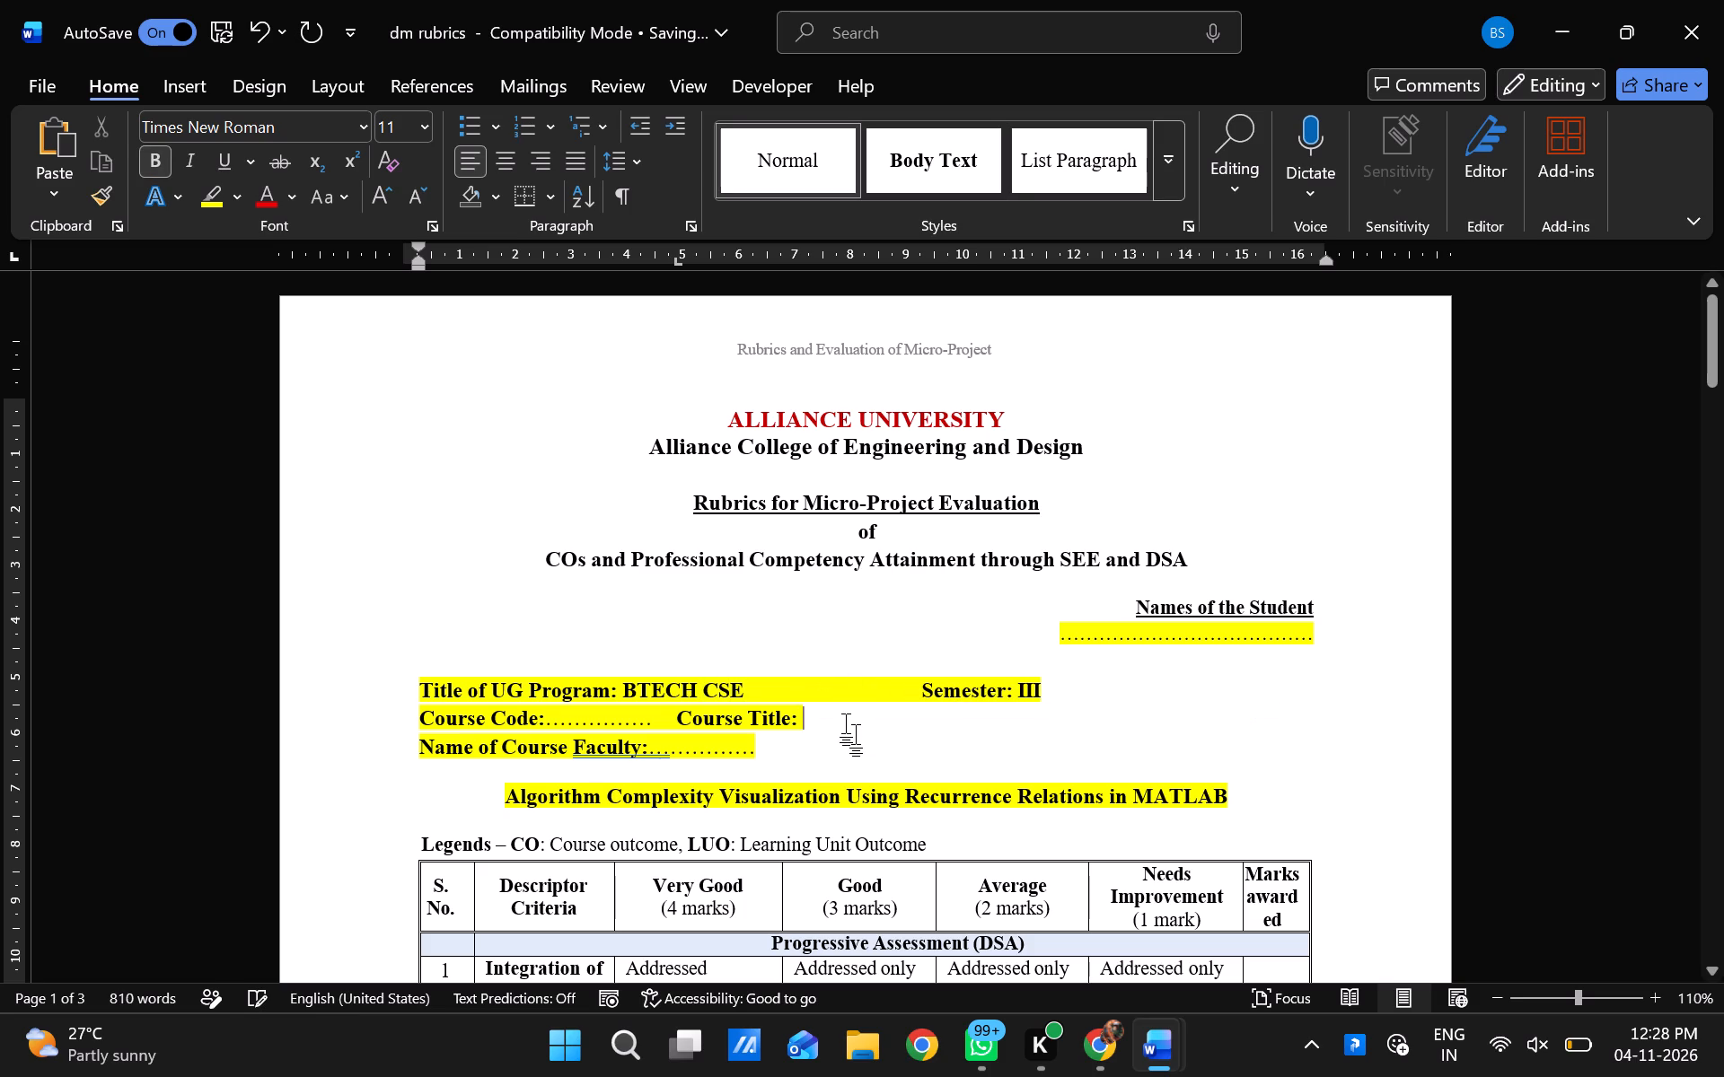
key("s")
key("BackSpace")
type("Discrete")
key("space")
type("Mathemar")
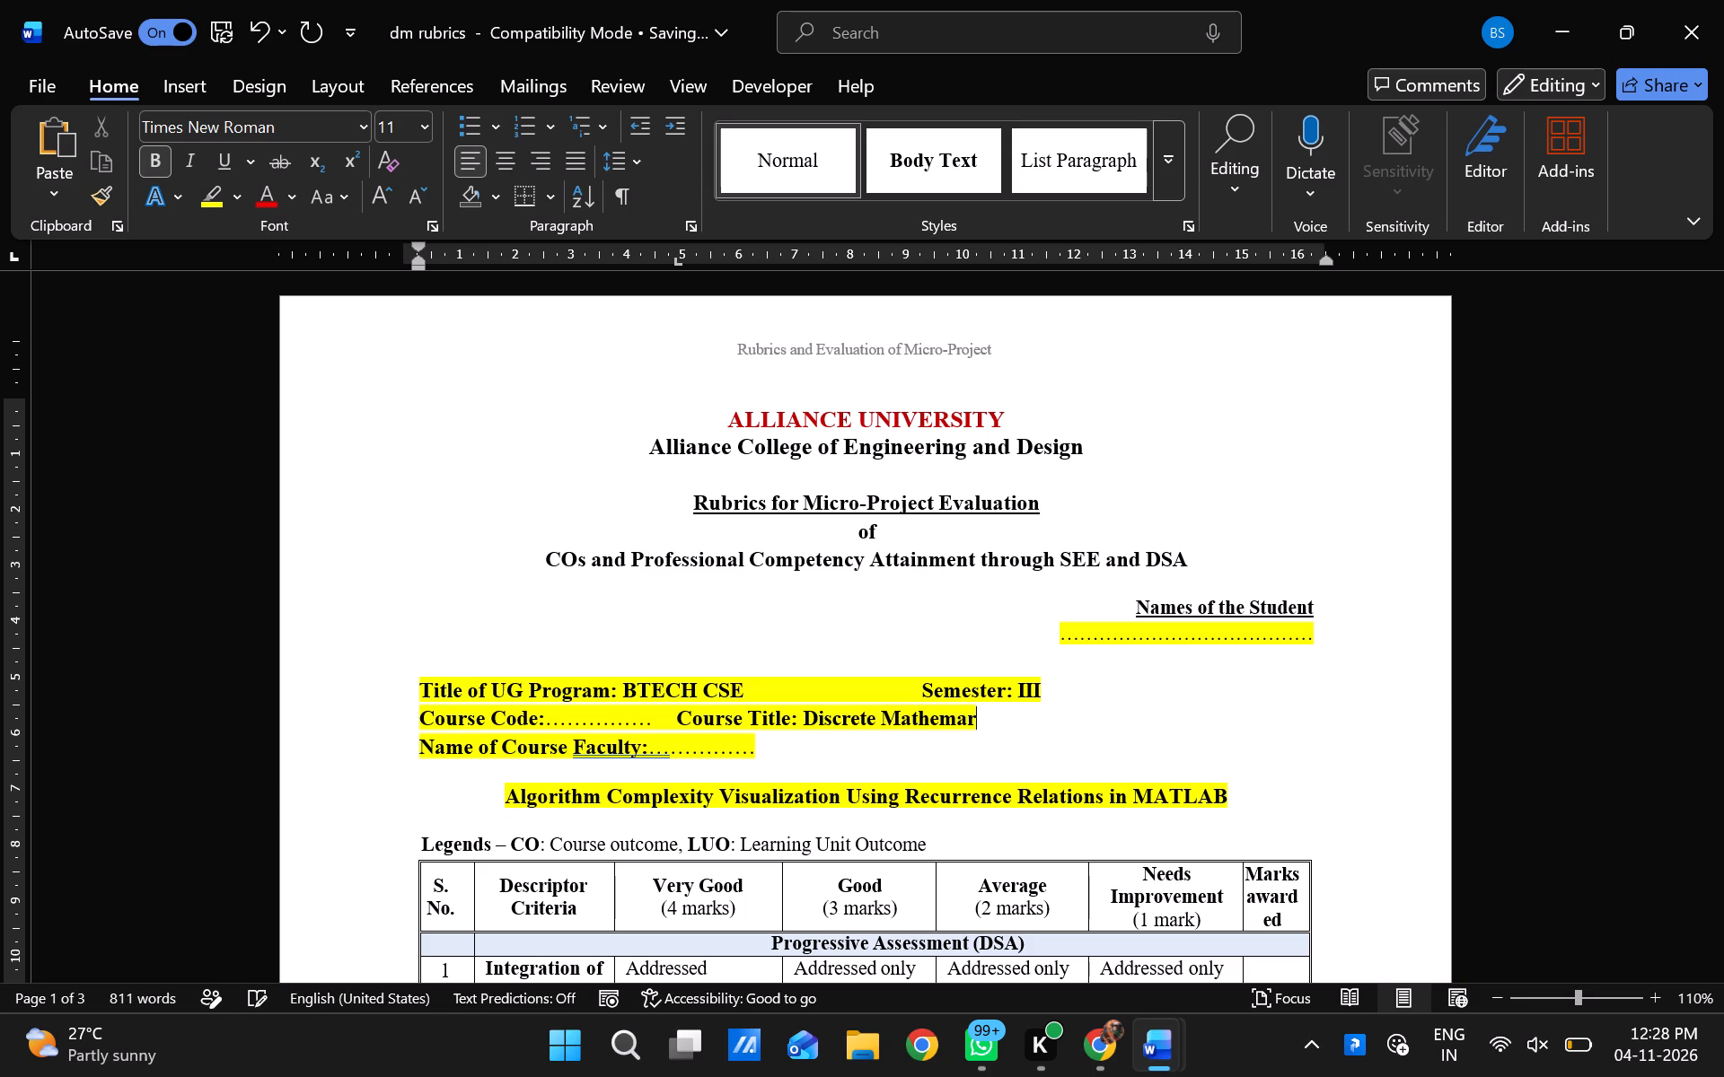
key("BackSpace")
type("tics")
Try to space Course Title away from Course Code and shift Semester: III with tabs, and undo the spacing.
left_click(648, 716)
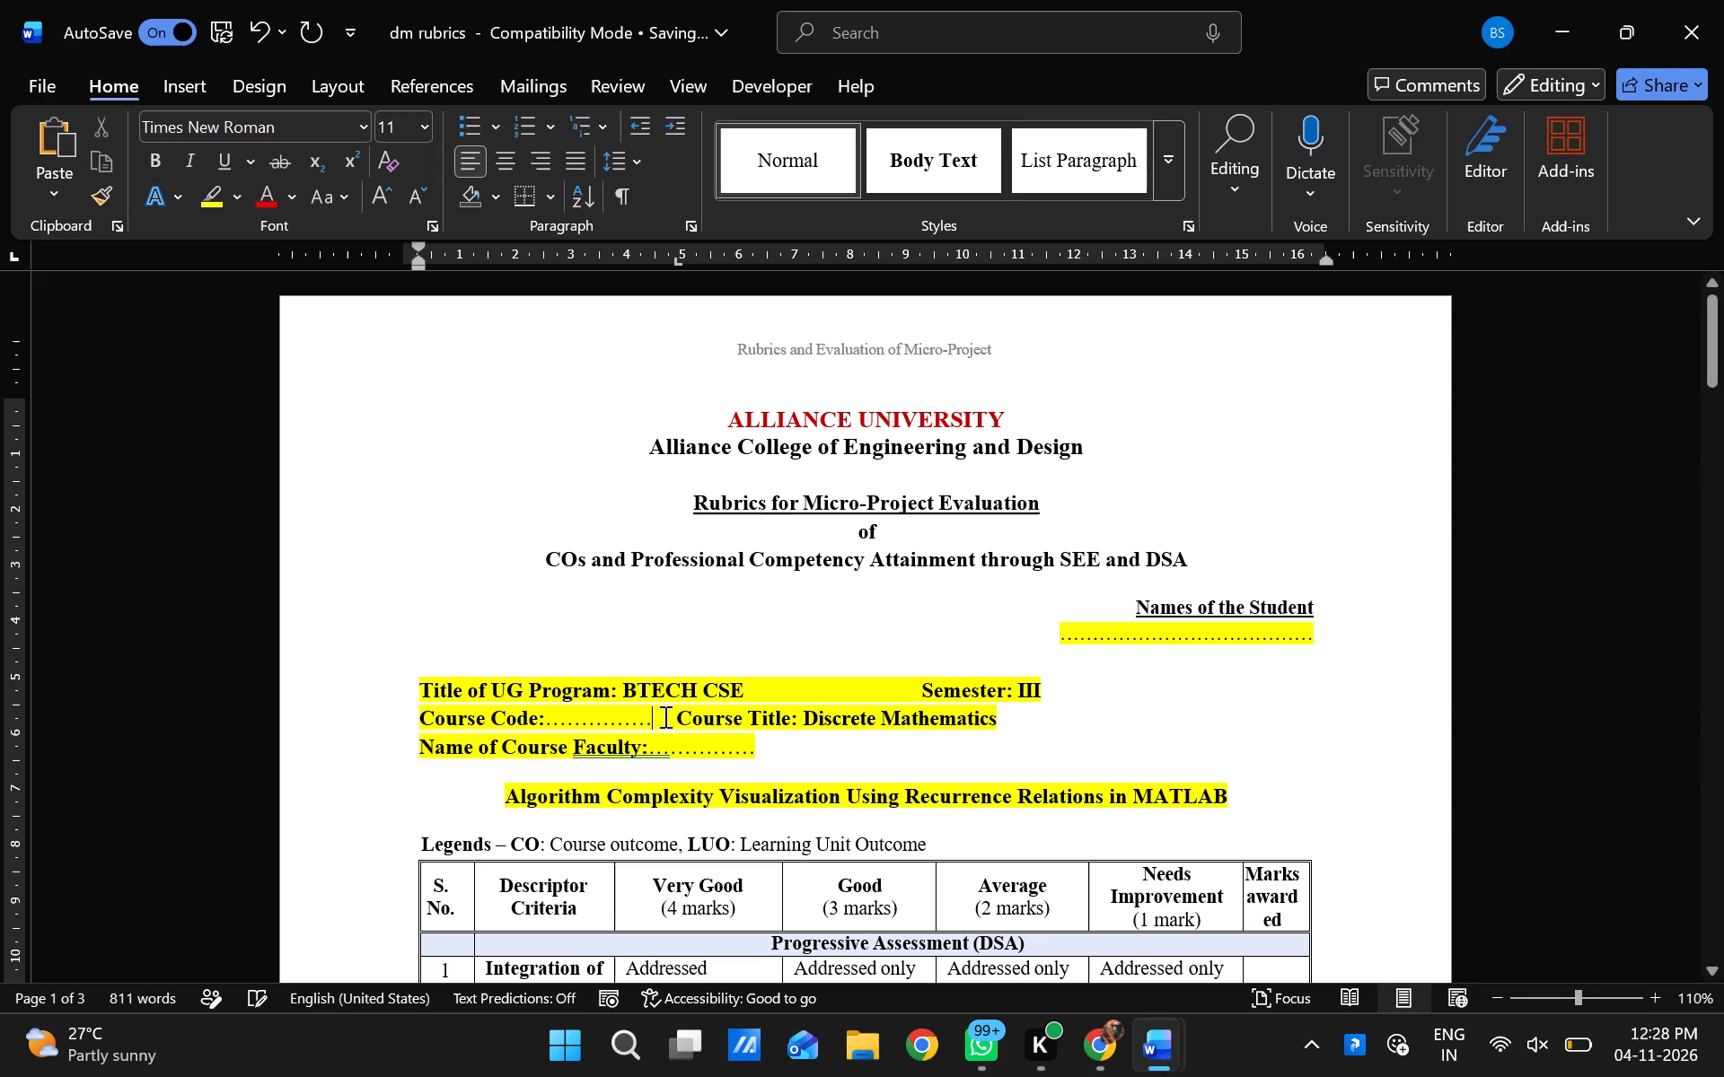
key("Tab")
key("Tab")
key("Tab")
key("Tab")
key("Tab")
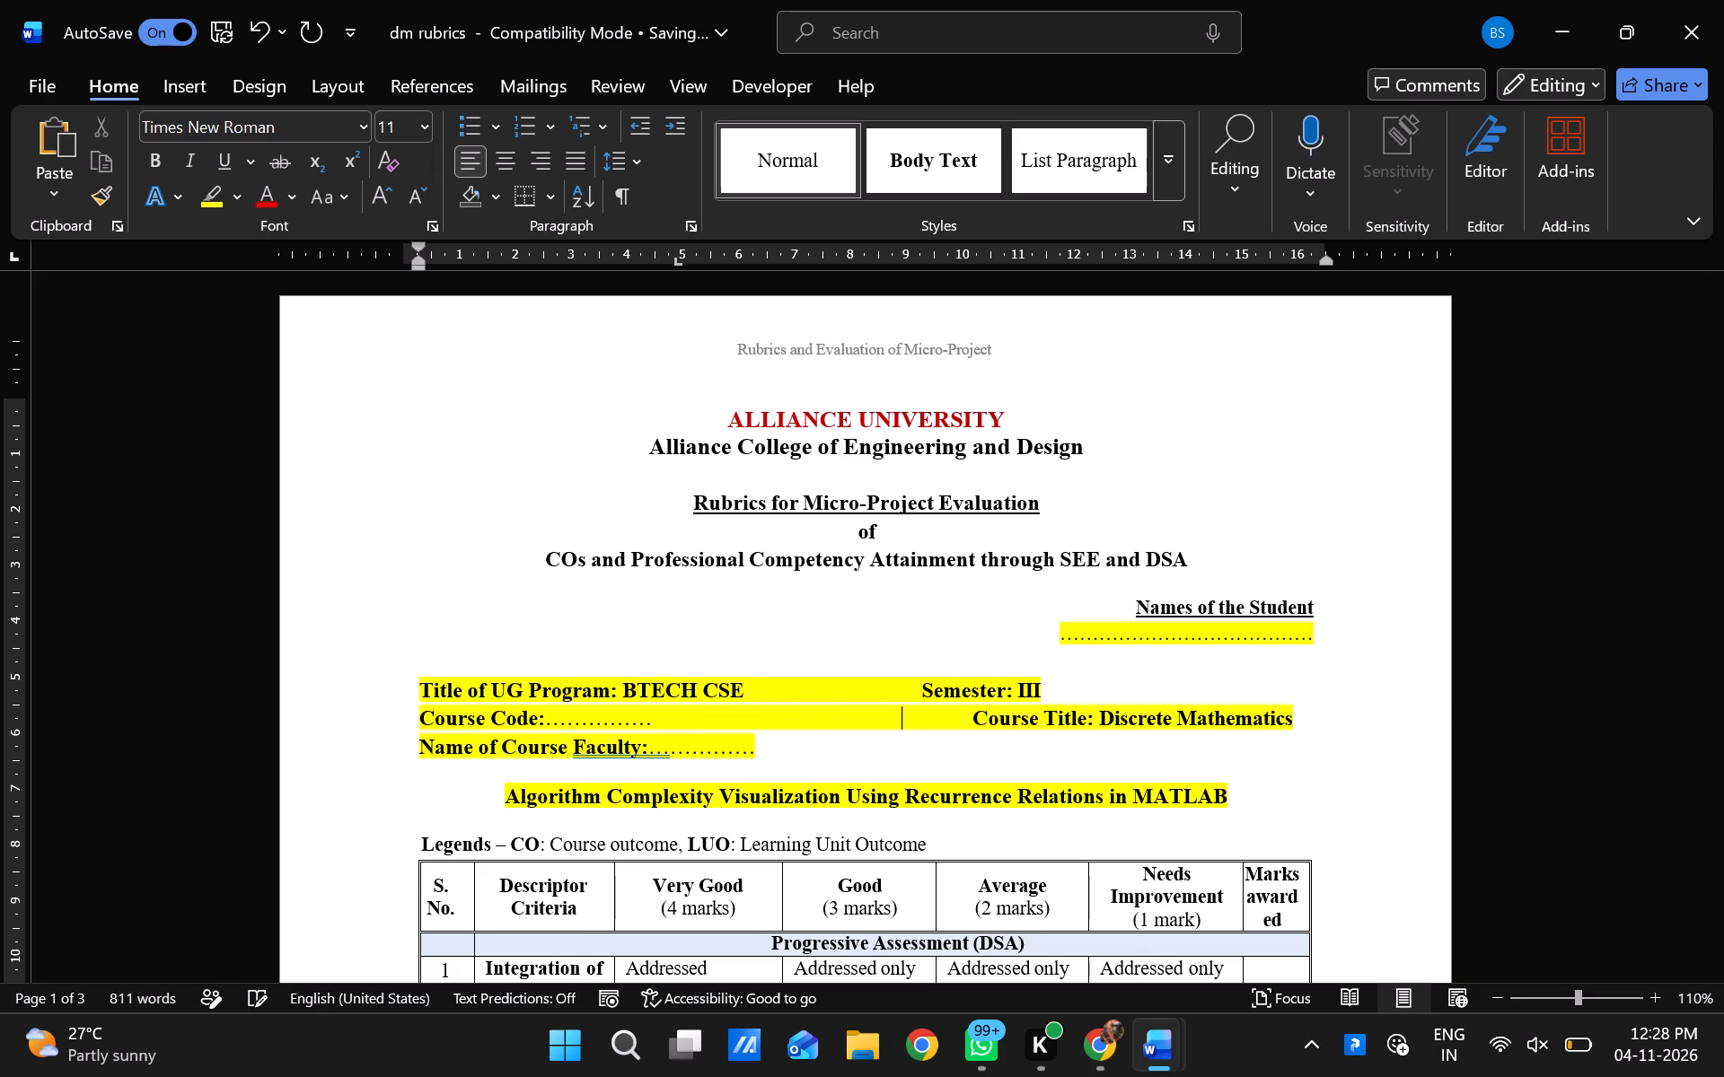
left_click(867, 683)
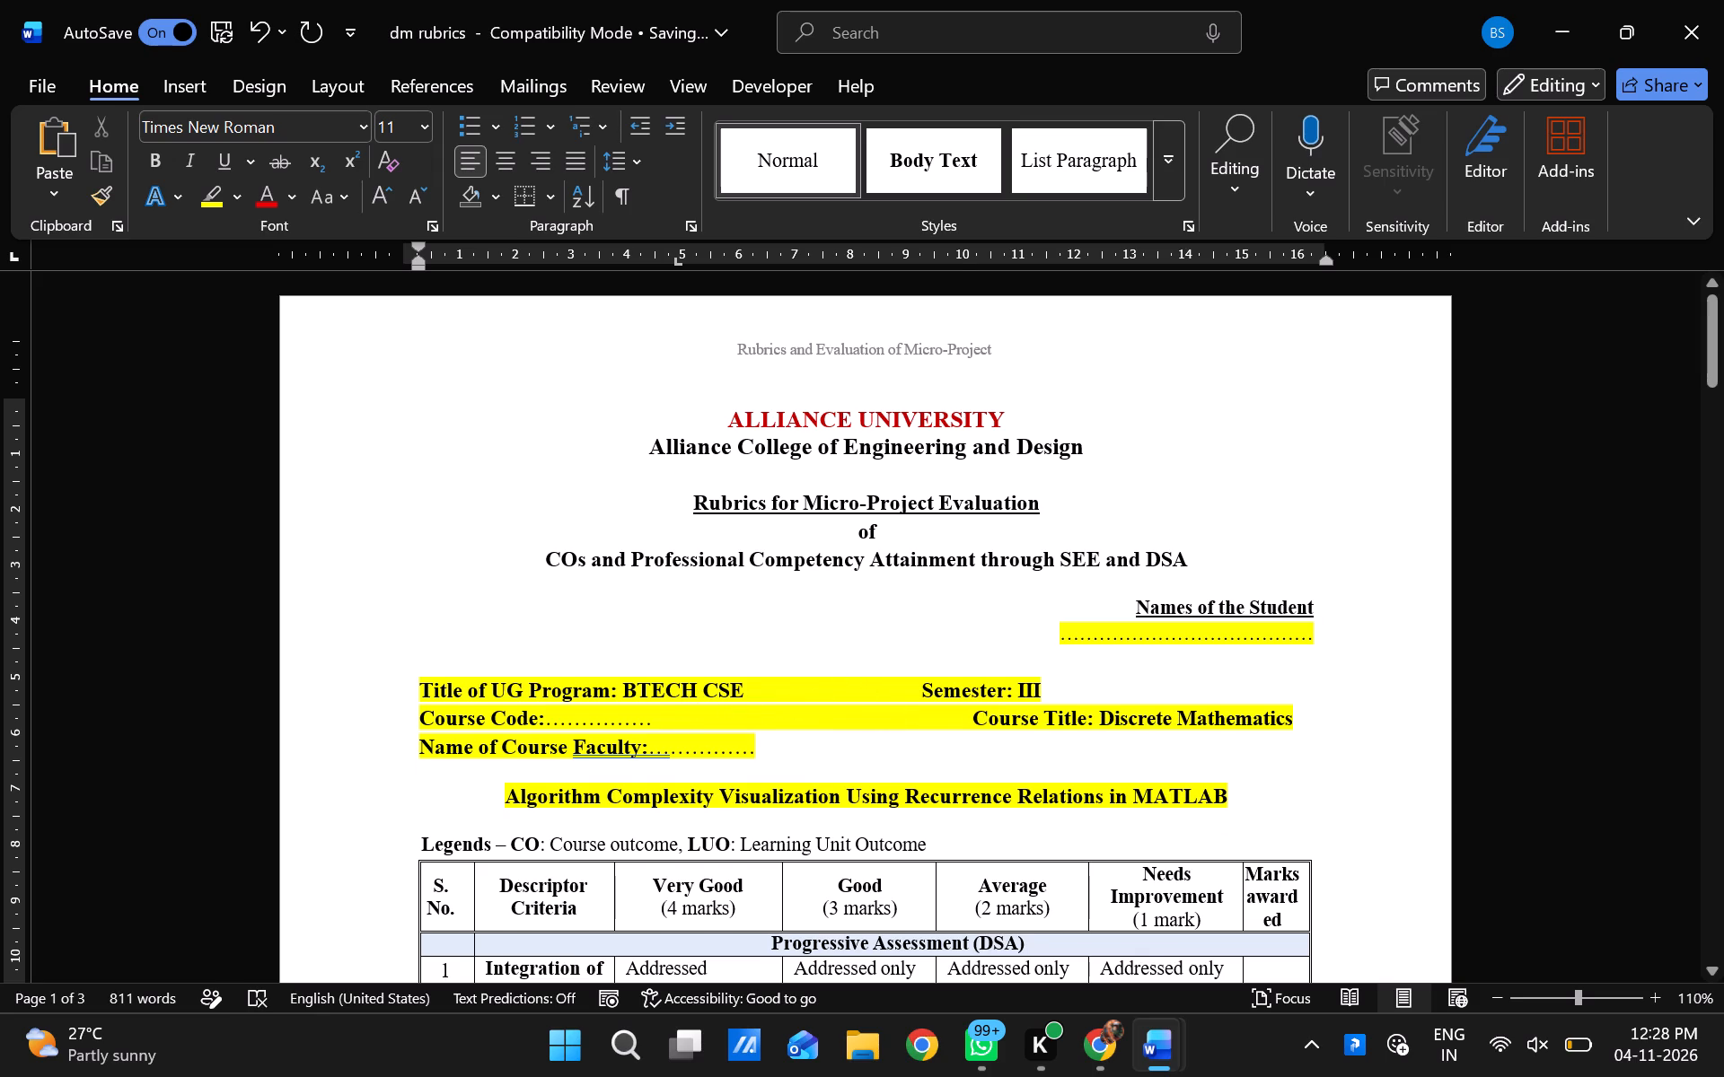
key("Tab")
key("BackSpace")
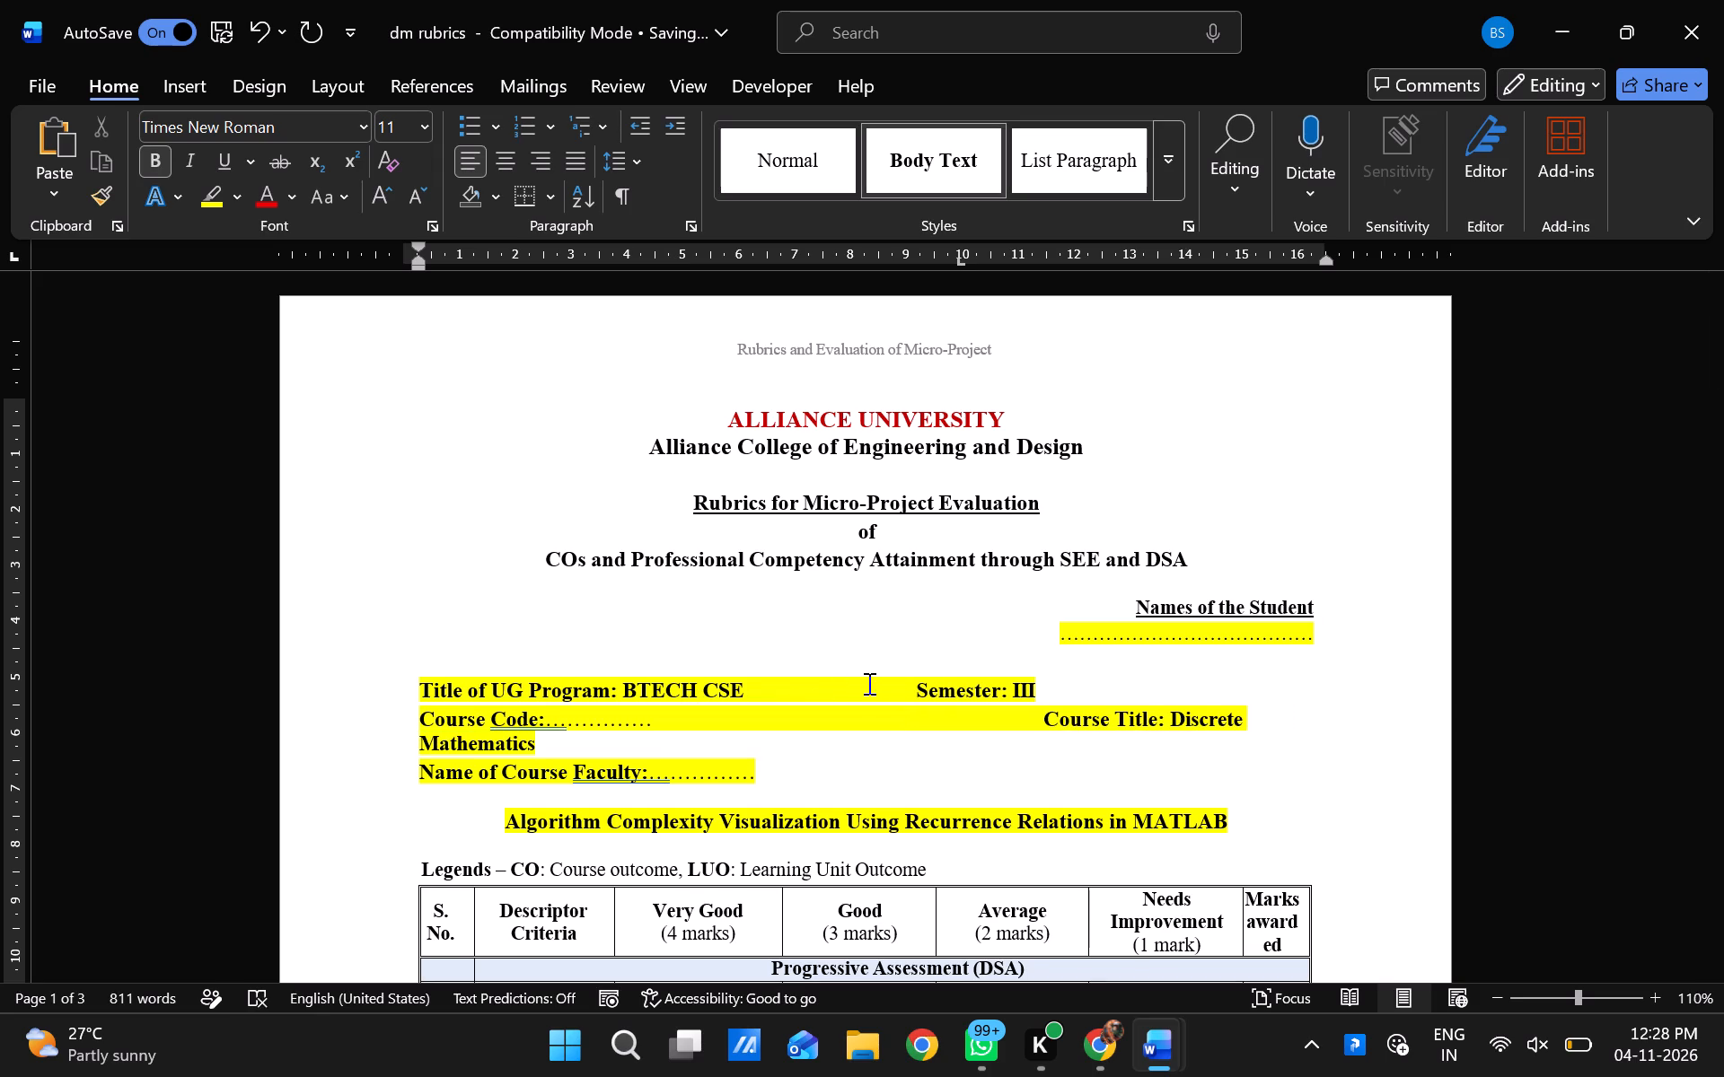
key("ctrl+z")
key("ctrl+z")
Insert five tabs between the Course Code placeholder and Course Title.
key("Tab")
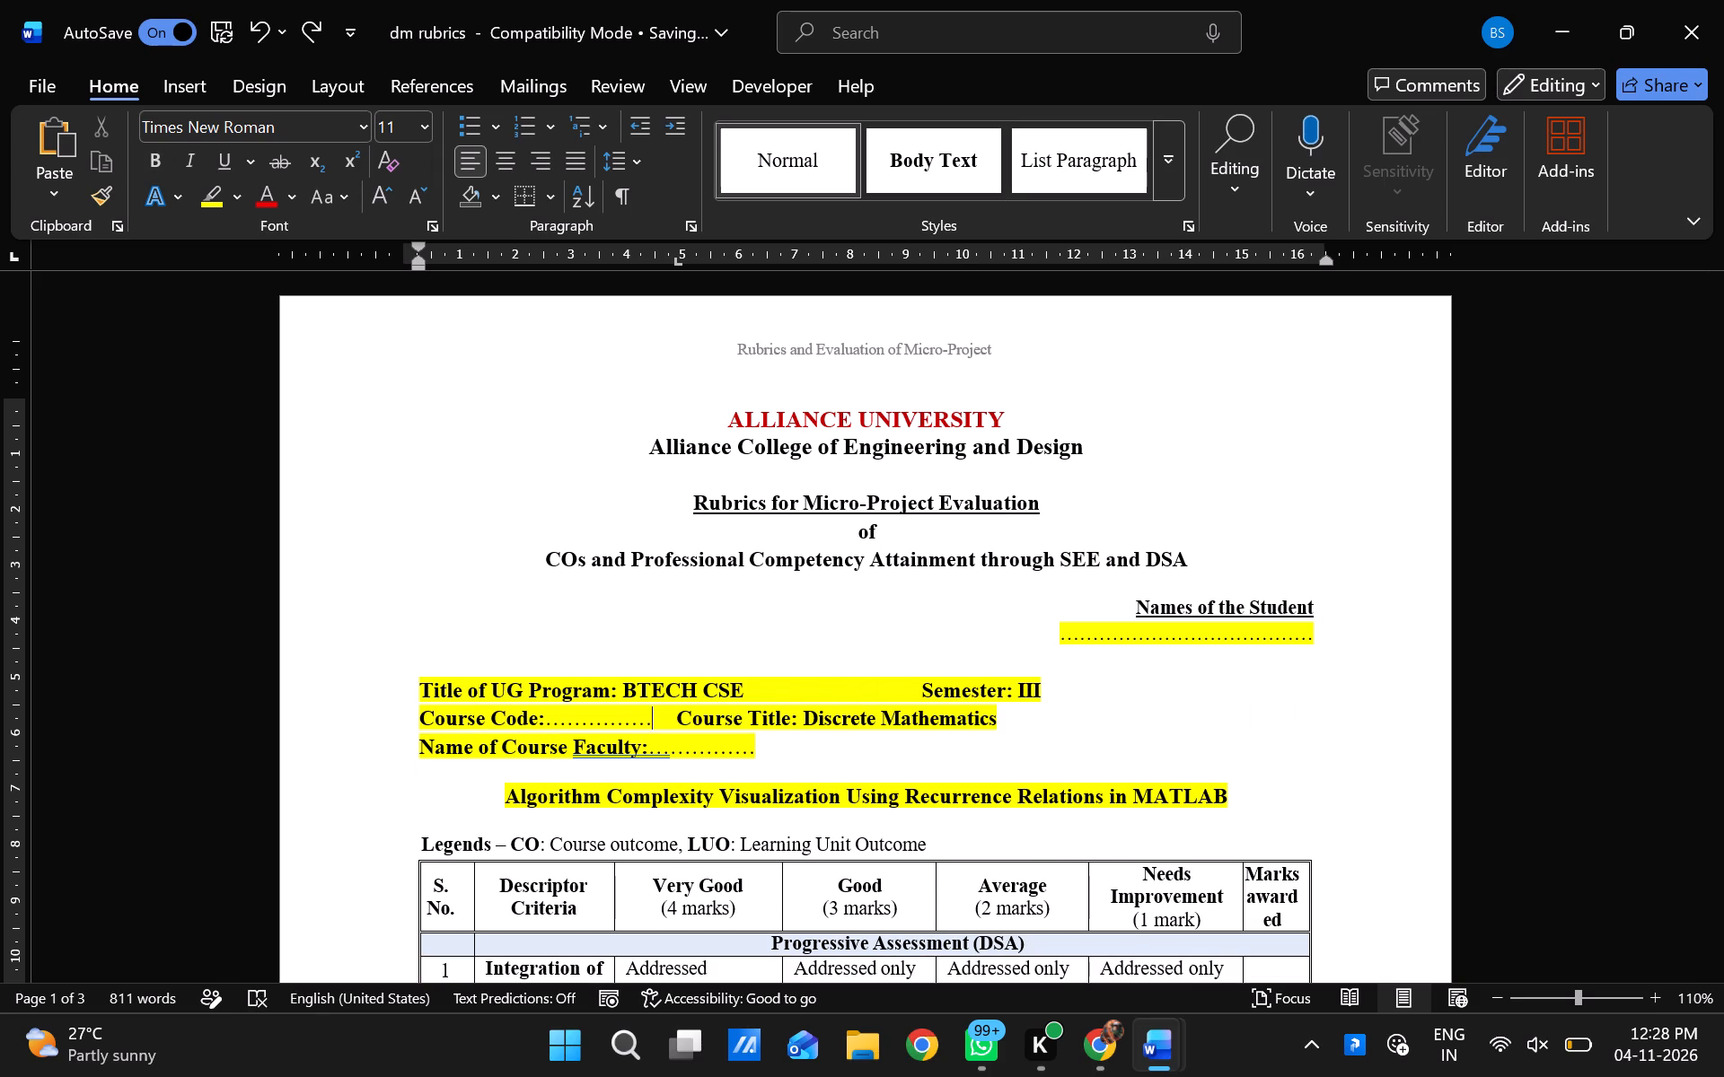
key("Tab")
key("Tab")
key("Tab")
key("Tab")
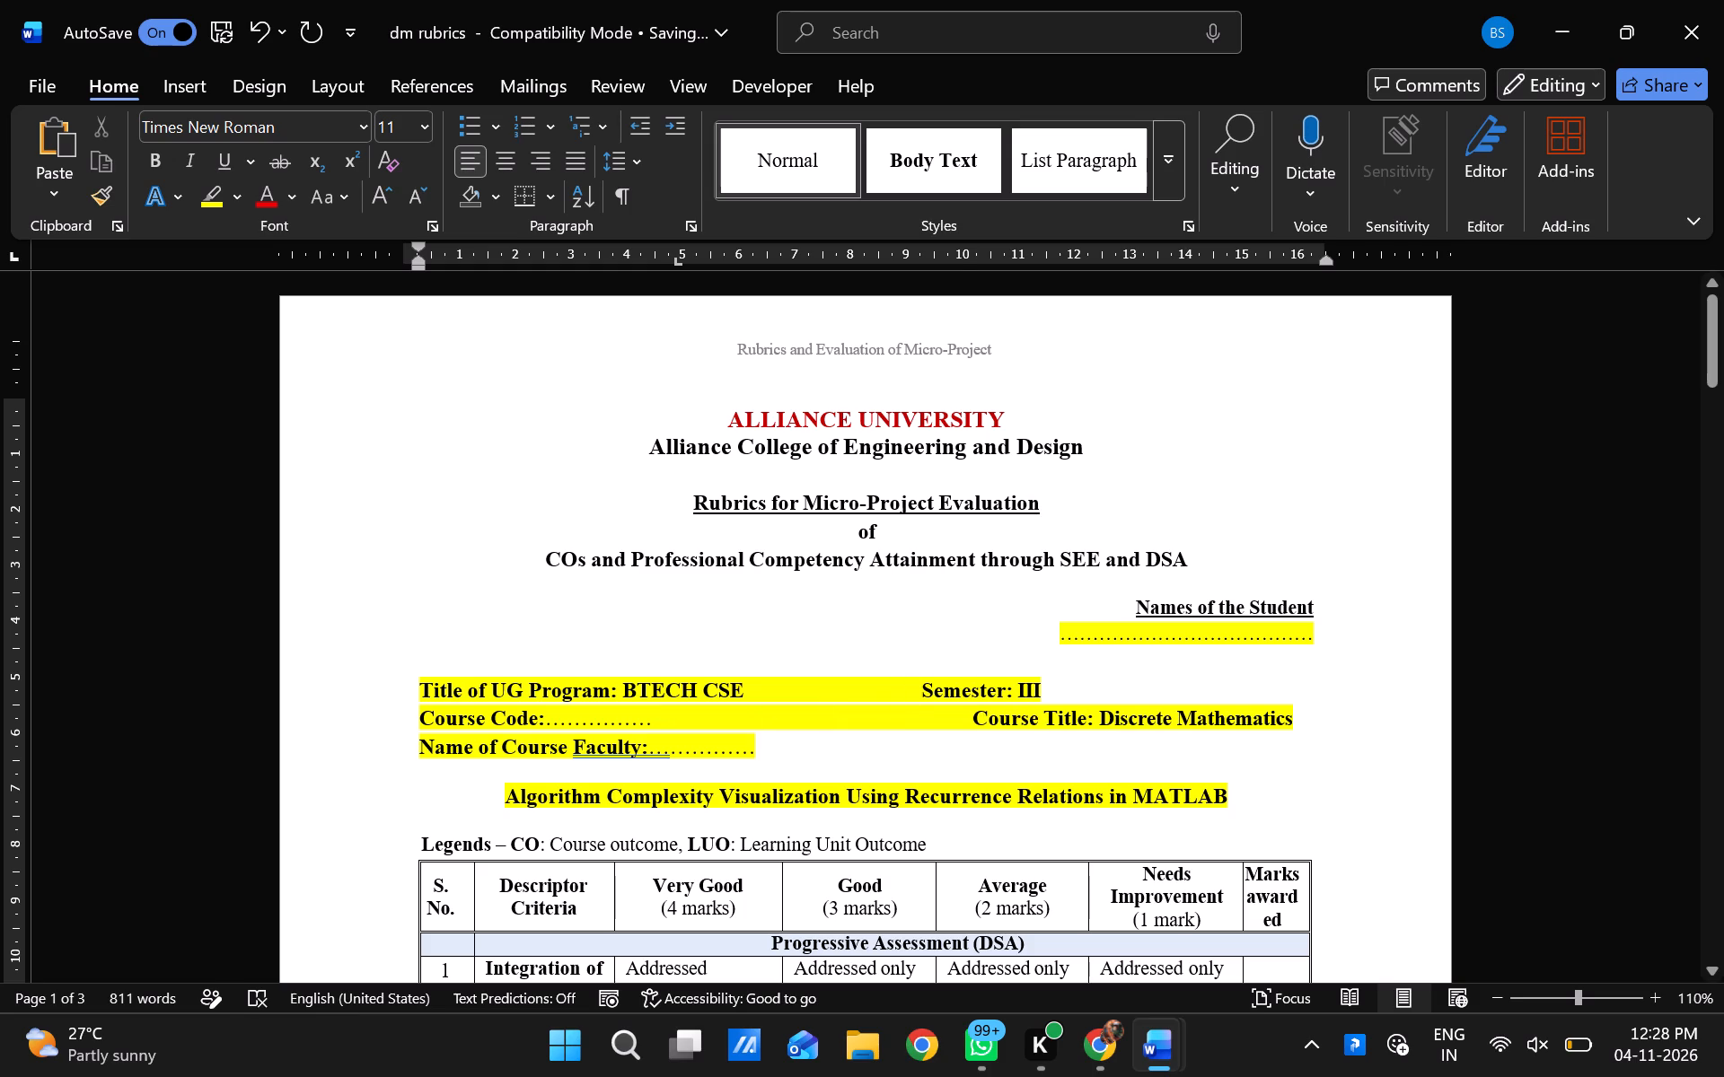
Add spaces before Semester: III so that it lines up with the start of Course Title on the line below.
left_click(906, 695)
key("Tab")
key("Left")
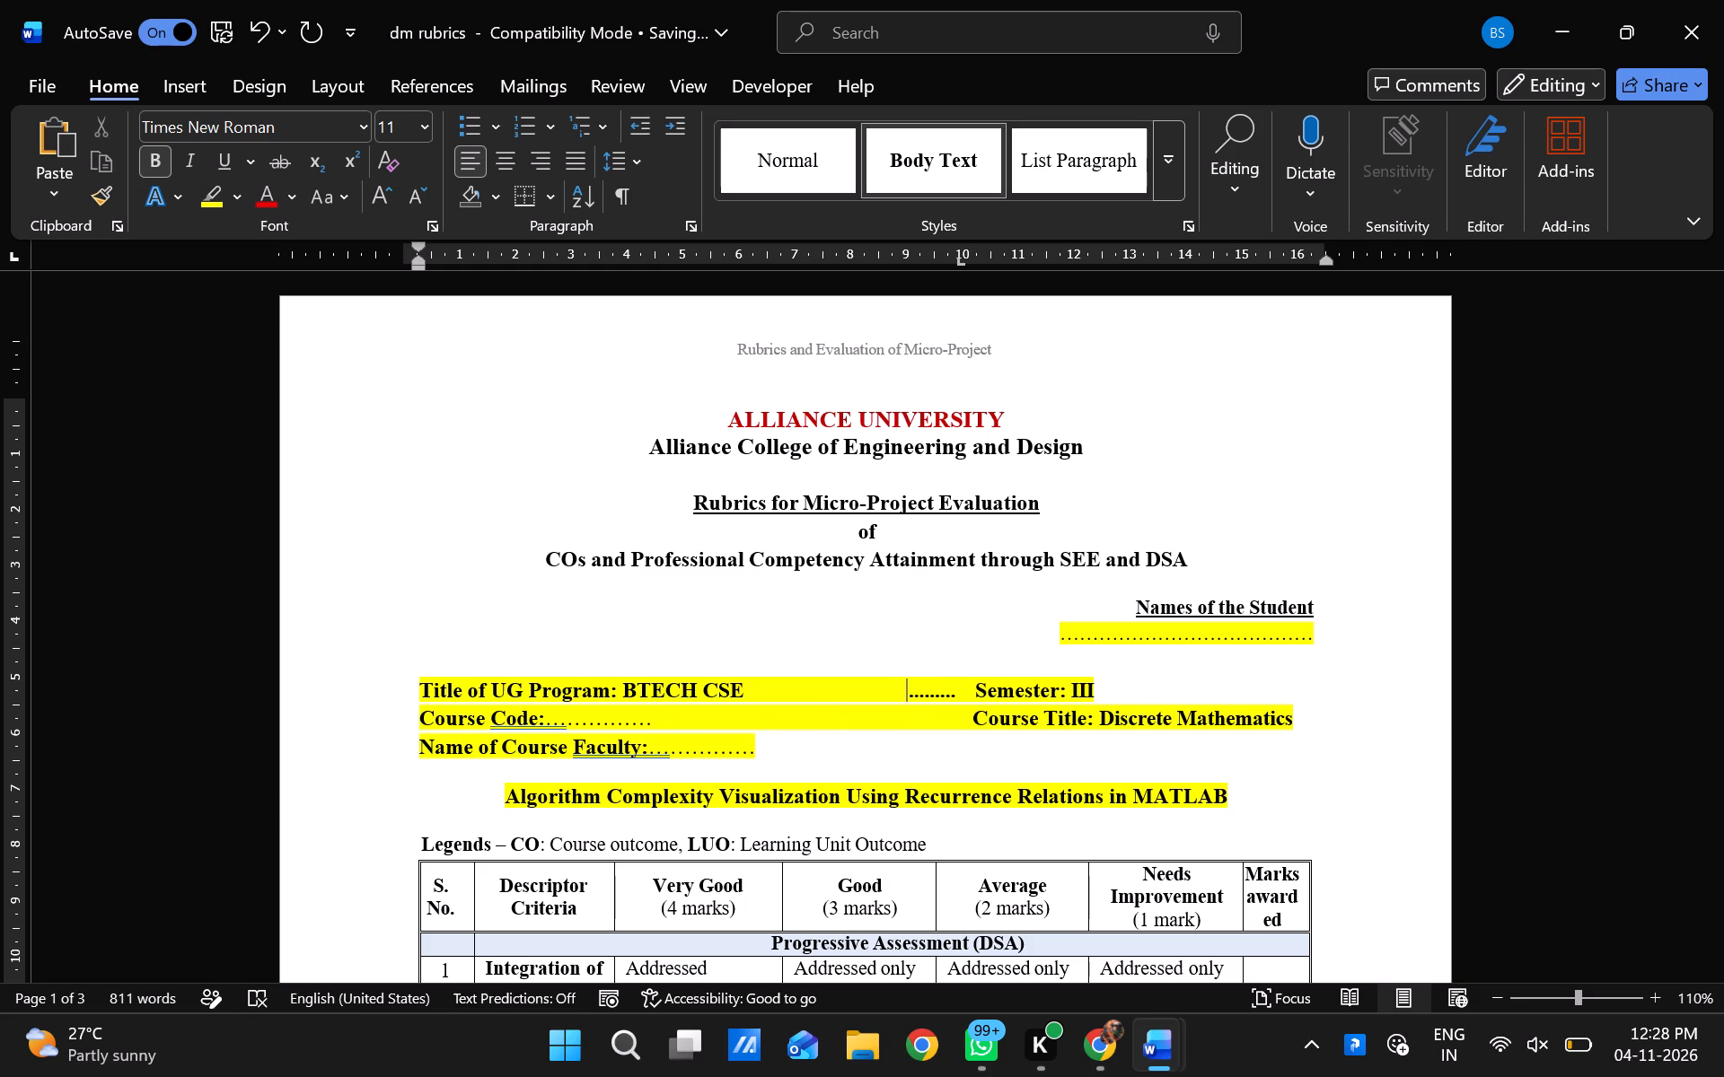
key("Delete")
key("space")
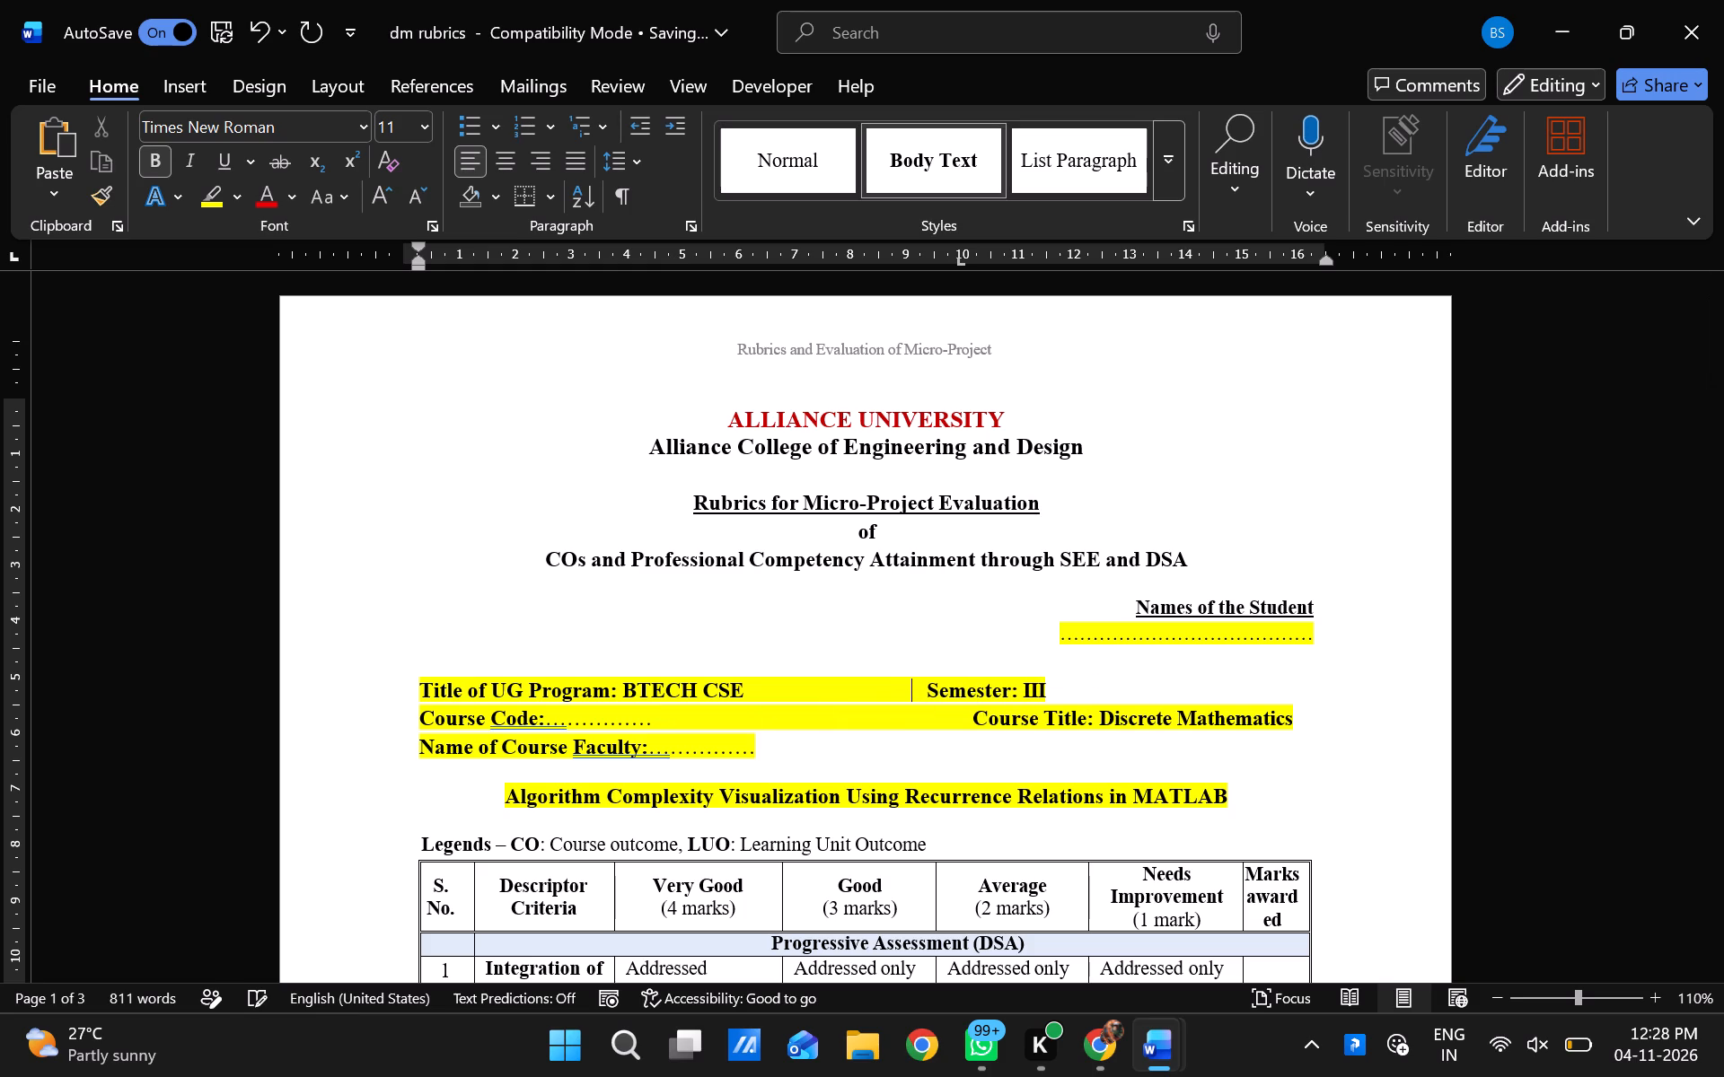
key("space")
key("space")
key("space")
key("space")
key("space")
key("space")
key("space")
key("space")
key("space")
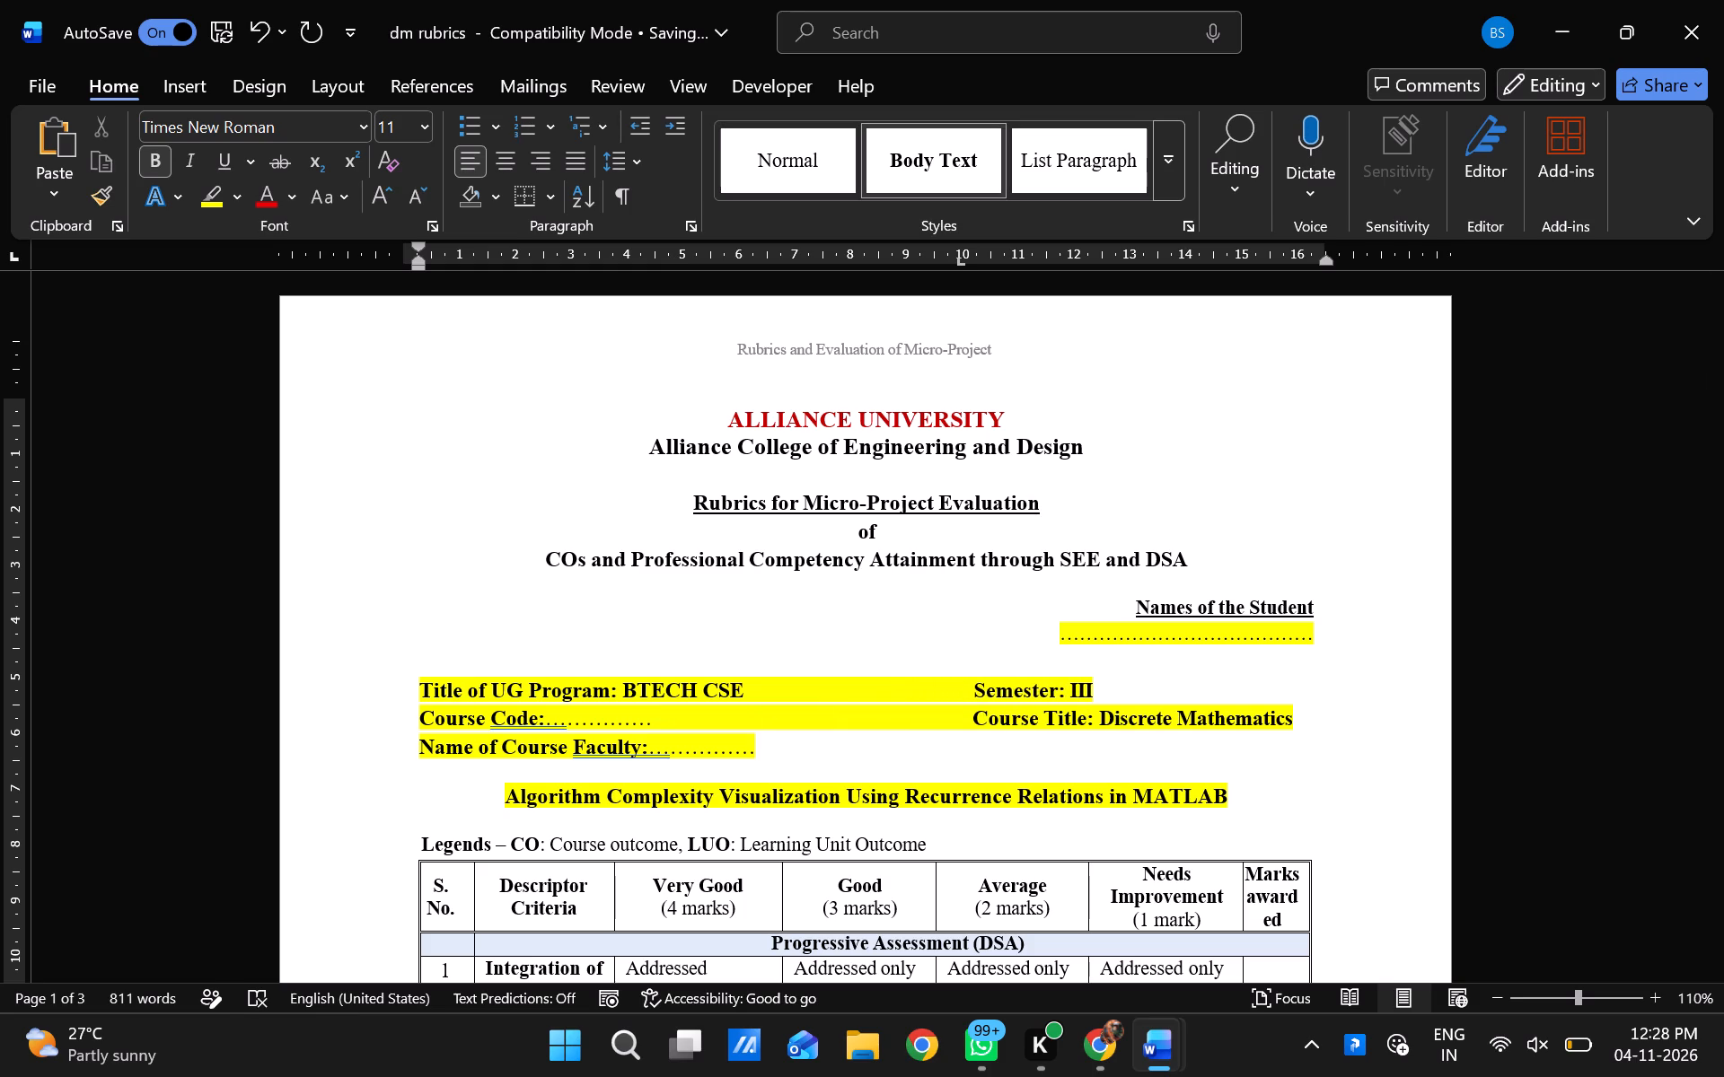
key("space")
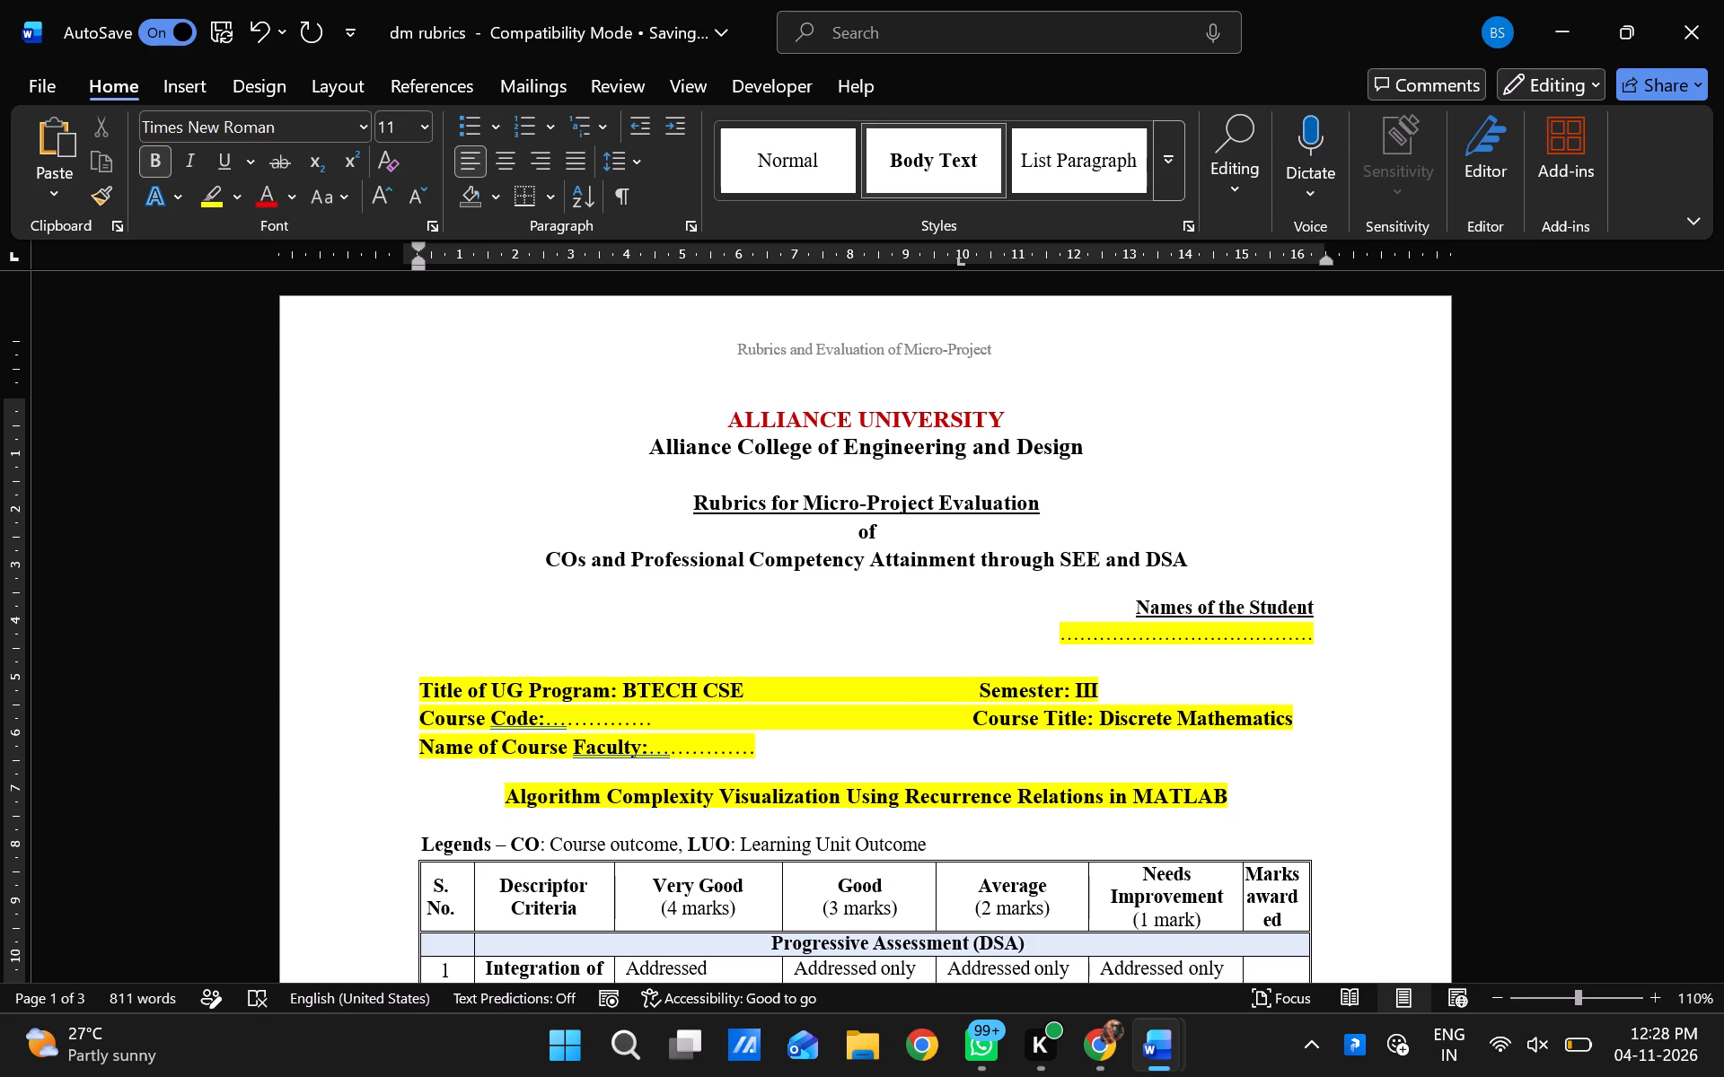
key("BackSpace")
Delete the dotted placeholder after Course Code, keeping the label with its colon and one trailing space.
left_click(668, 722)
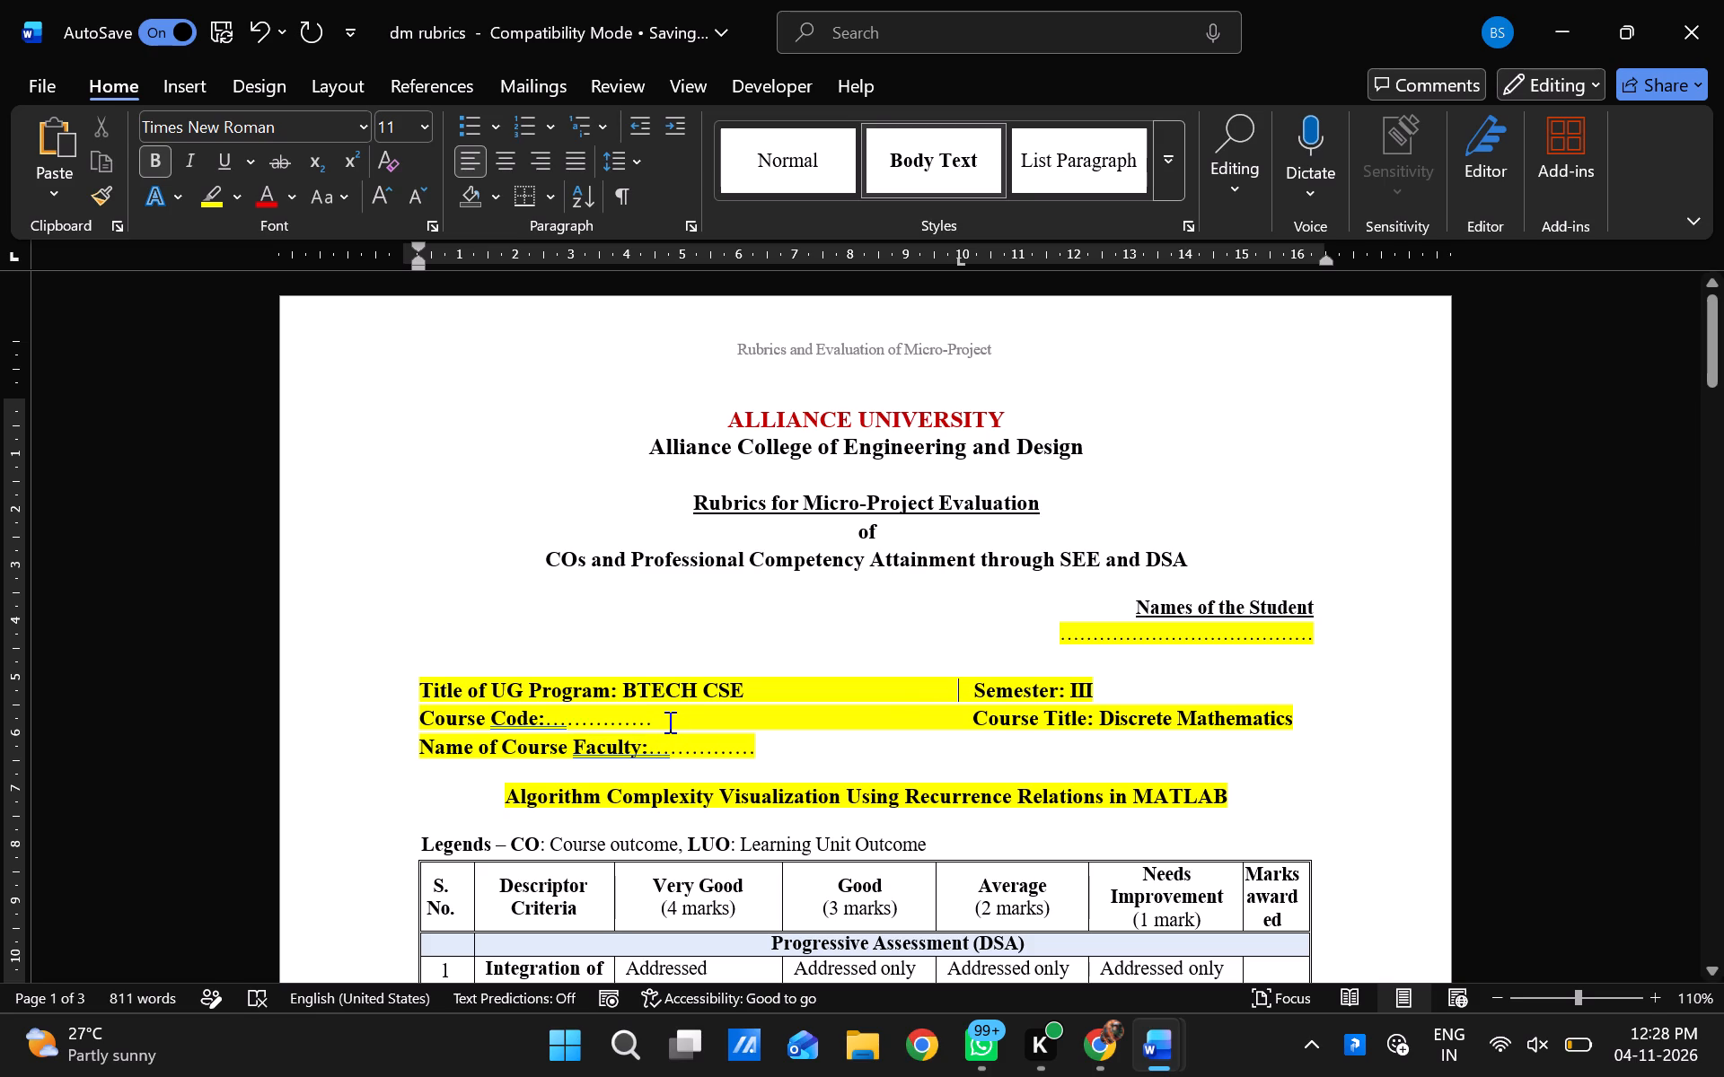
key("BackSpace")
key("BackSpace")
key("BackSpace")
key("BackSpace")
key("BackSpace")
key("BackSpace")
key("BackSpace")
key("BackSpace")
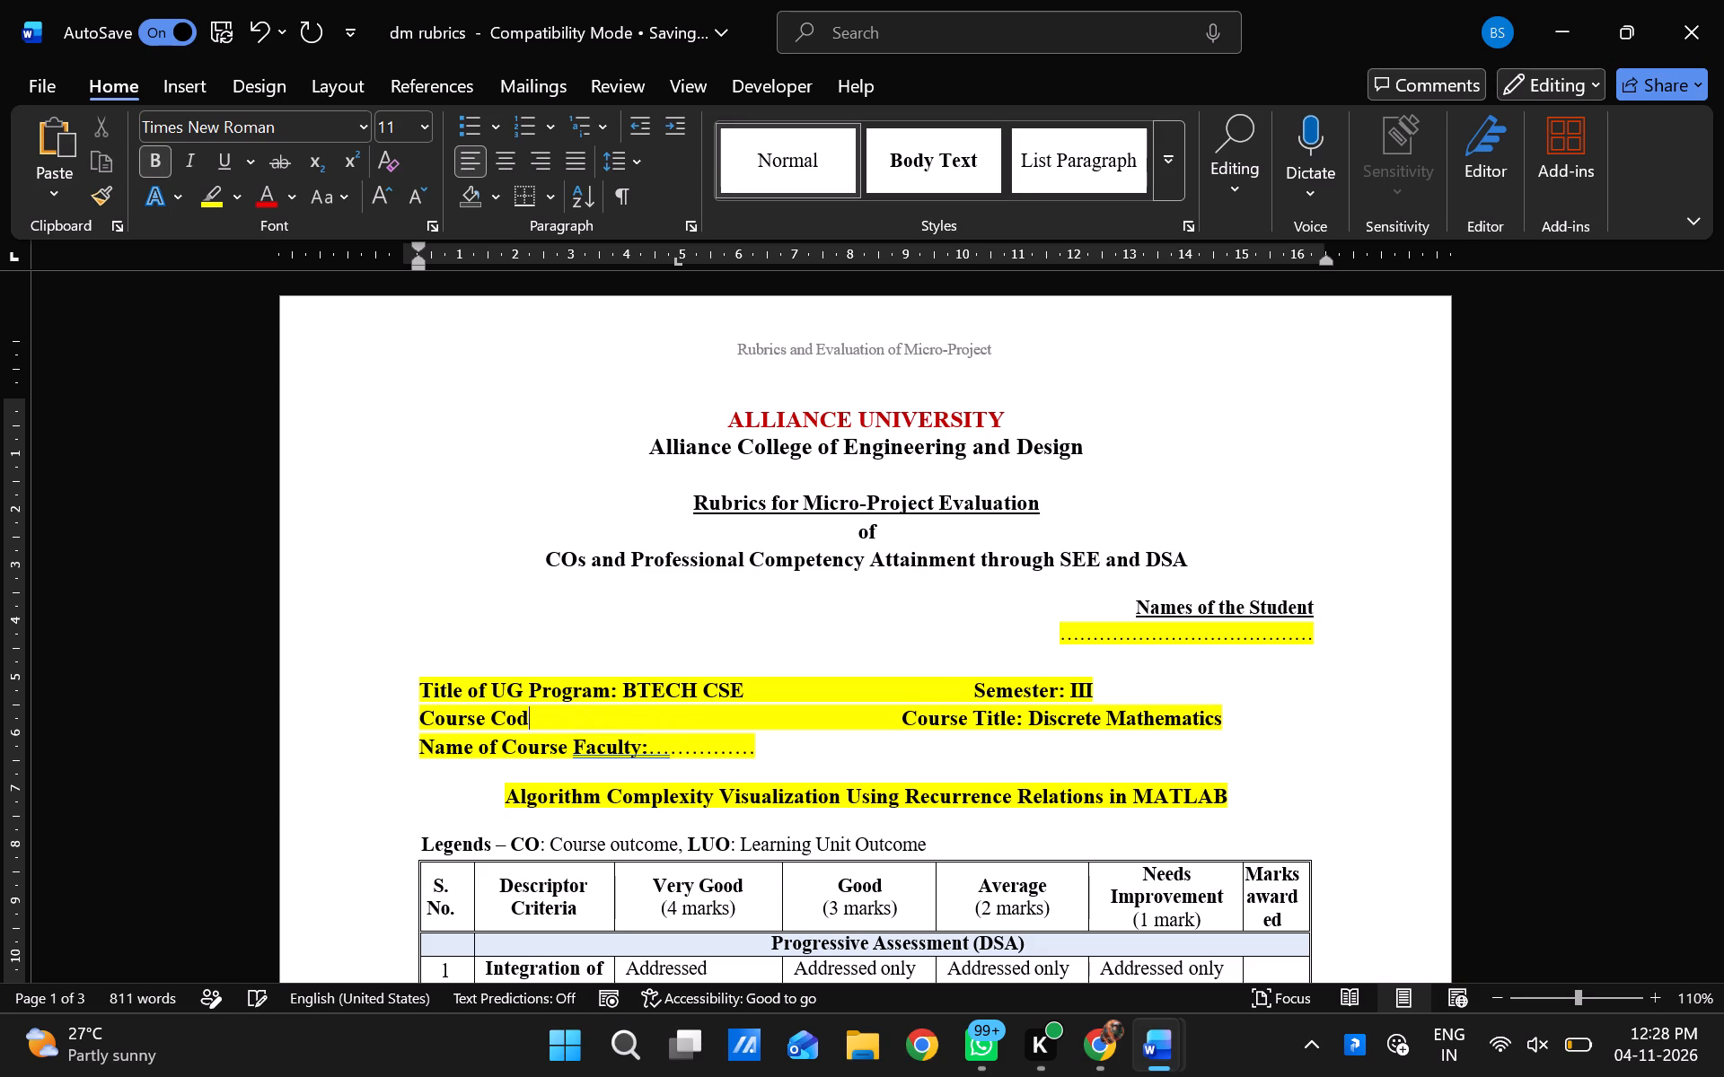
key("e")
type(":")
key("space")
Switch to the DM_Project Propsal document and look through it for the missing course details.
key("alt+Tab")
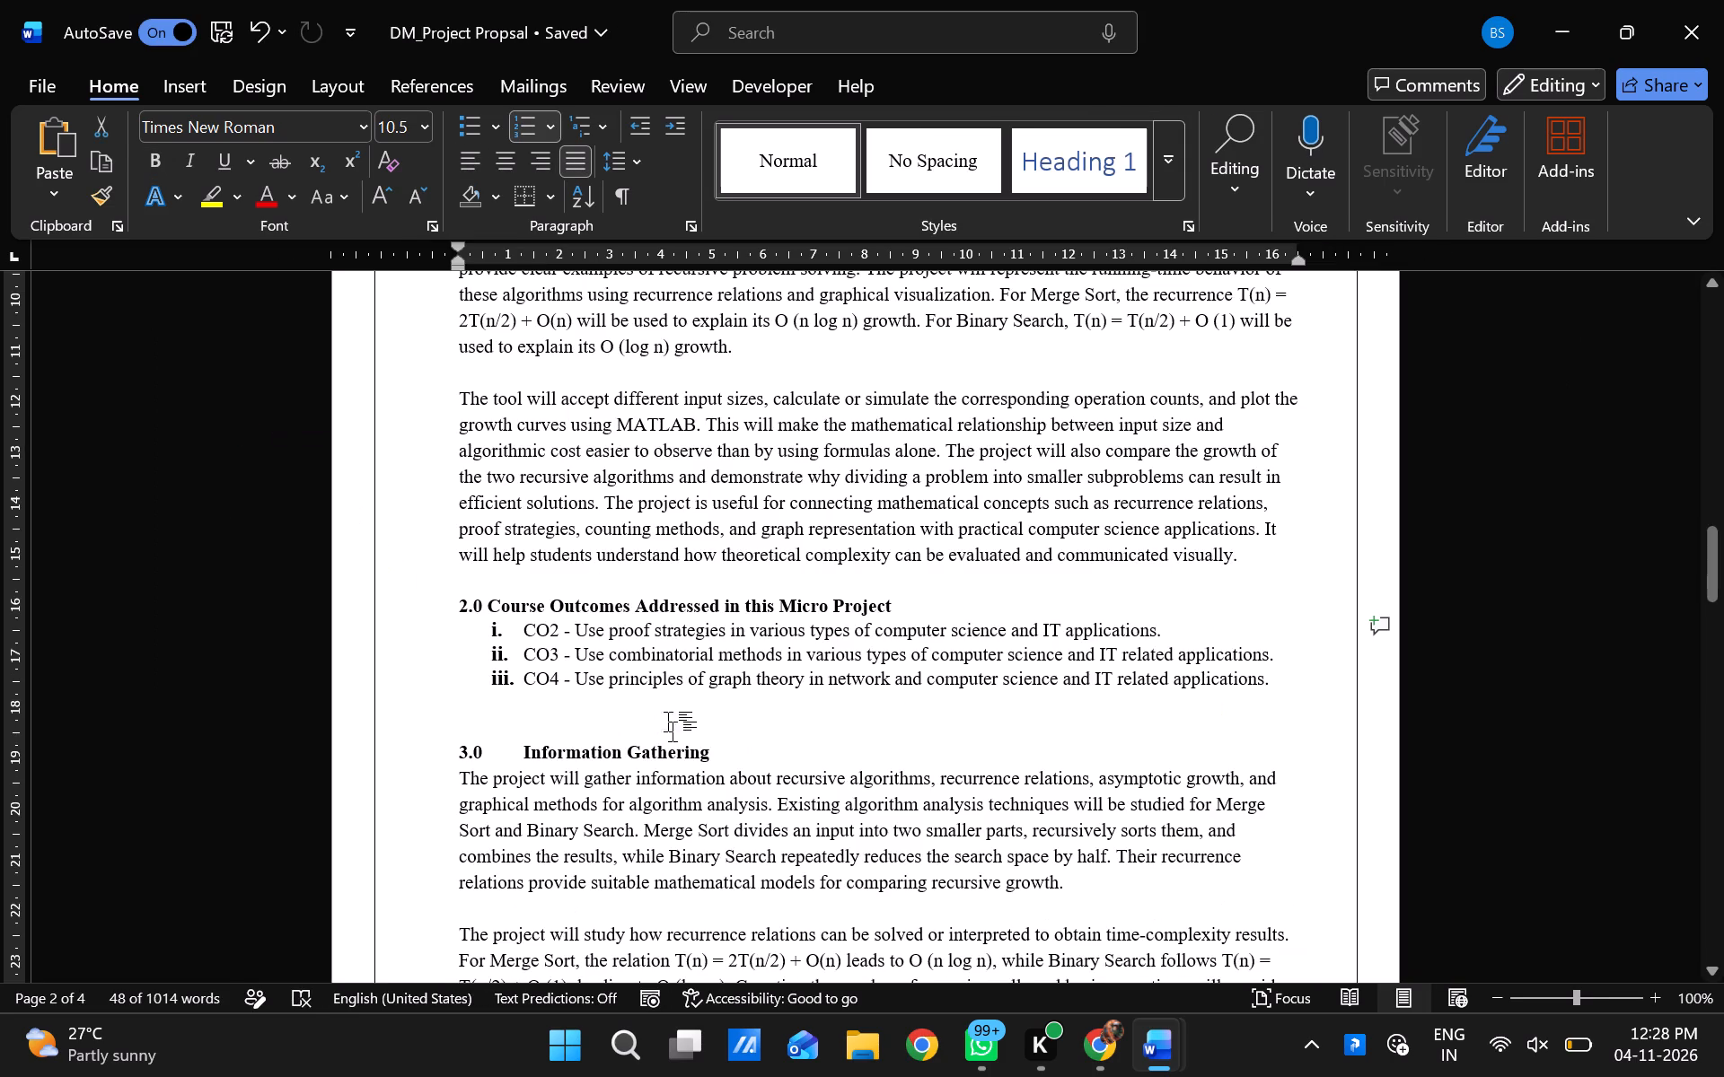
scroll(690, 617, "up", 8)
scroll(690, 617, "down", 1)
scroll(690, 617, "up", 1)
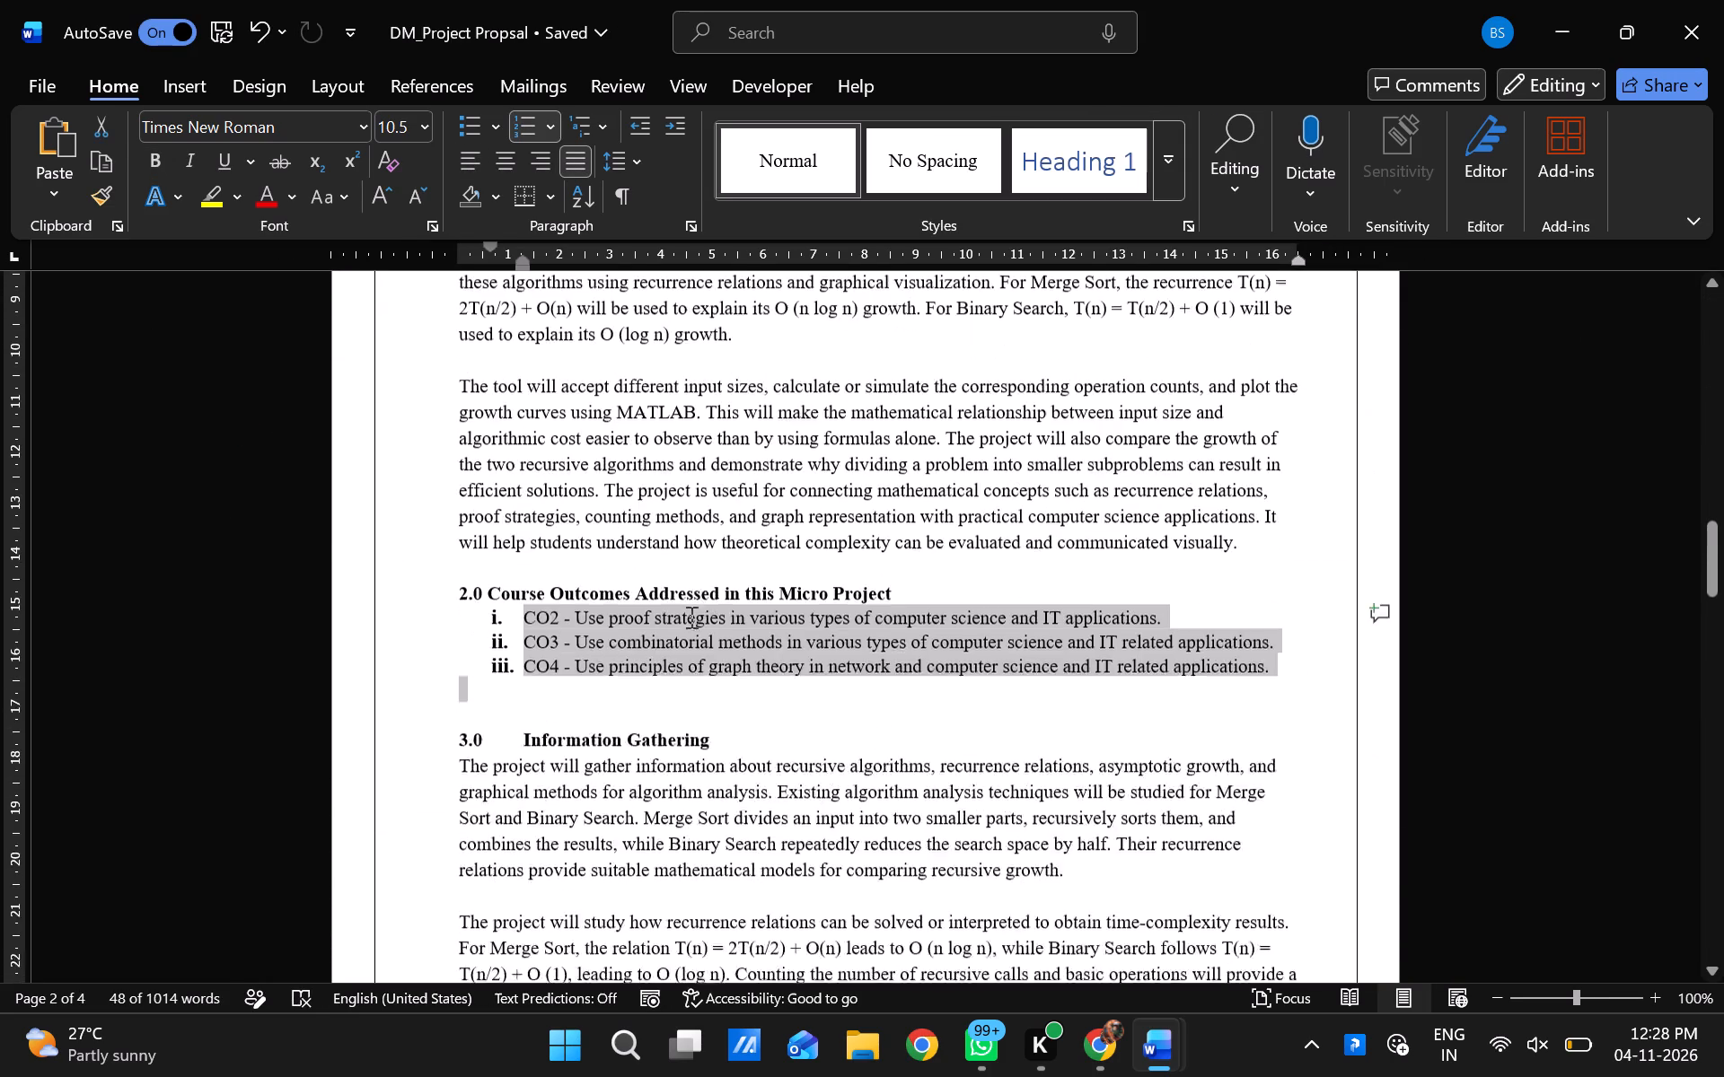
scroll(690, 617, "up", 1)
left_click(690, 617)
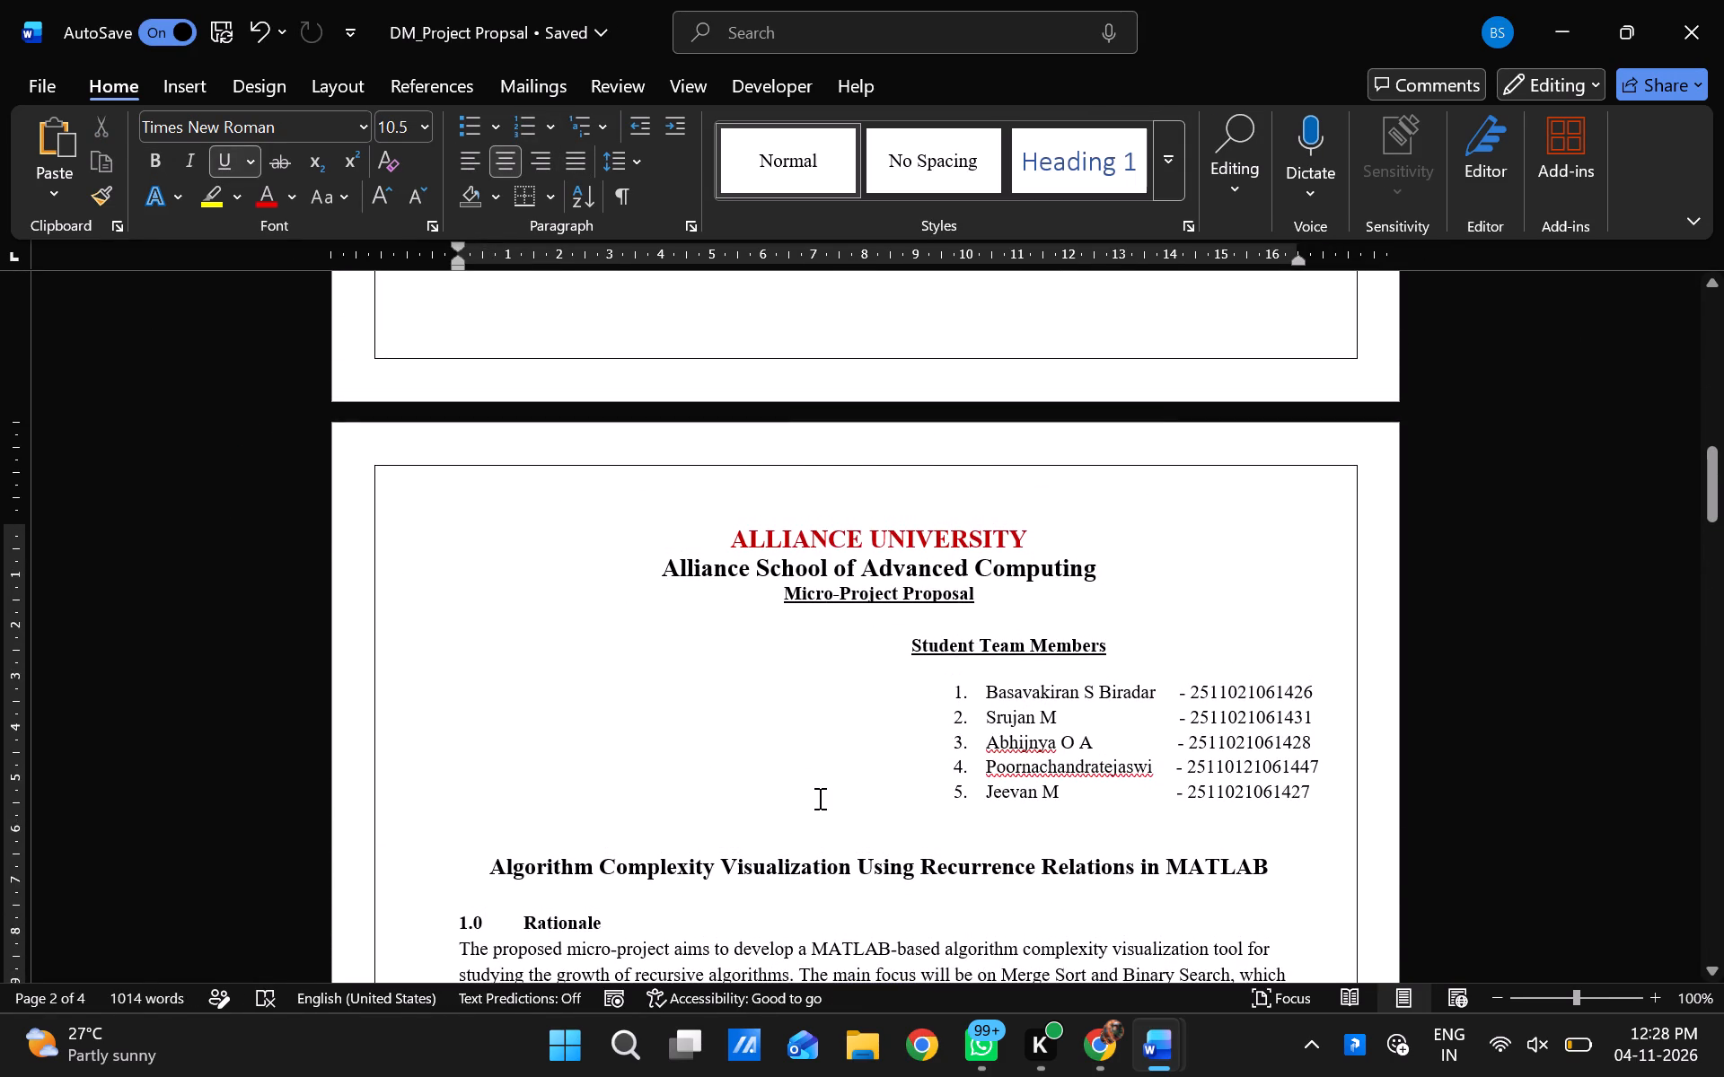
scroll(818, 798, "down", 2)
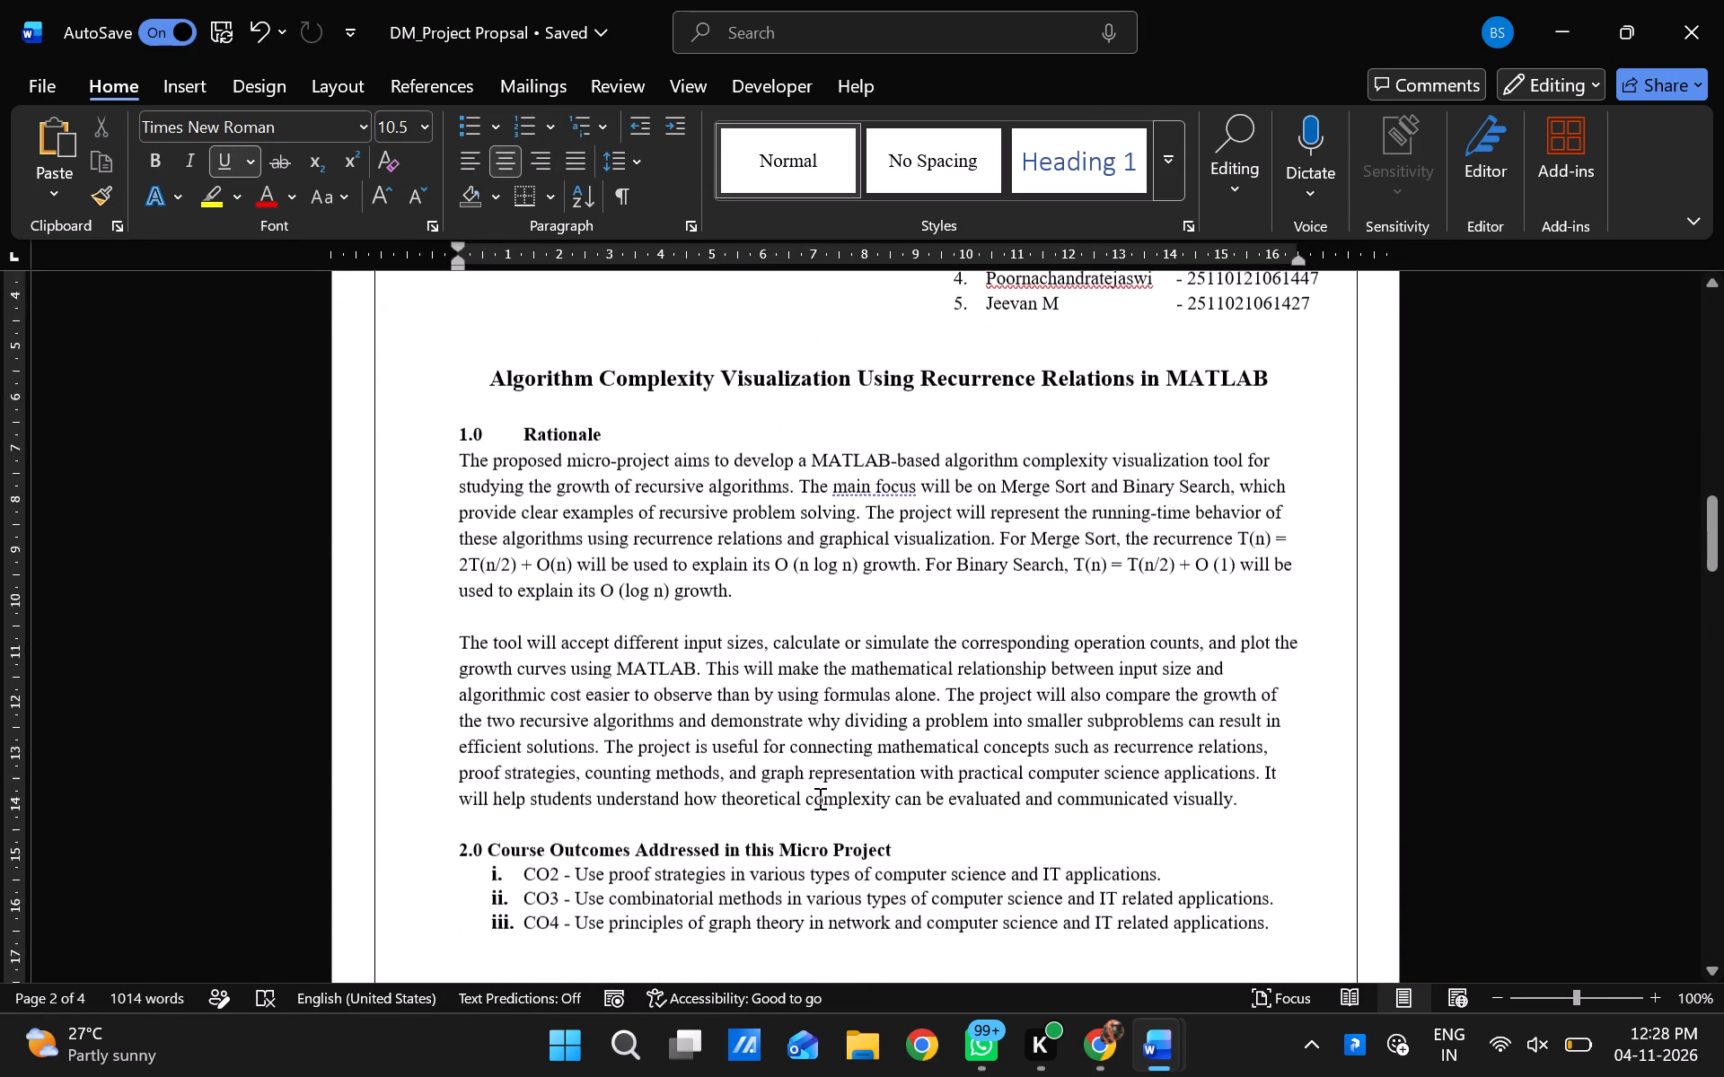
scroll(818, 798, "down", 4)
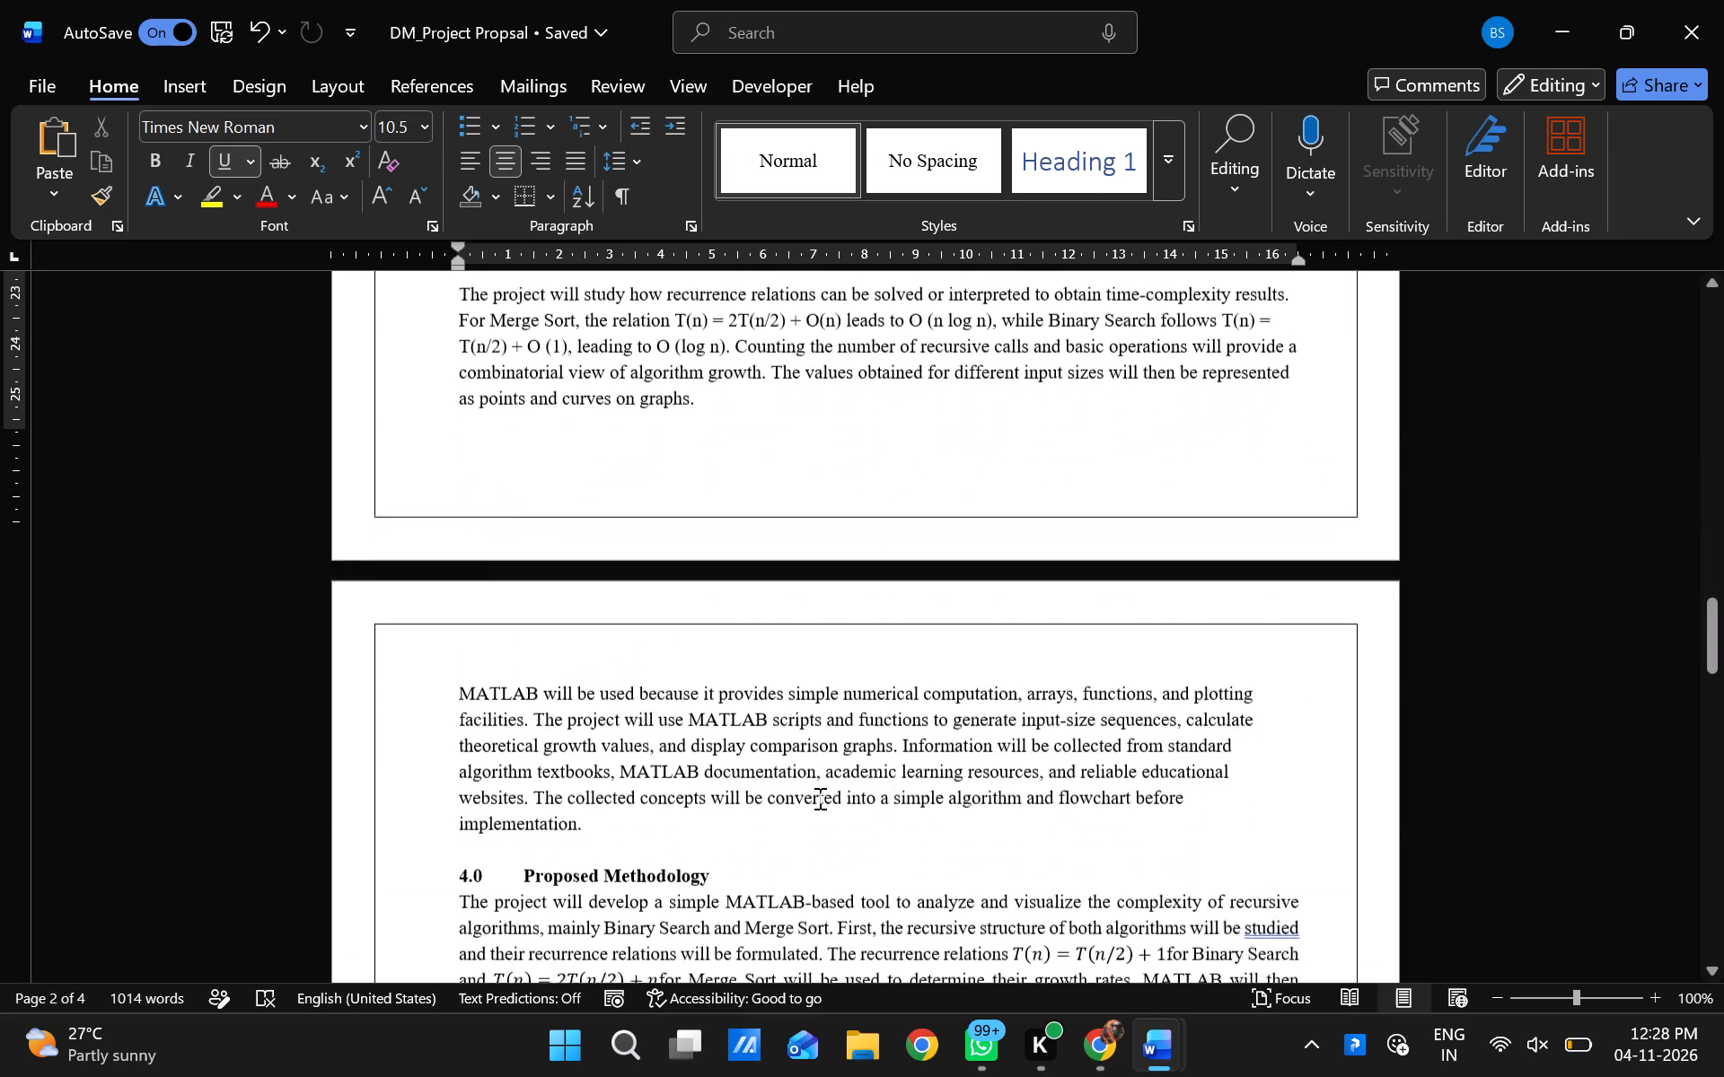
scroll(818, 798, "down", 7)
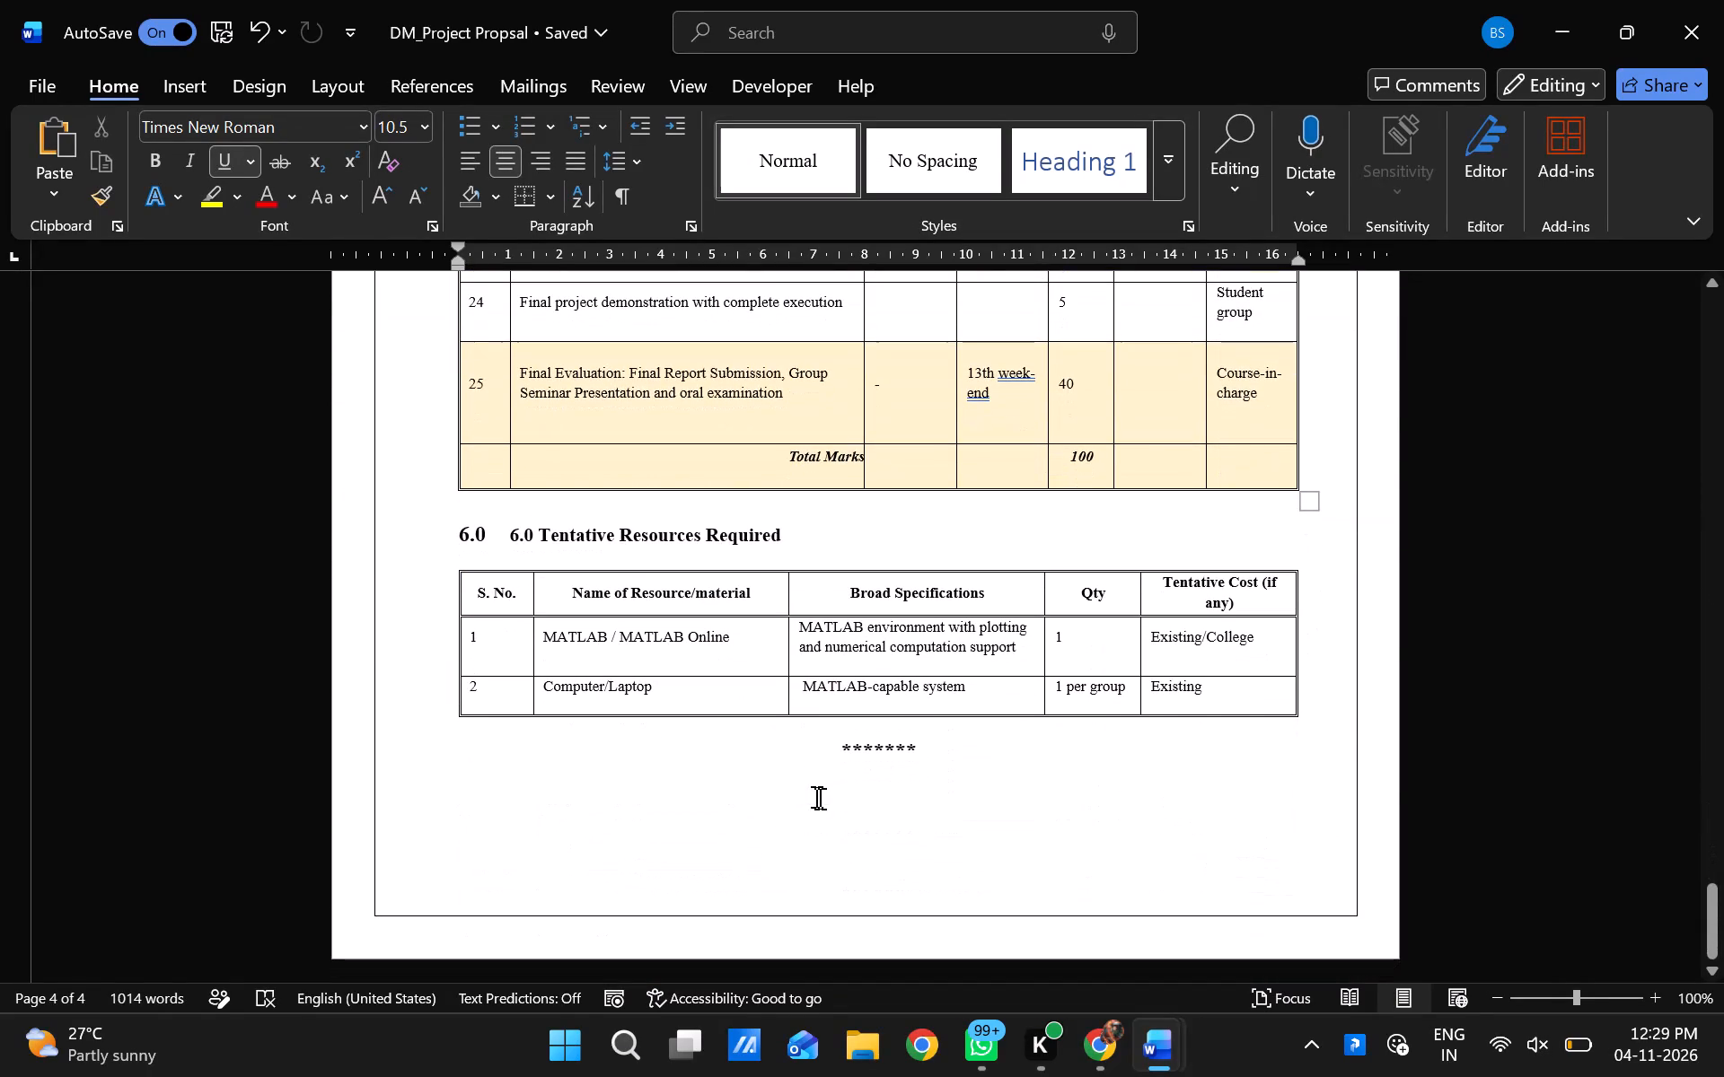
Return to the dm rubrics document and delete the dotted placeholder after Name of Course Faculty.
key("alt+Tab")
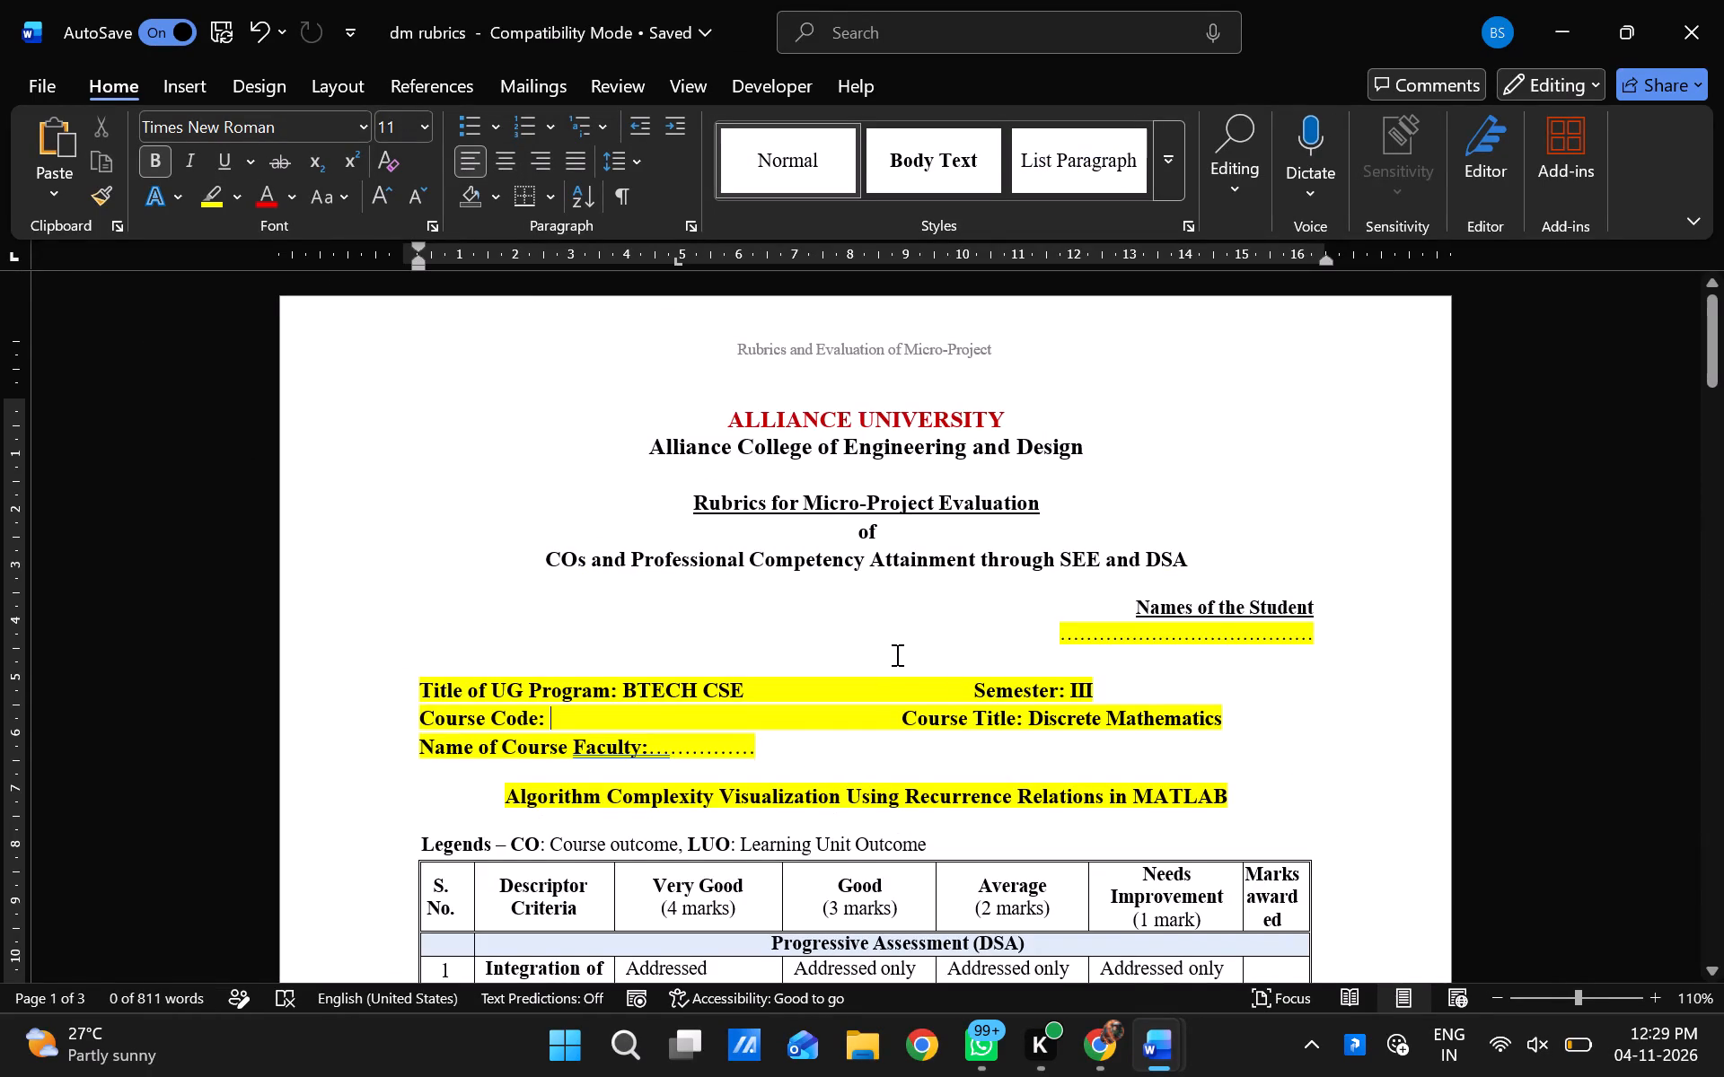
scroll(895, 654, "down", 1)
left_click(747, 694)
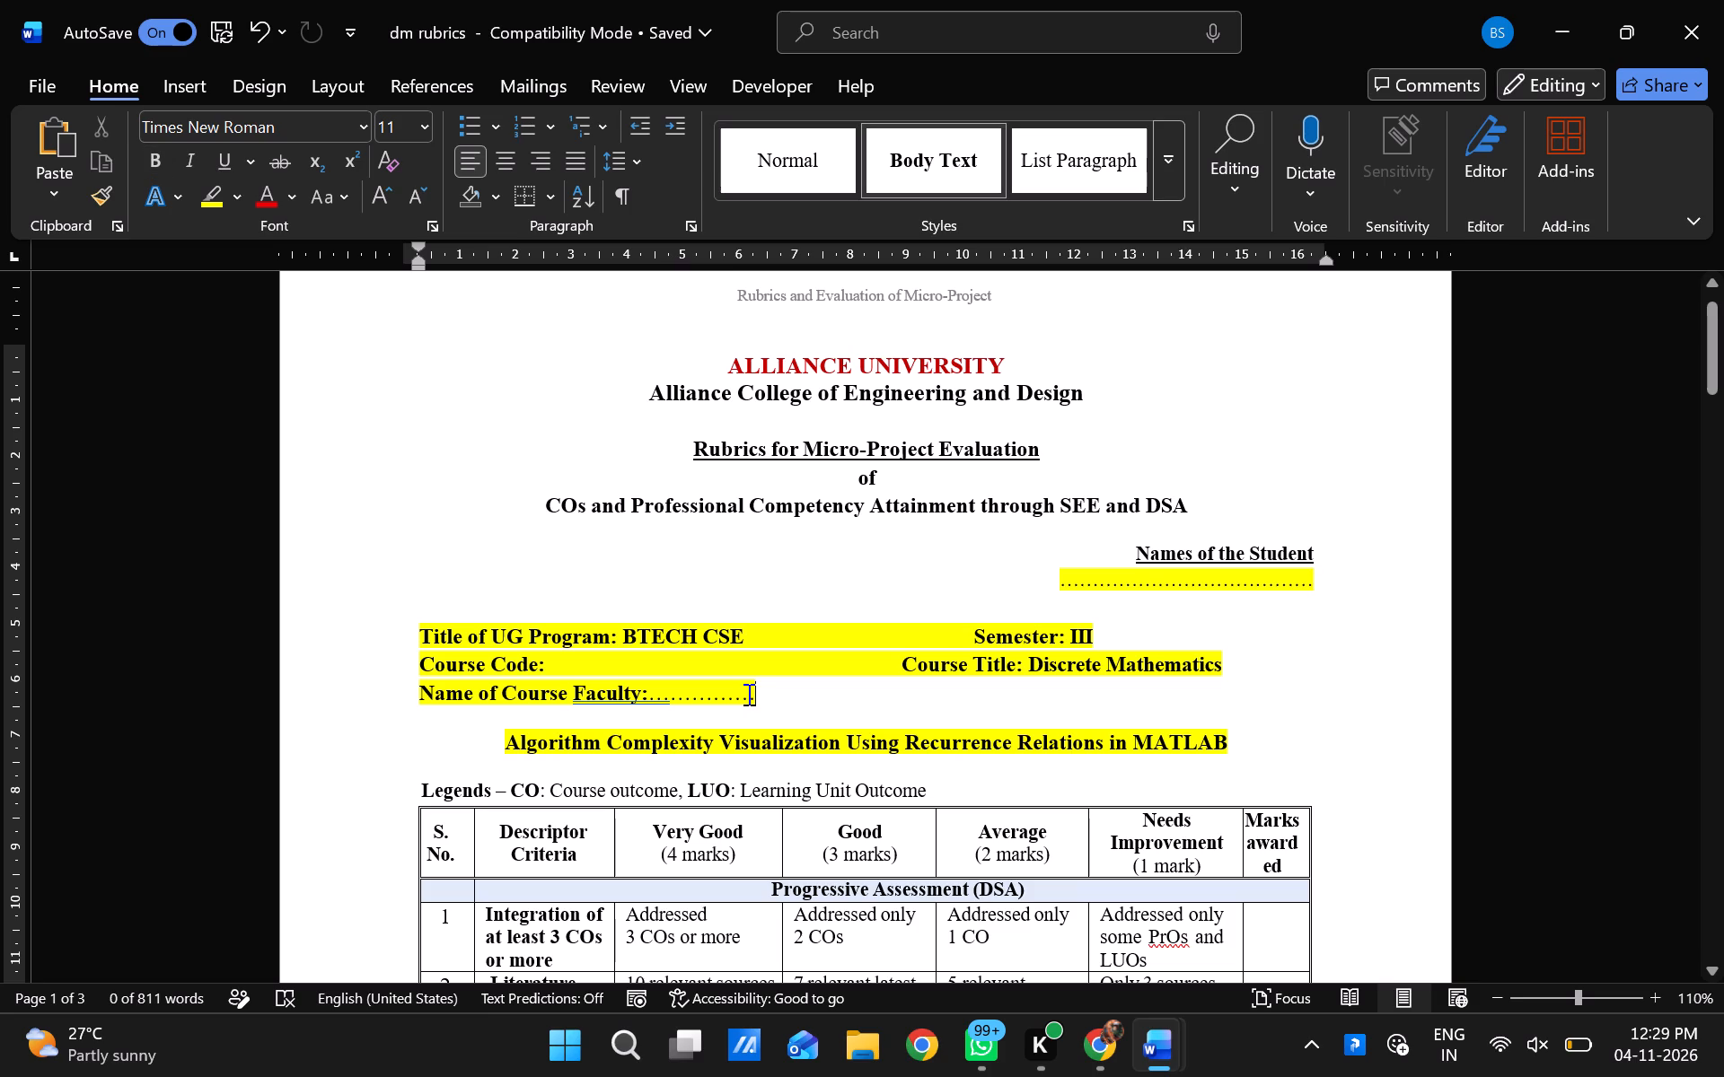
key("BackSpace")
key("BackSpace")
key("BackSpace")
key("BackSpace")
key("BackSpace")
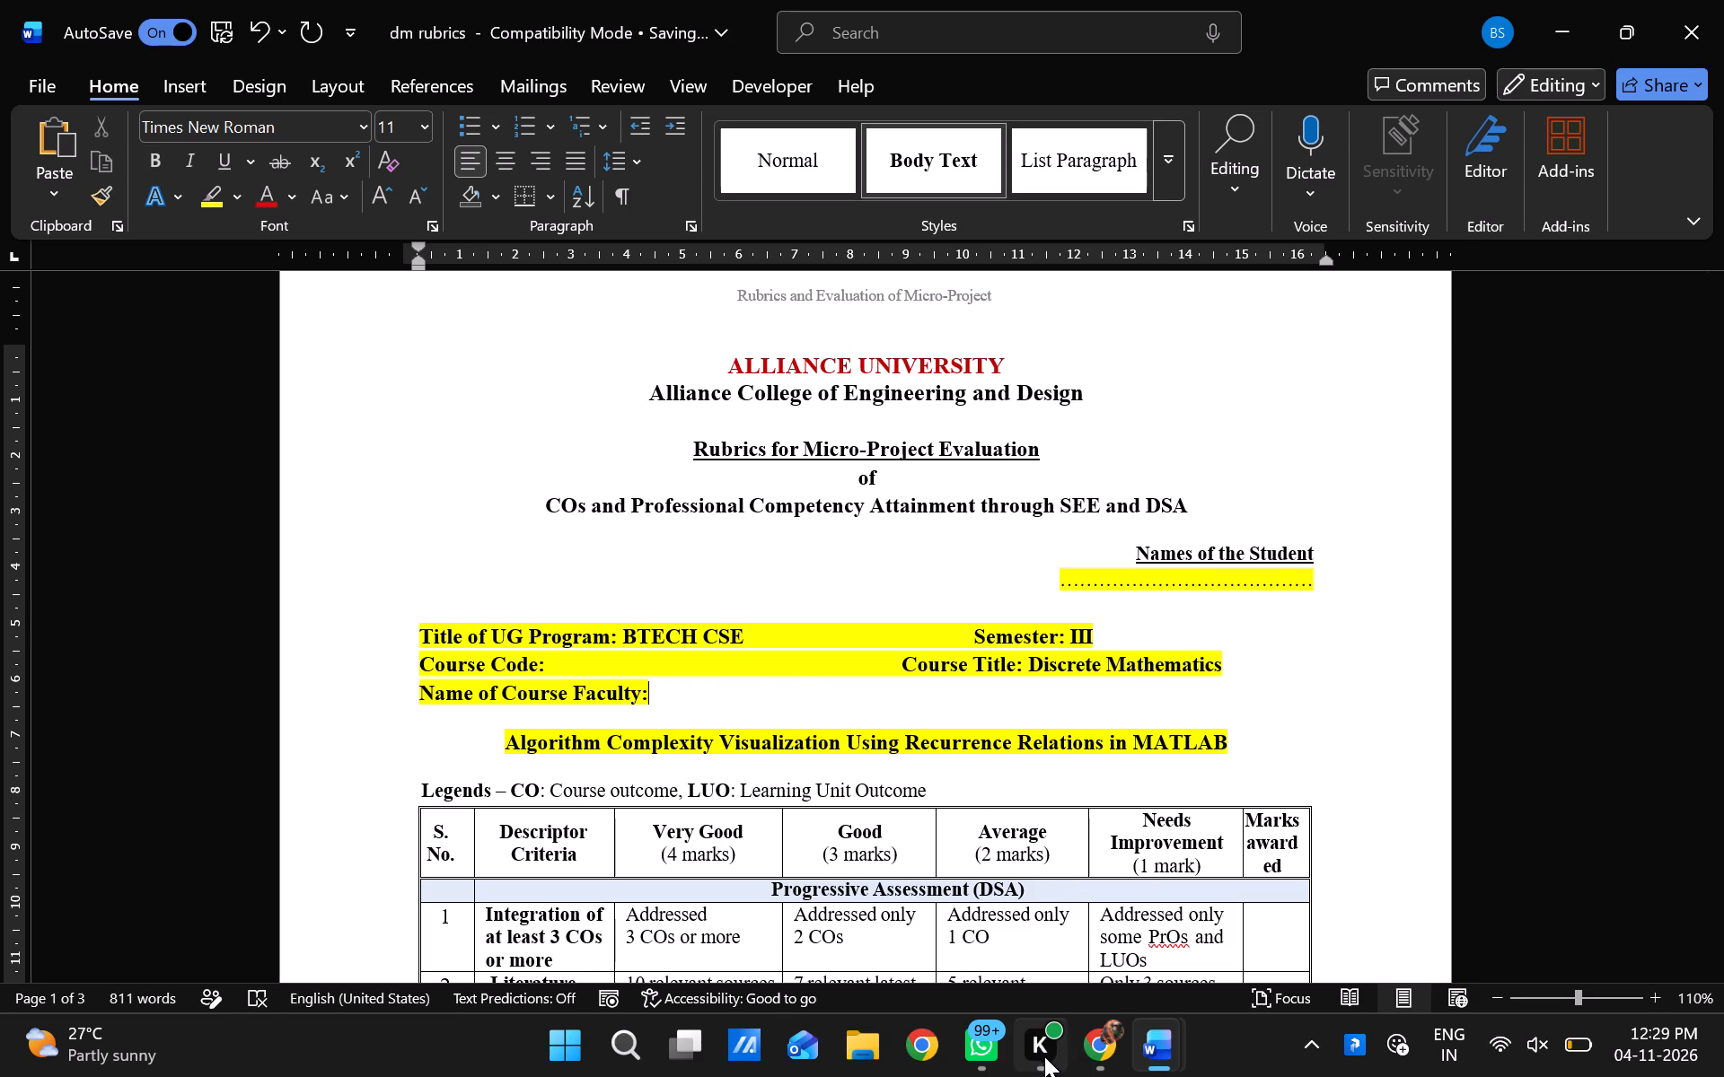
Copy the Discrete Mathematics course code Z5AMT25207 from the Alliance student portal and paste it after Course Code in dm rubrics.
left_click(1093, 1050)
left_click(848, 7)
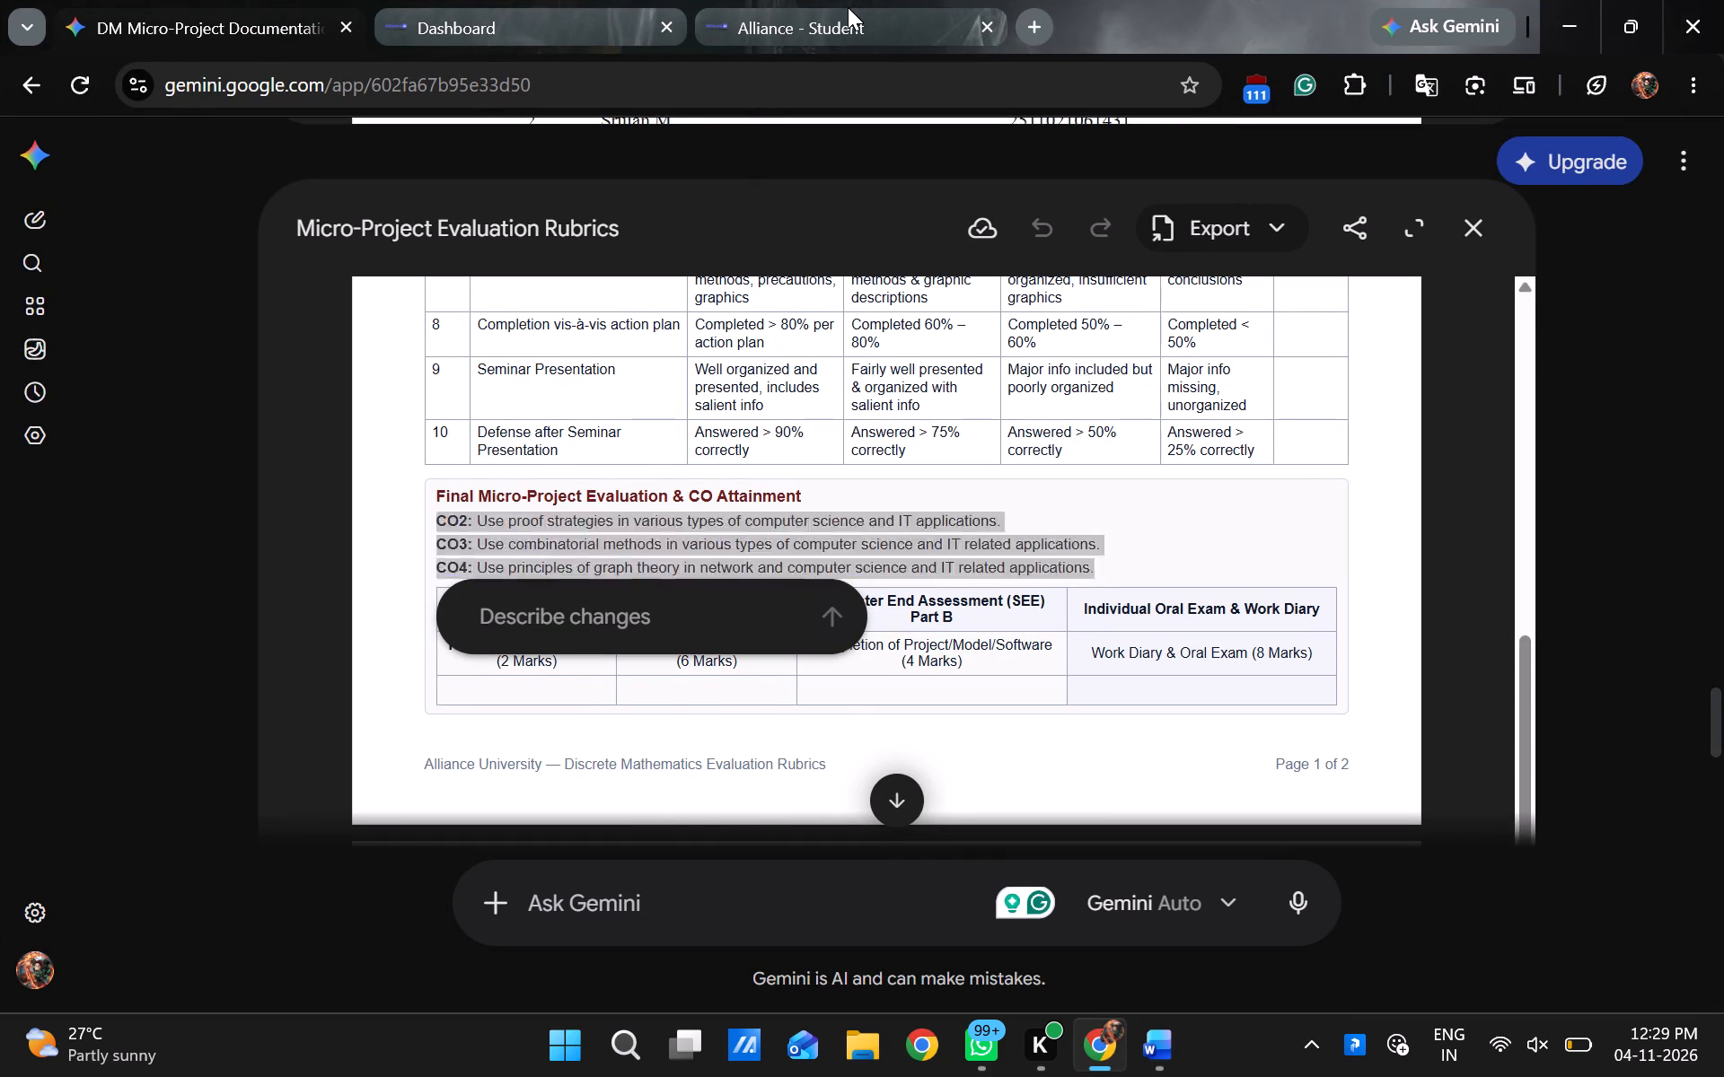
left_click(546, 7)
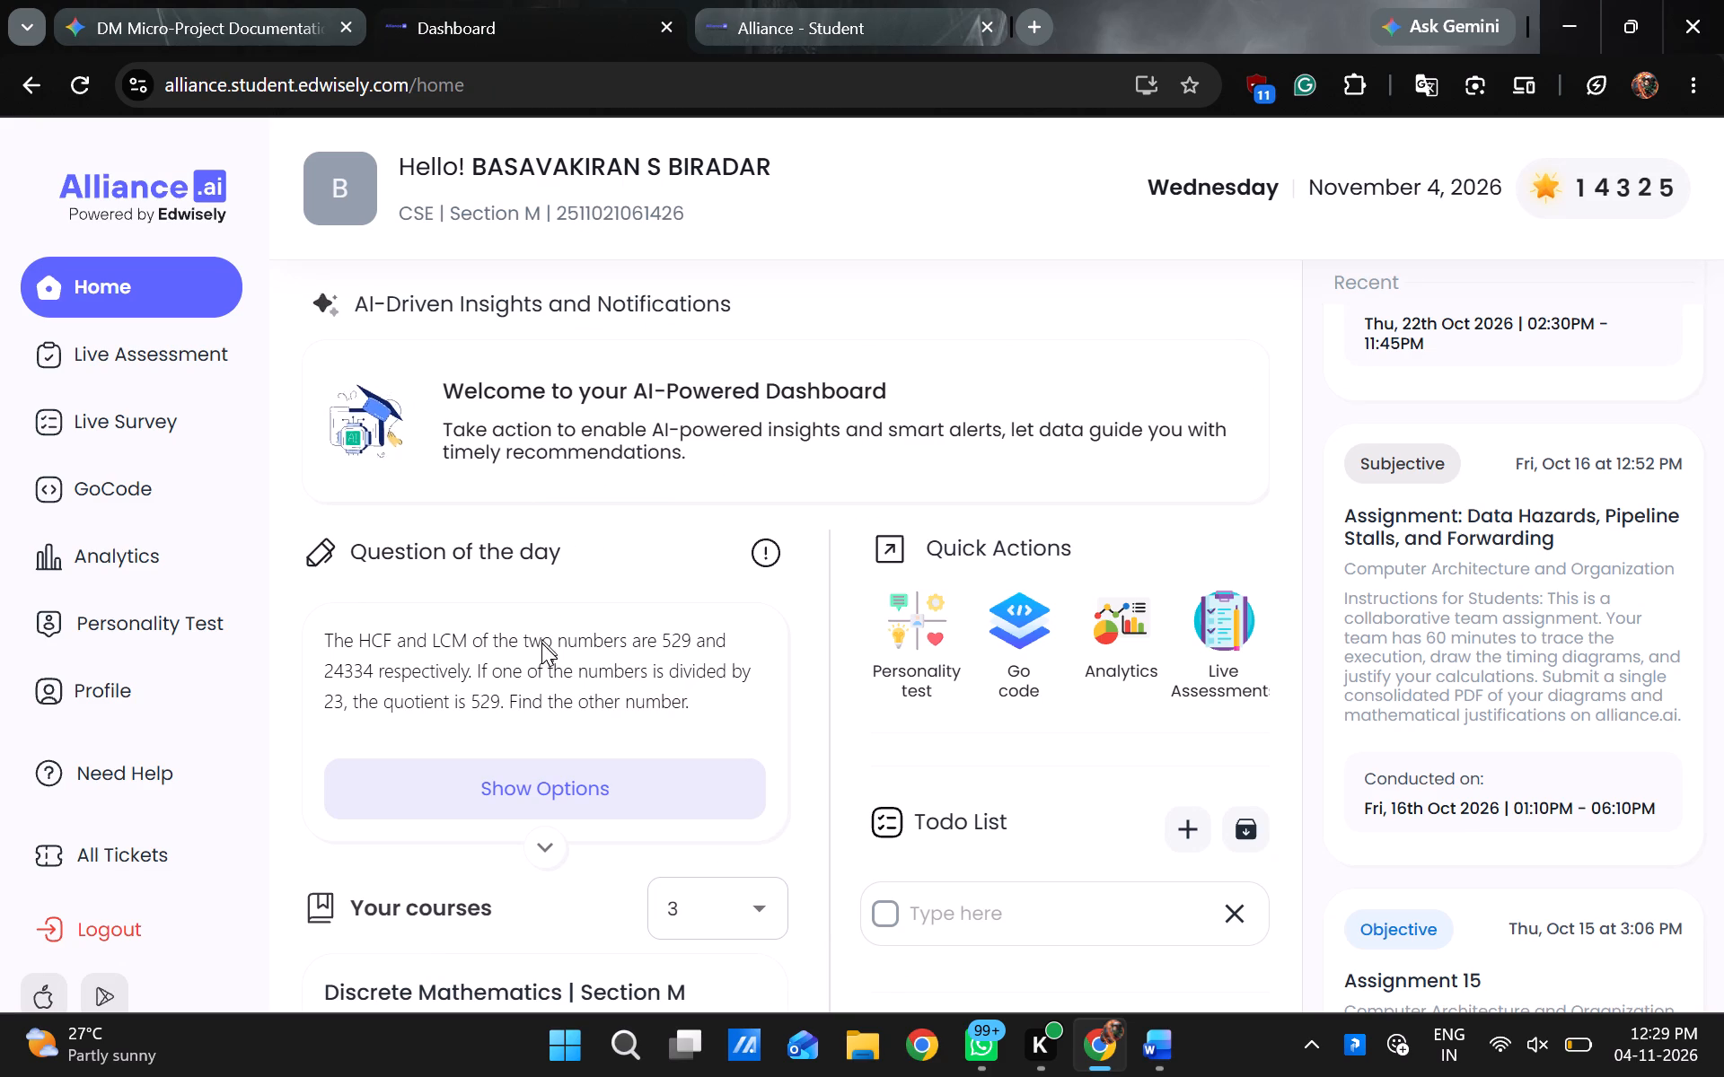
scroll(946, 489, "down", 2)
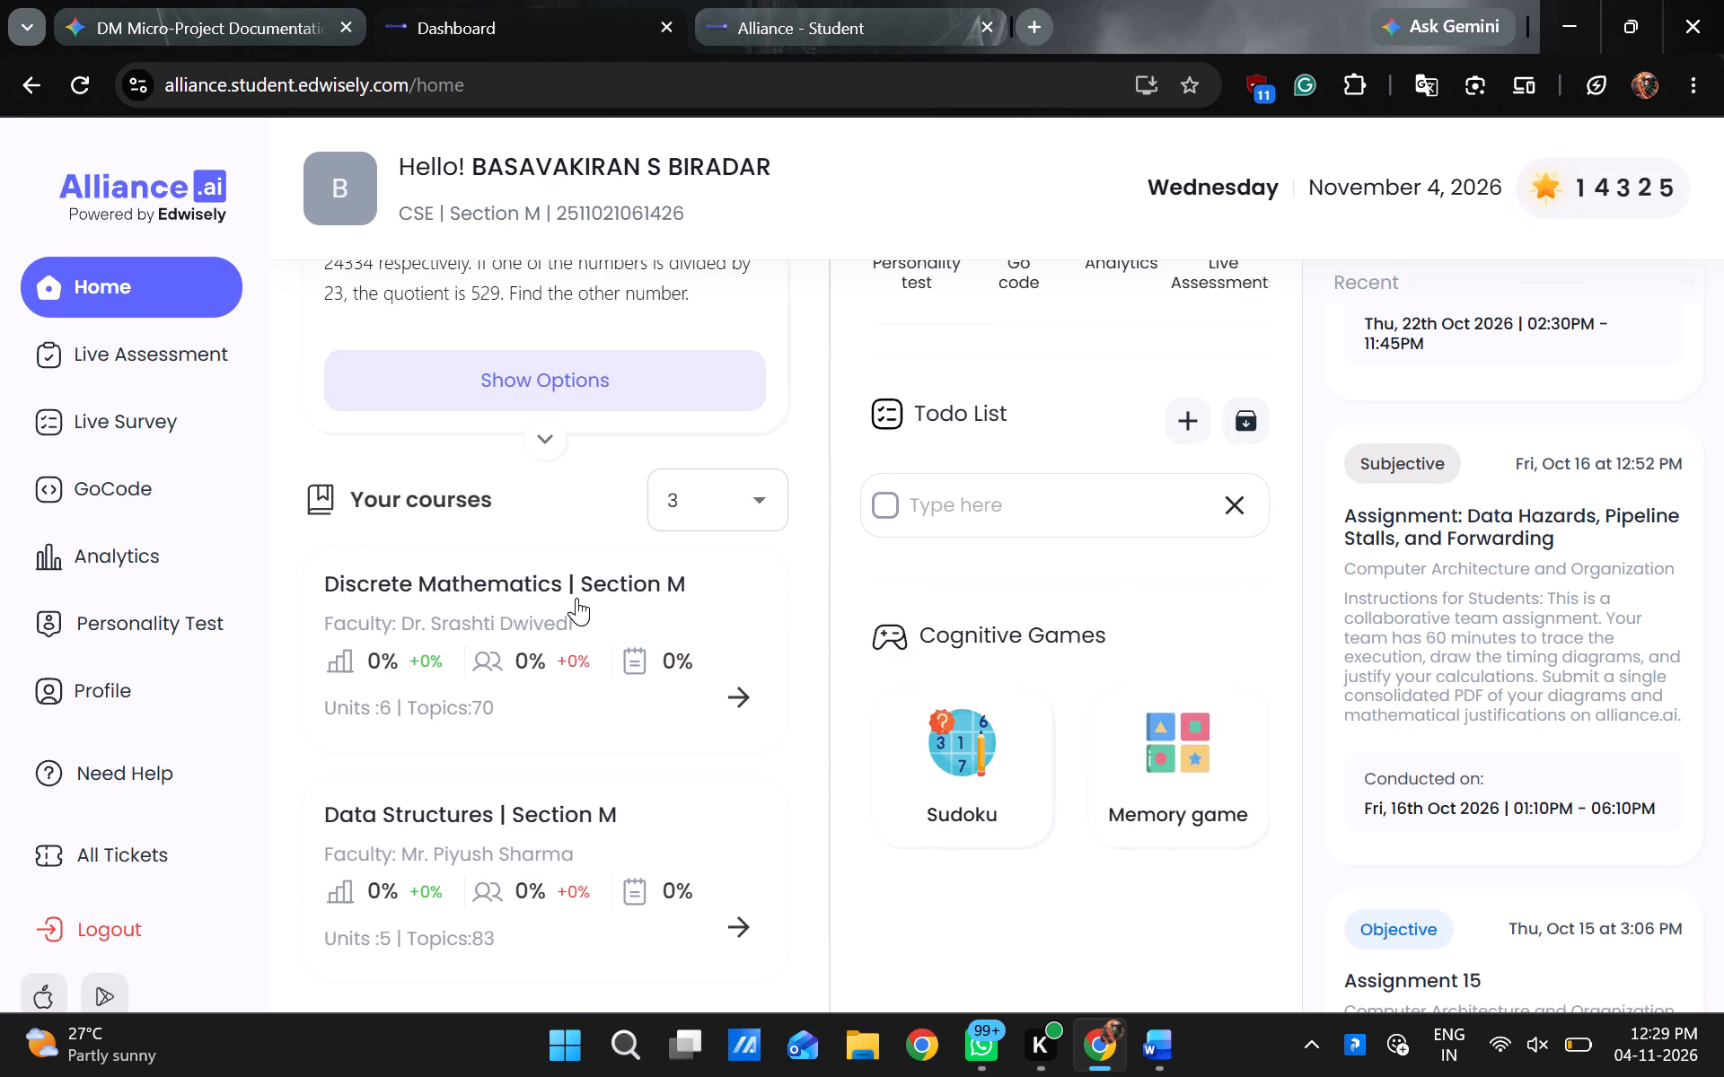
left_click(576, 598)
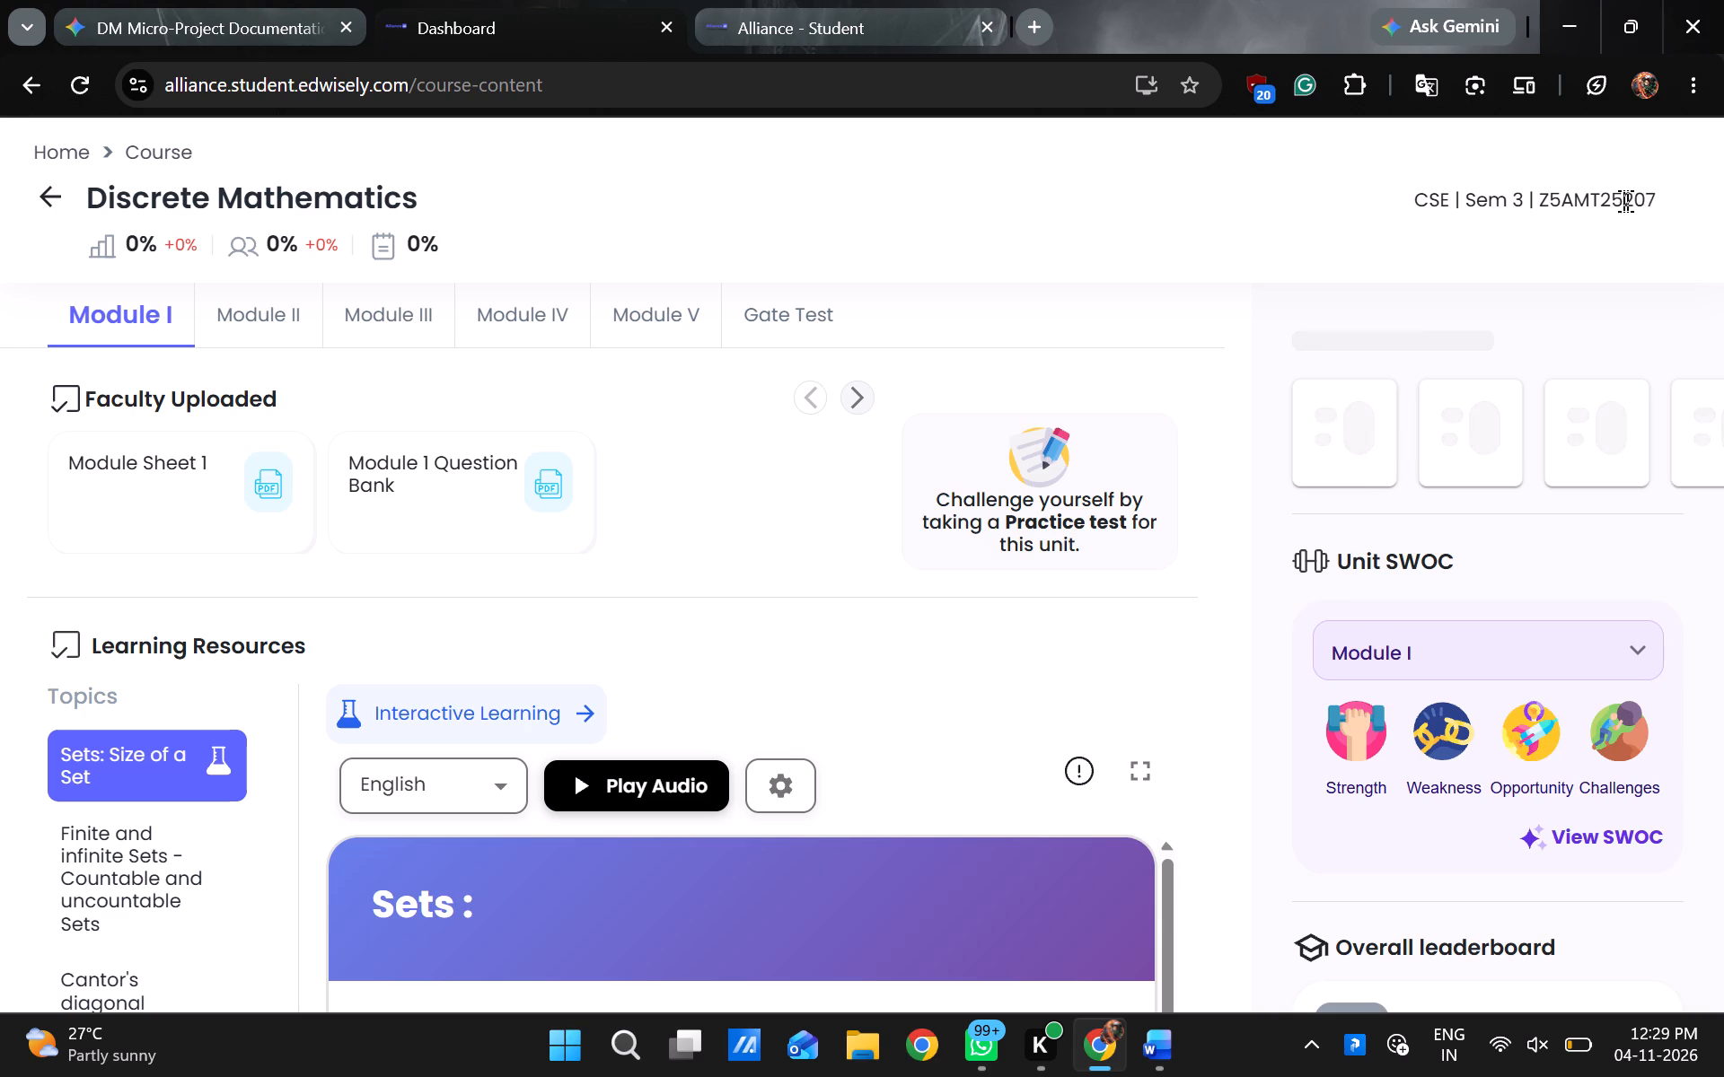
left_click_drag(1666, 200, 1541, 220)
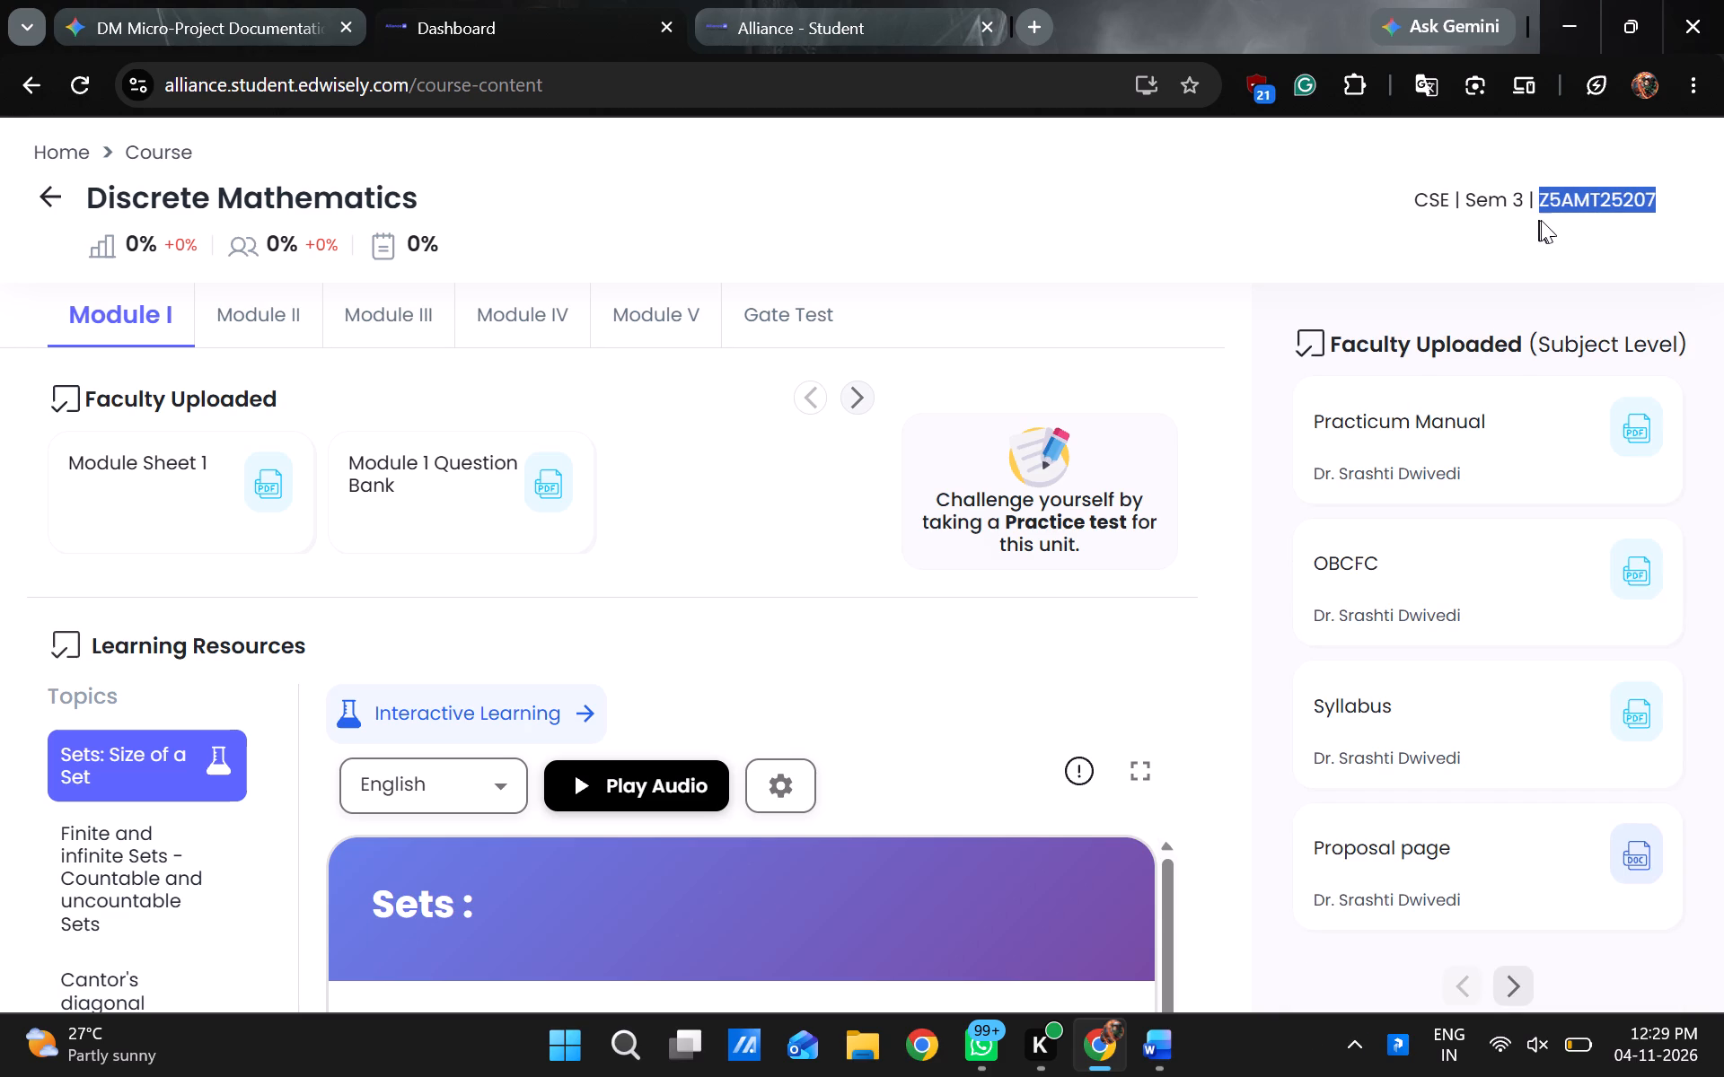
left_click_drag(1541, 220, 1544, 220)
key("ctrl+c")
key("alt+Tab")
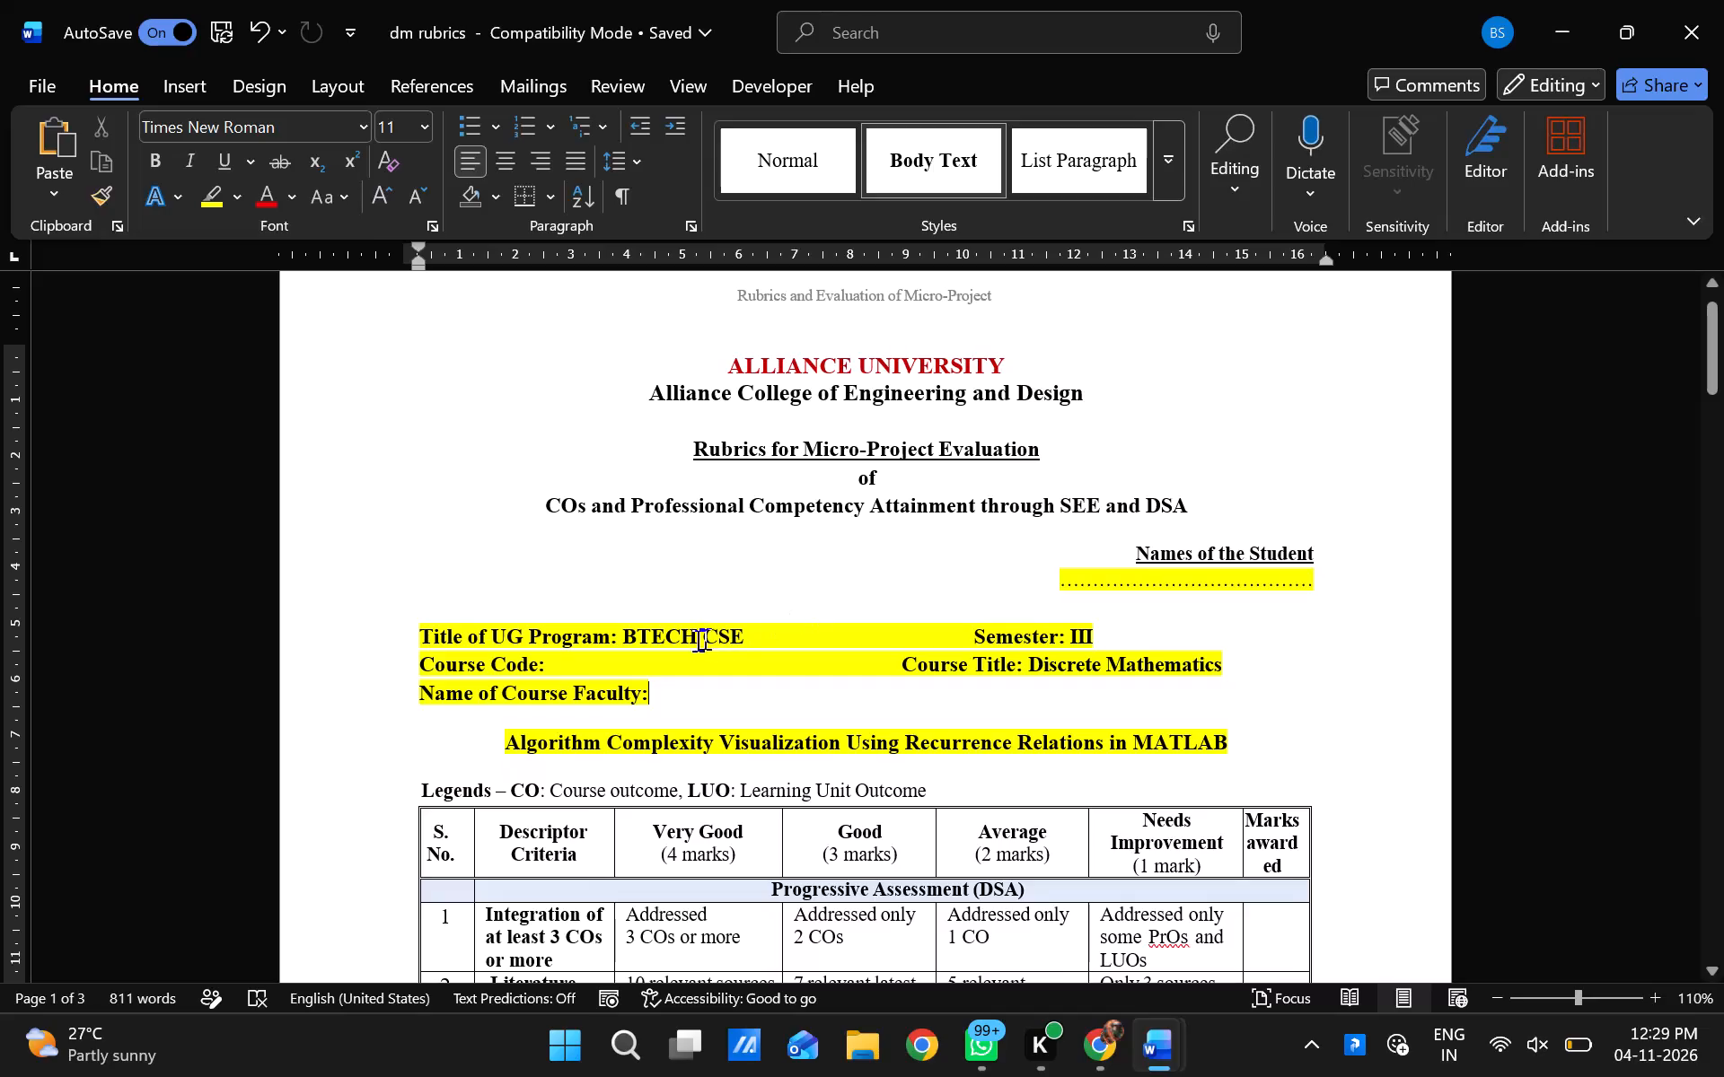
left_click(551, 664)
key("ctrl+v")
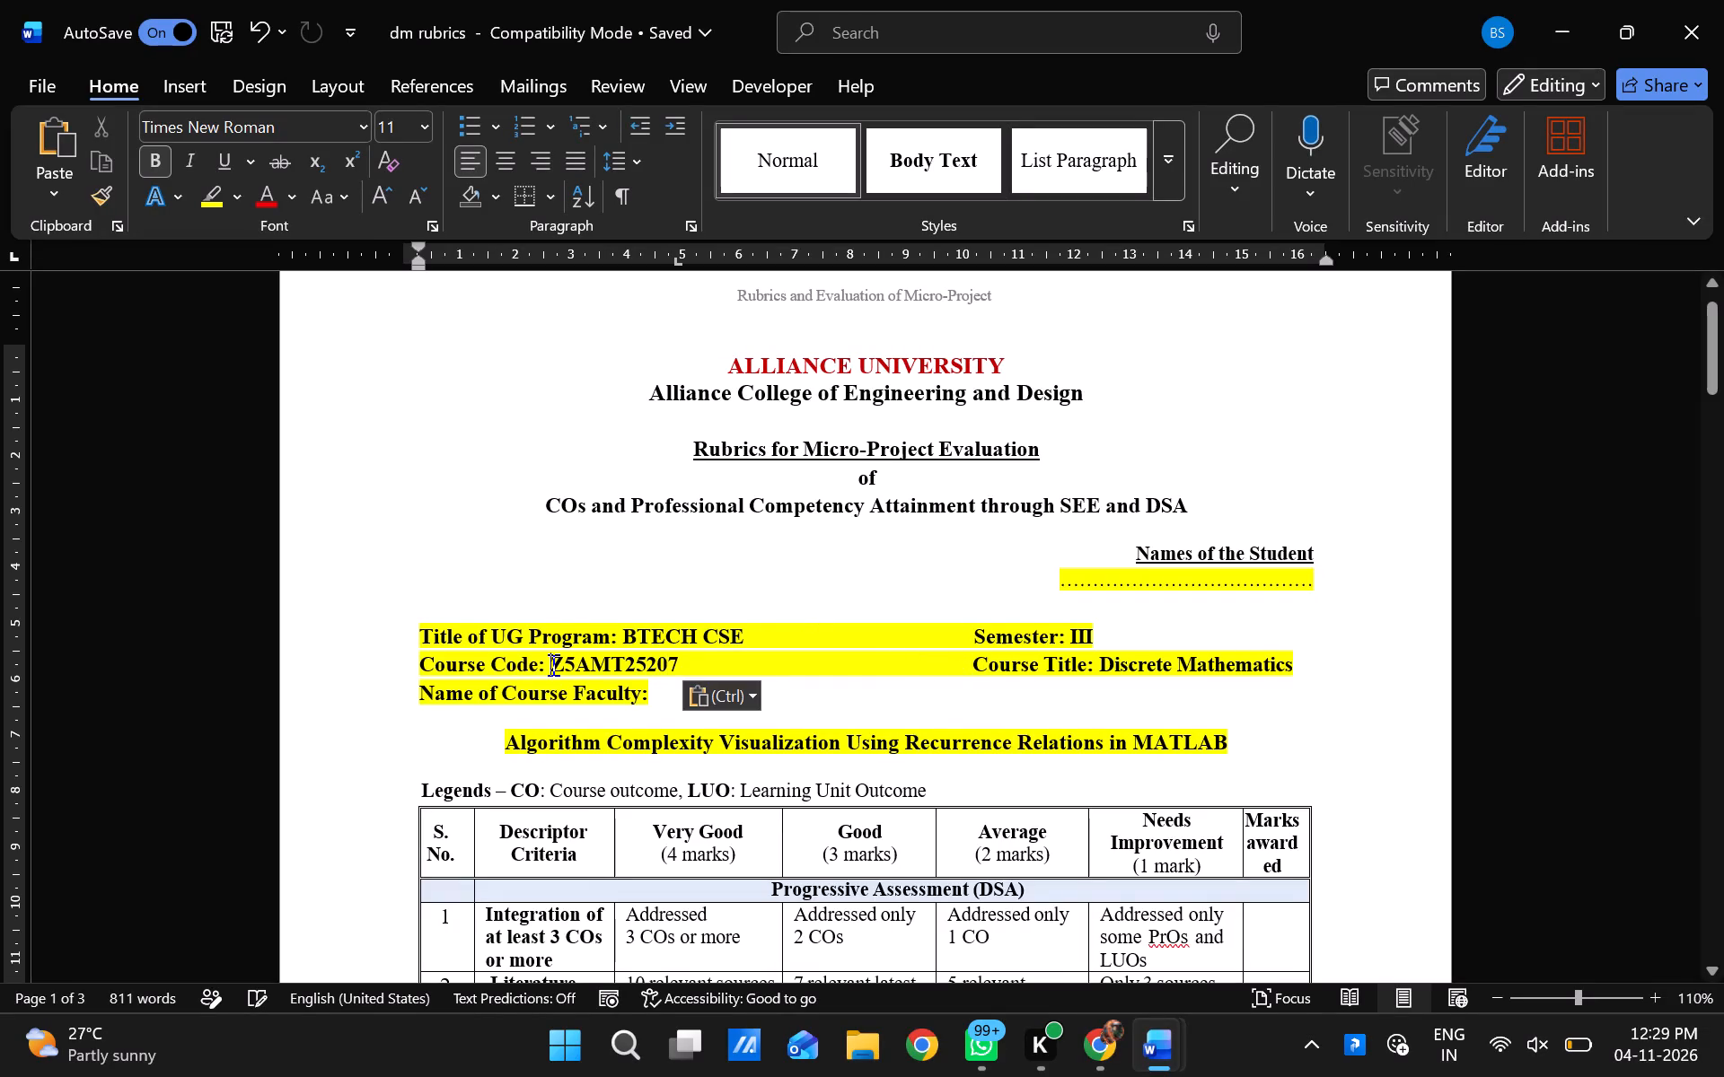
Copy the faculty member's name from the Discrete Mathematics page of the Alliance student portal and paste it after Name of Course Faculty in dm rubrics.
key("alt+Tab")
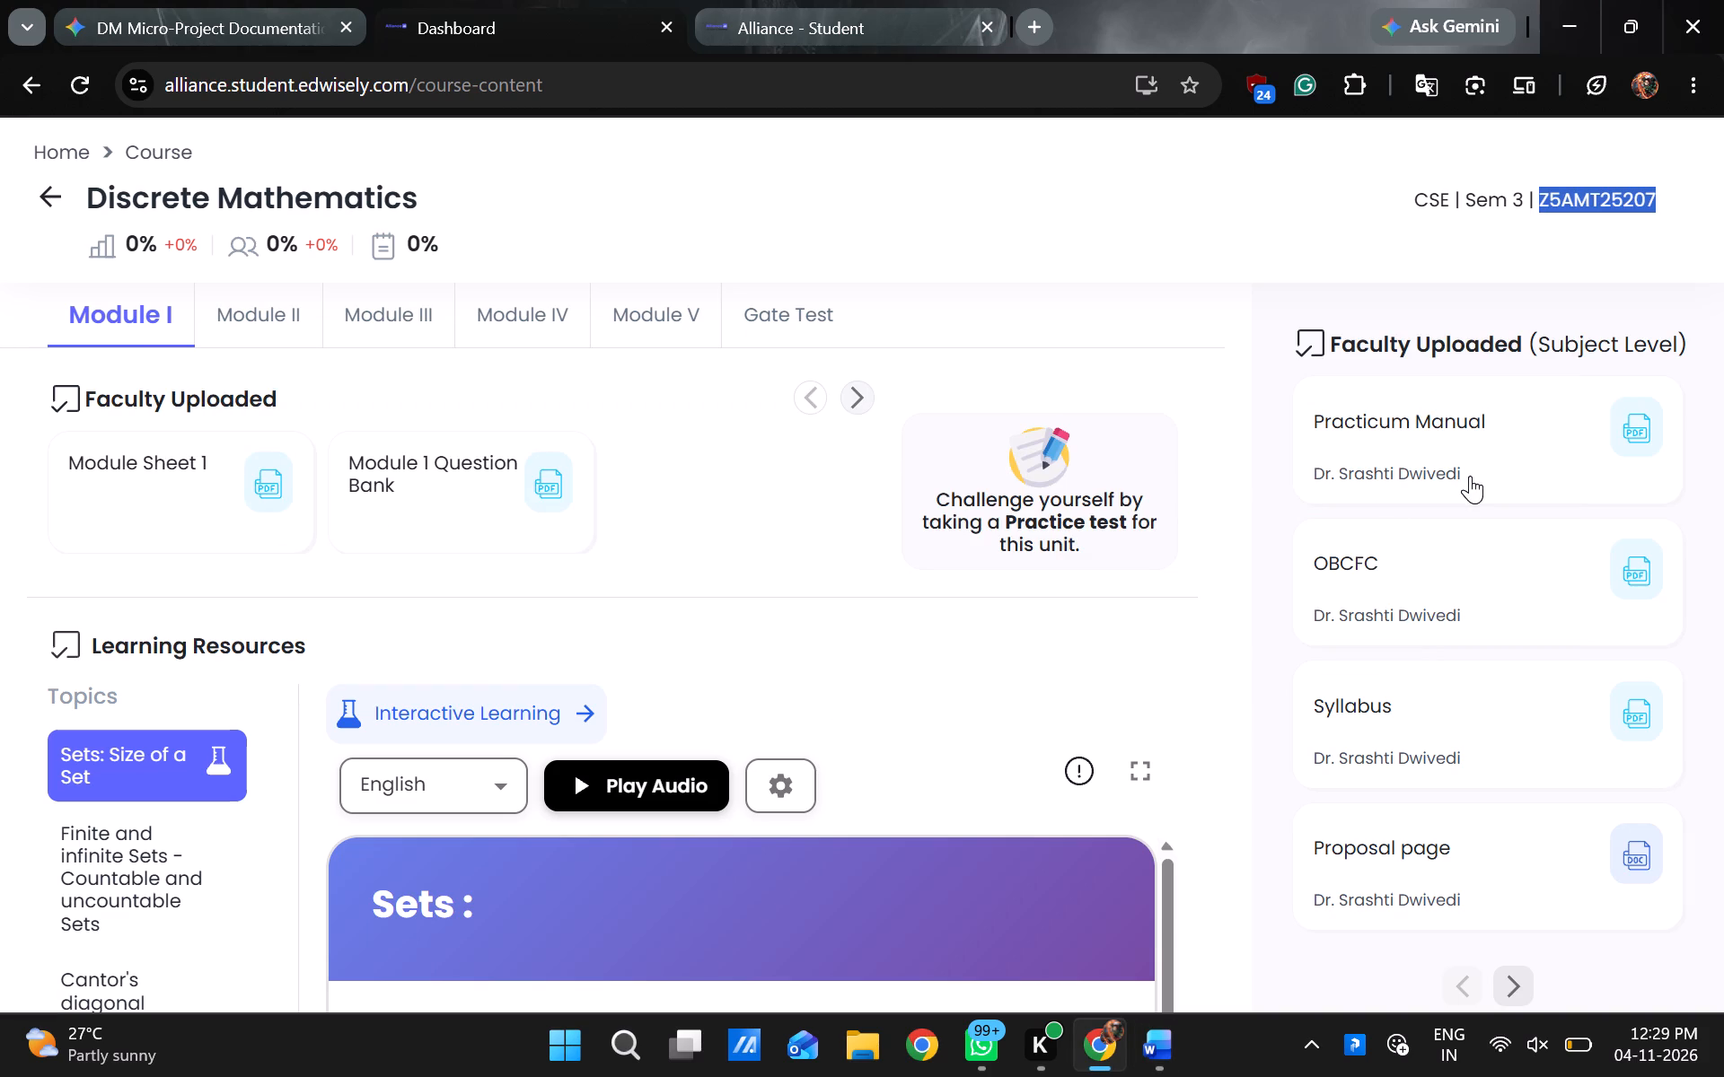
left_click_drag(1470, 476, 1305, 486)
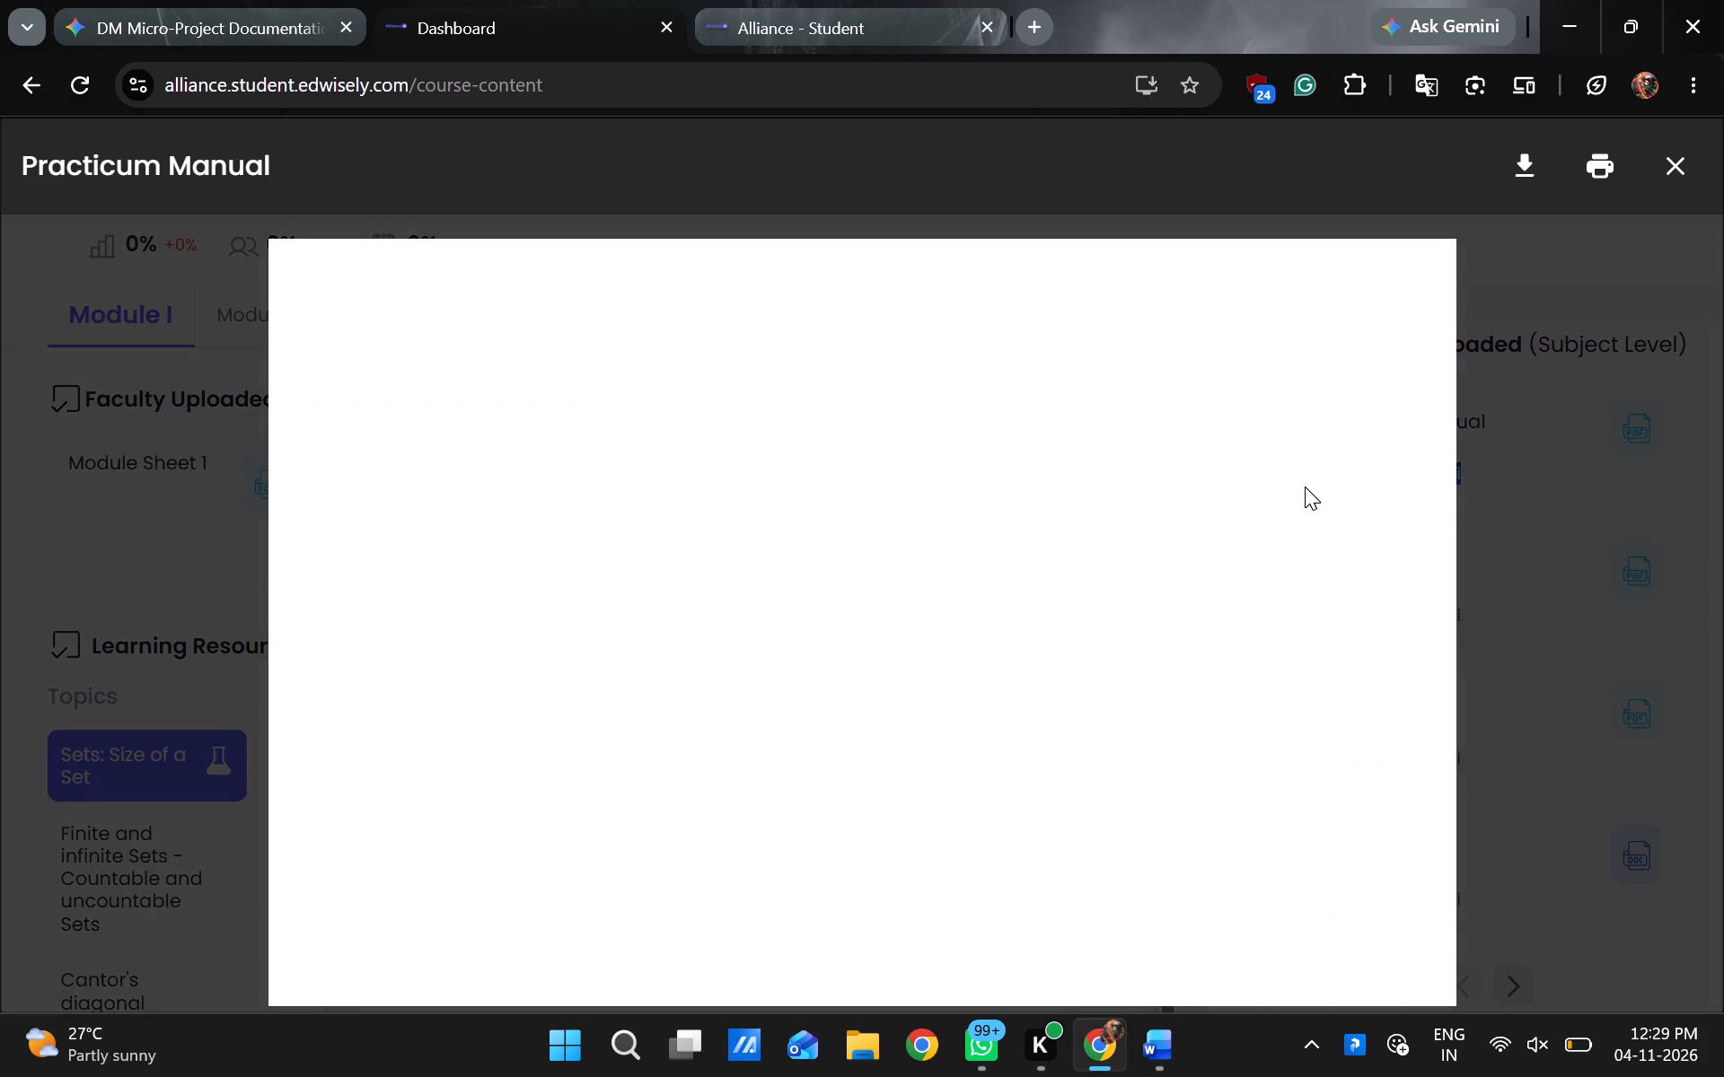
key("ctrl+c")
key("alt+Tab")
left_click(727, 693)
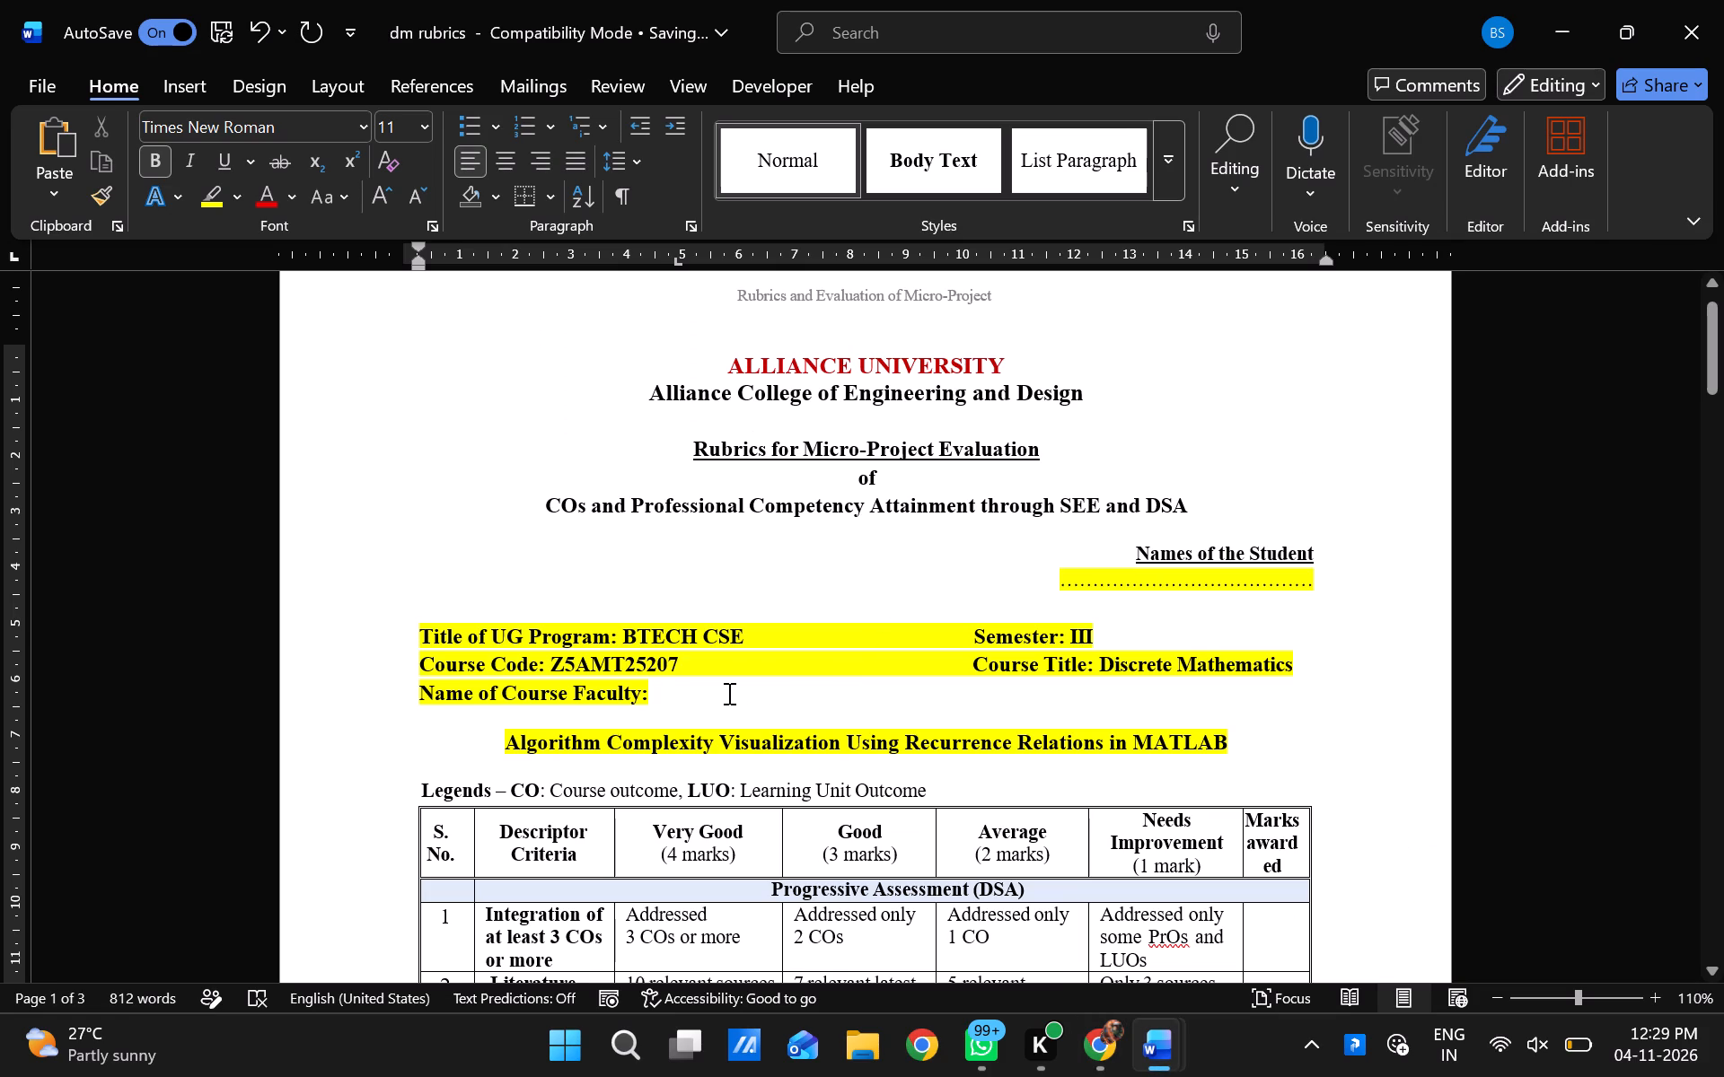
key("ctrl+v")
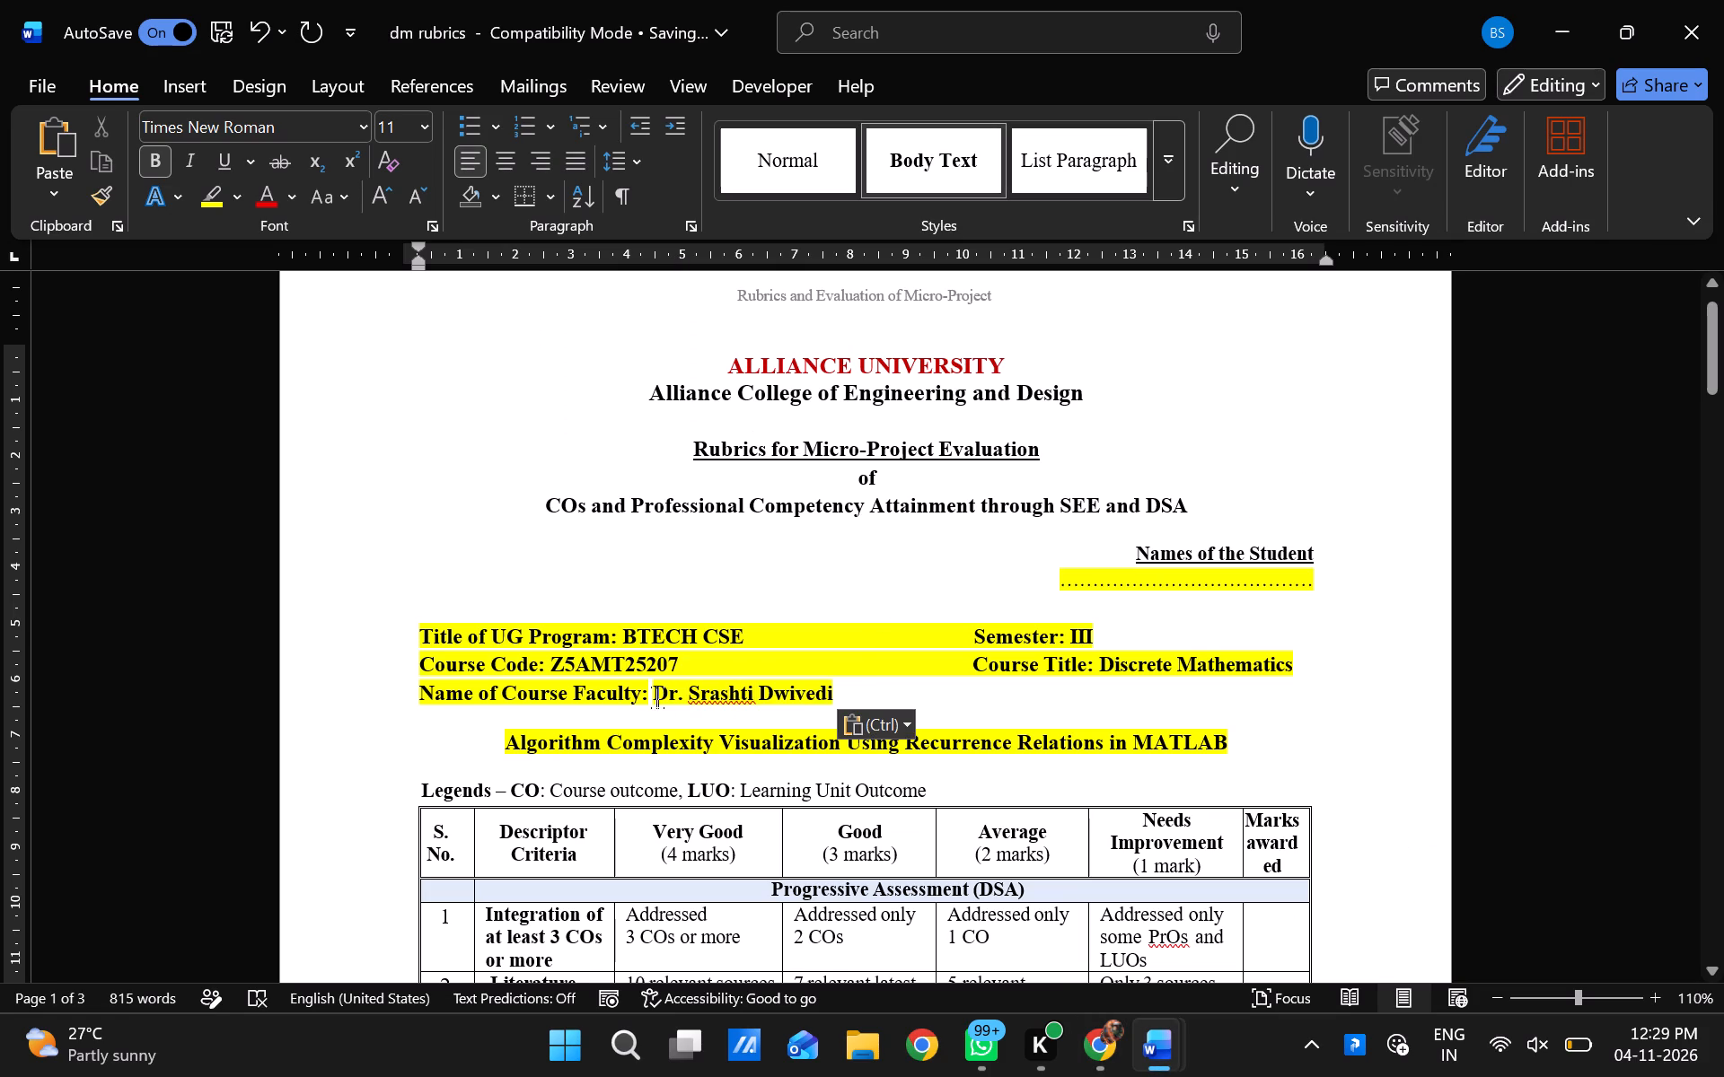
left_click(654, 695)
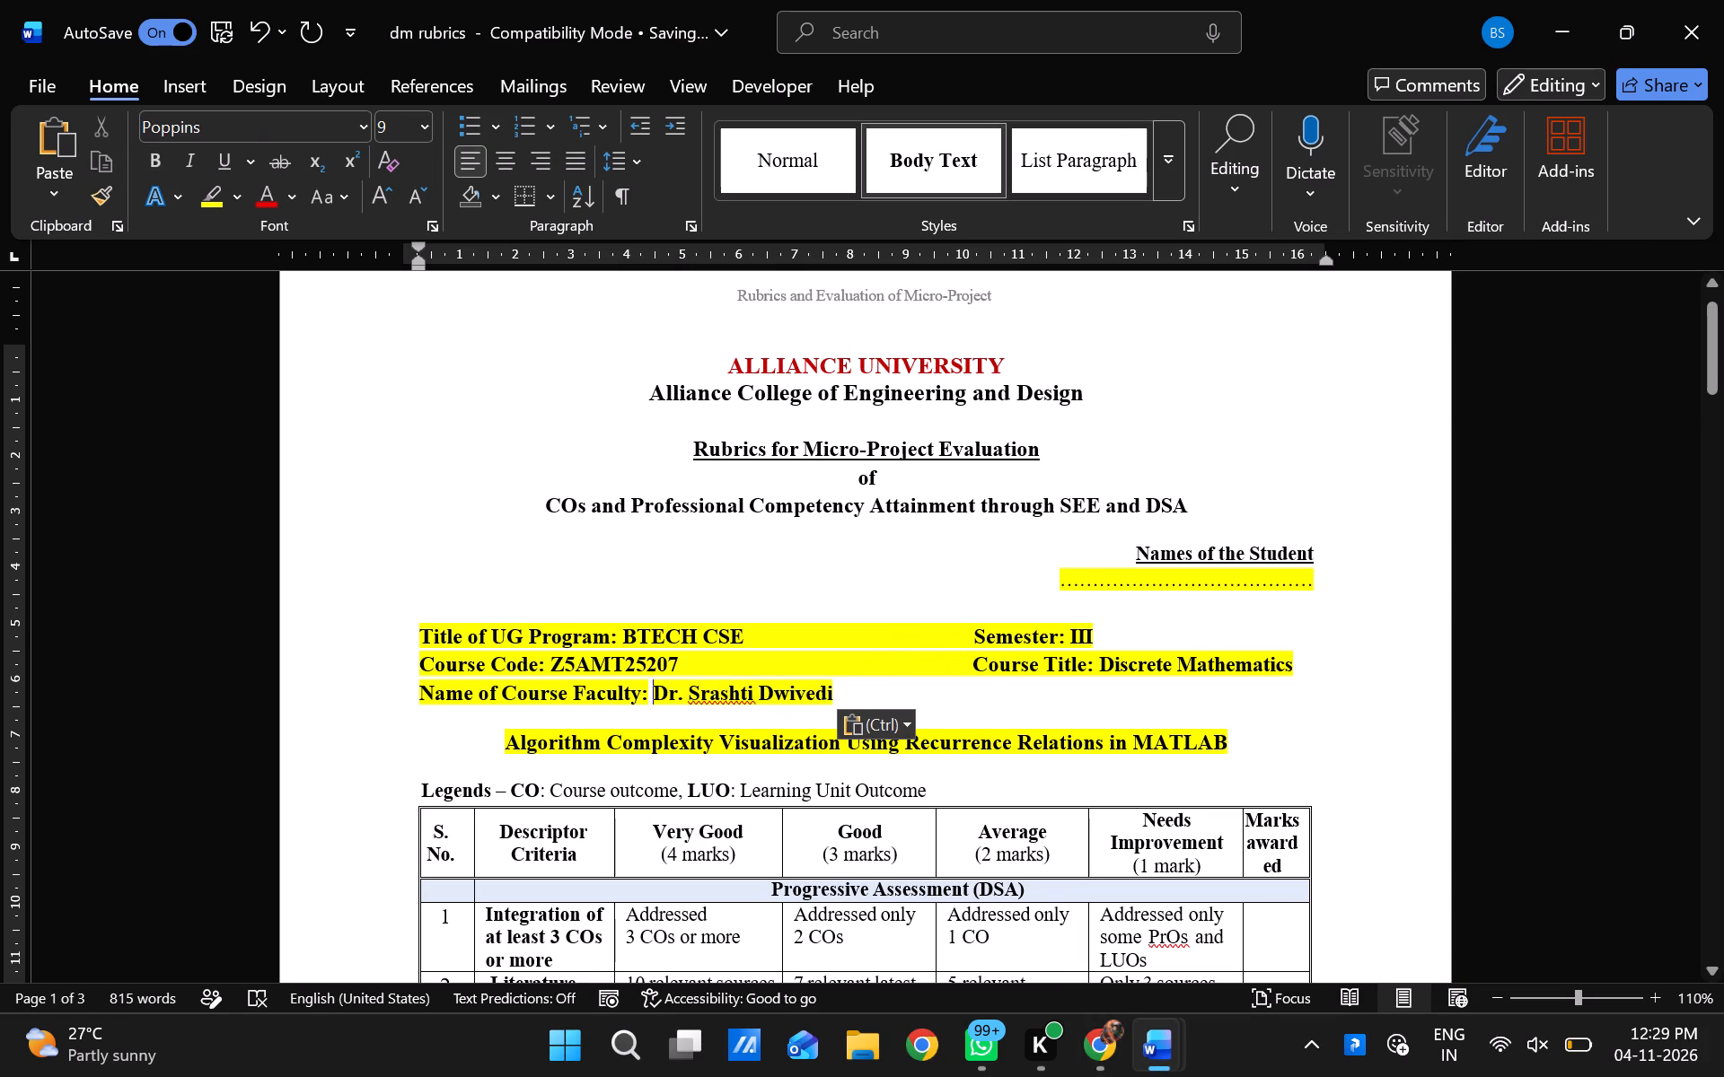
Copy the five student team members with their registration numbers from DM_Project Propsal and replace the dotted placeholder under Names of the Student in dm rubrics.
scroll(976, 661, "down", 1)
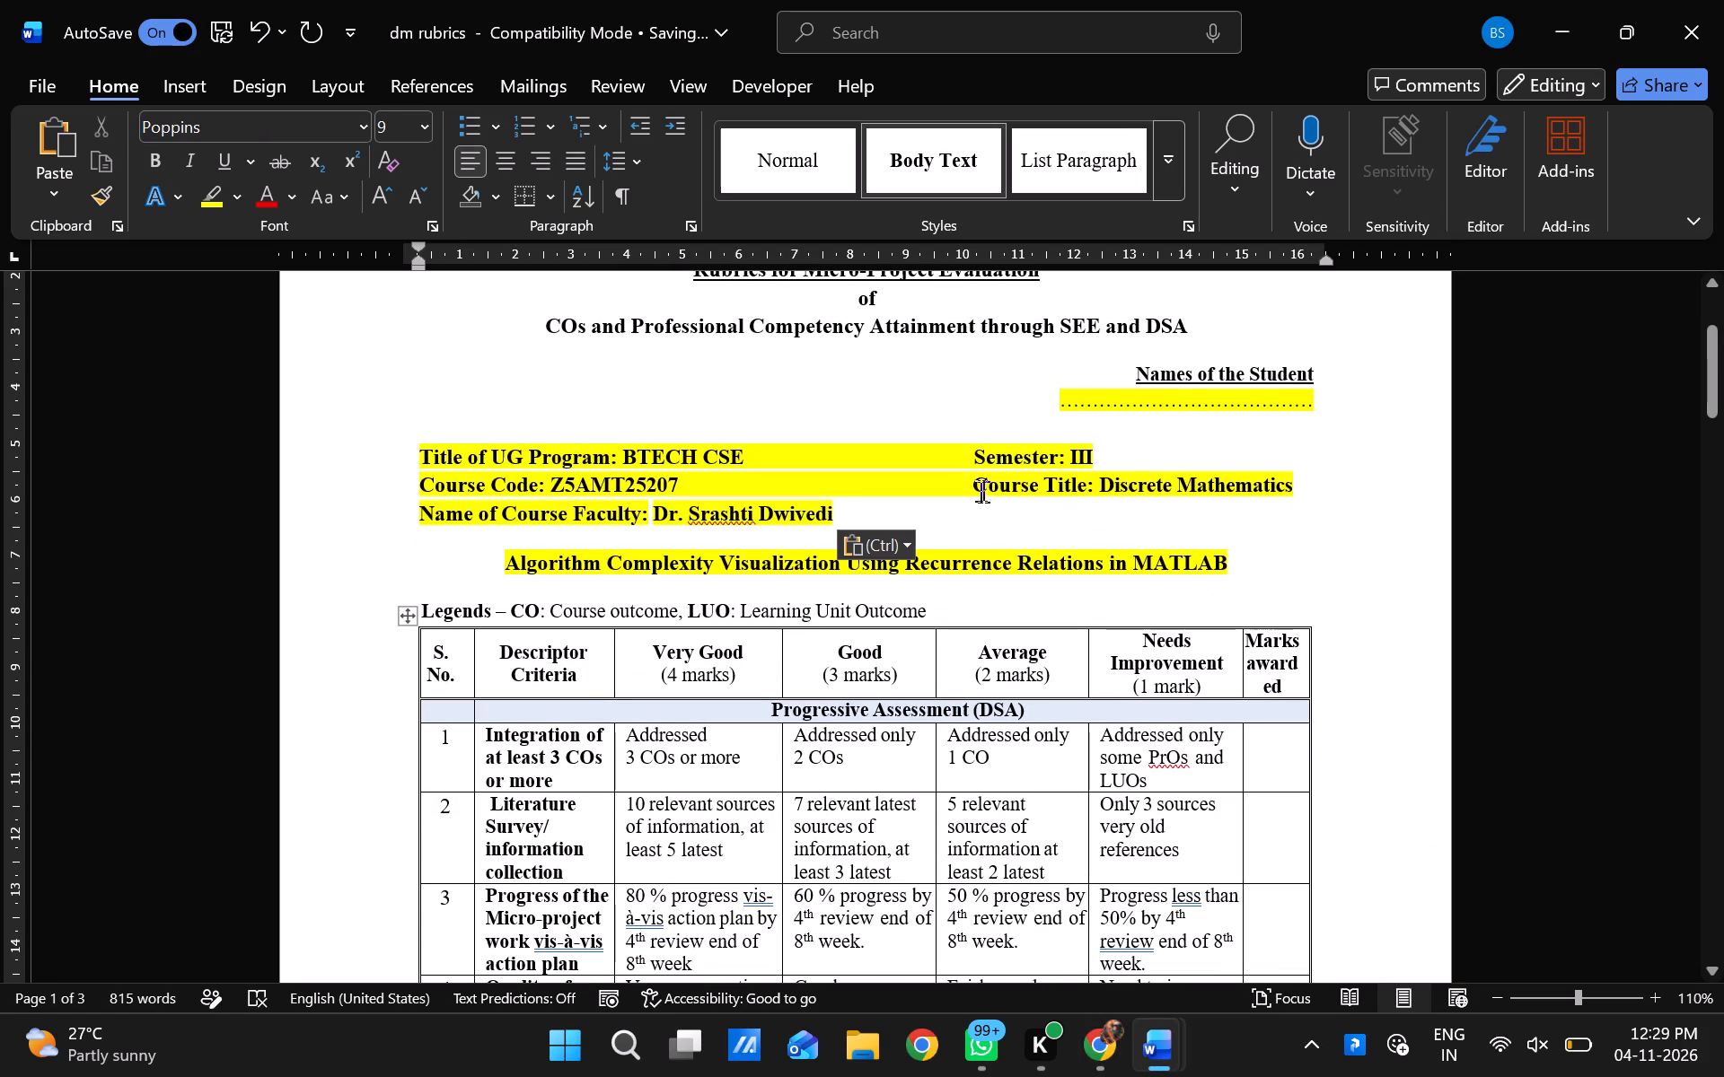
left_click_drag(1058, 396, 1064, 406)
key("alt+Tab")
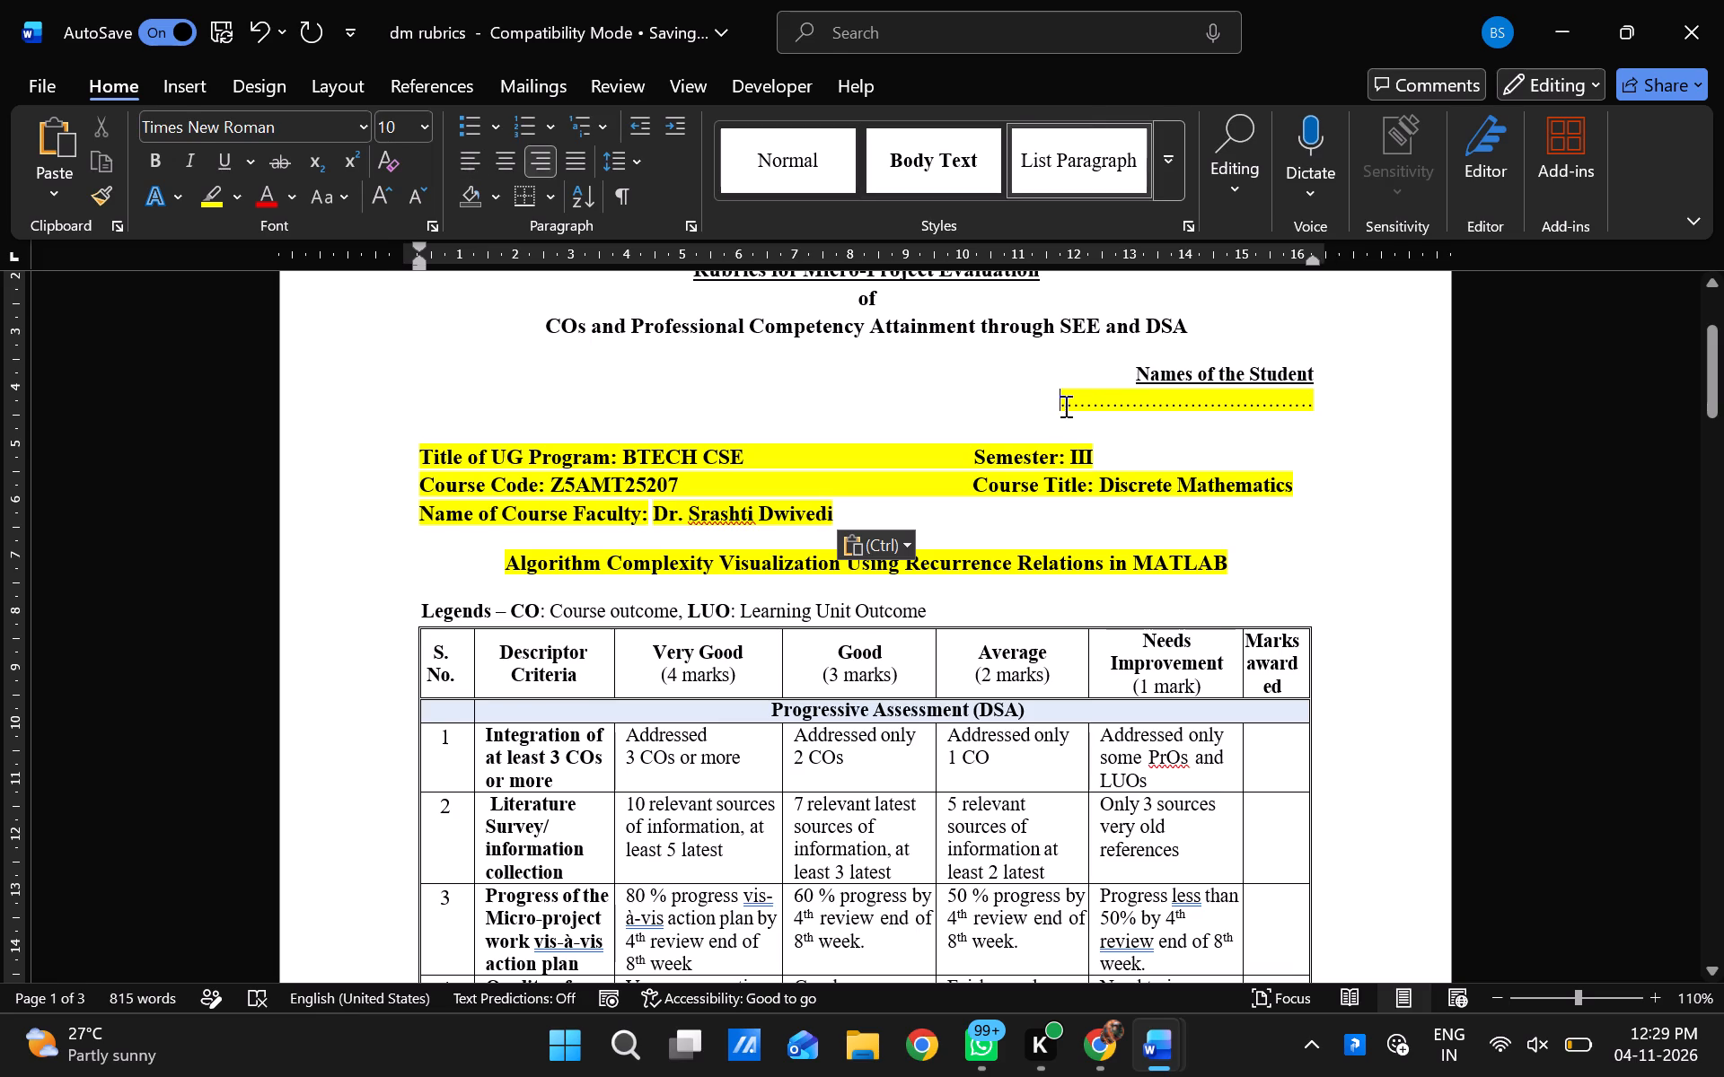
key("alt+Tab")
key("alt+Tab")
scroll(888, 503, "up", 20)
scroll(888, 503, "down", 3)
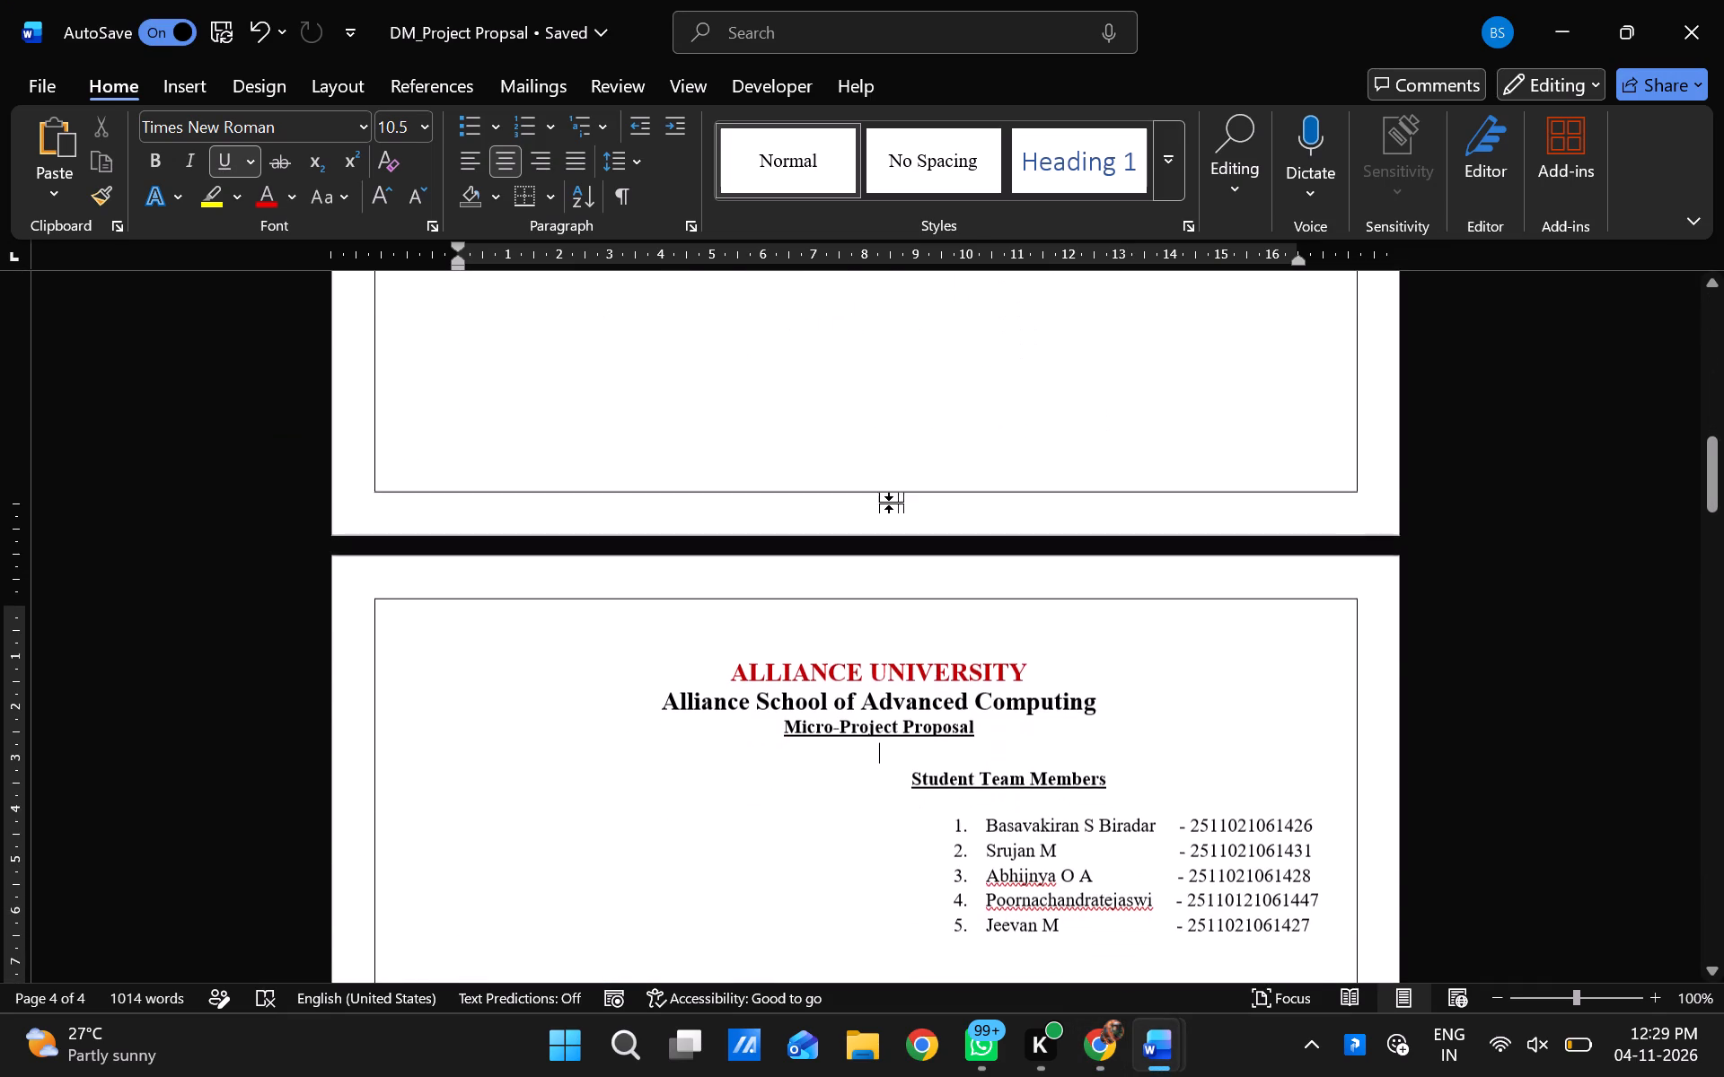
scroll(888, 503, "down", 1)
left_click_drag(984, 766, 1209, 931)
key("ctrl+c")
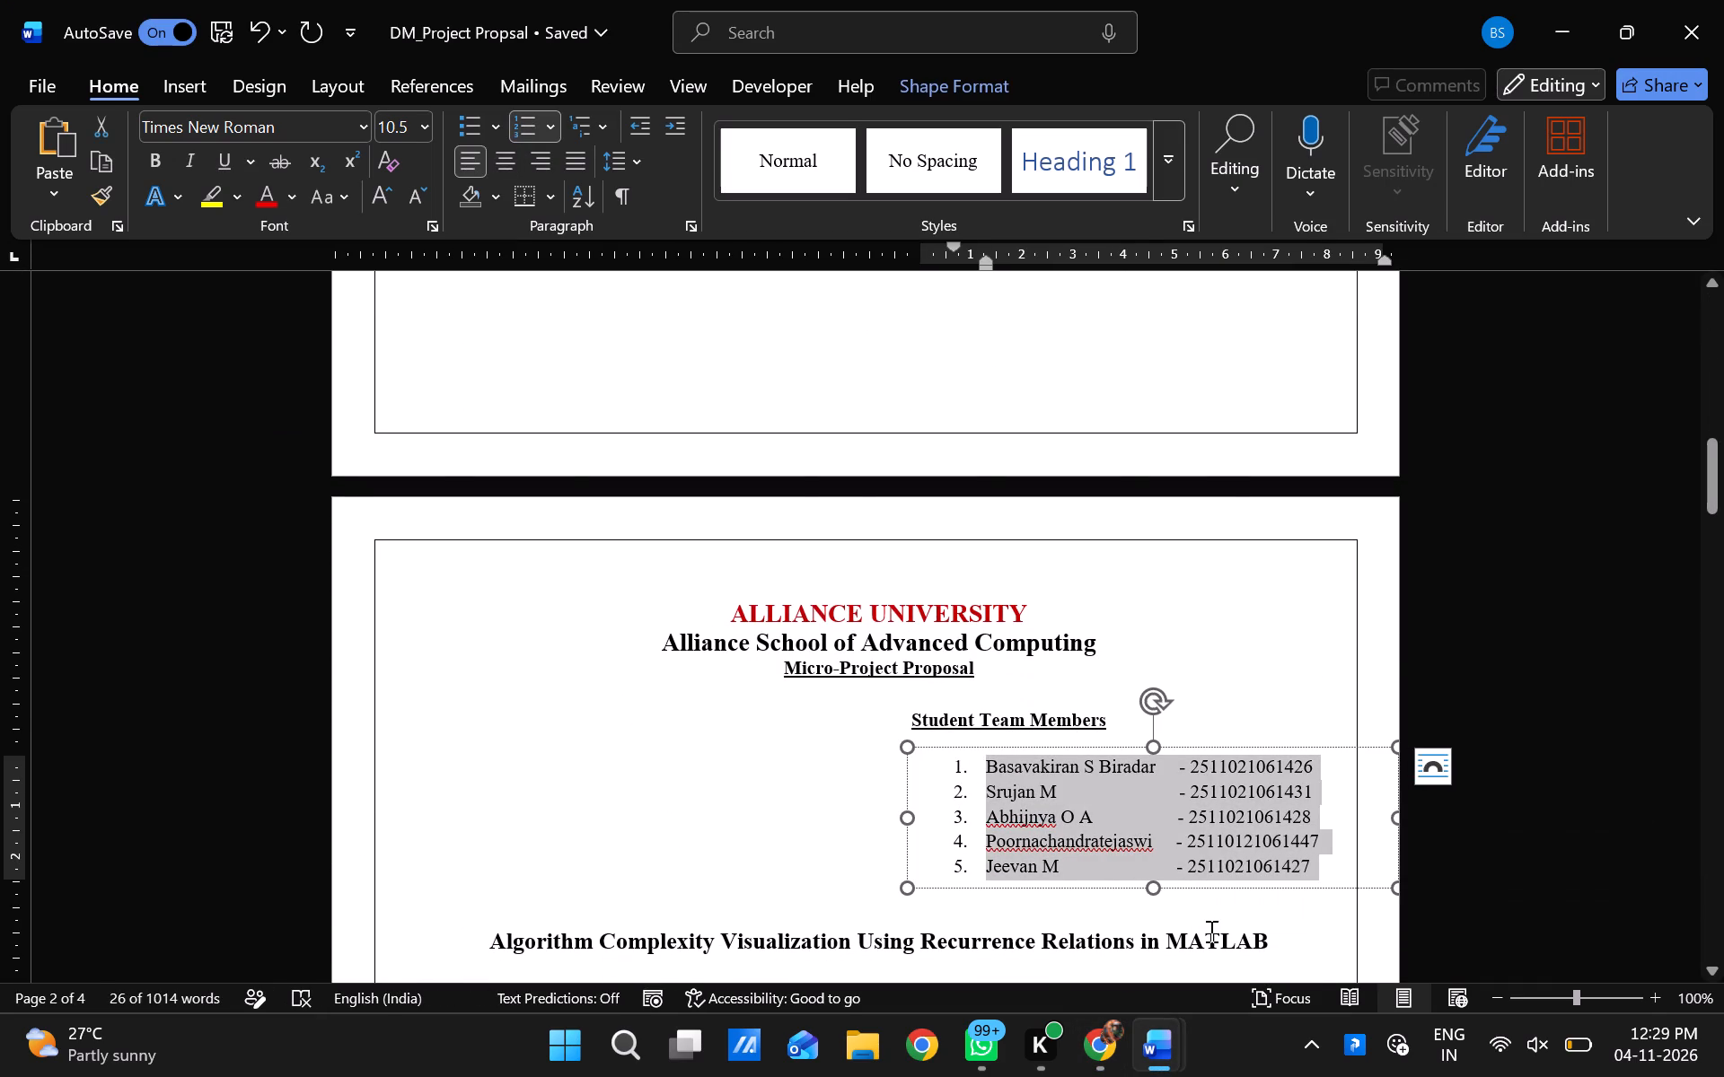
key("alt+Tab")
key("alt+Tab")
key("alt+Tab")
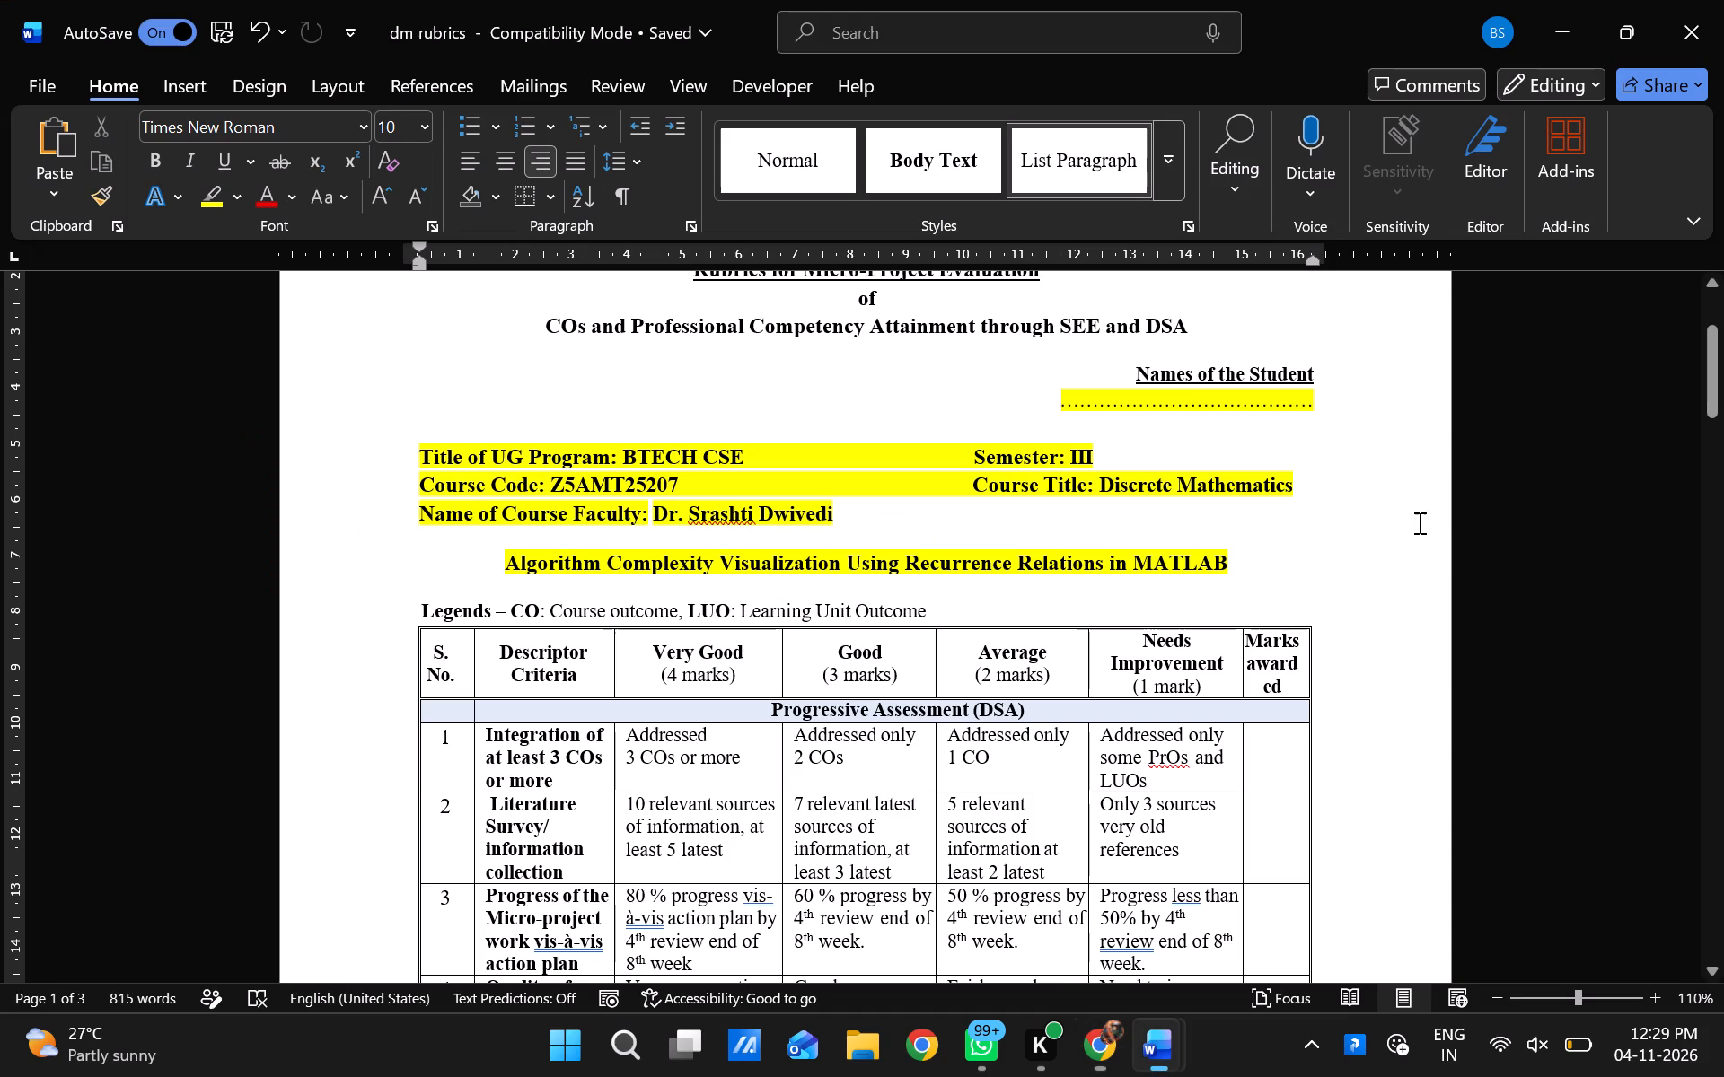
key("Delete")
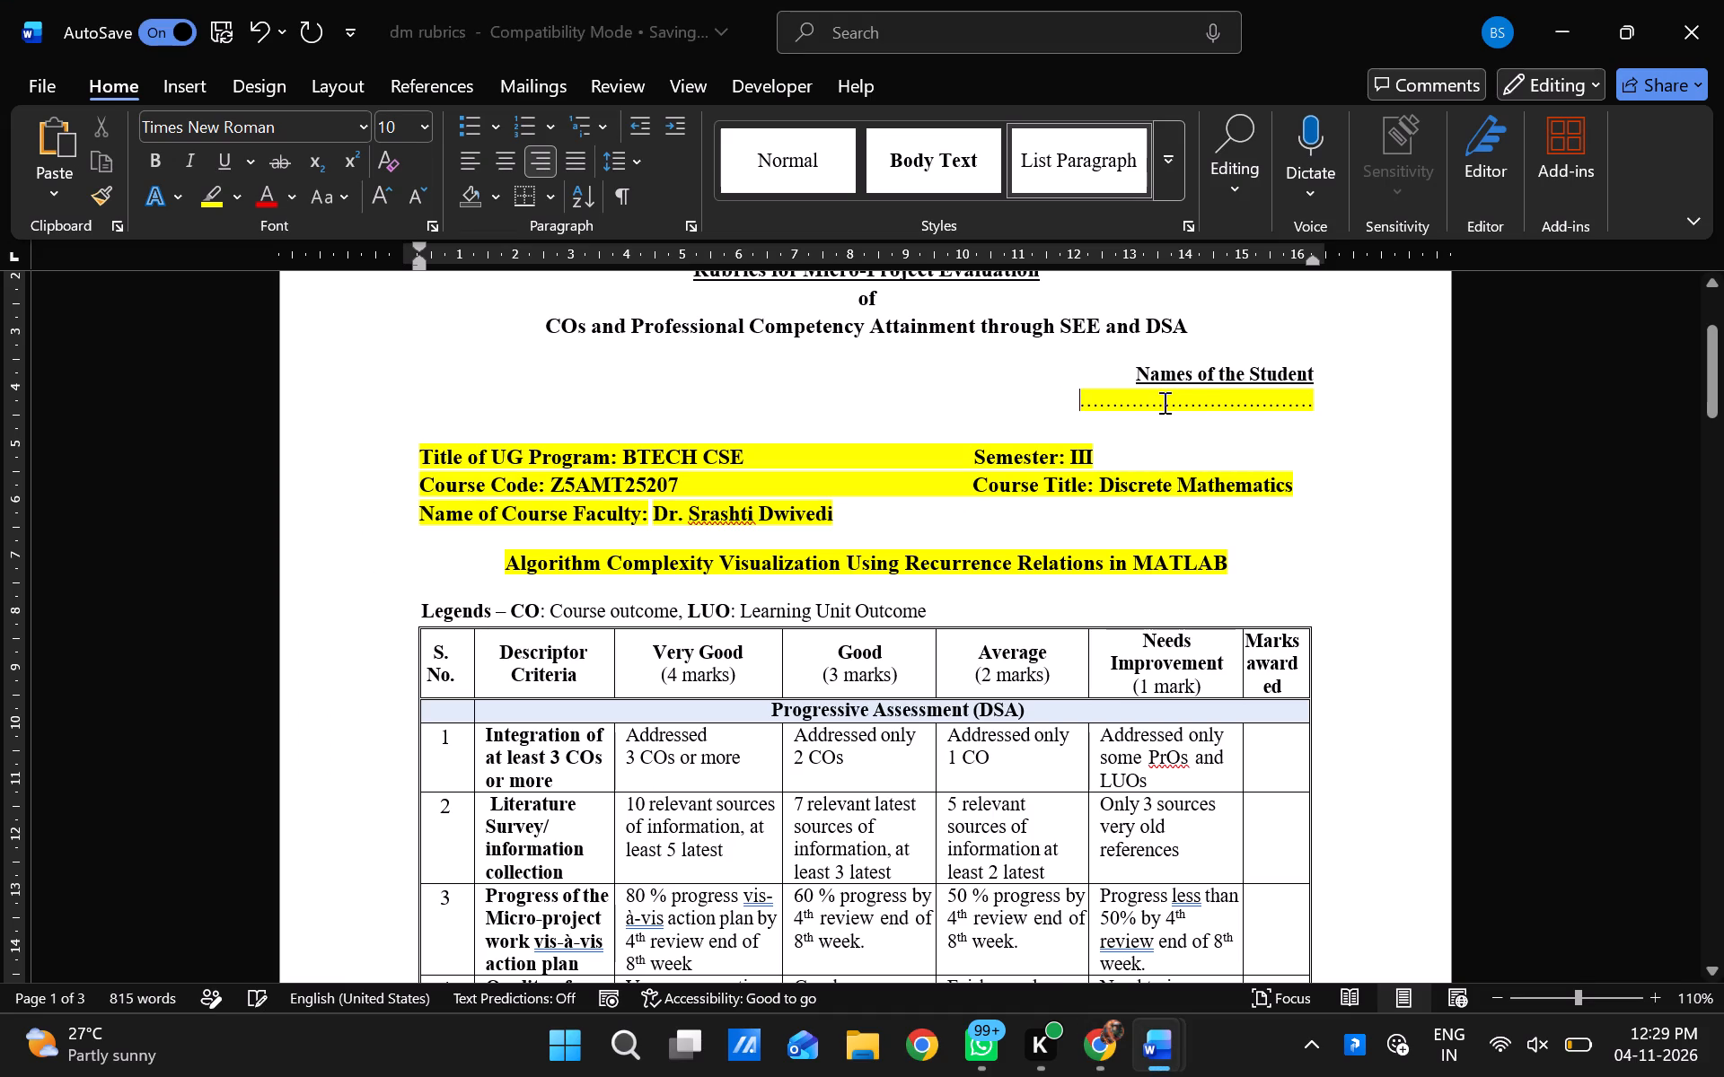
key("ctrl+Delete")
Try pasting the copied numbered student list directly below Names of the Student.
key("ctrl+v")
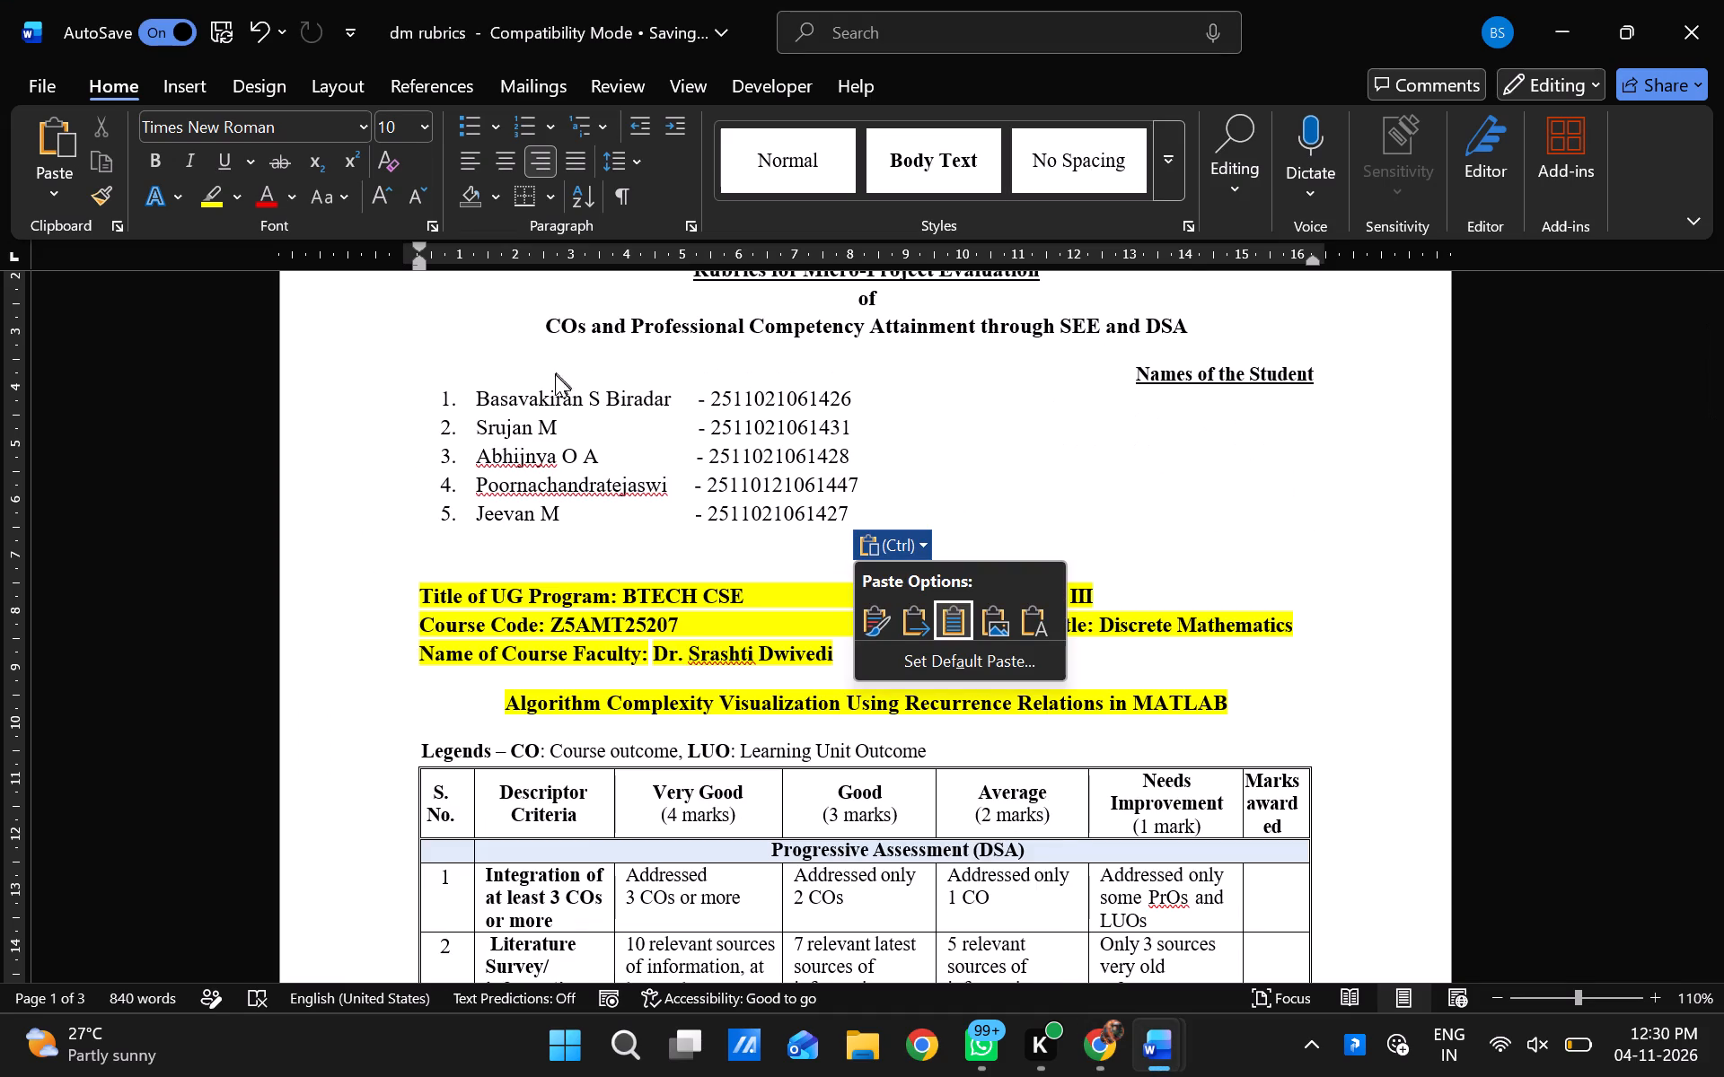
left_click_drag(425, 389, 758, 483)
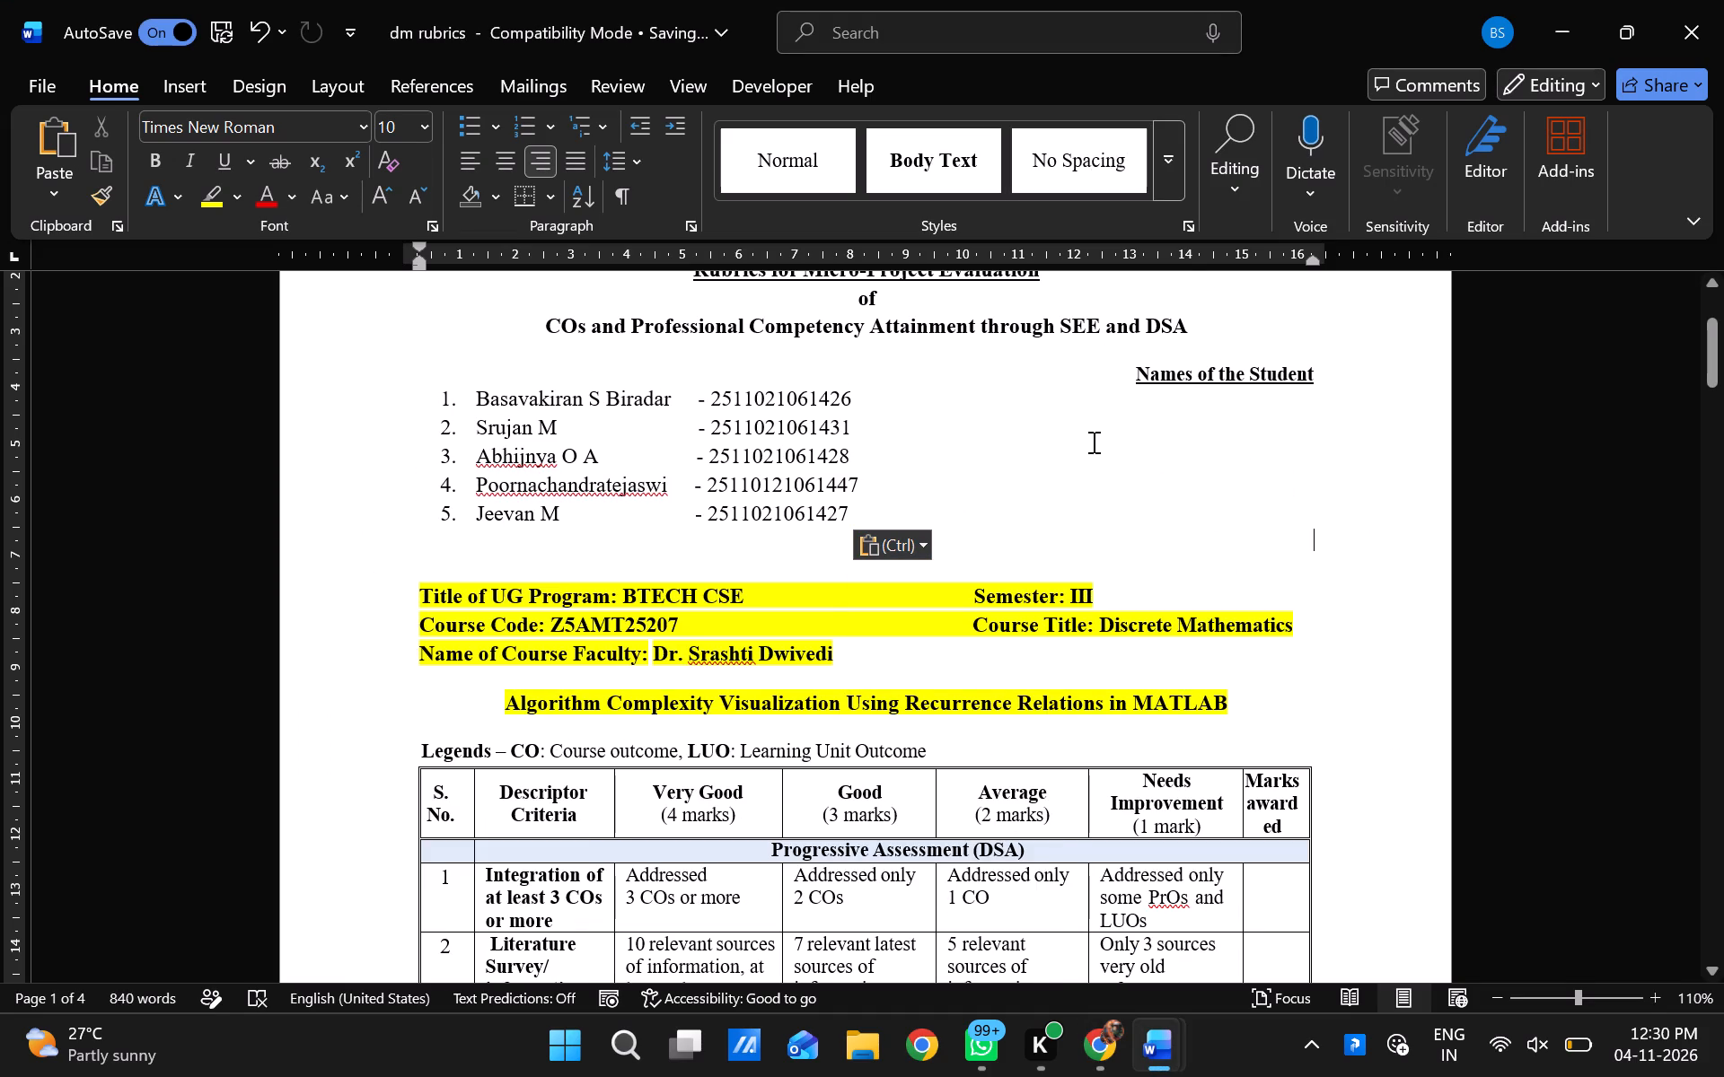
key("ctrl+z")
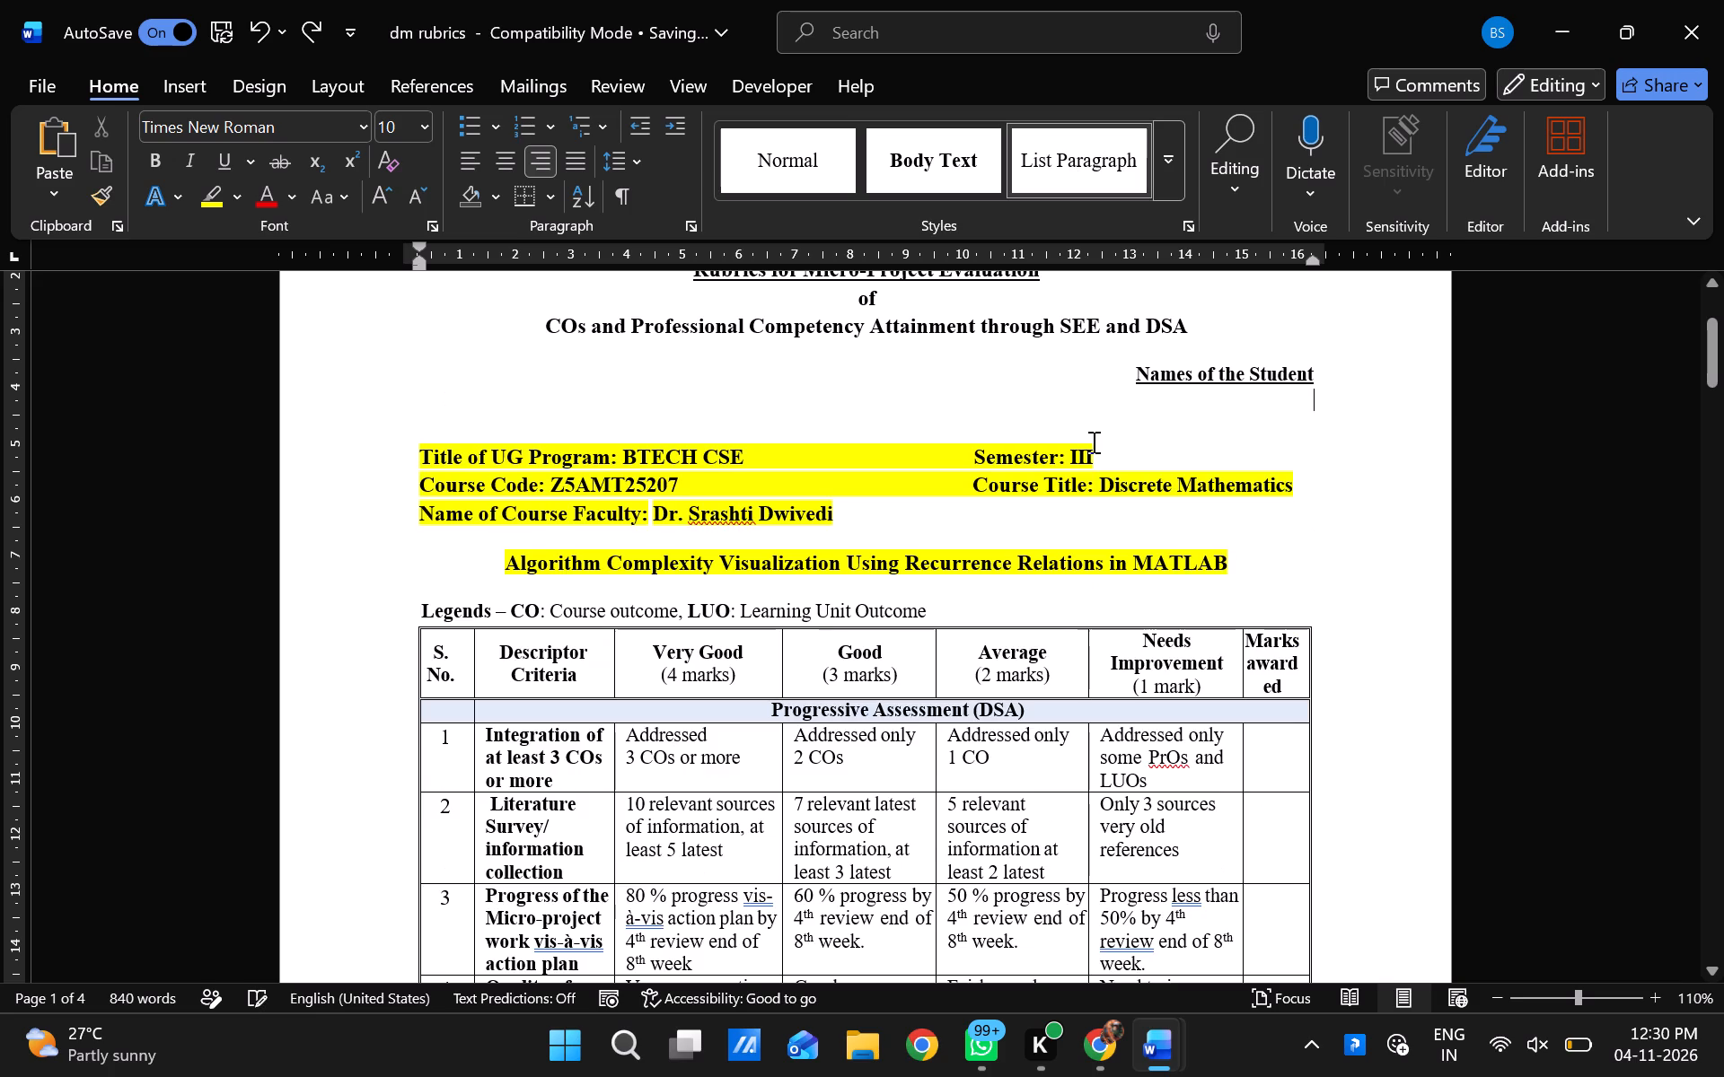
Insert a Simple Text Box containing the copied numbered student list and widen it to about 10.2 cm.
key("Return")
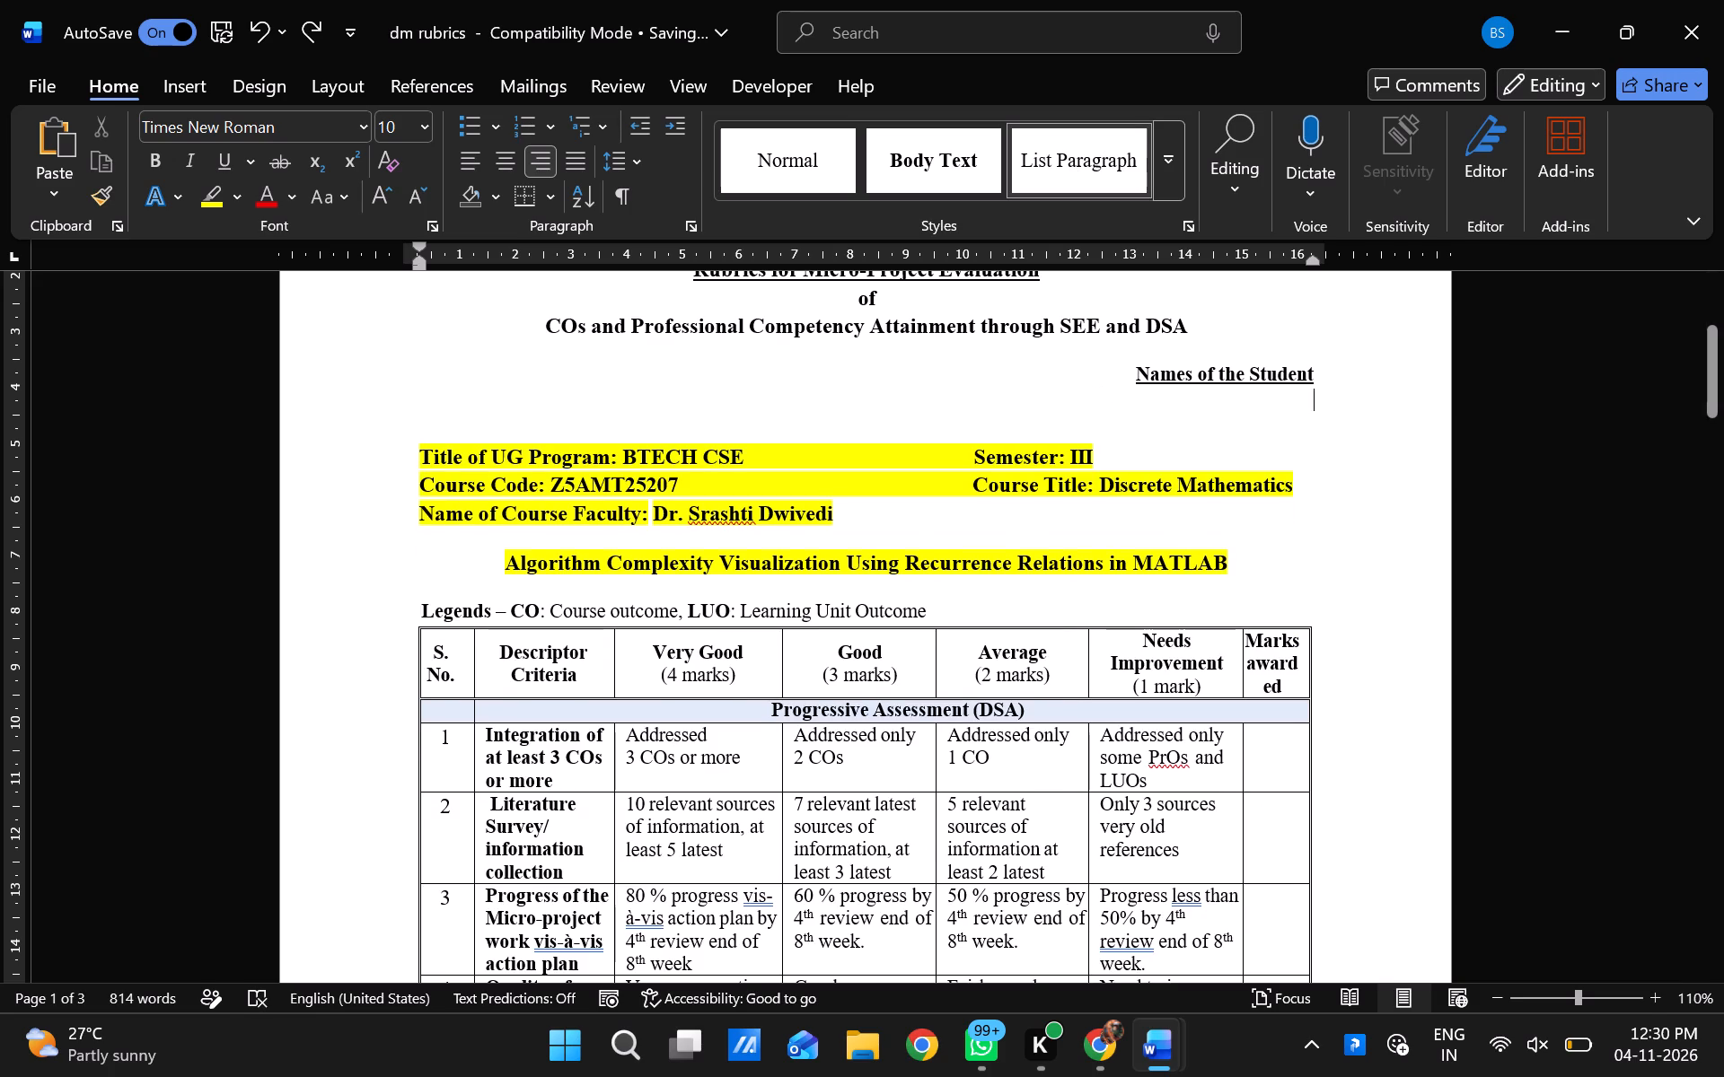
left_click(170, 87)
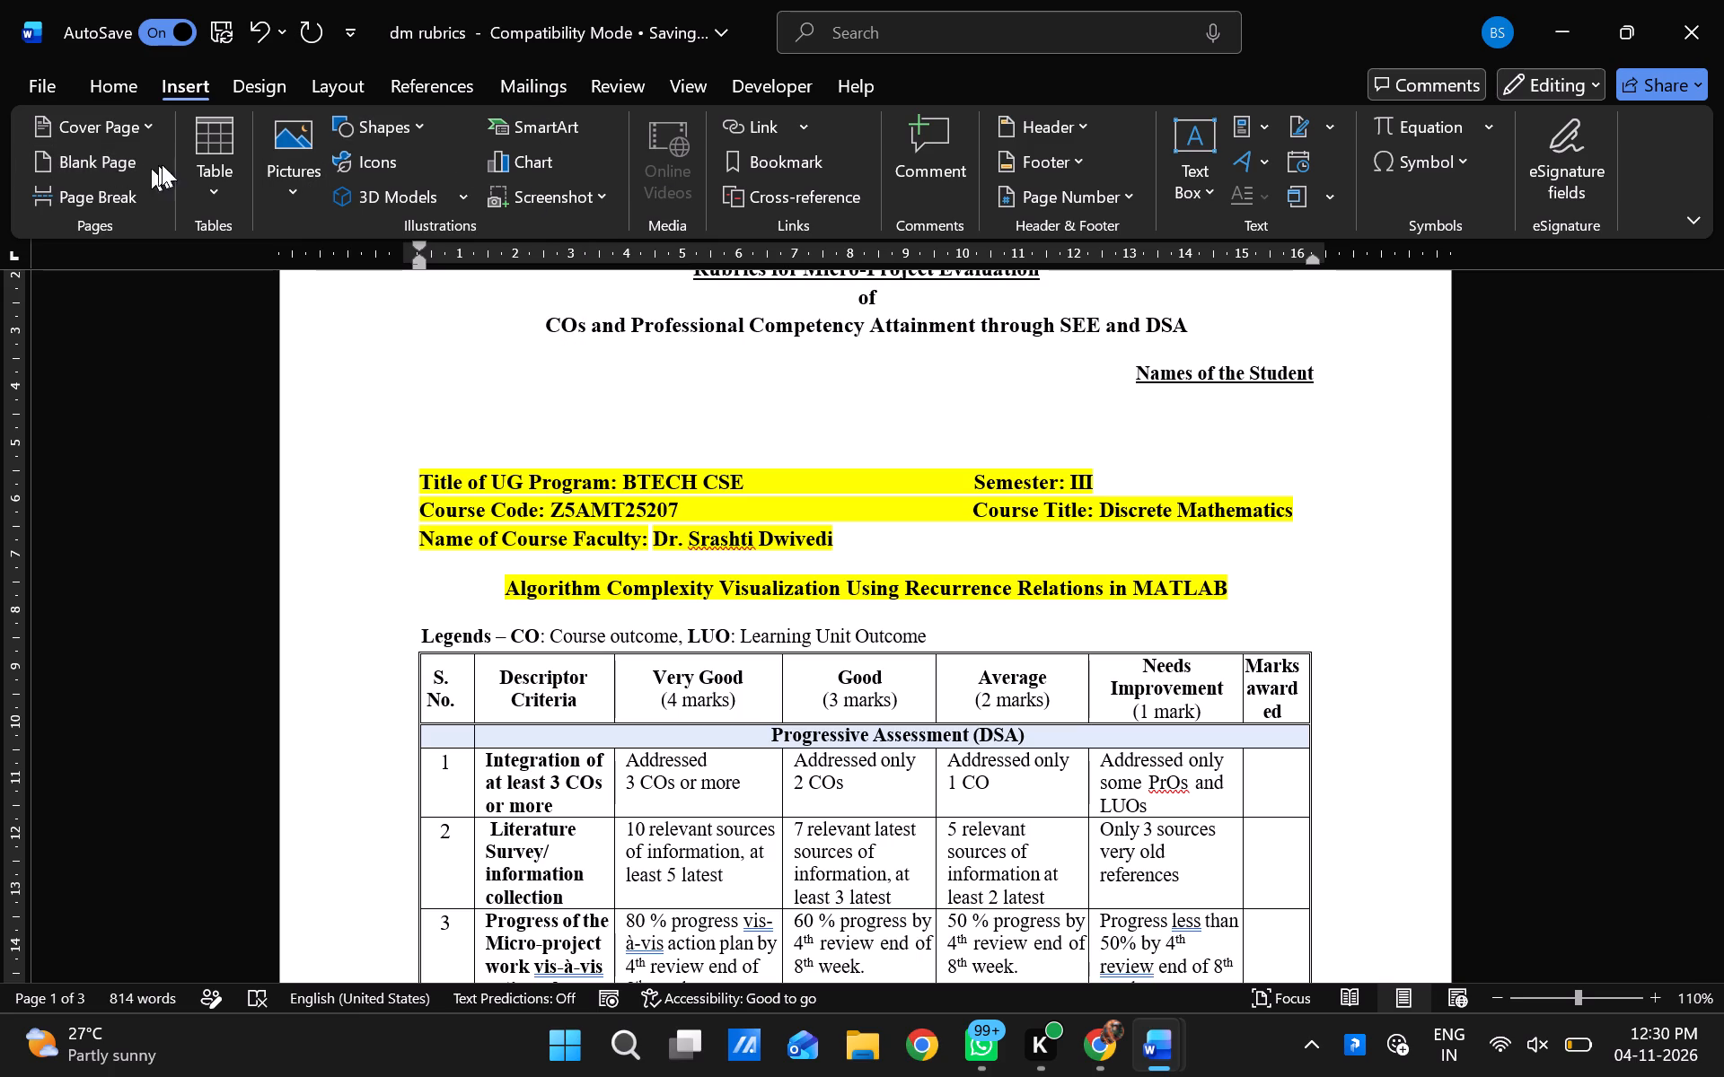
left_click(1187, 195)
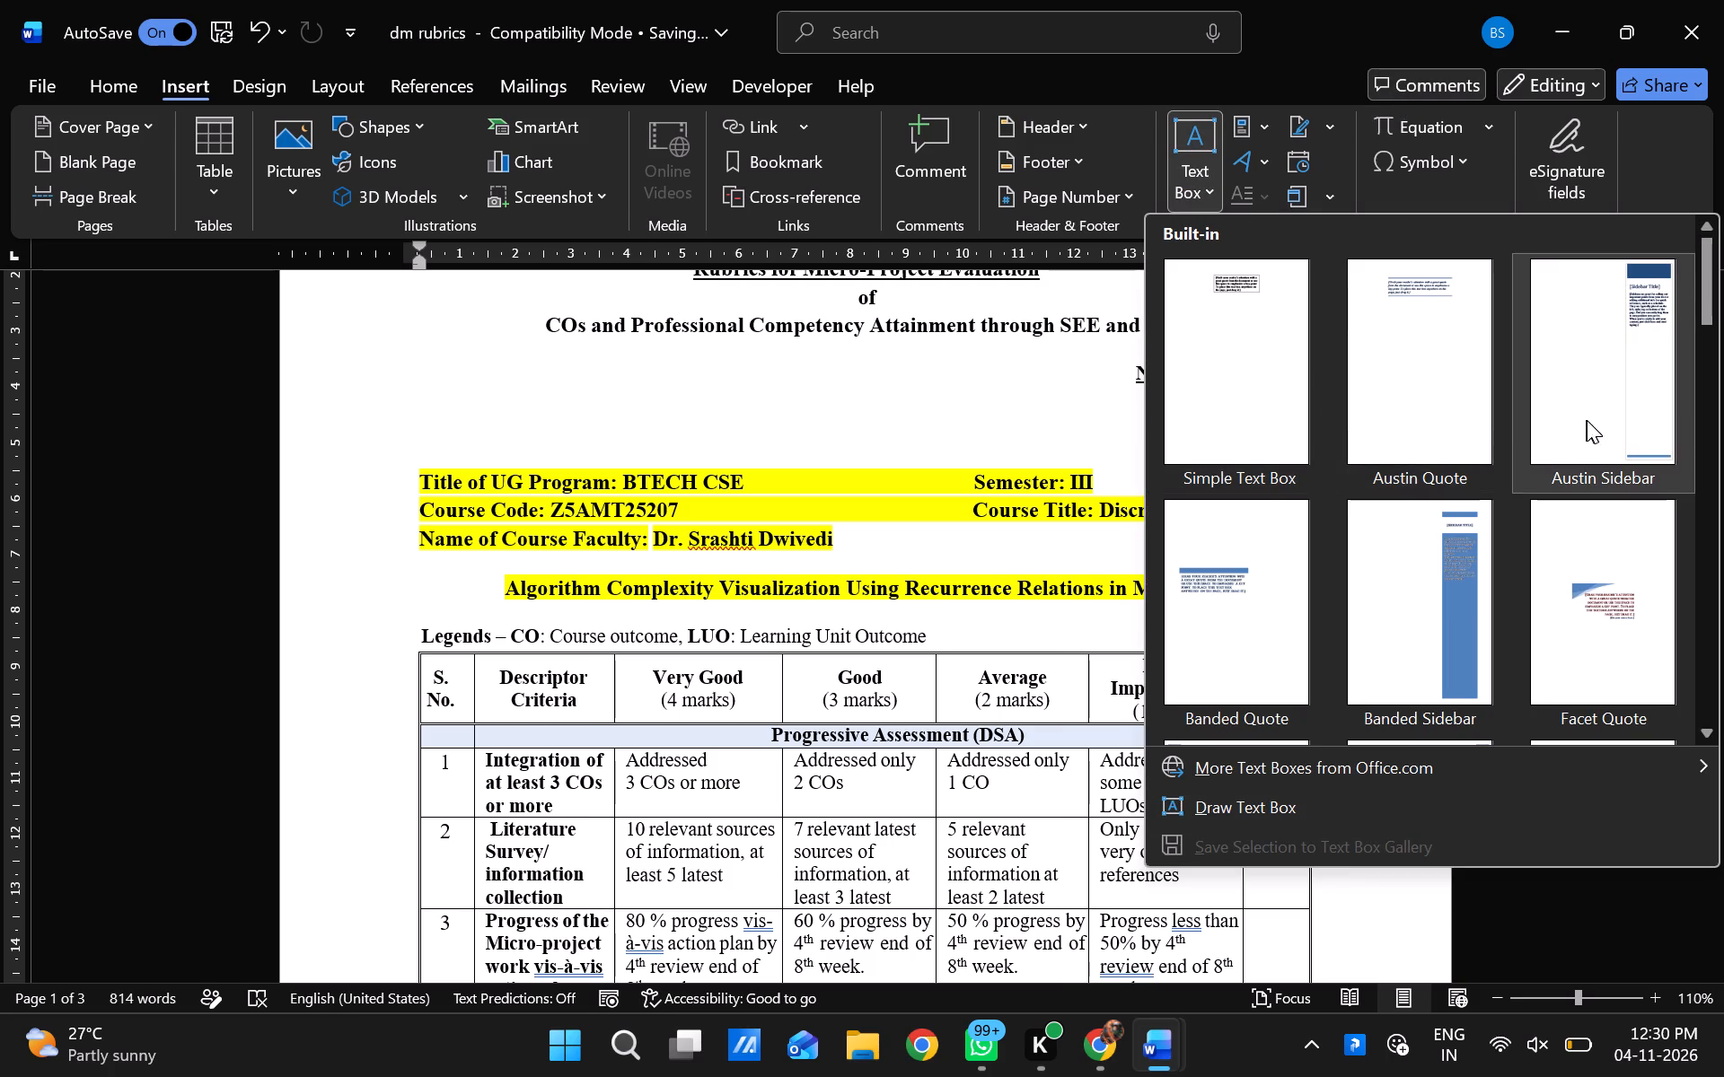
left_click(1245, 416)
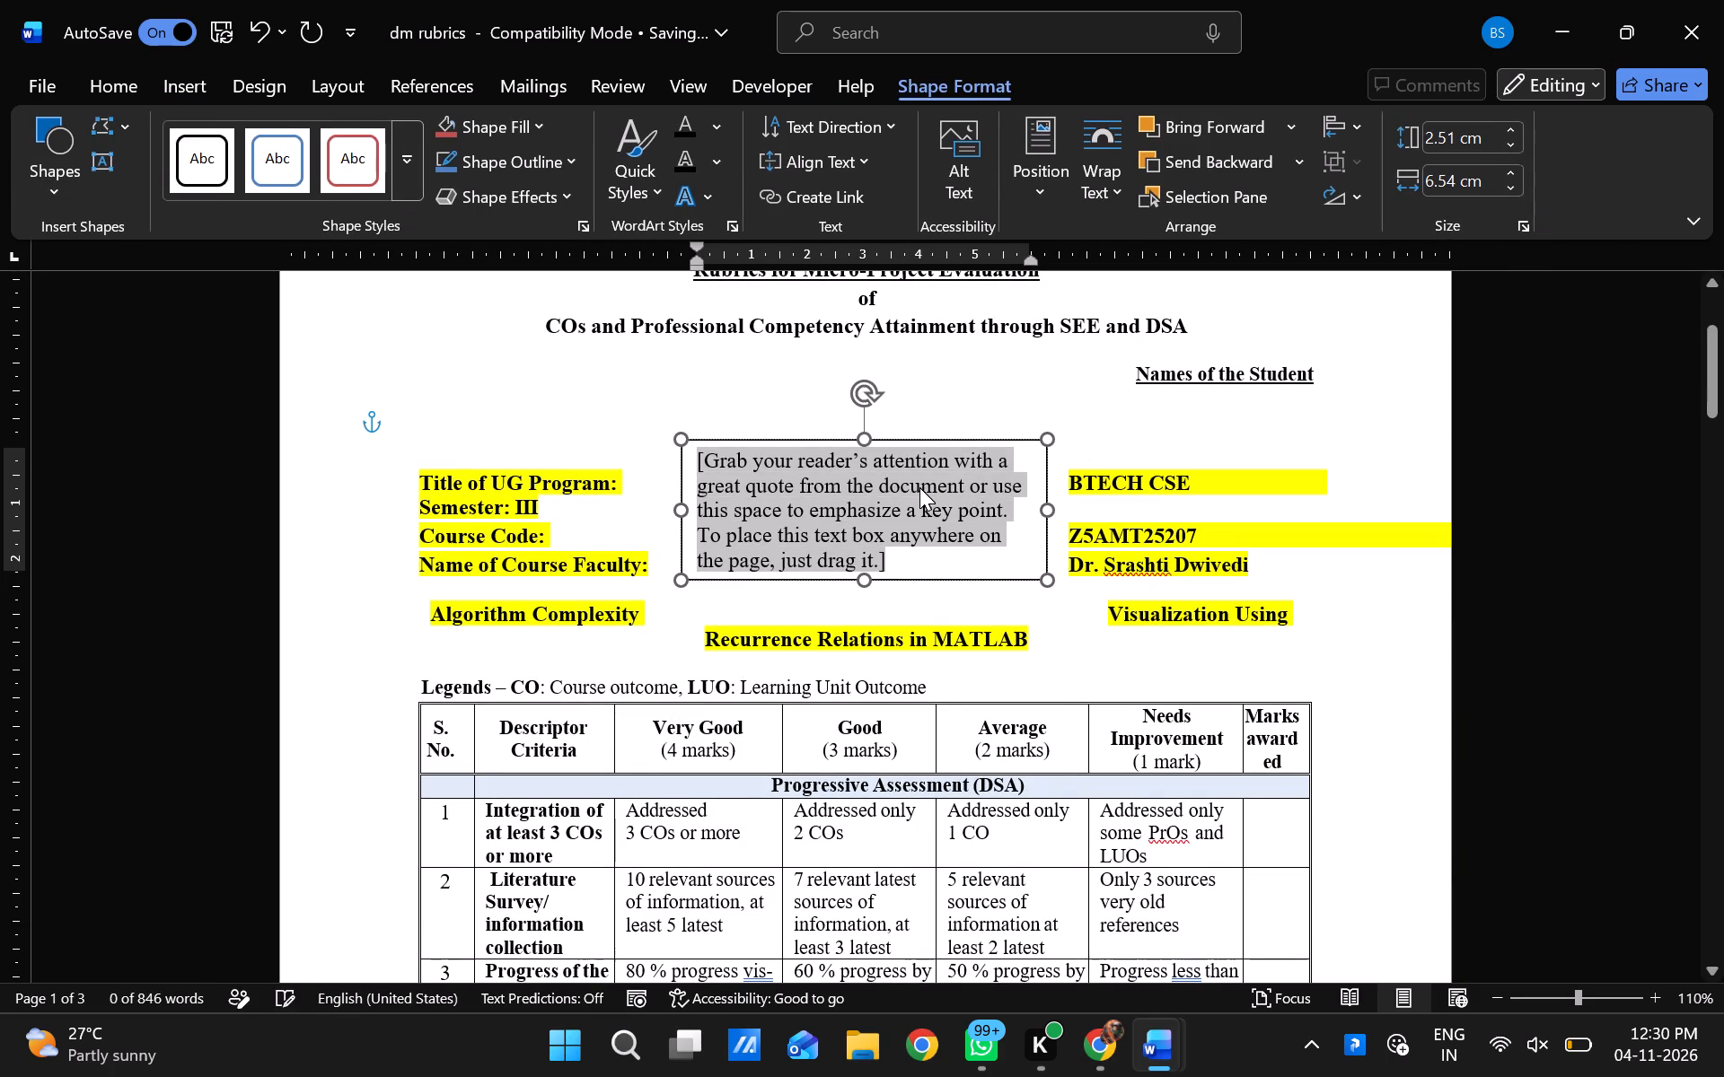
key("ctrl+v")
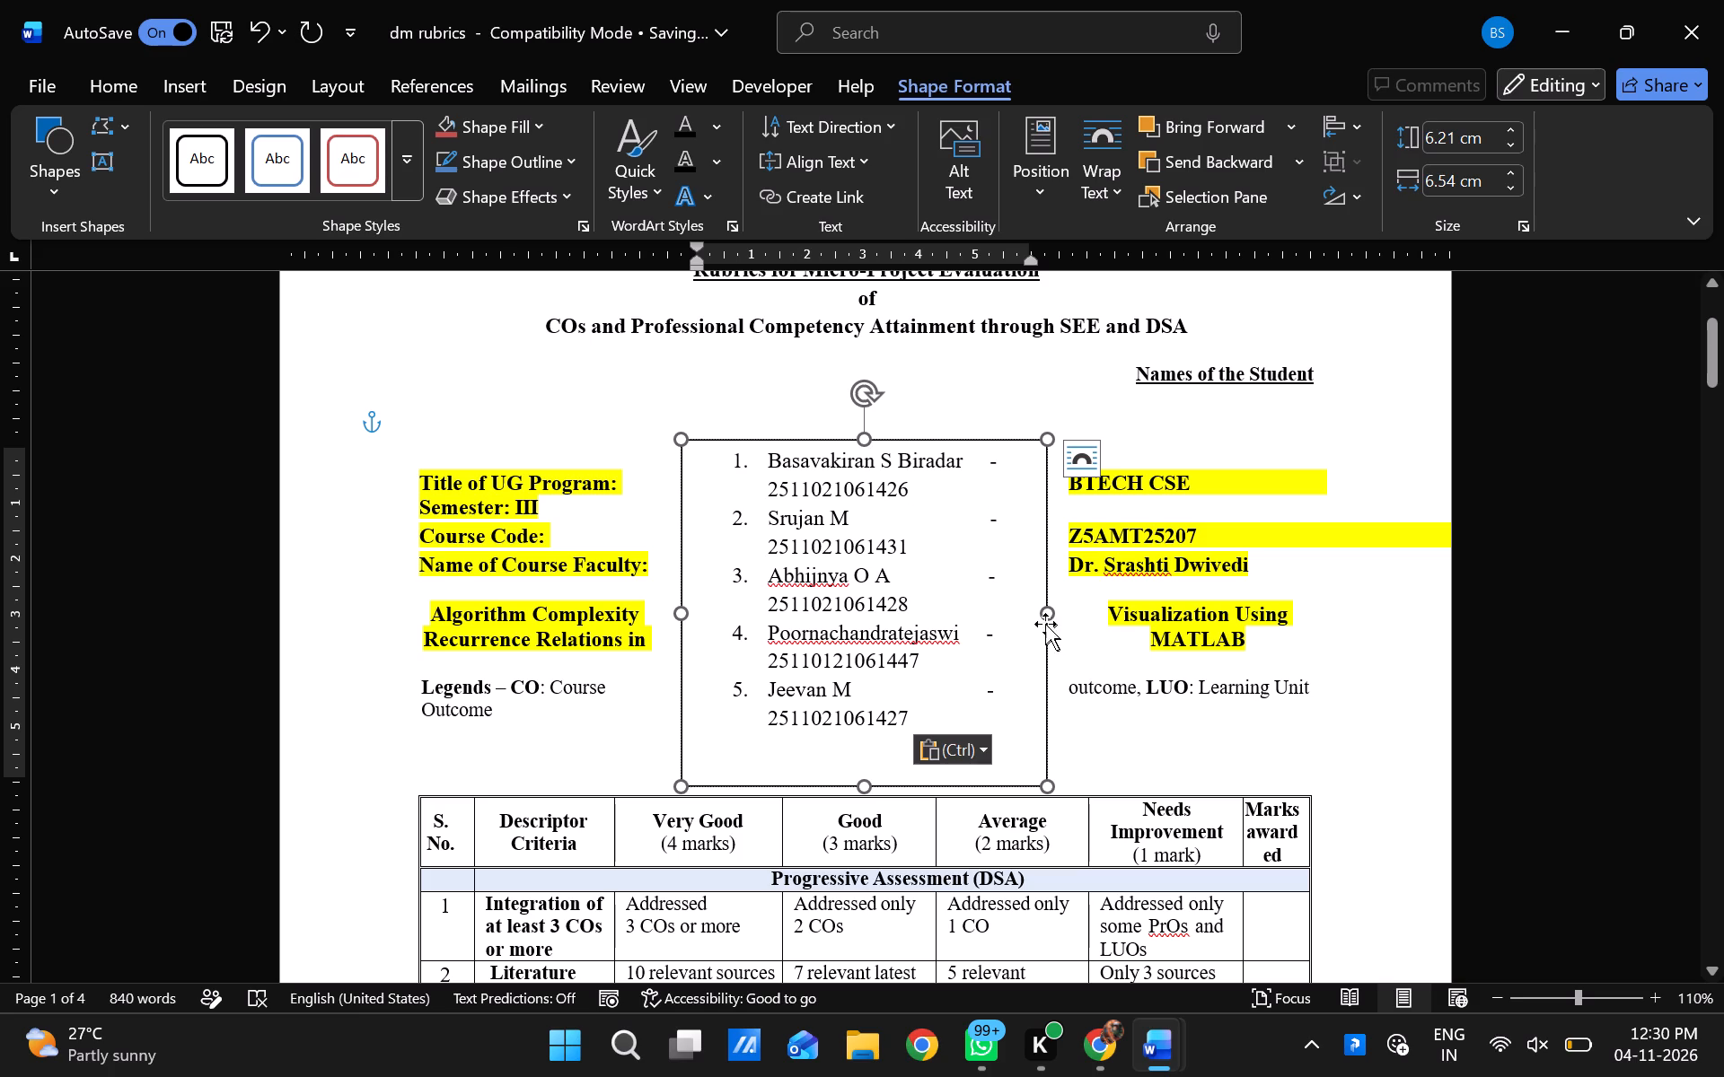
left_click_drag(1046, 614, 1252, 617)
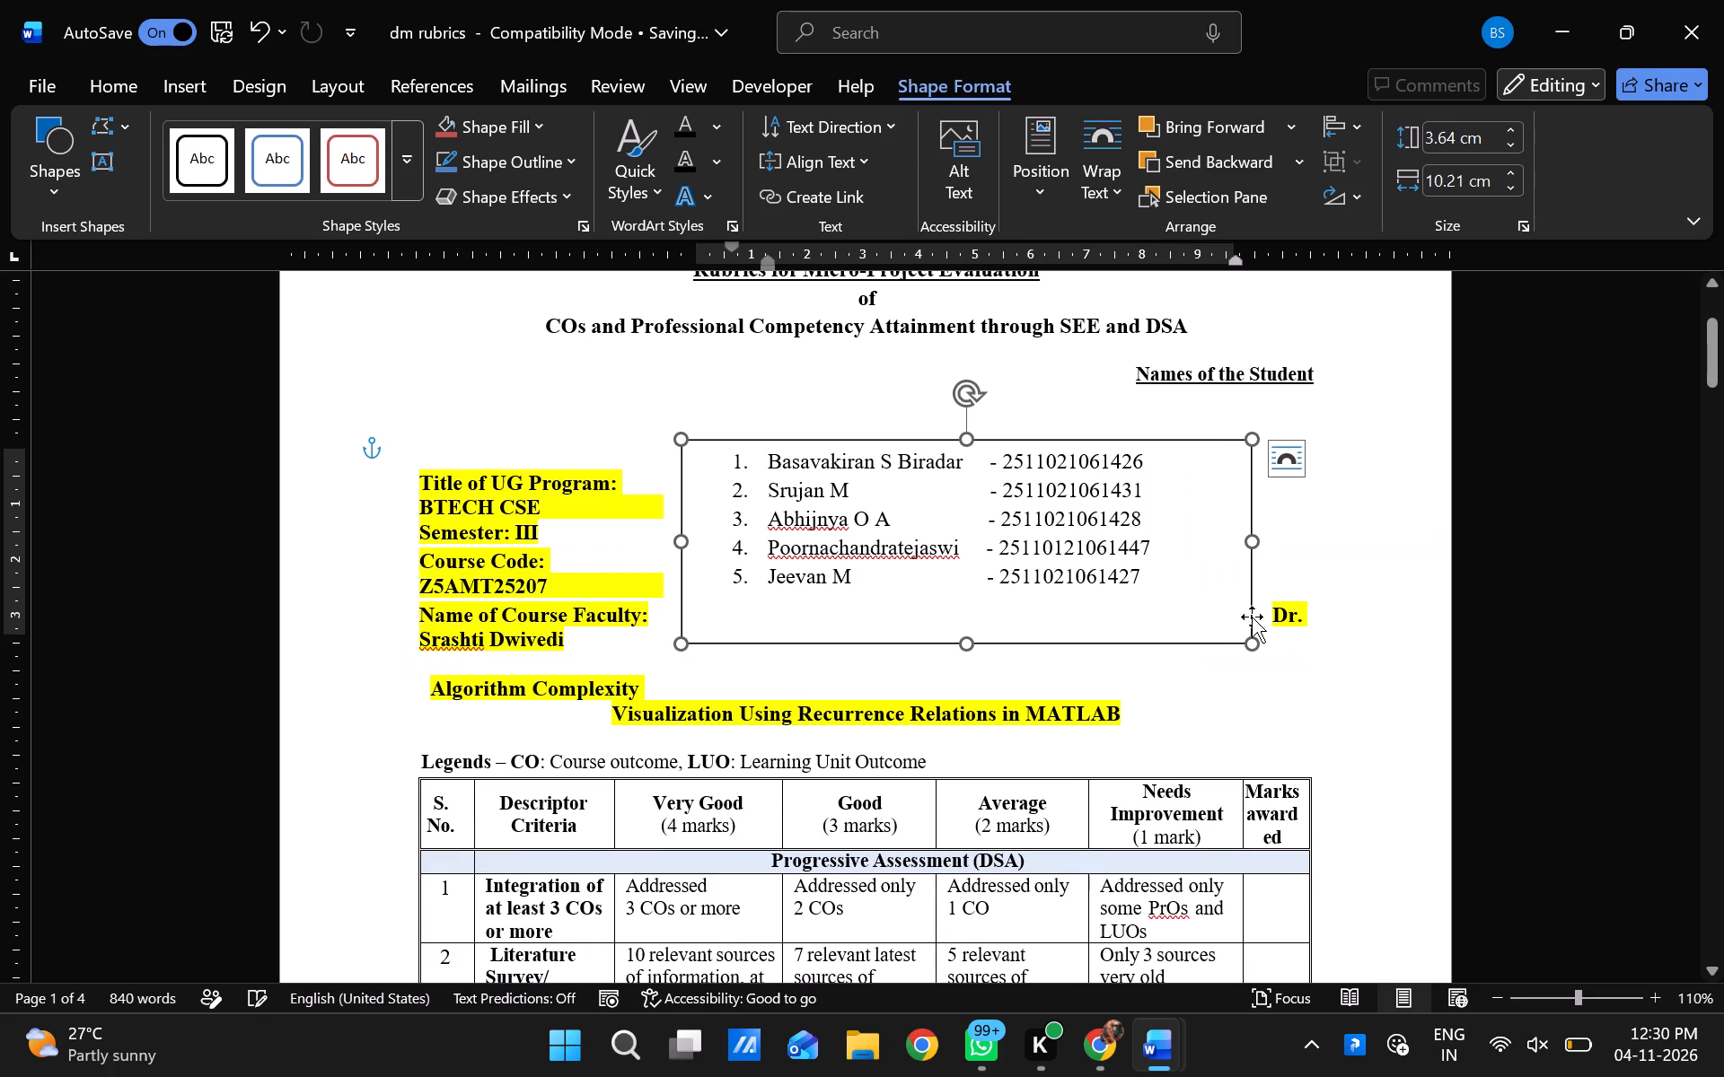
Insert eight blank lines below Names of the Student to make room above the course details.
left_click(529, 397)
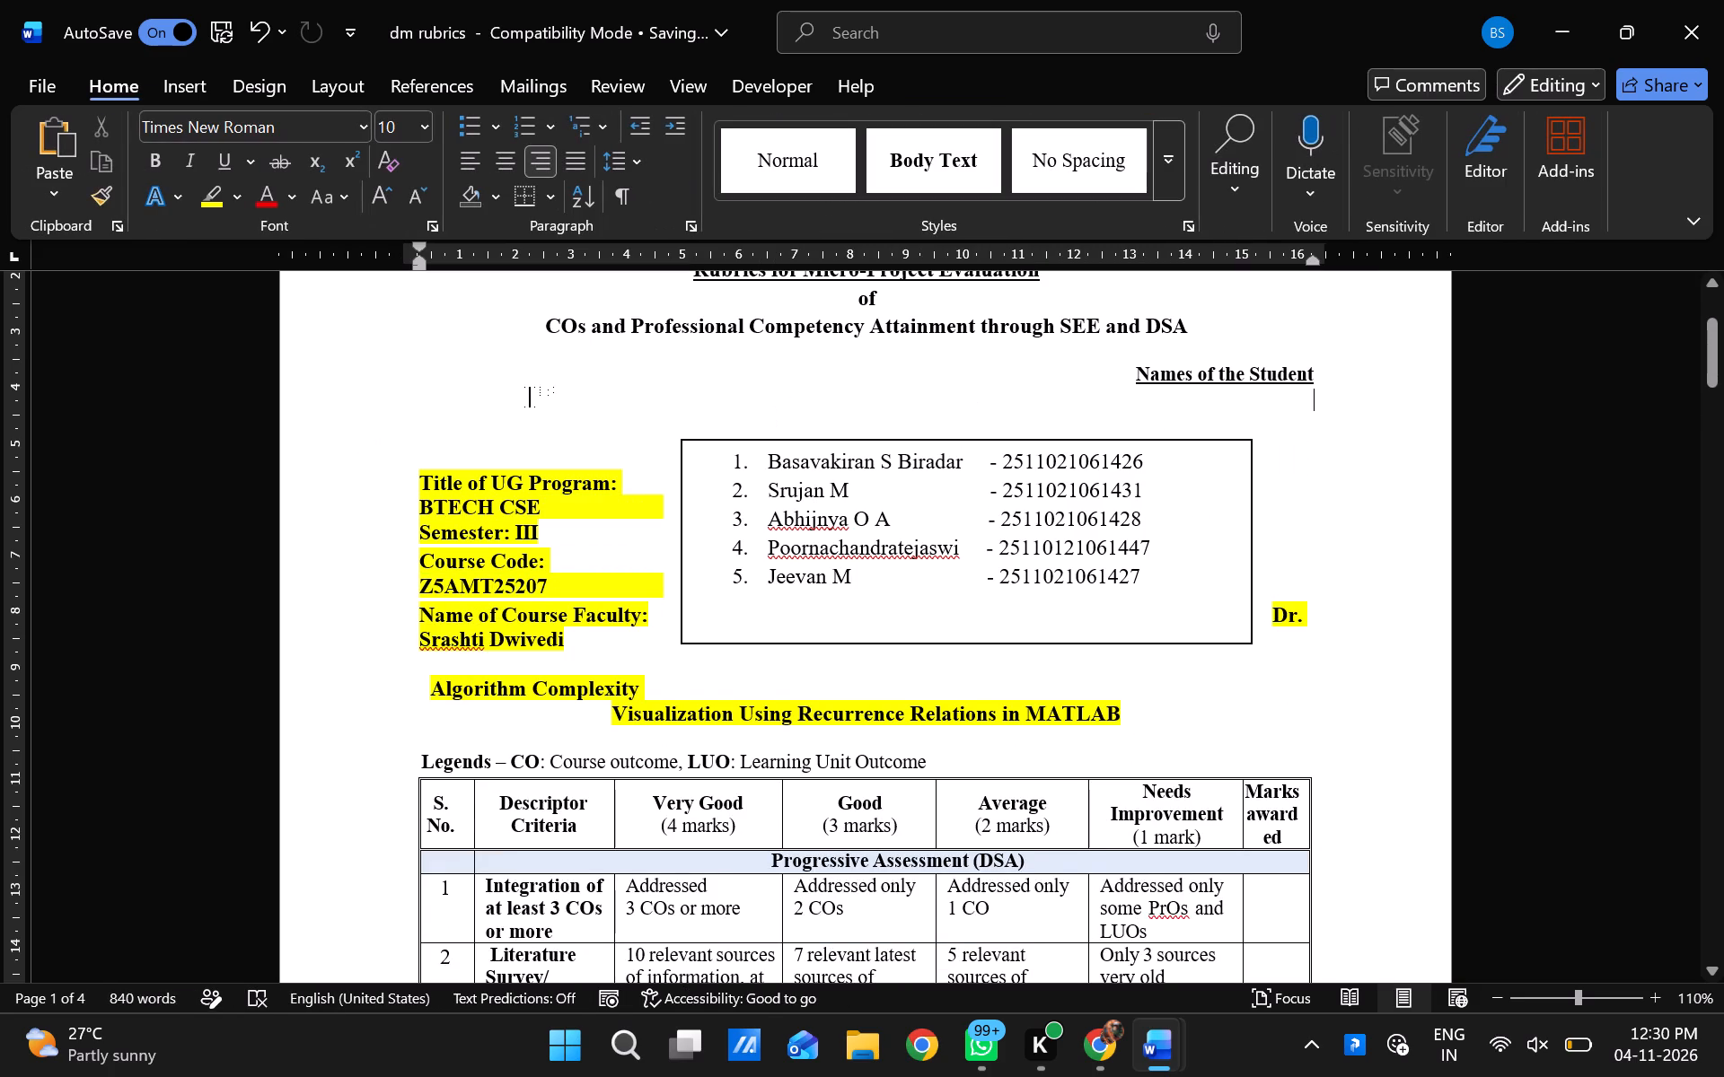
key("Return")
key("Return")
key("Return")
key("Return")
key("Return")
key("Return")
key("Return")
key("Return")
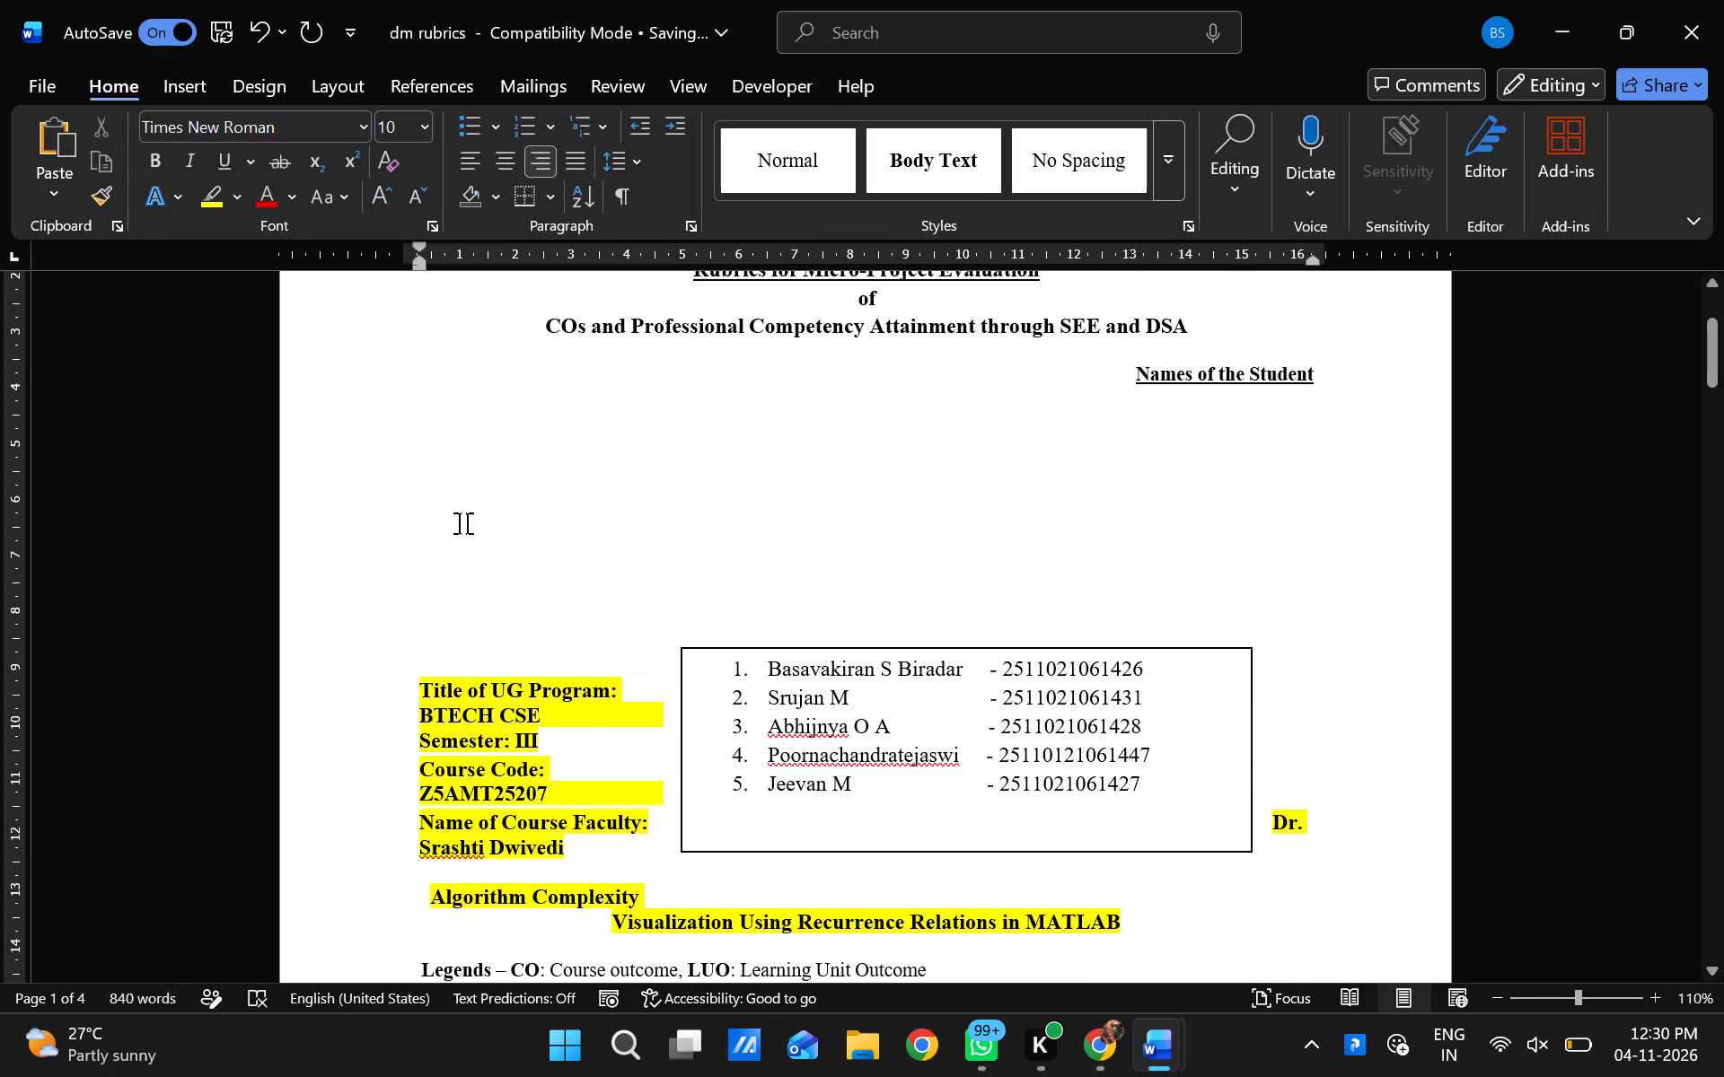
Move the student list text box up to just below Names of the Student, against the page's right edge.
left_click(849, 655)
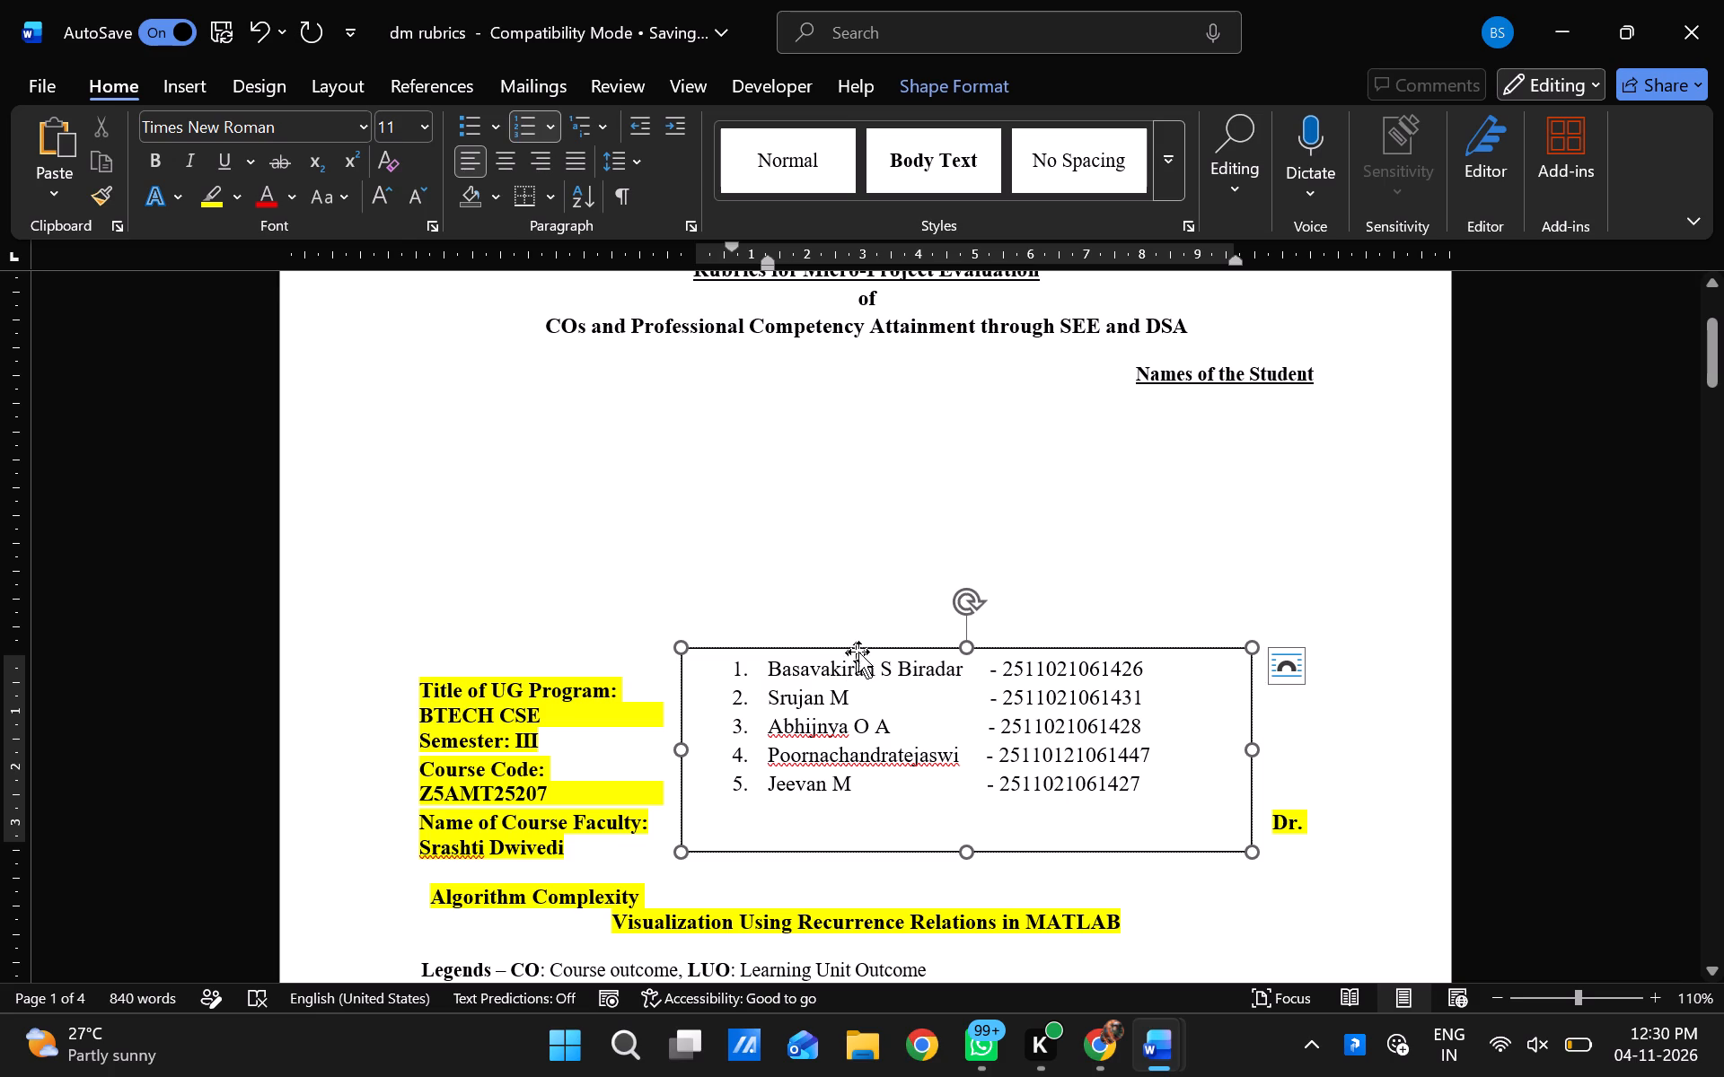
left_click_drag(865, 648, 1067, 418)
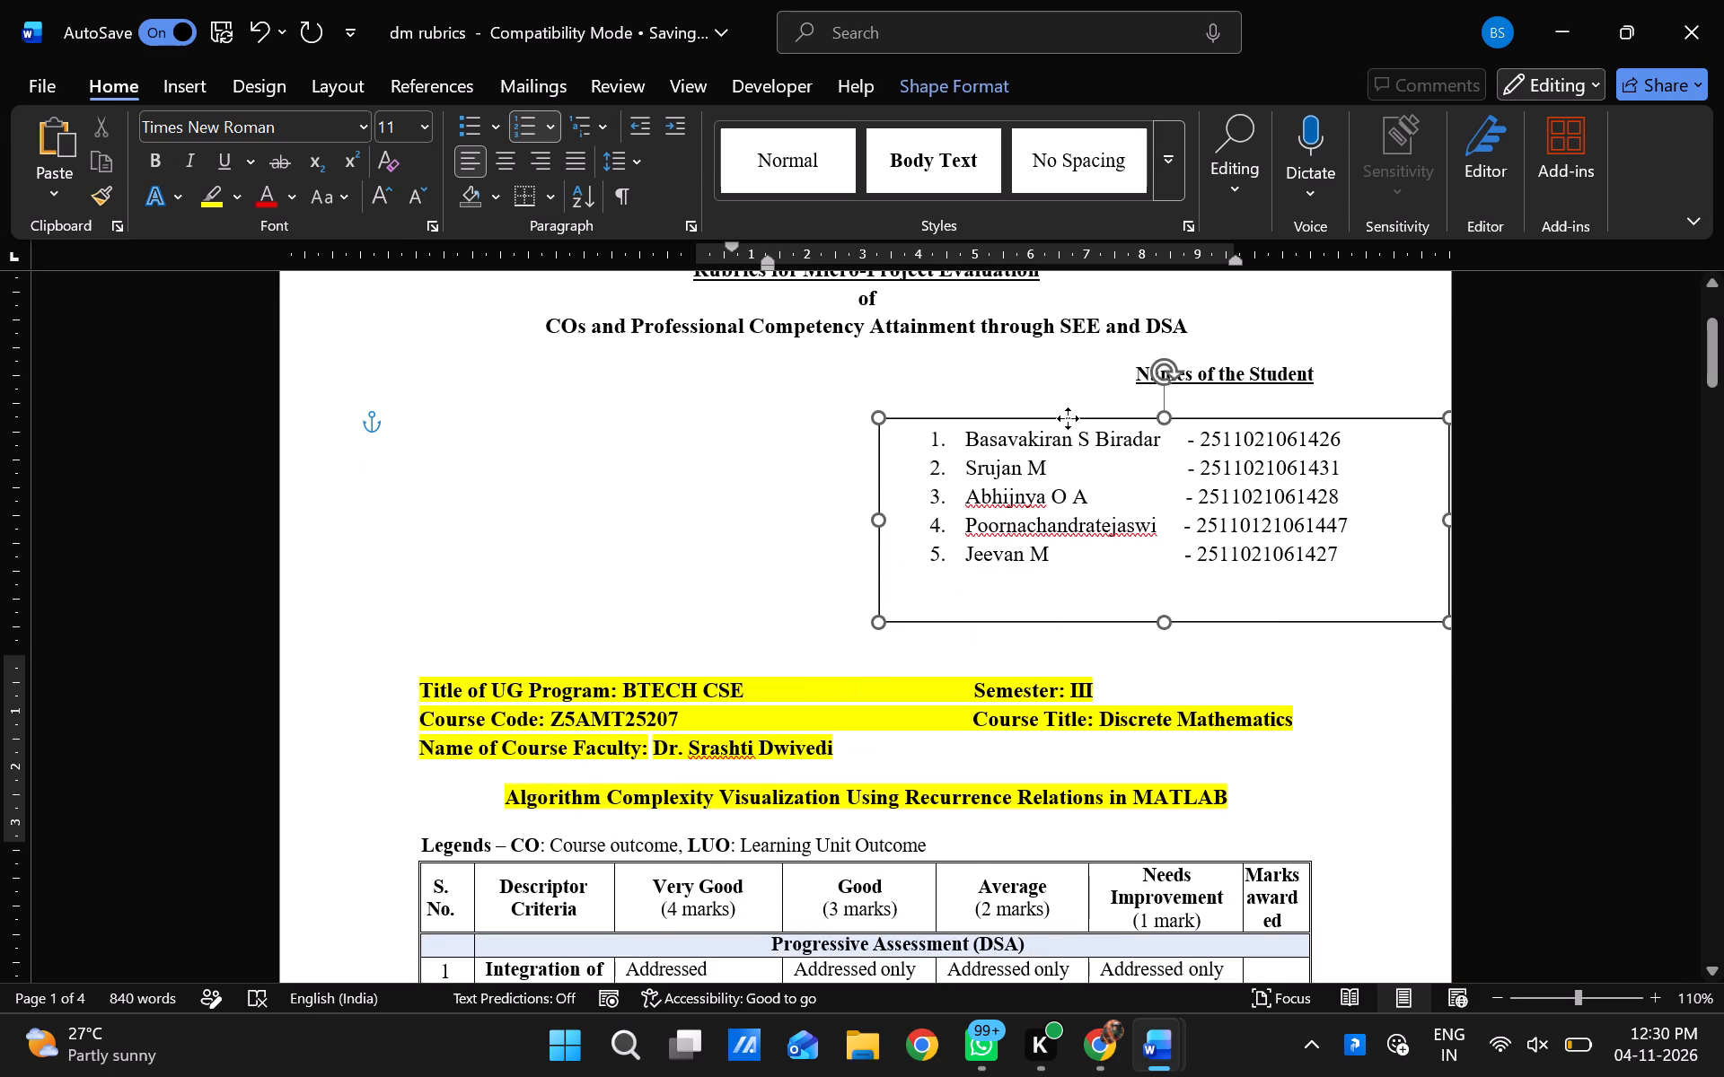
left_click_drag(1067, 418, 1065, 418)
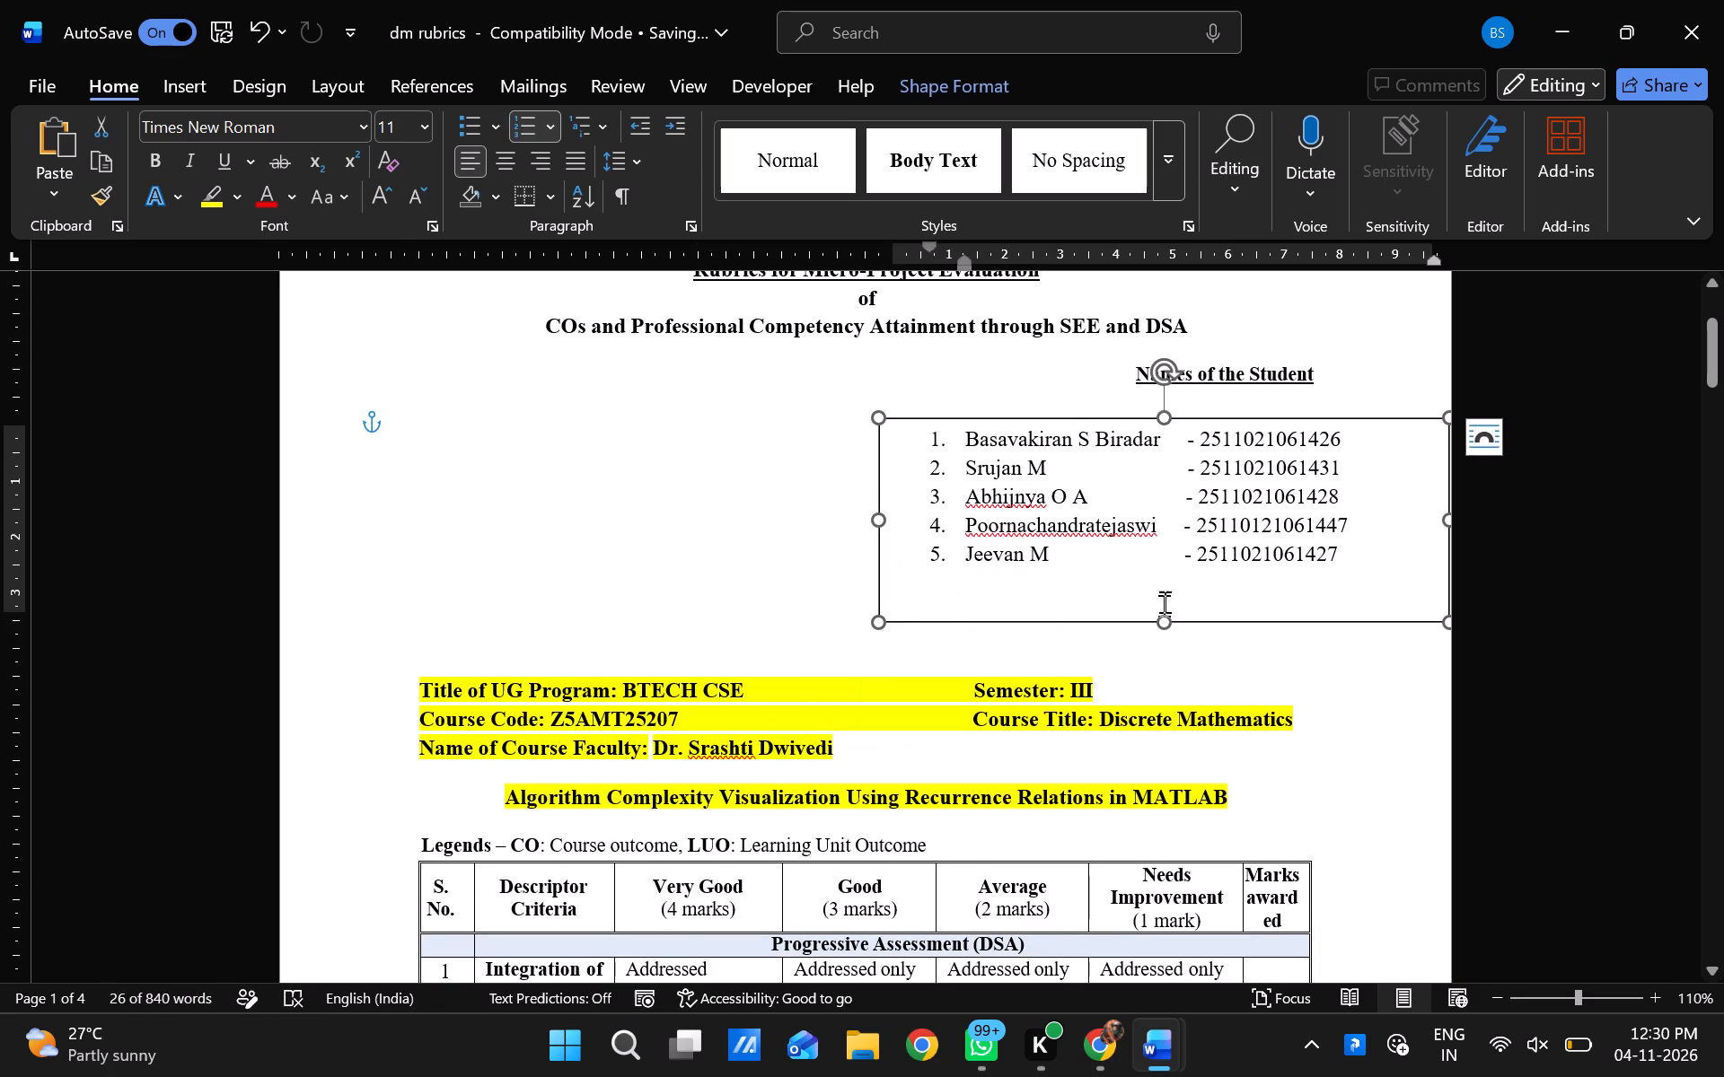
Shrink the text box's bottom and left sides to fit closely around the five student entries.
left_click_drag(1162, 622, 1167, 610)
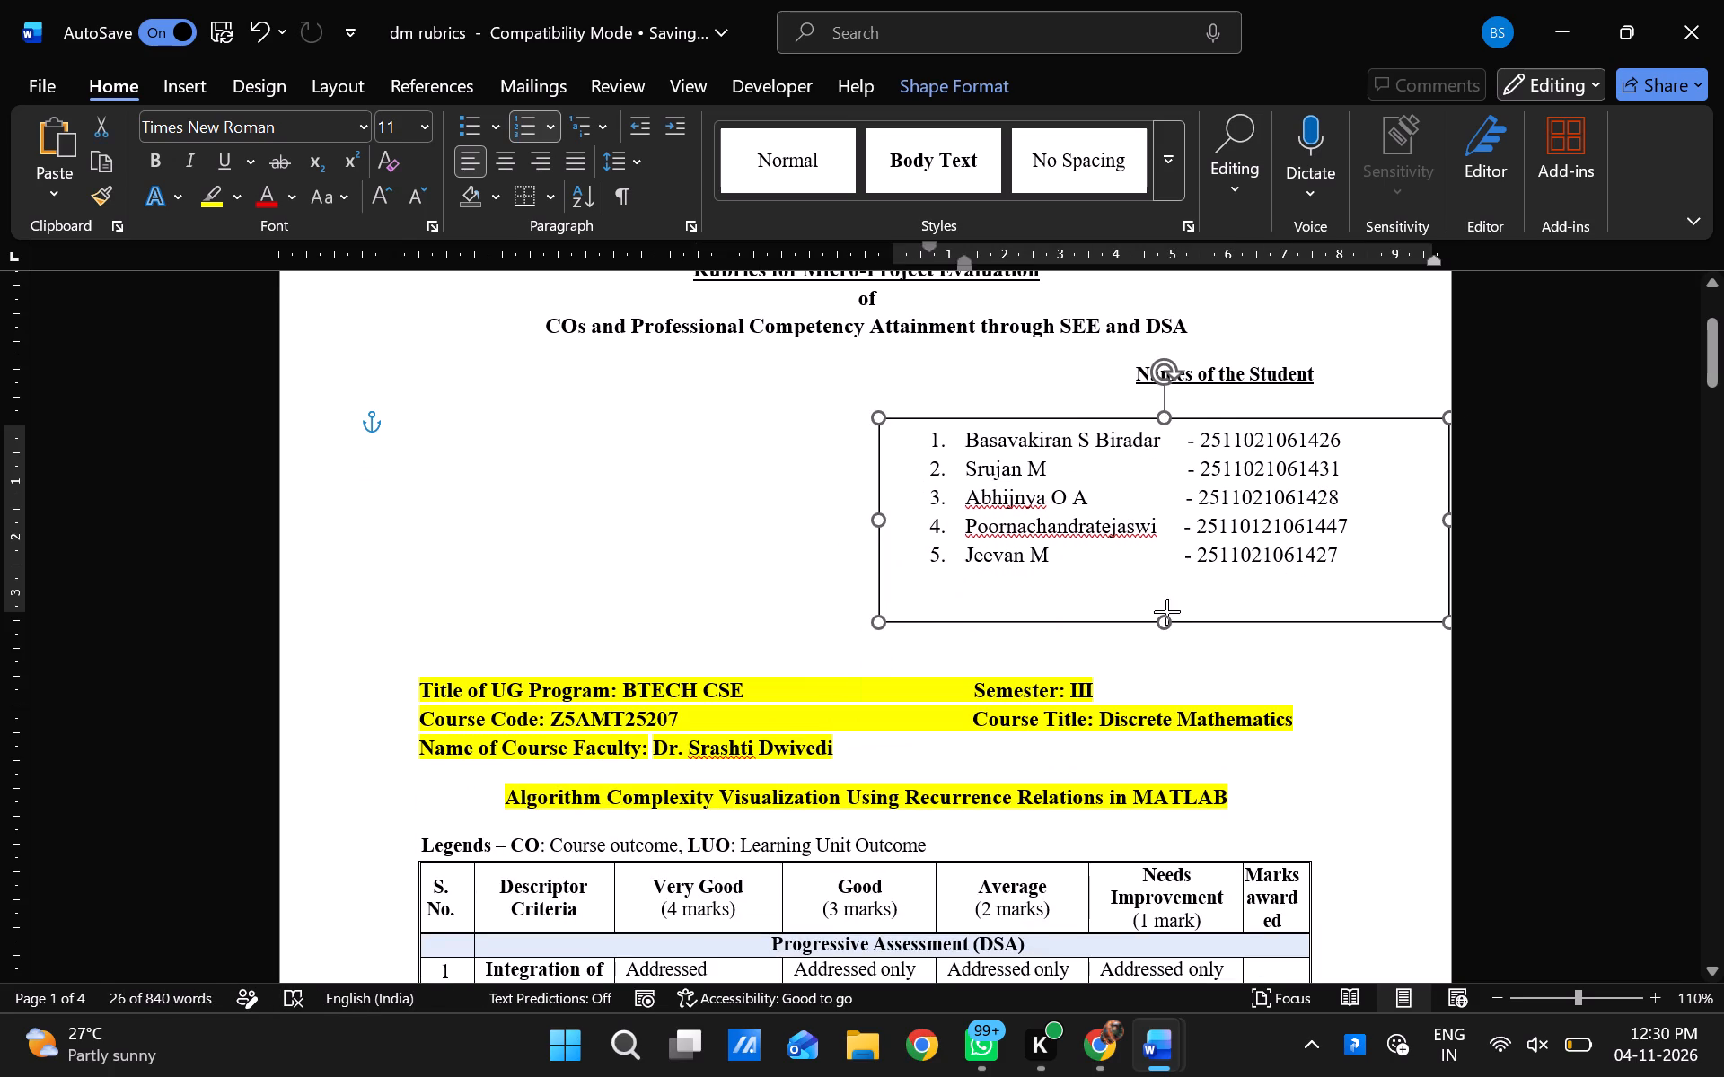
left_click_drag(1167, 610, 1192, 582)
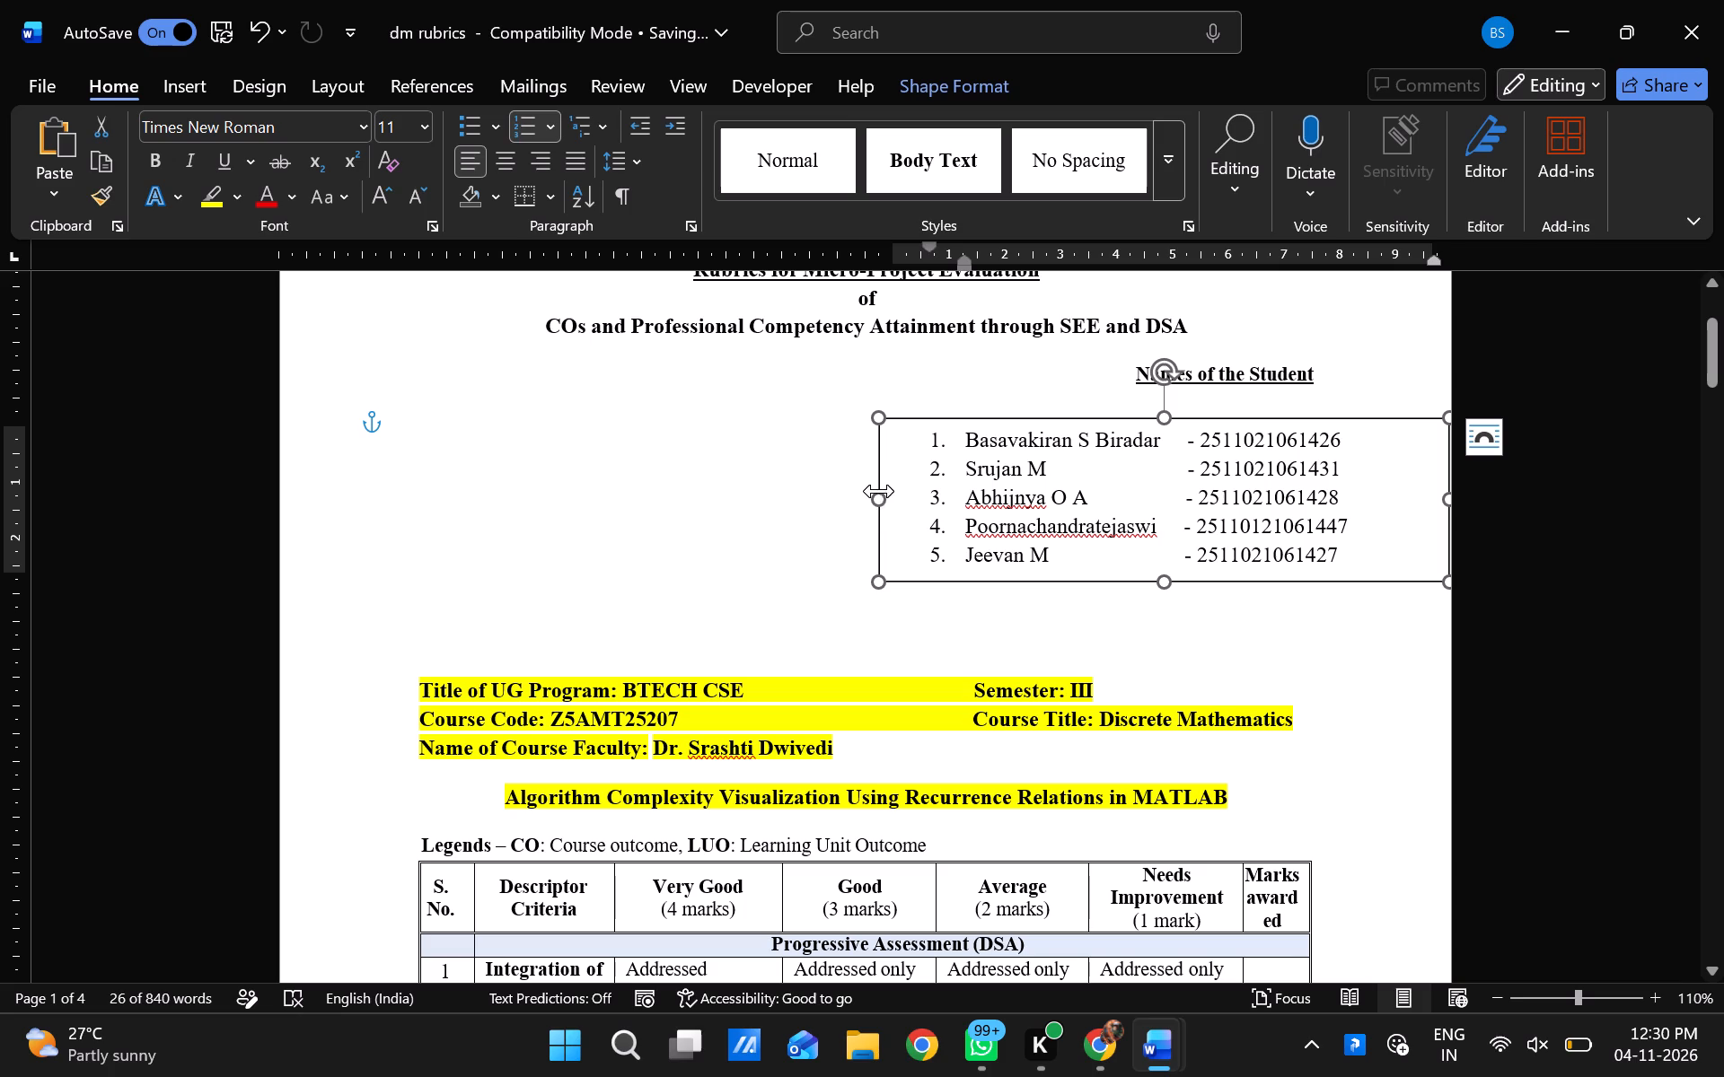
left_click_drag(882, 503, 929, 509)
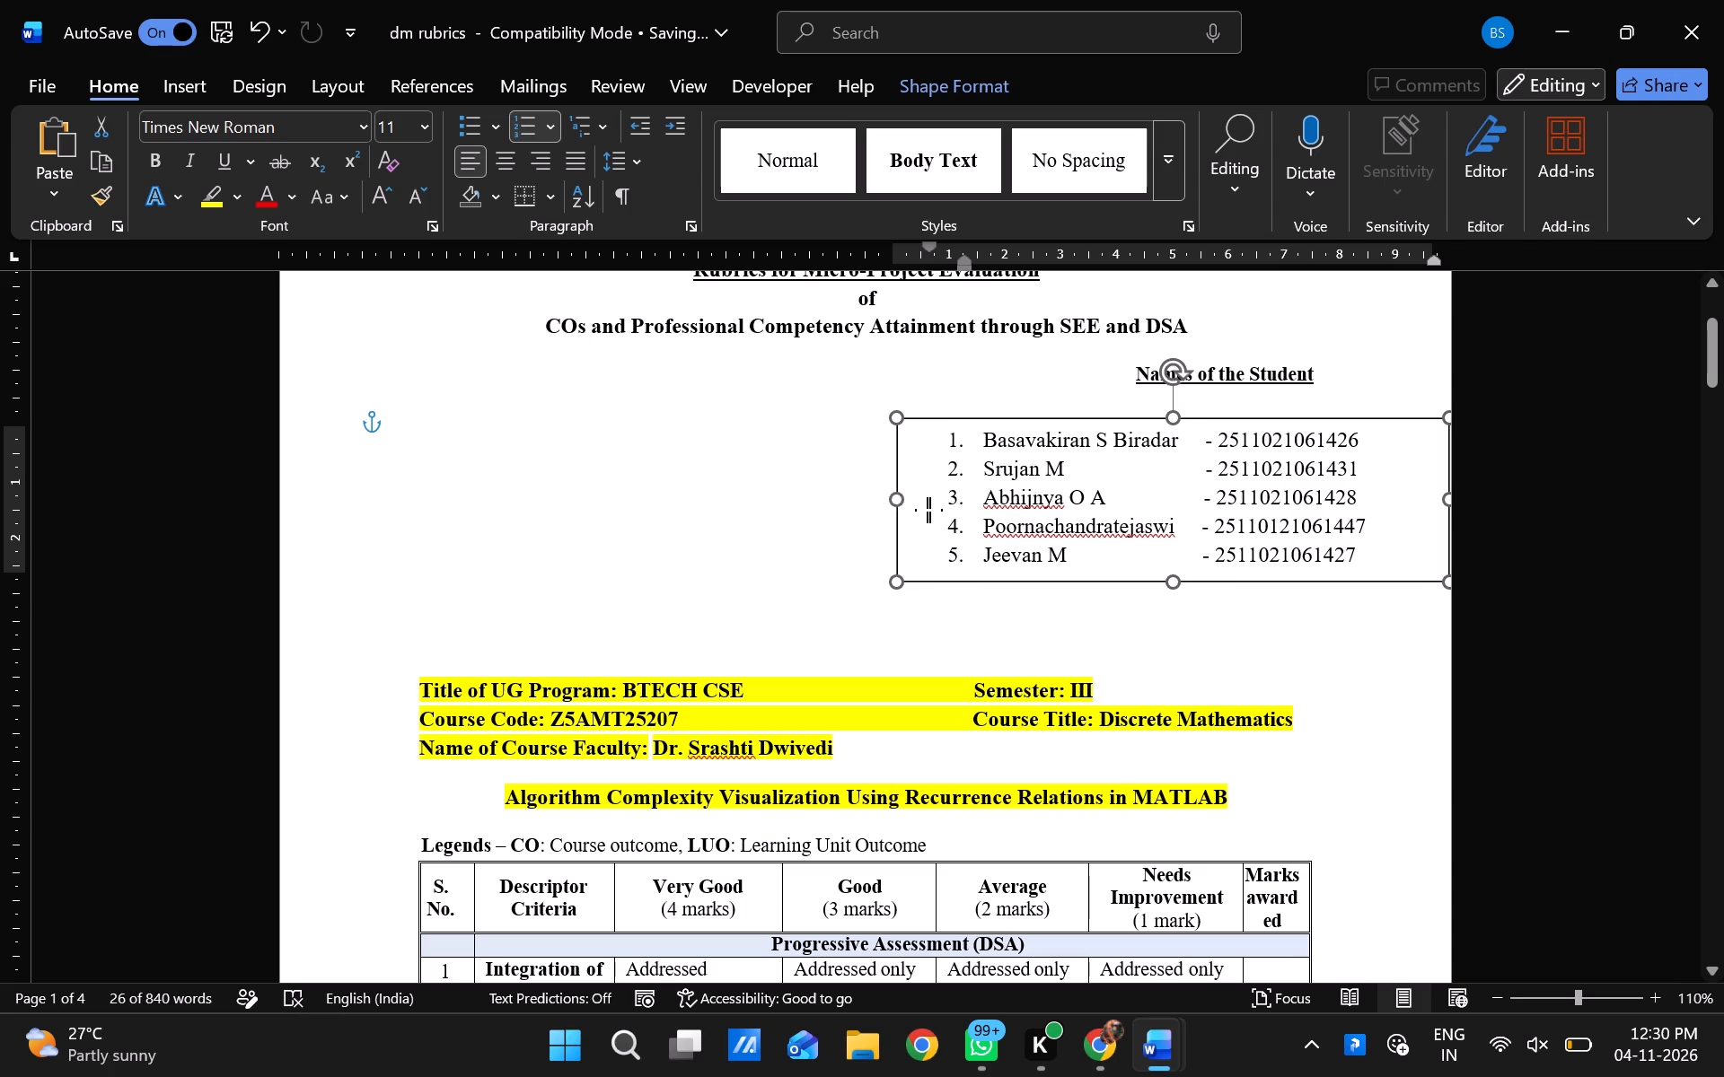
left_click_drag(929, 509, 957, 510)
left_click(1123, 641)
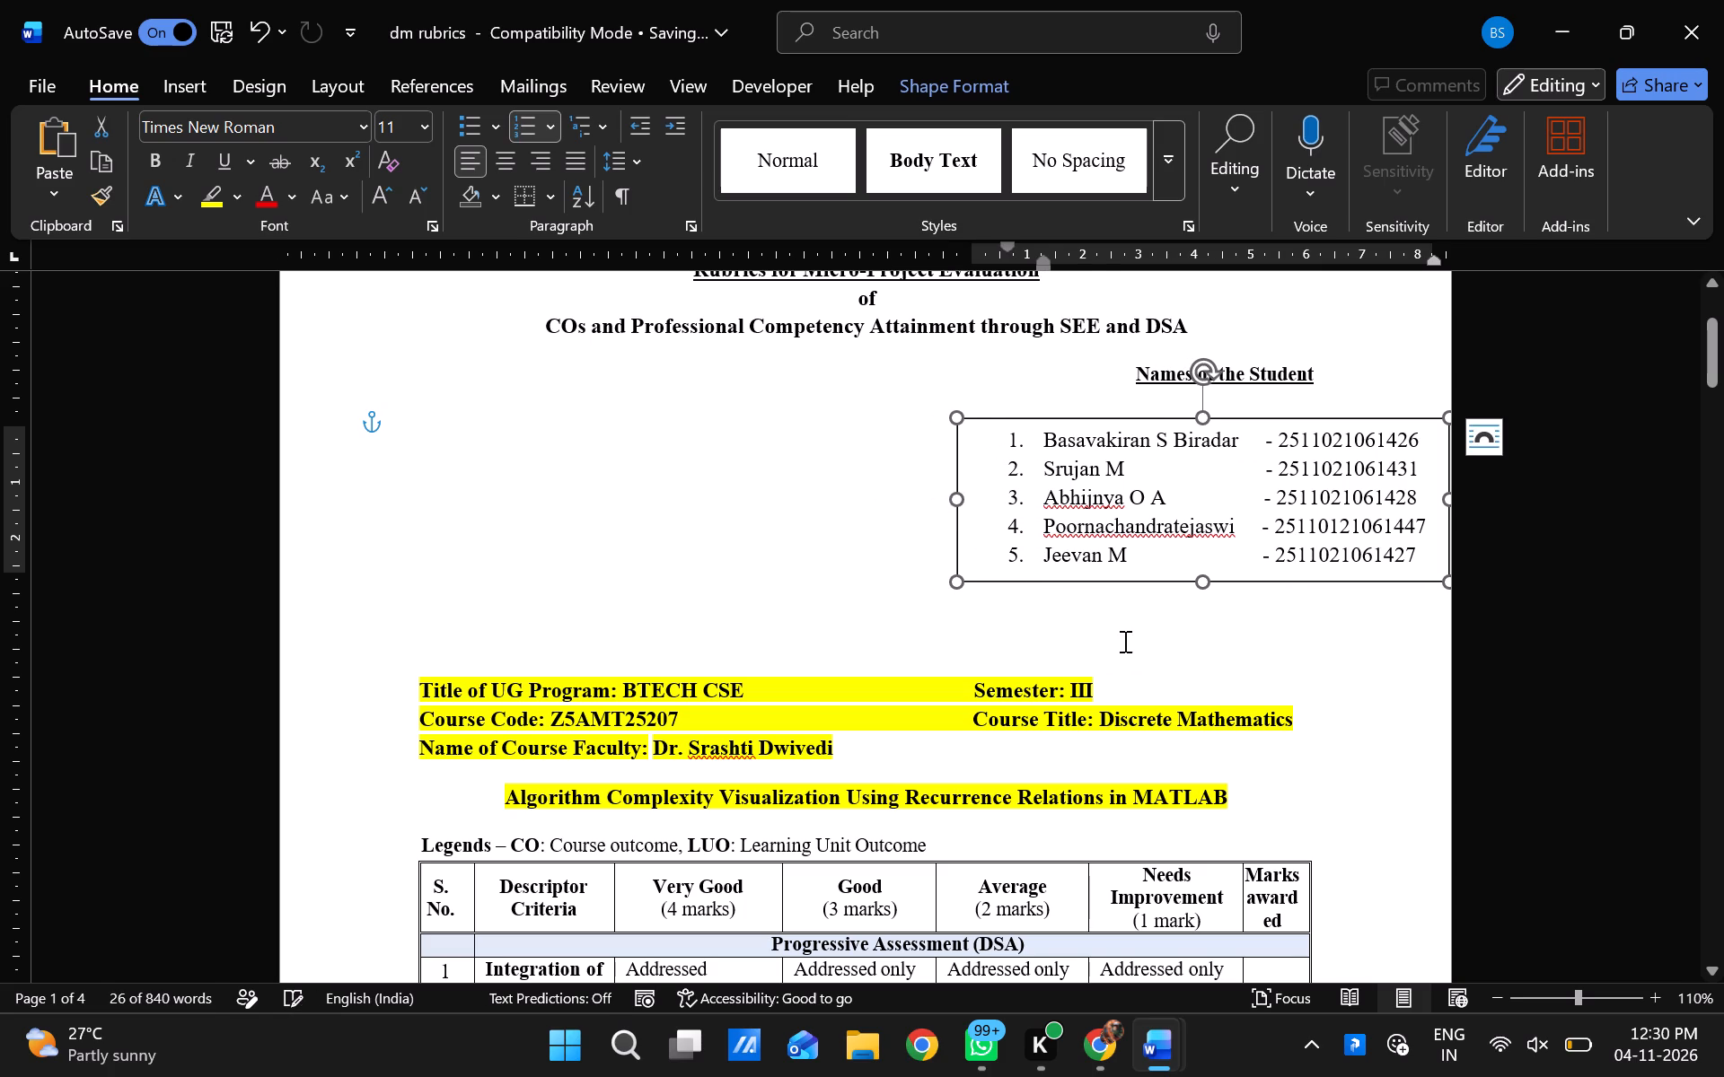
Remove three blank lines above Title of UG Program to close the gap below the student list.
left_click(579, 618)
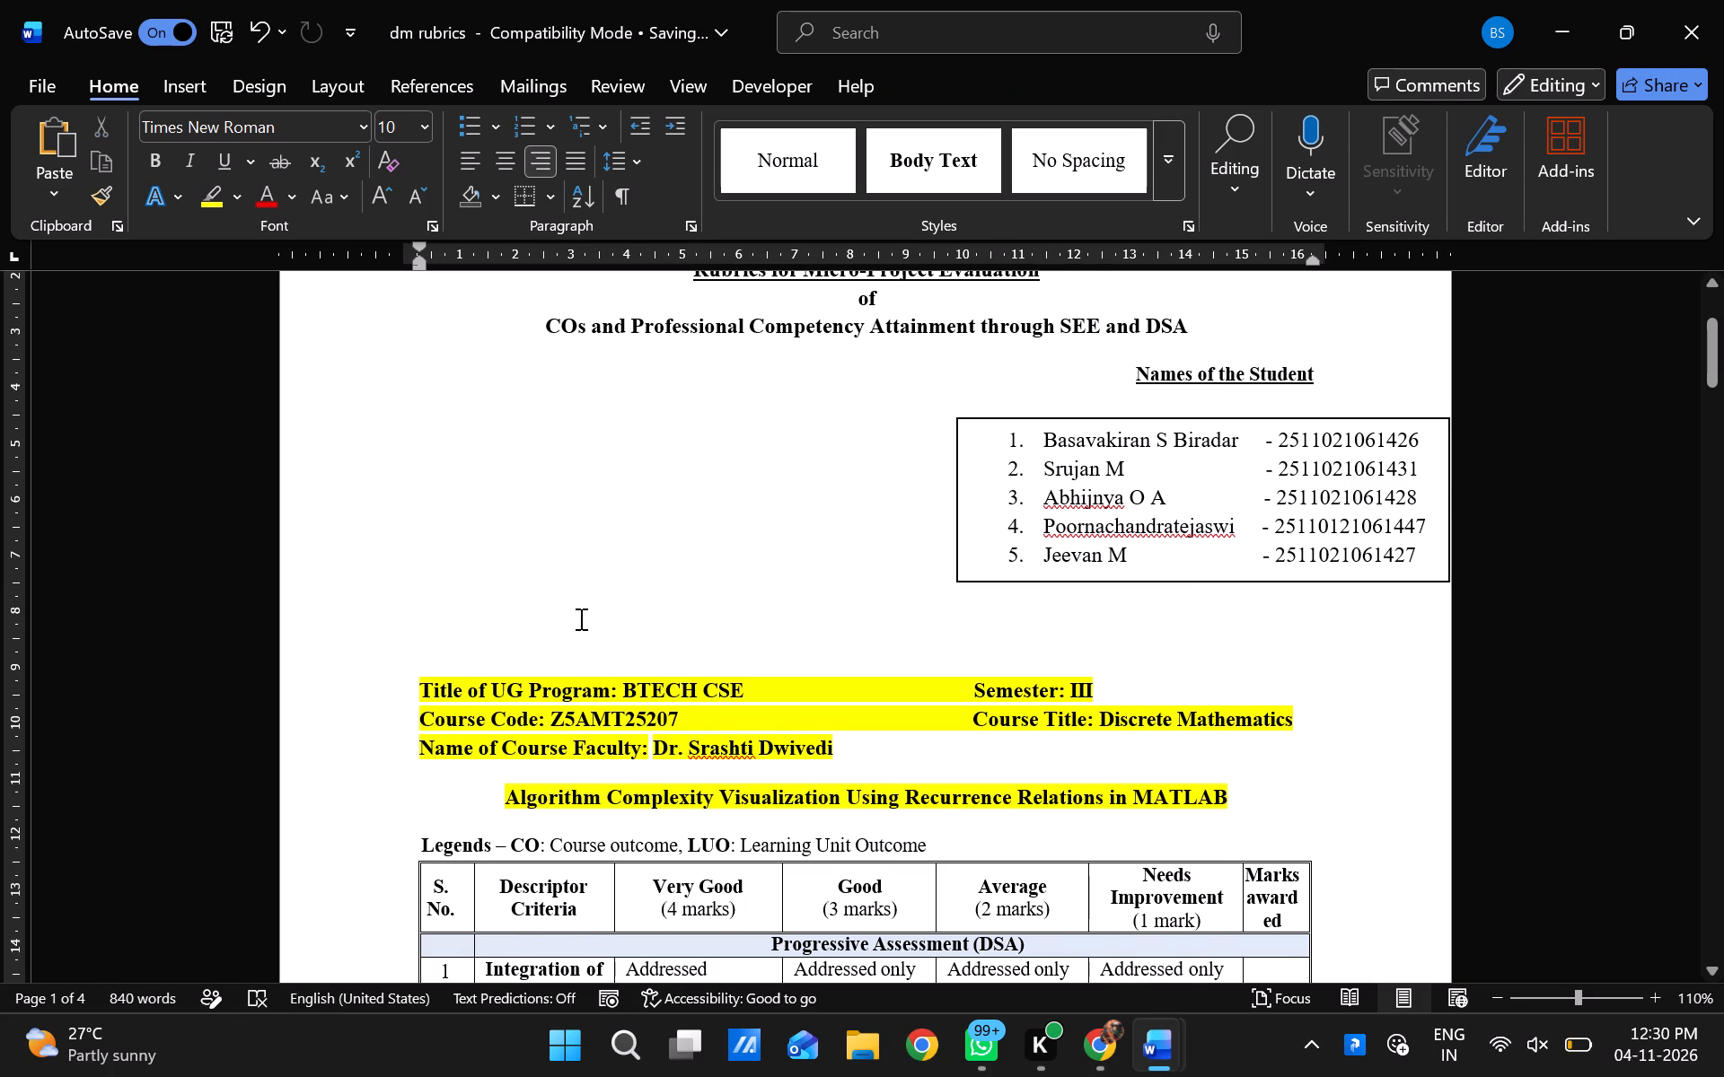
key("BackSpace")
key("BackSpace")
key("BackSpace")
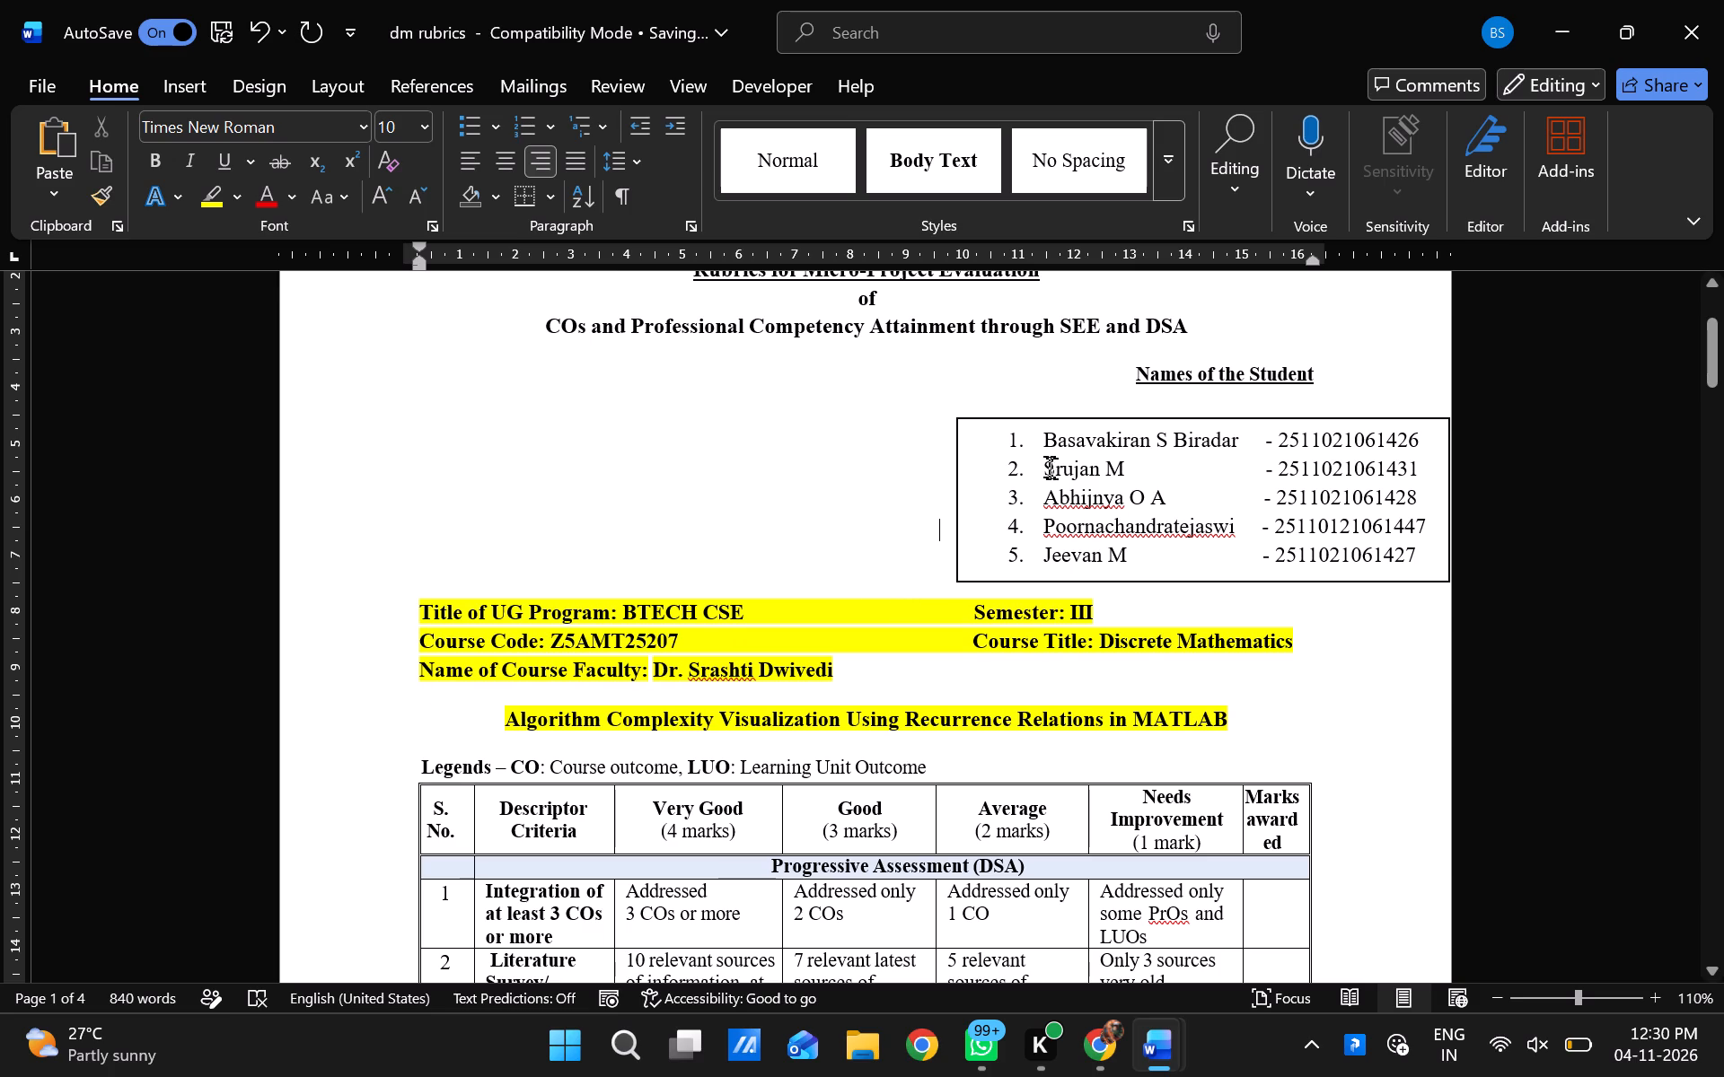
Apply white theme-colour shading to the student list text box.
left_click(1003, 430)
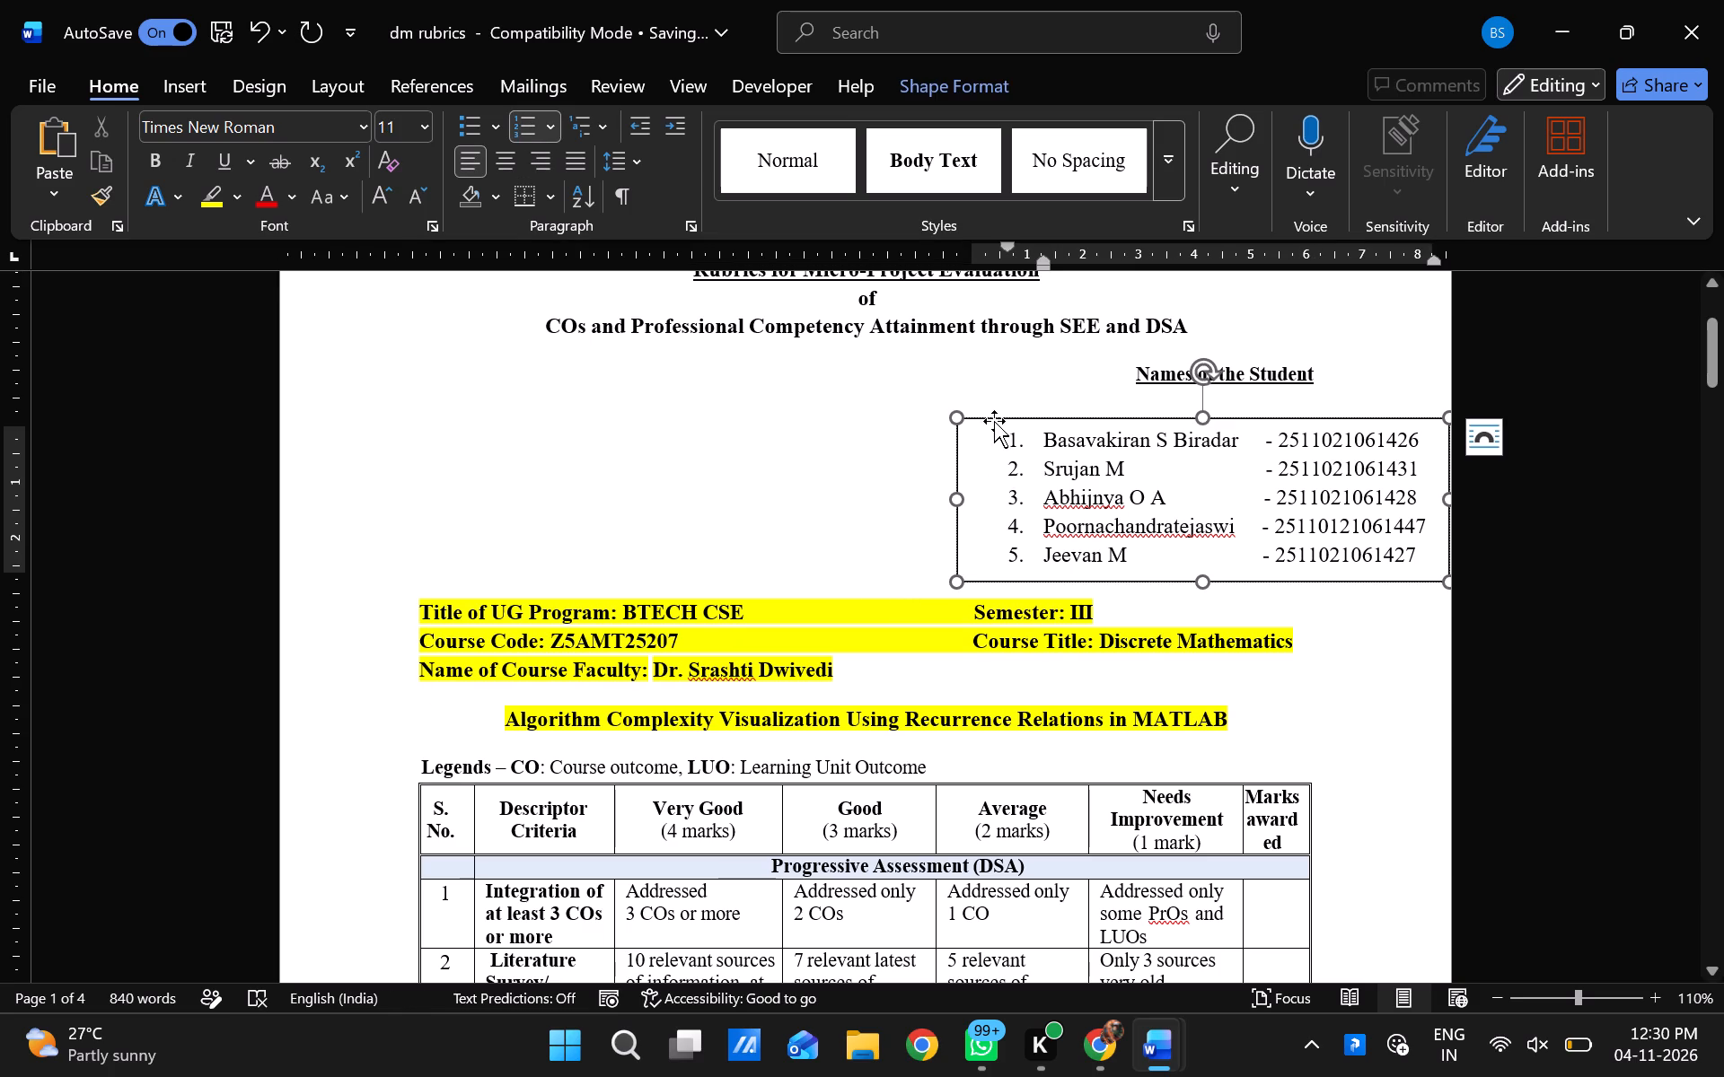
left_click(997, 416)
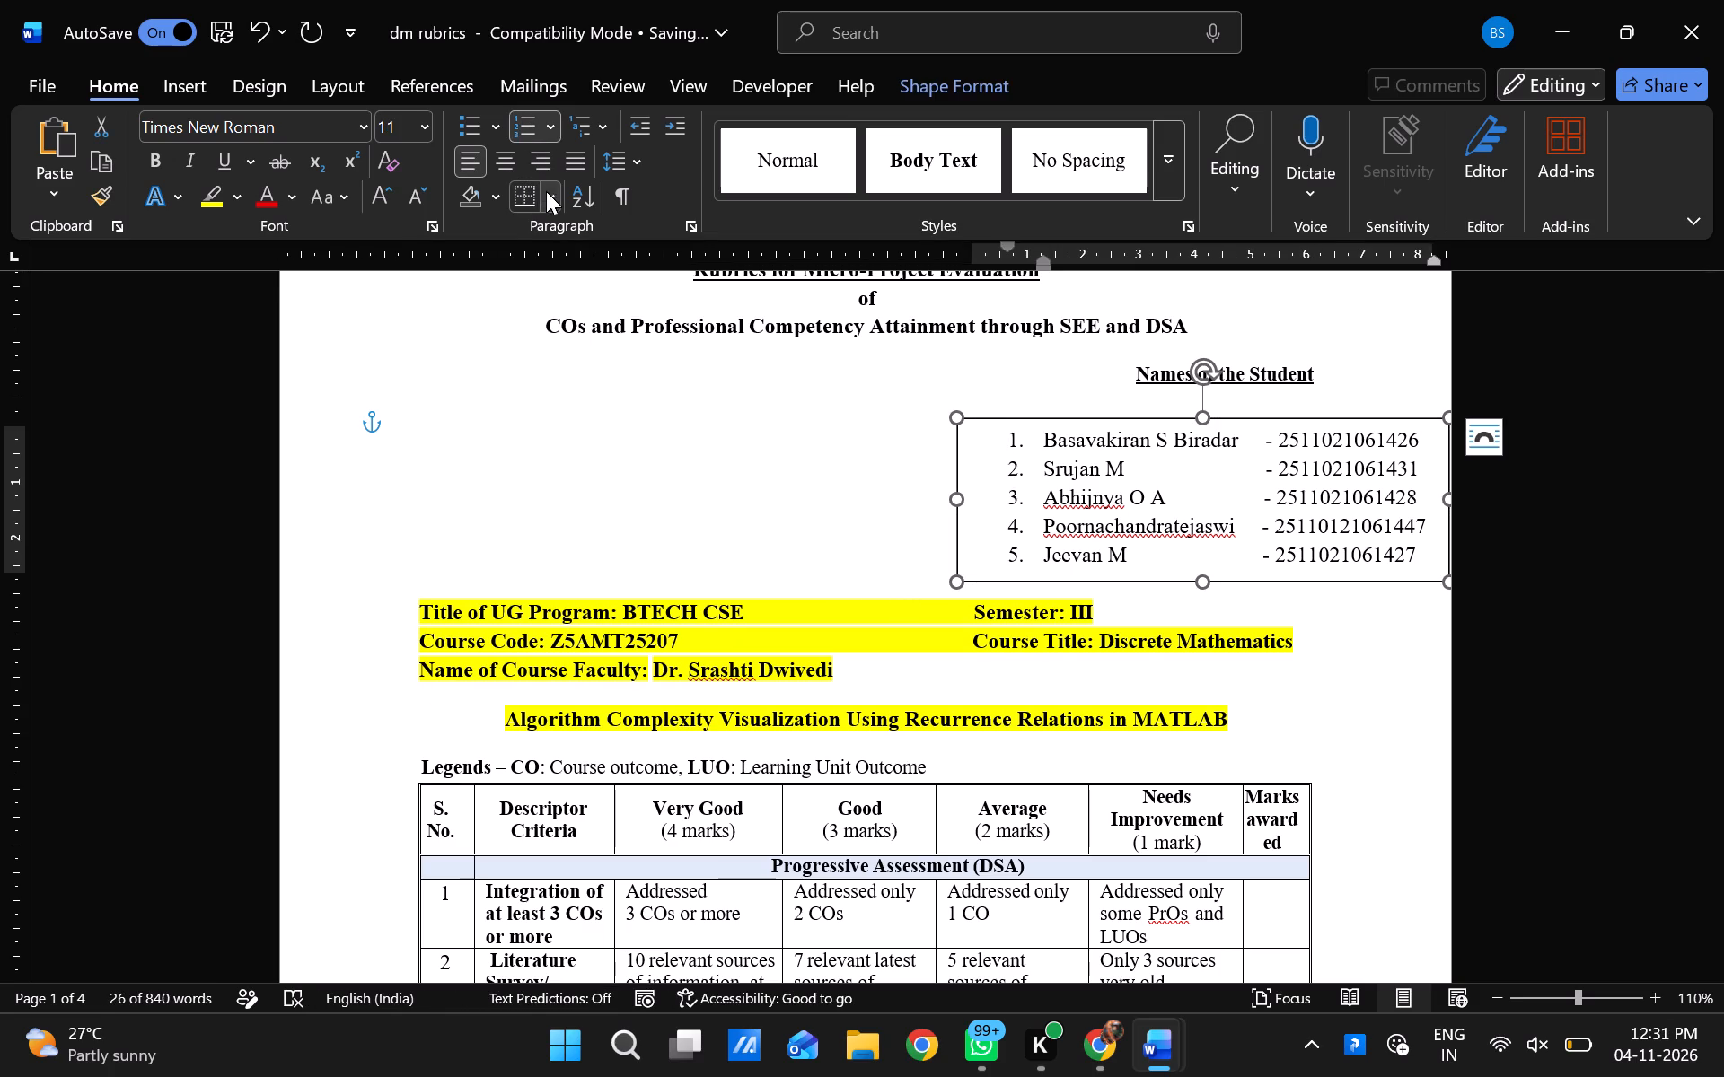
left_click(496, 197)
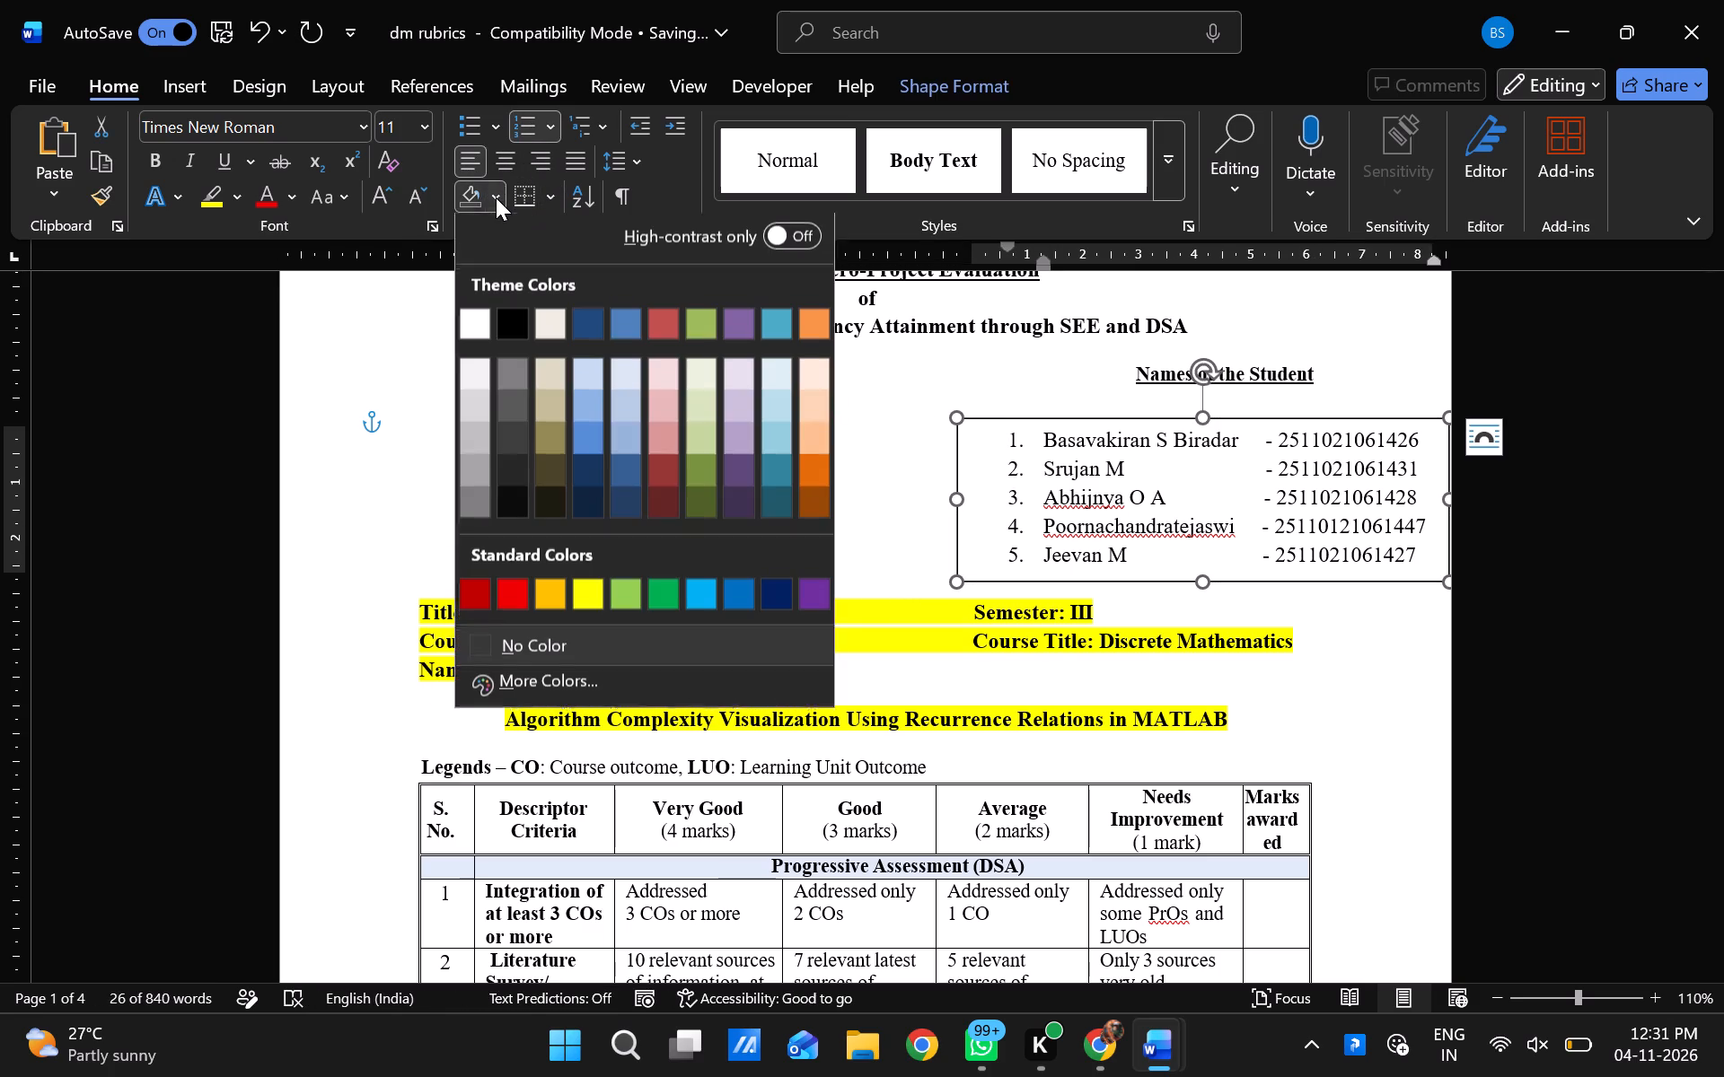
left_click(471, 318)
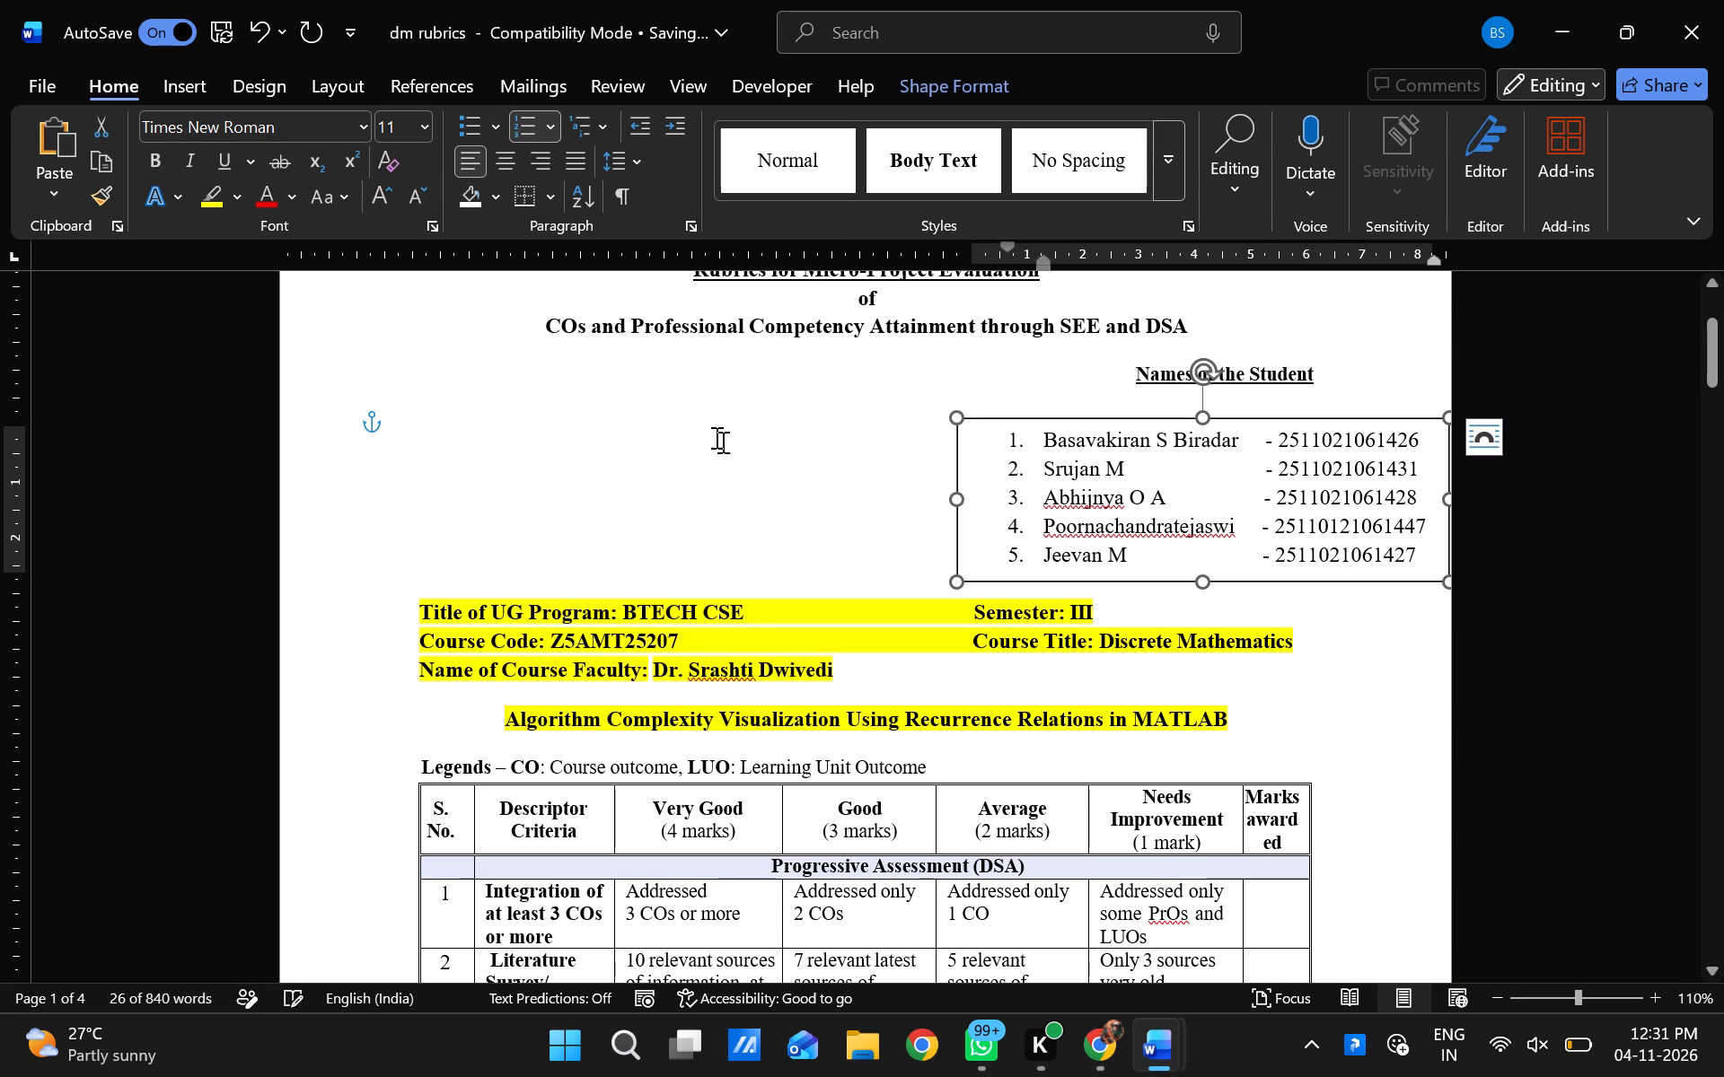
left_click(742, 457)
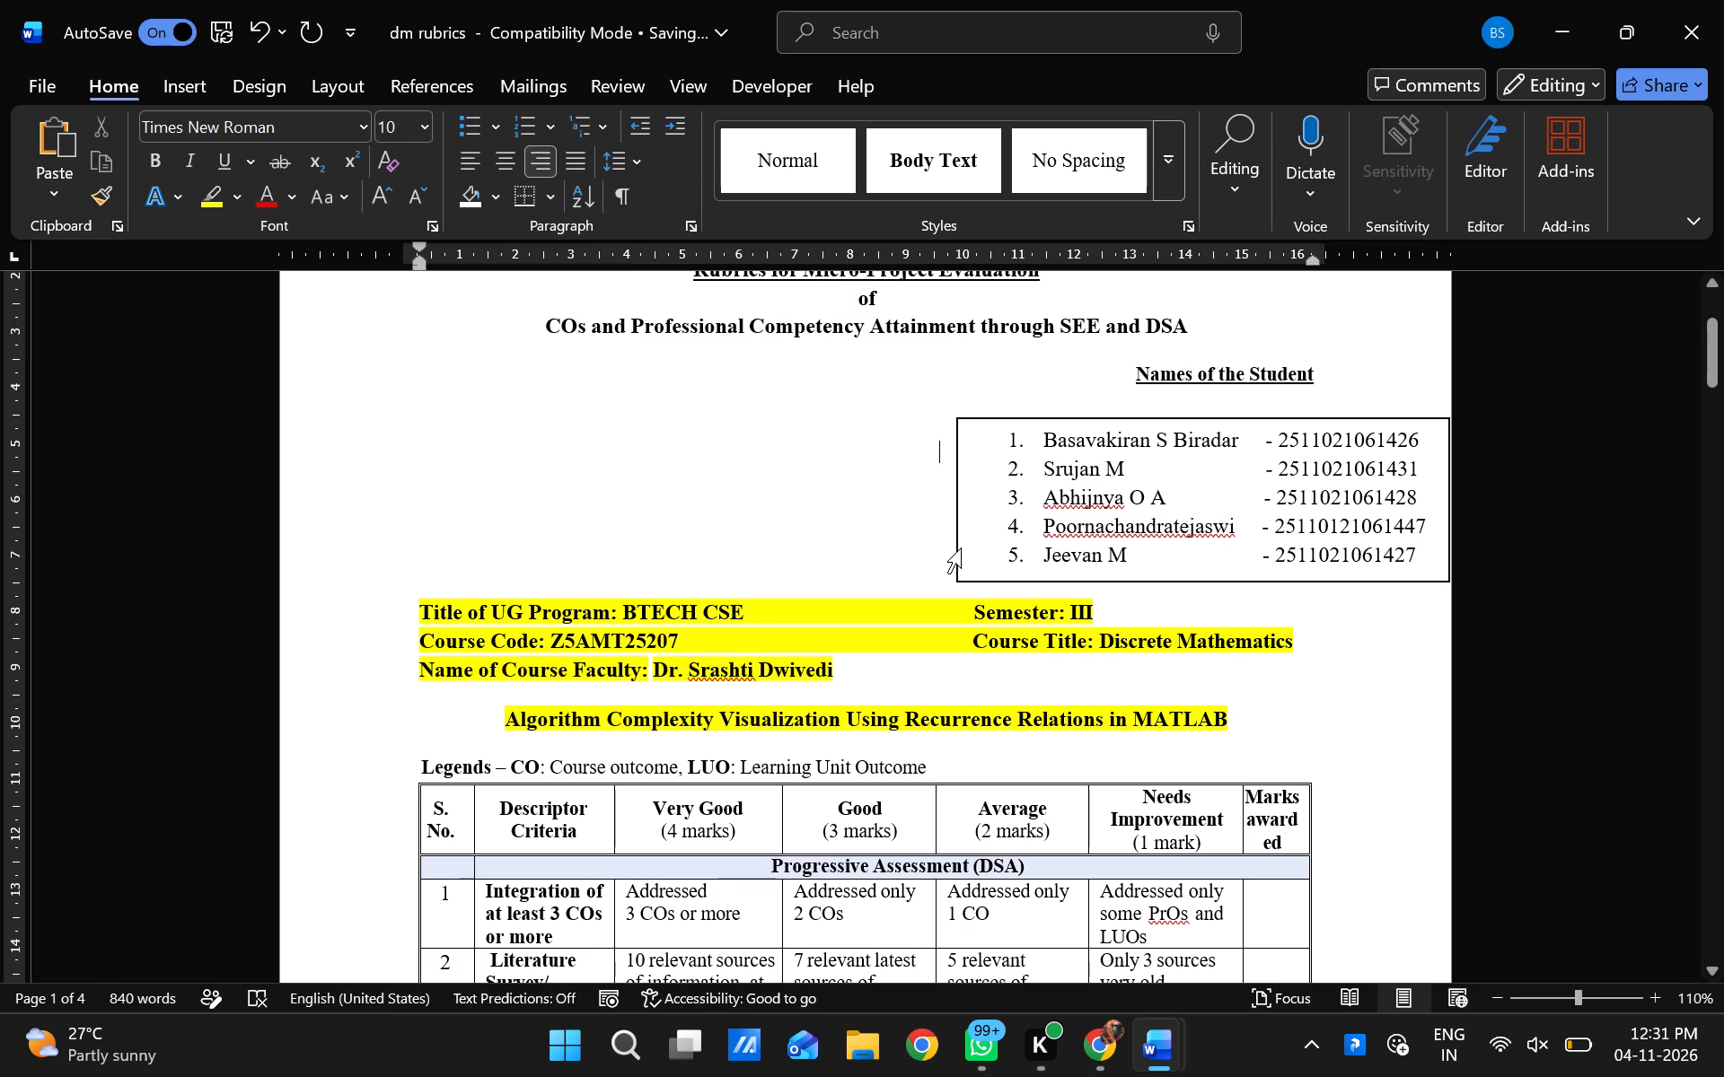
Apply the solid white theme fill to the student list text box.
left_click(961, 547)
left_click(952, 550)
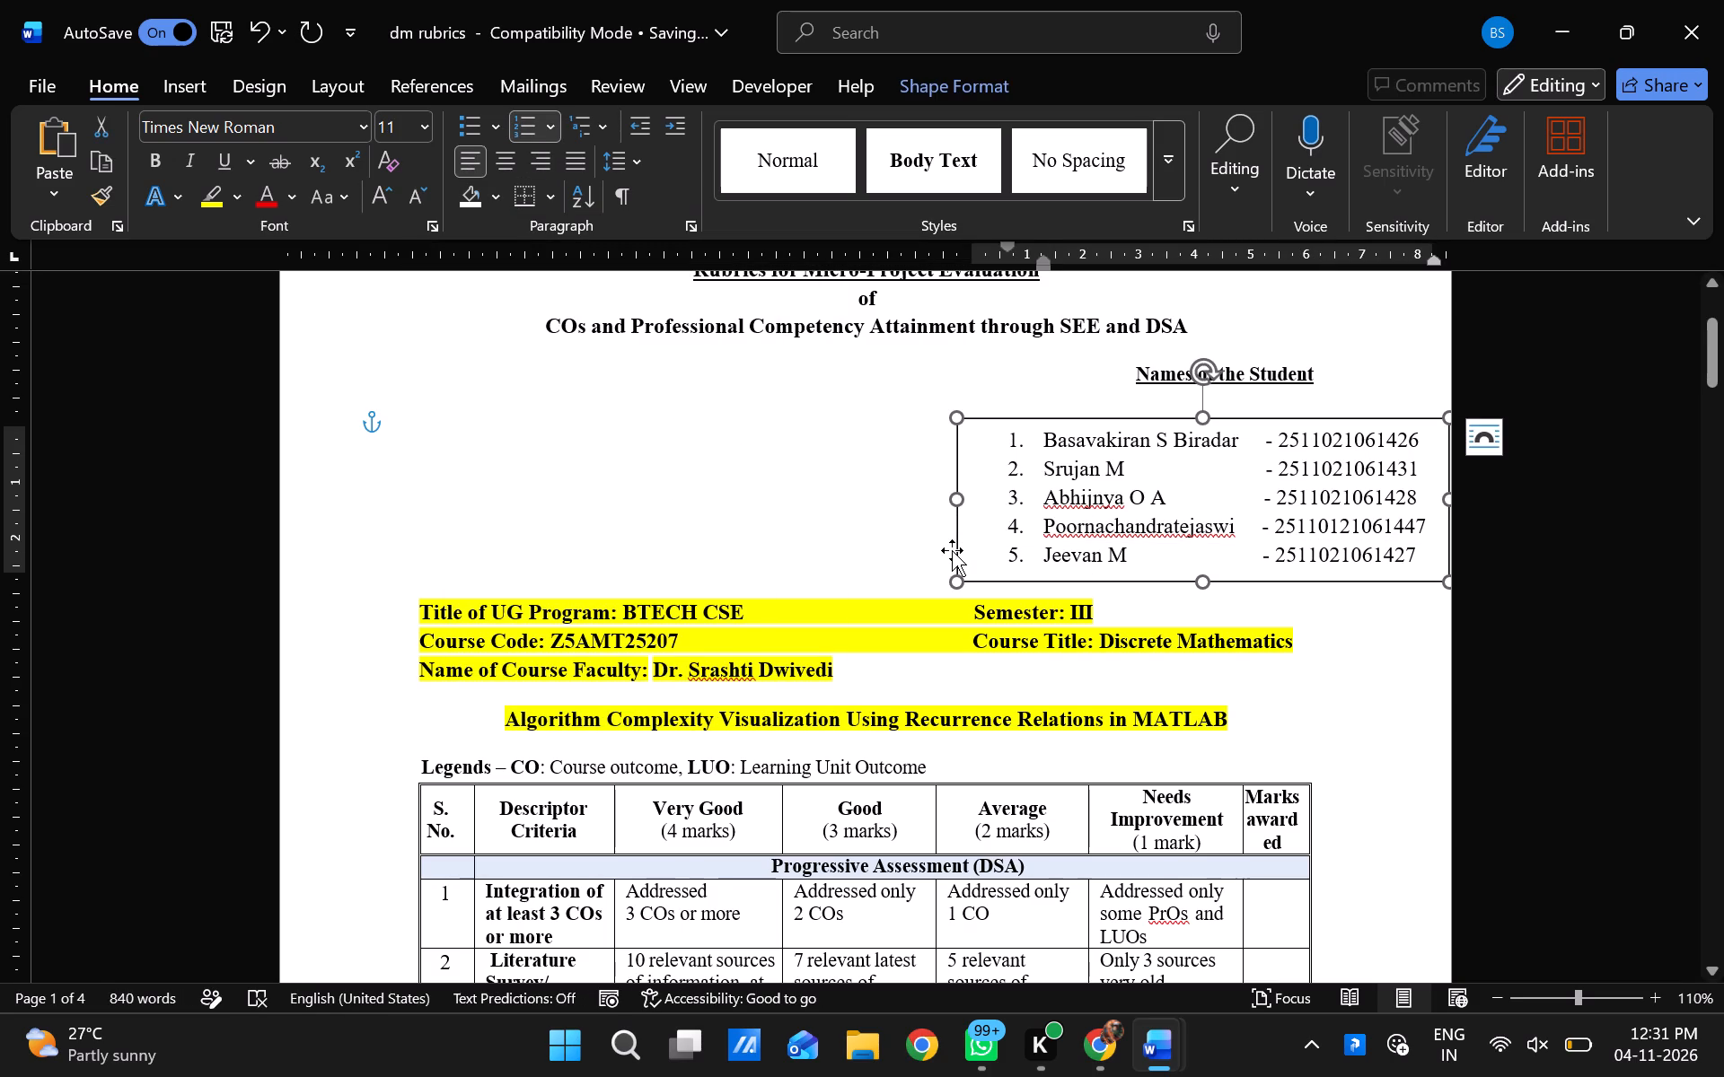
double_click(952, 550)
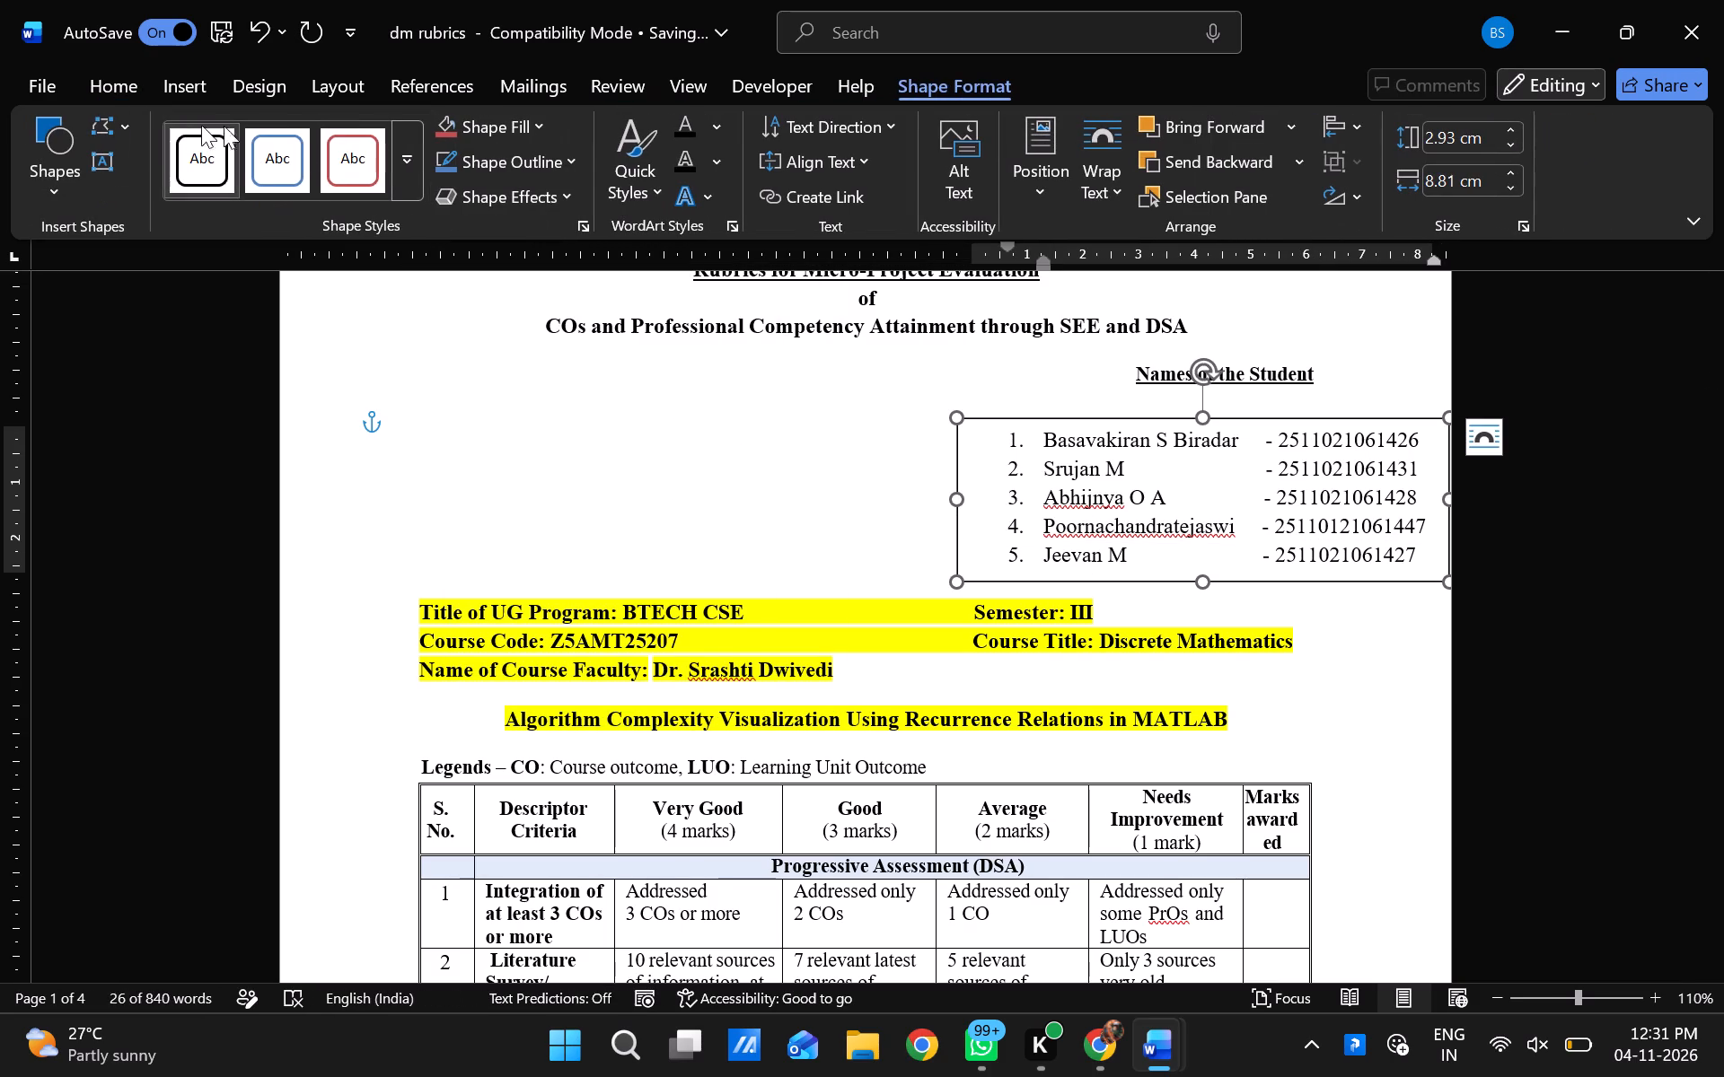
left_click(414, 173)
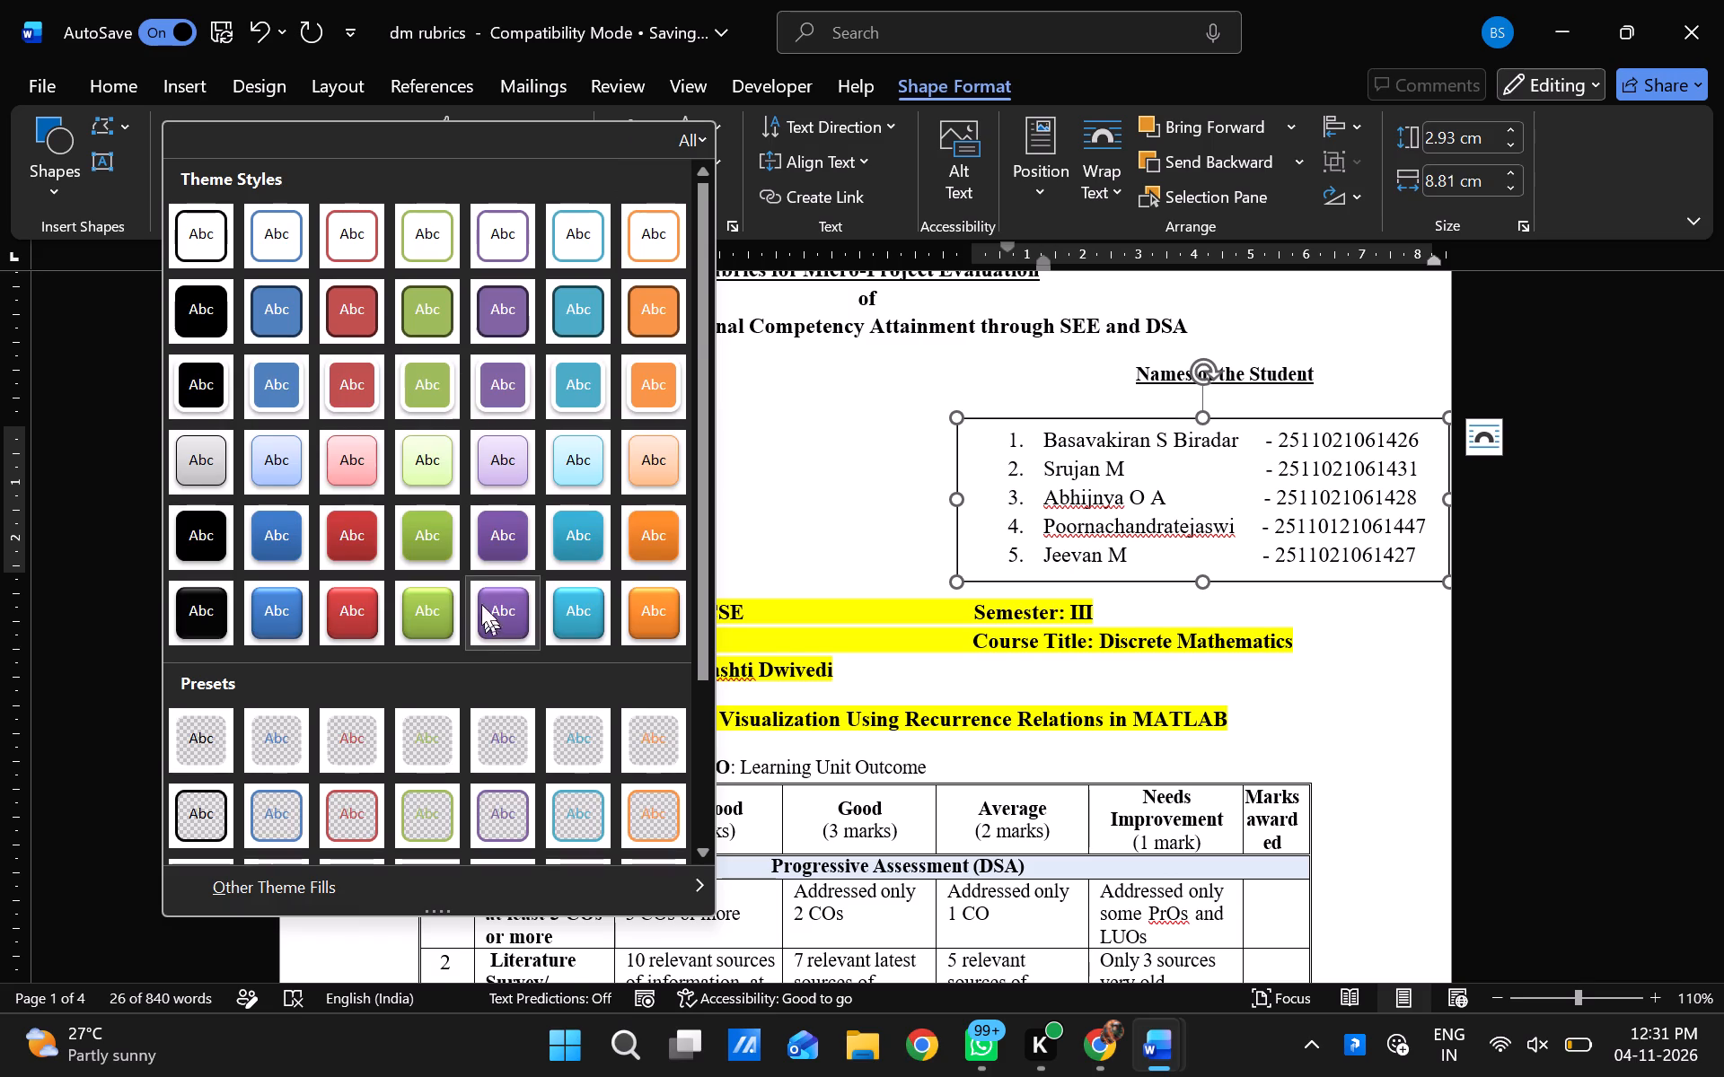
scroll(438, 506, "down", 10)
scroll(438, 506, "up", 19)
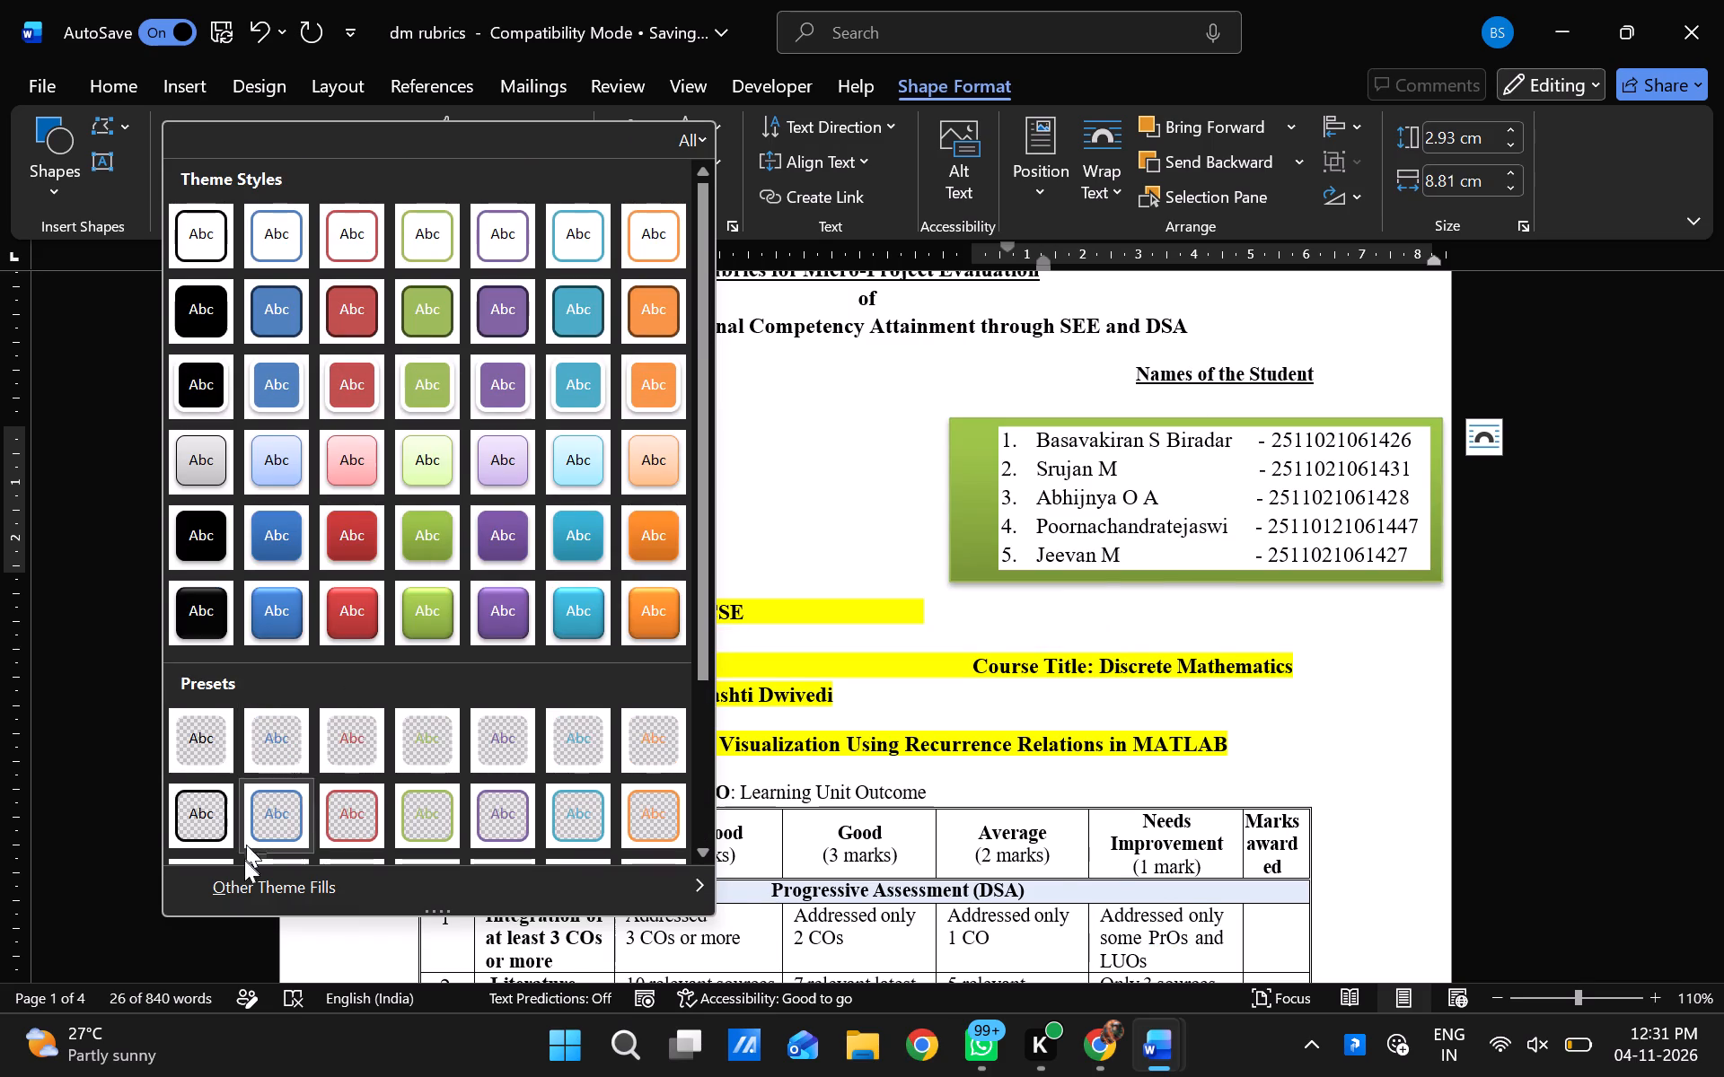
left_click(252, 898)
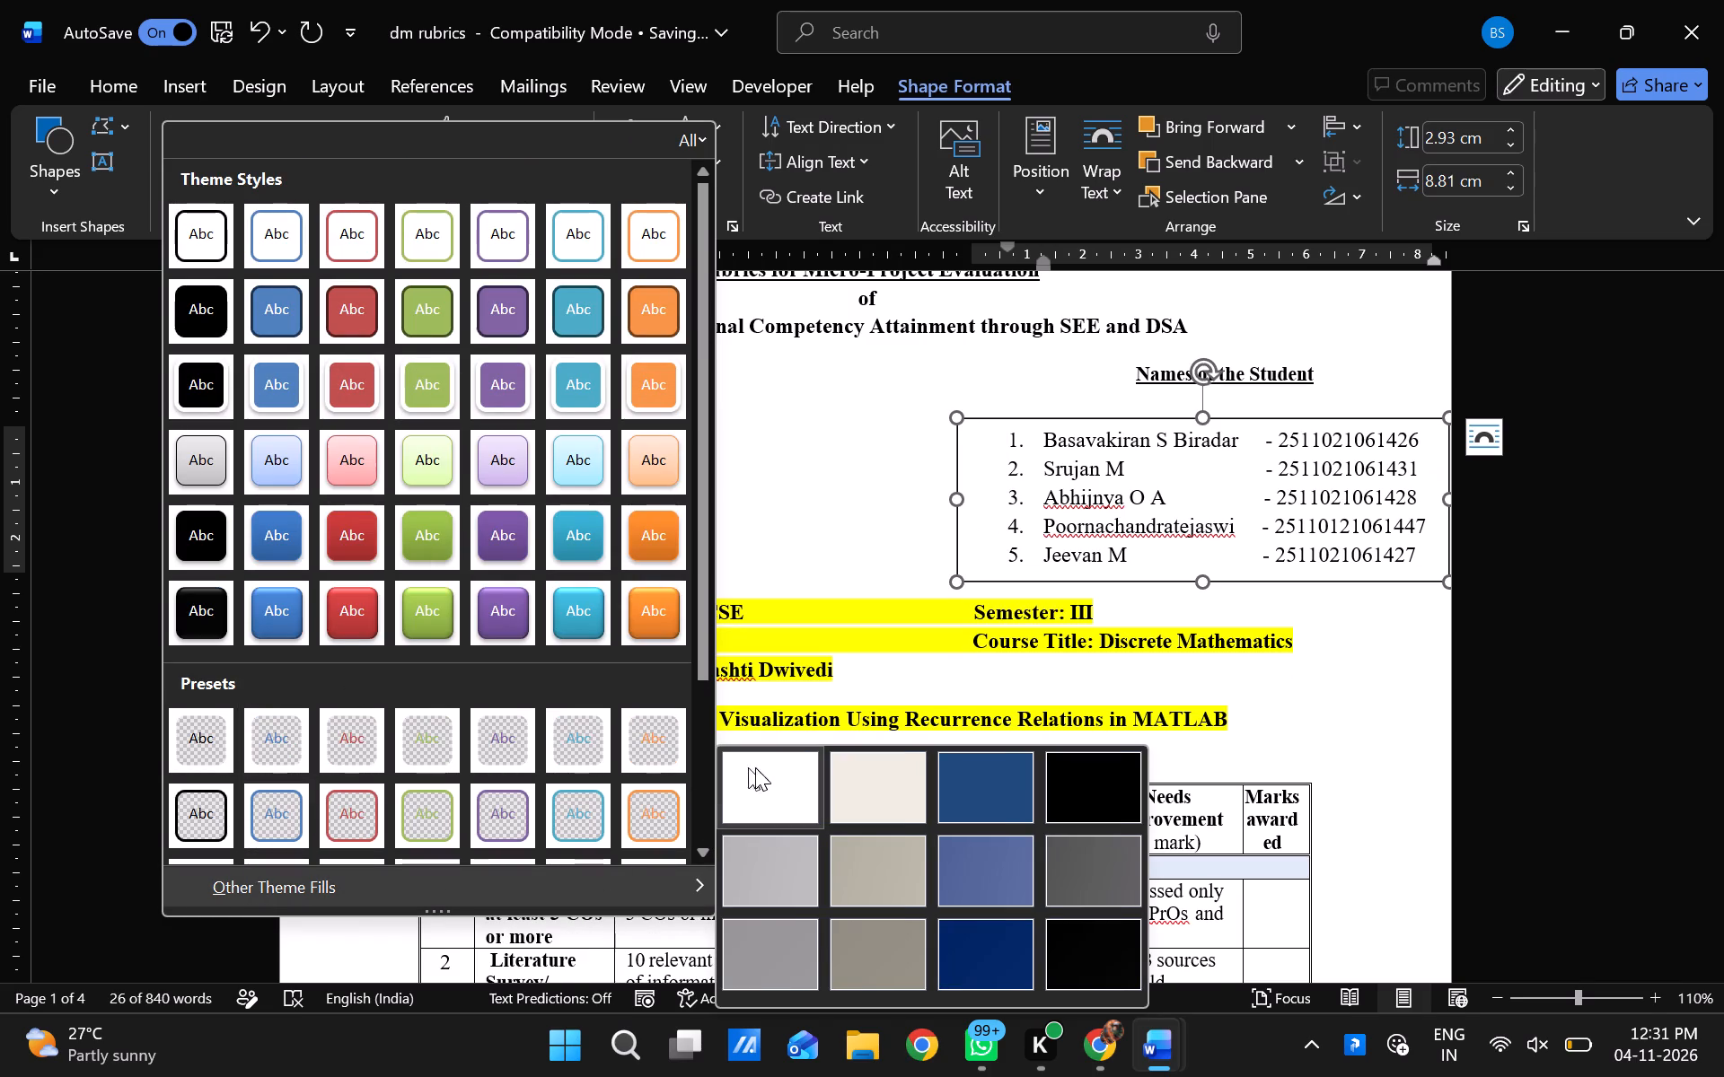
left_click(761, 767)
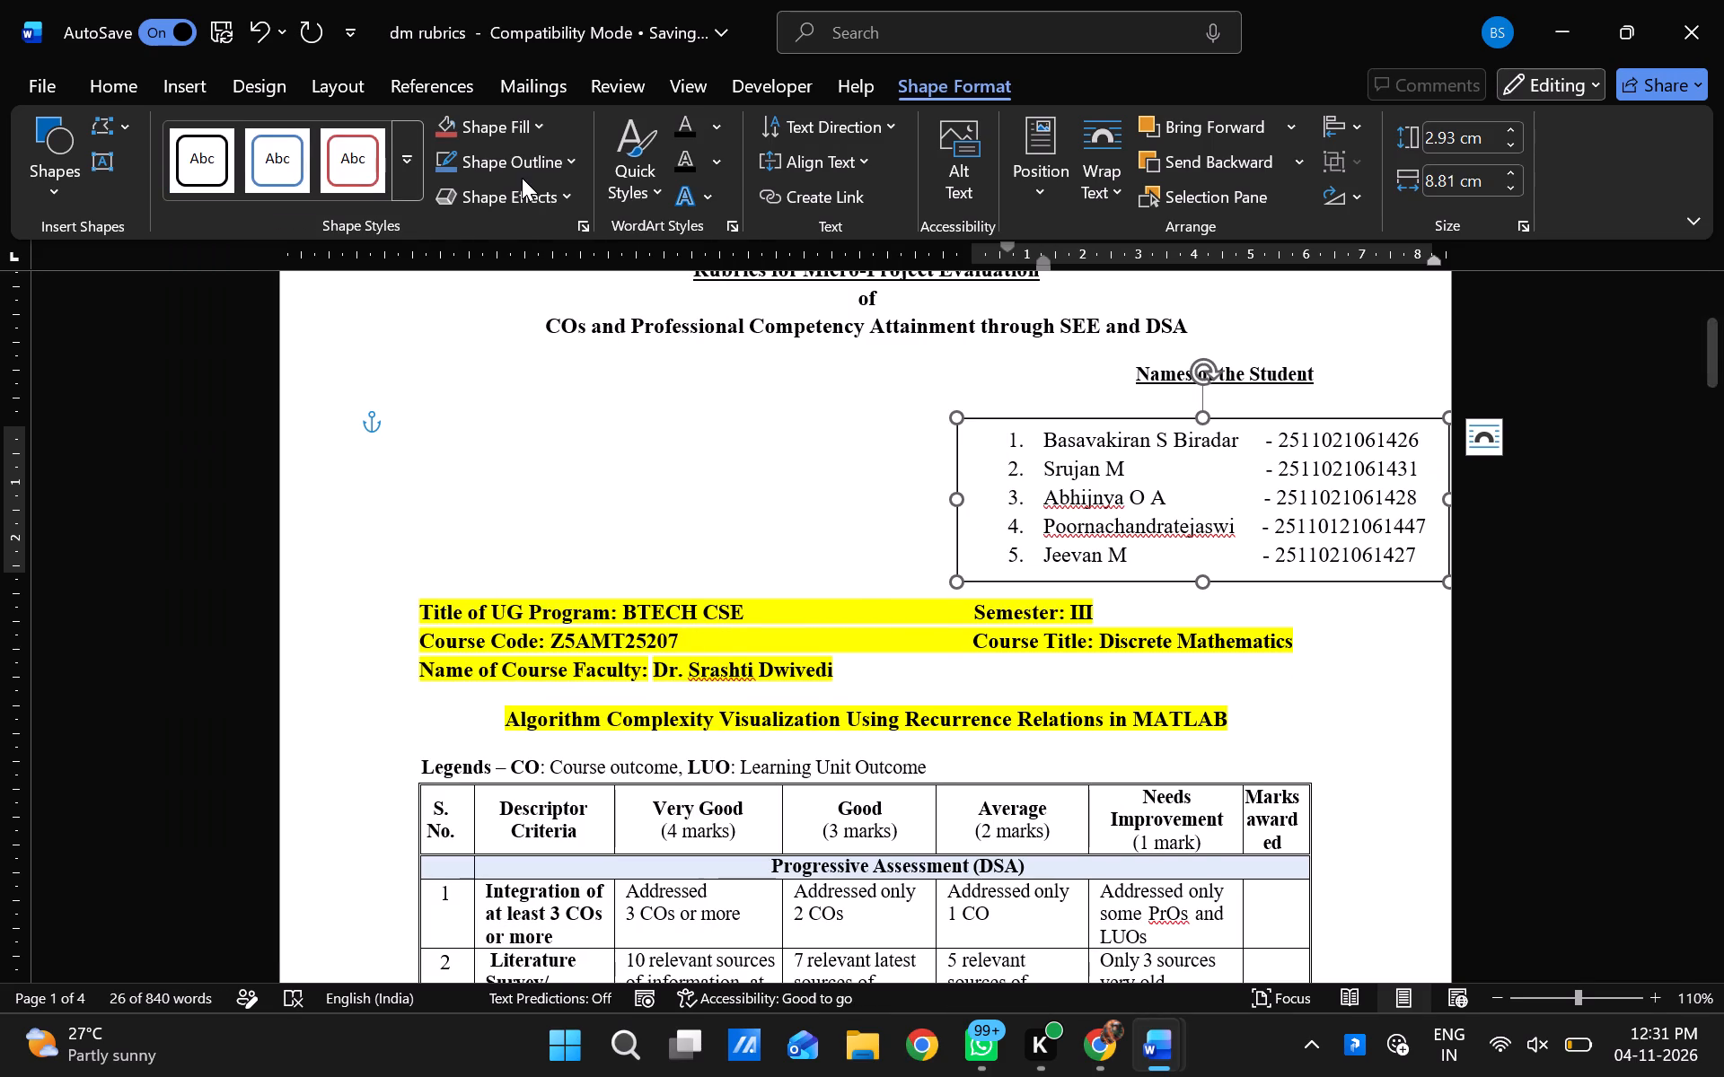
Set the student list text box's outline to the white theme colour.
left_click(567, 161)
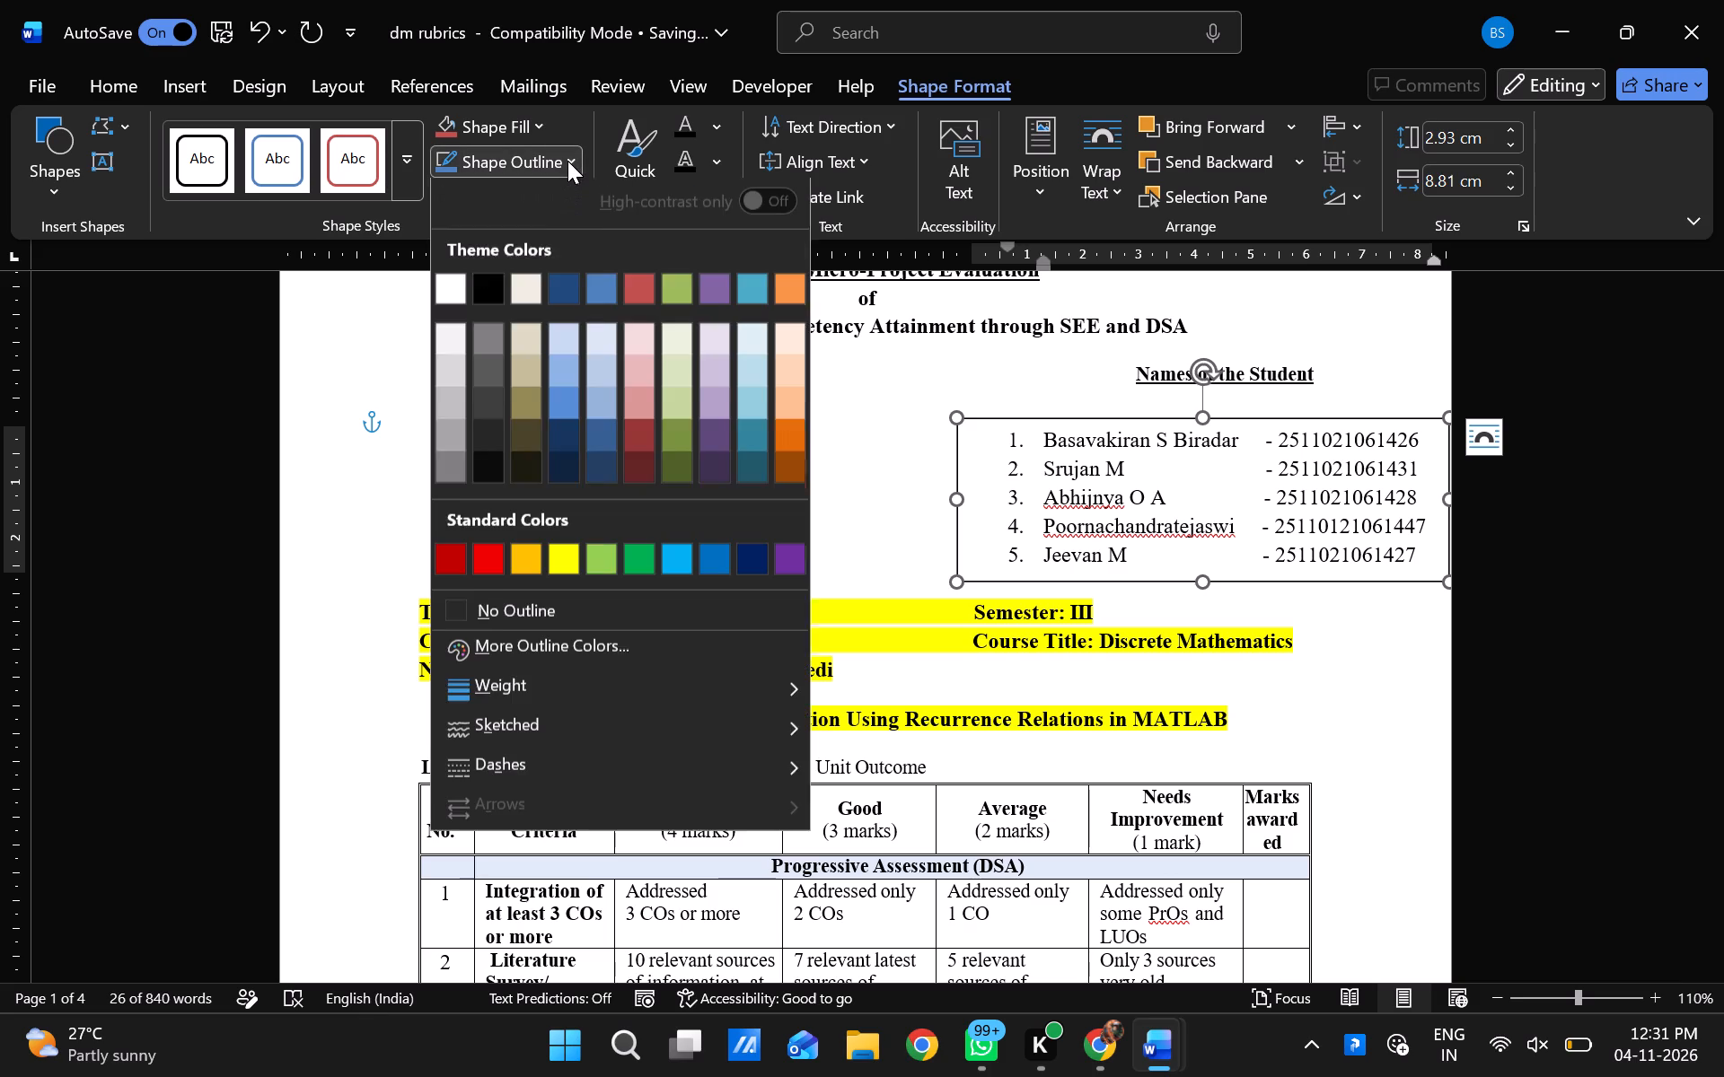
left_click(442, 284)
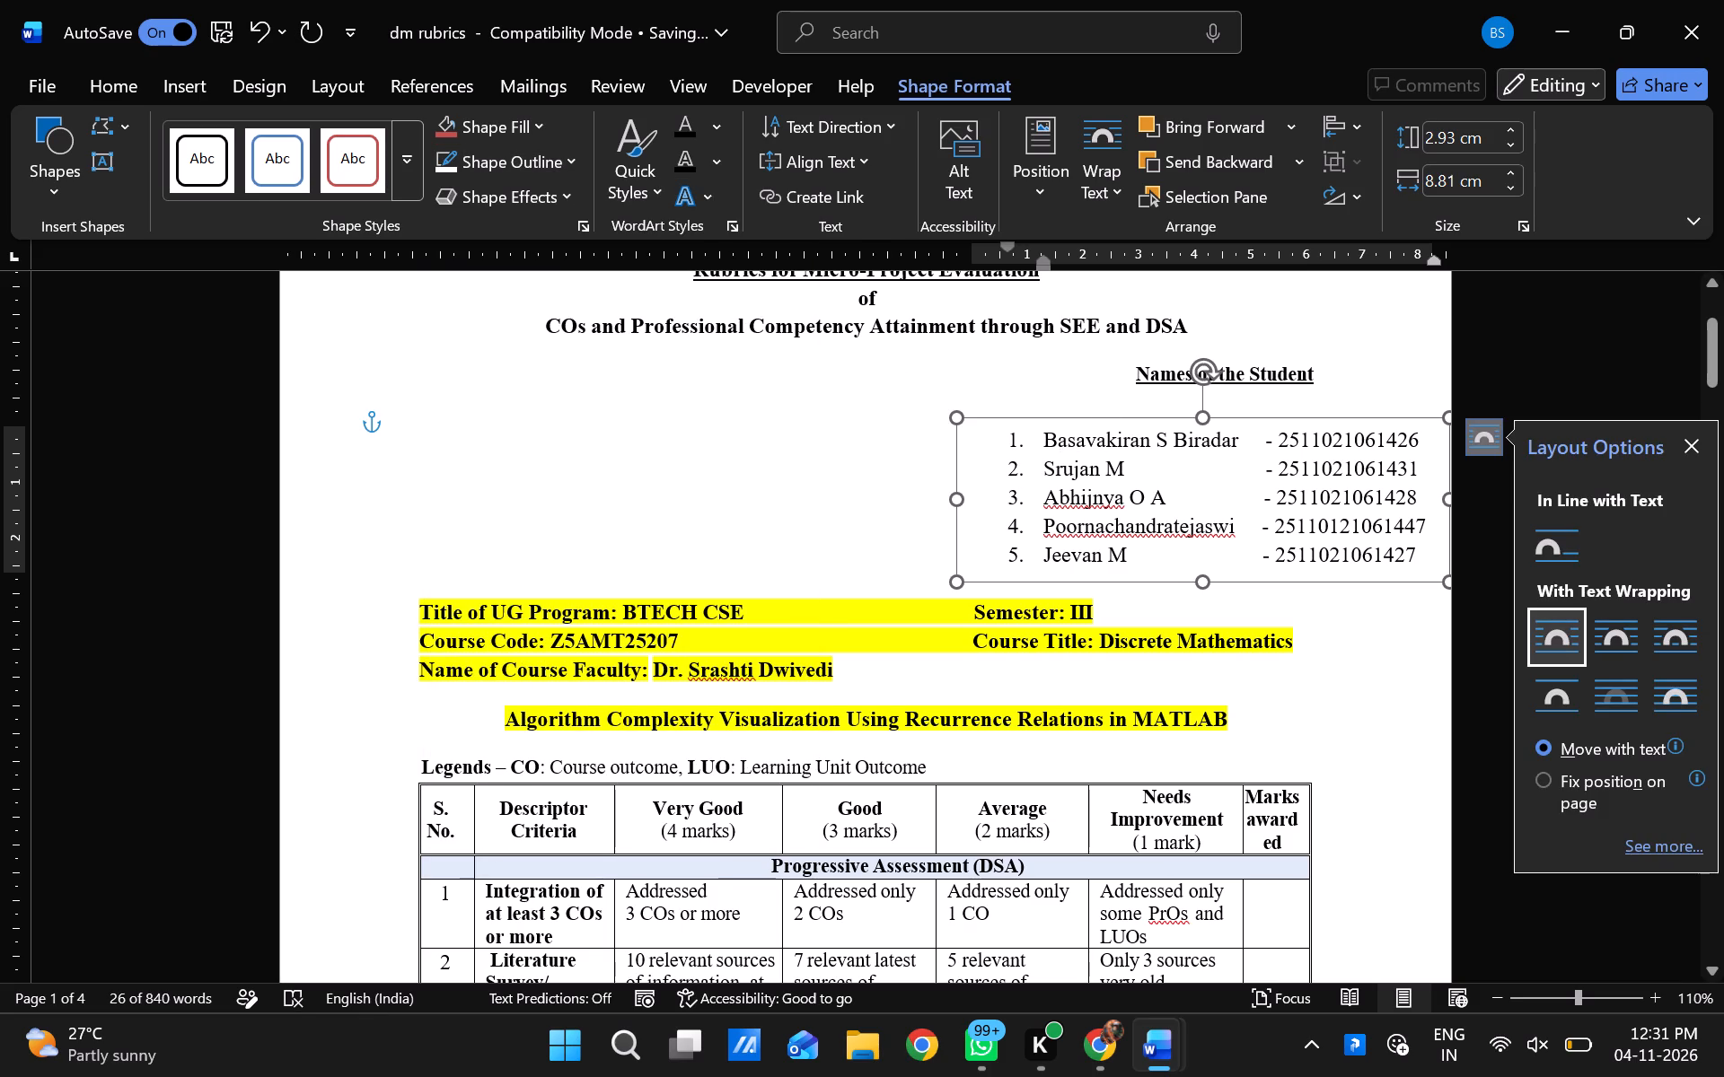
left_click_drag(1045, 436, 1377, 563)
left_click(1310, 636)
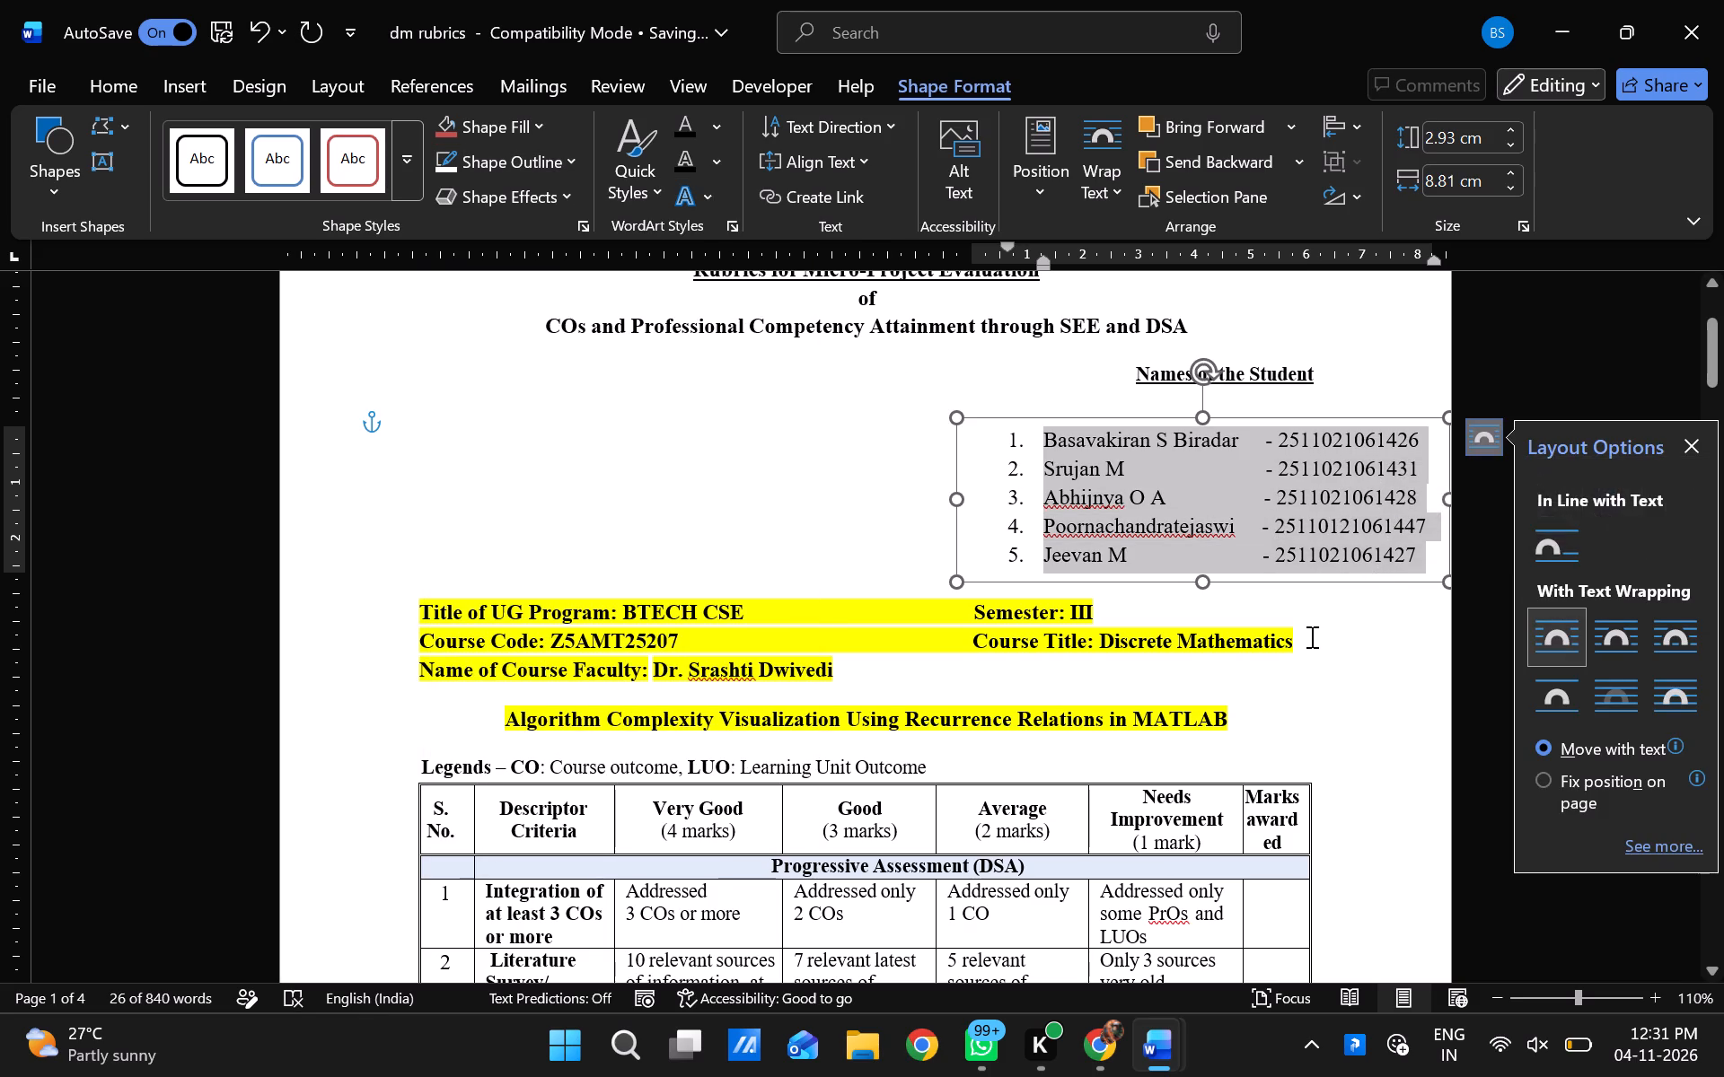
Move the student list text box inward from the page's right edge and slightly up, beneath Names of the Student.
scroll(1310, 636, "down", 2)
scroll(1310, 636, "up", 10)
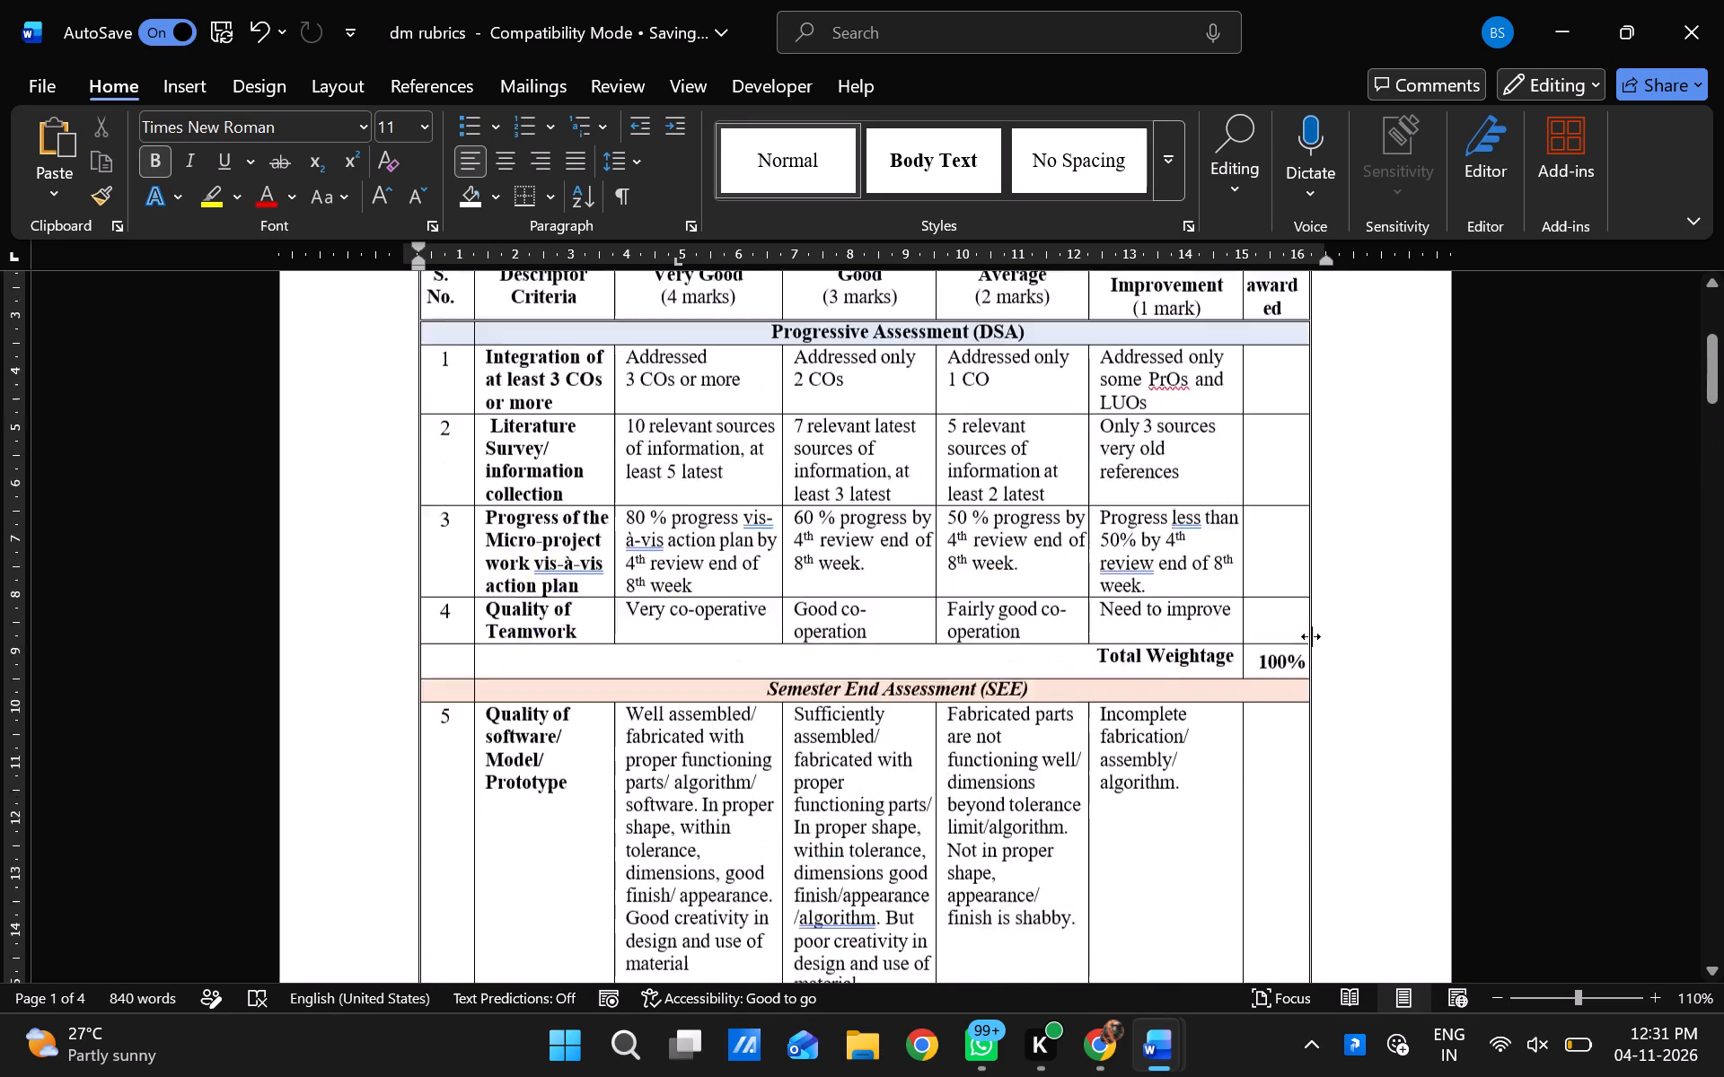
scroll(1310, 636, "up", 7)
scroll(1310, 636, "down", 2)
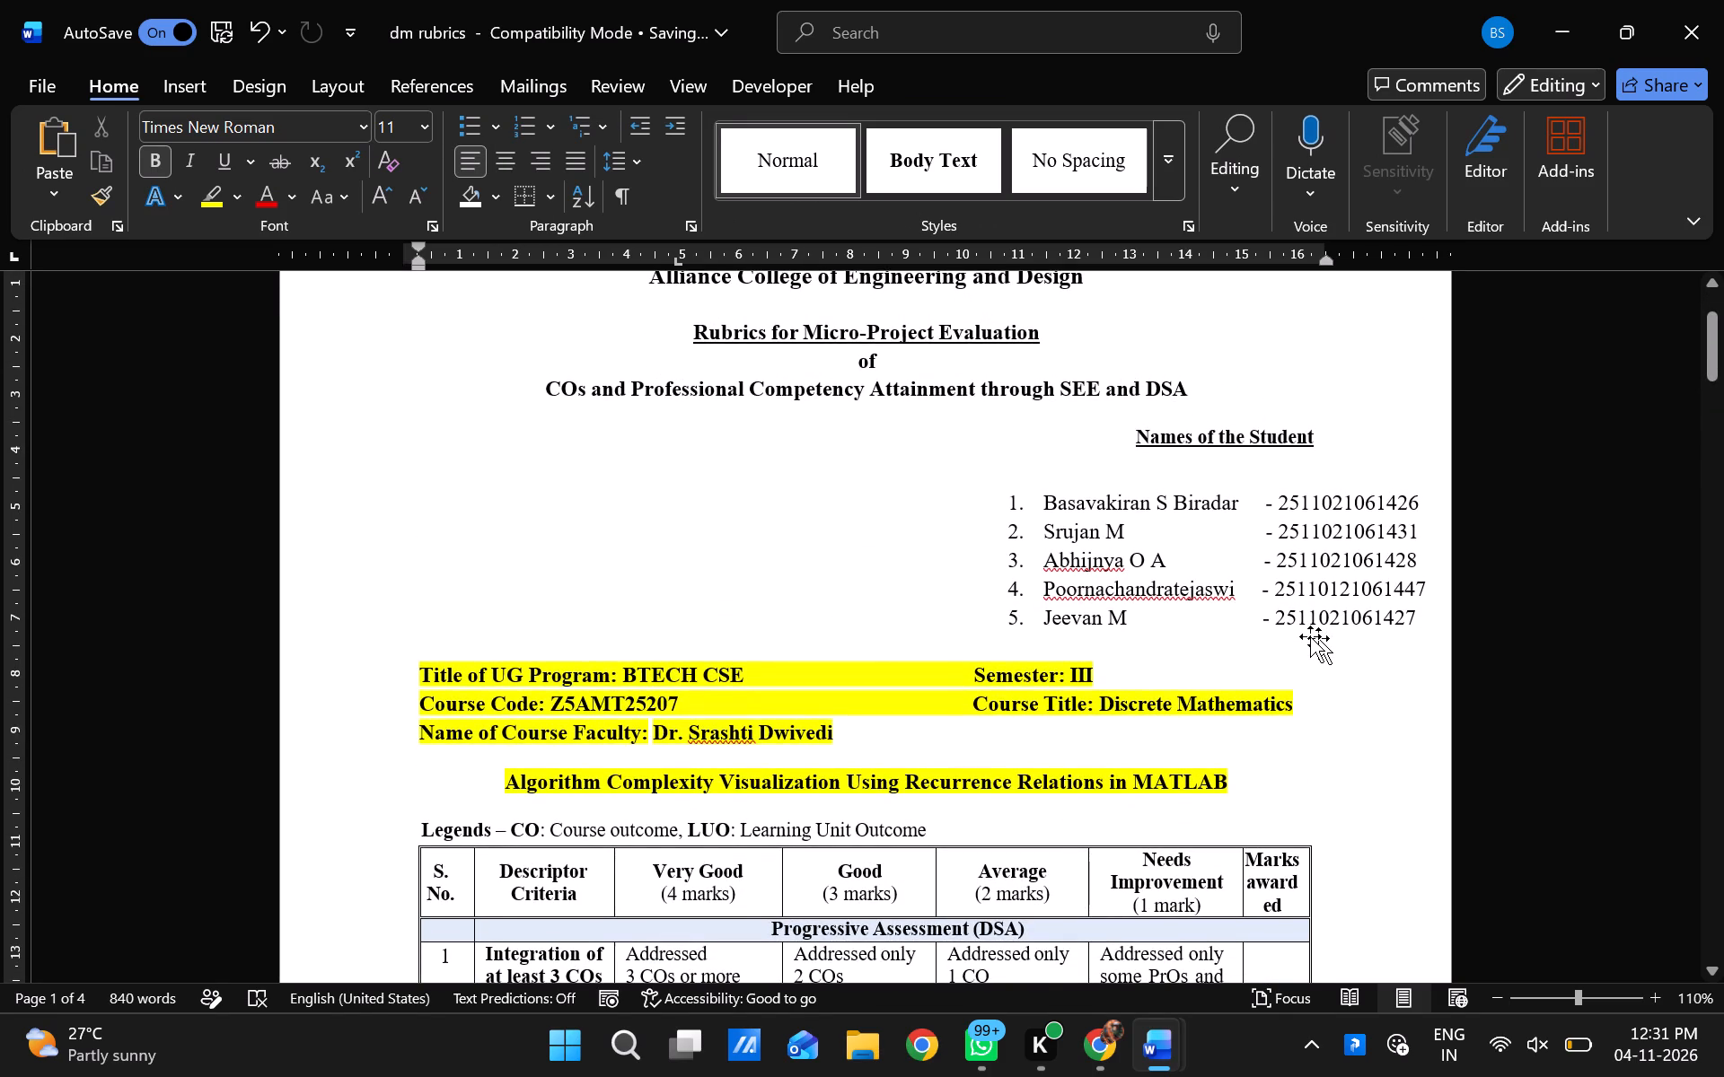
scroll(1310, 636, "down", 1)
left_click(931, 585)
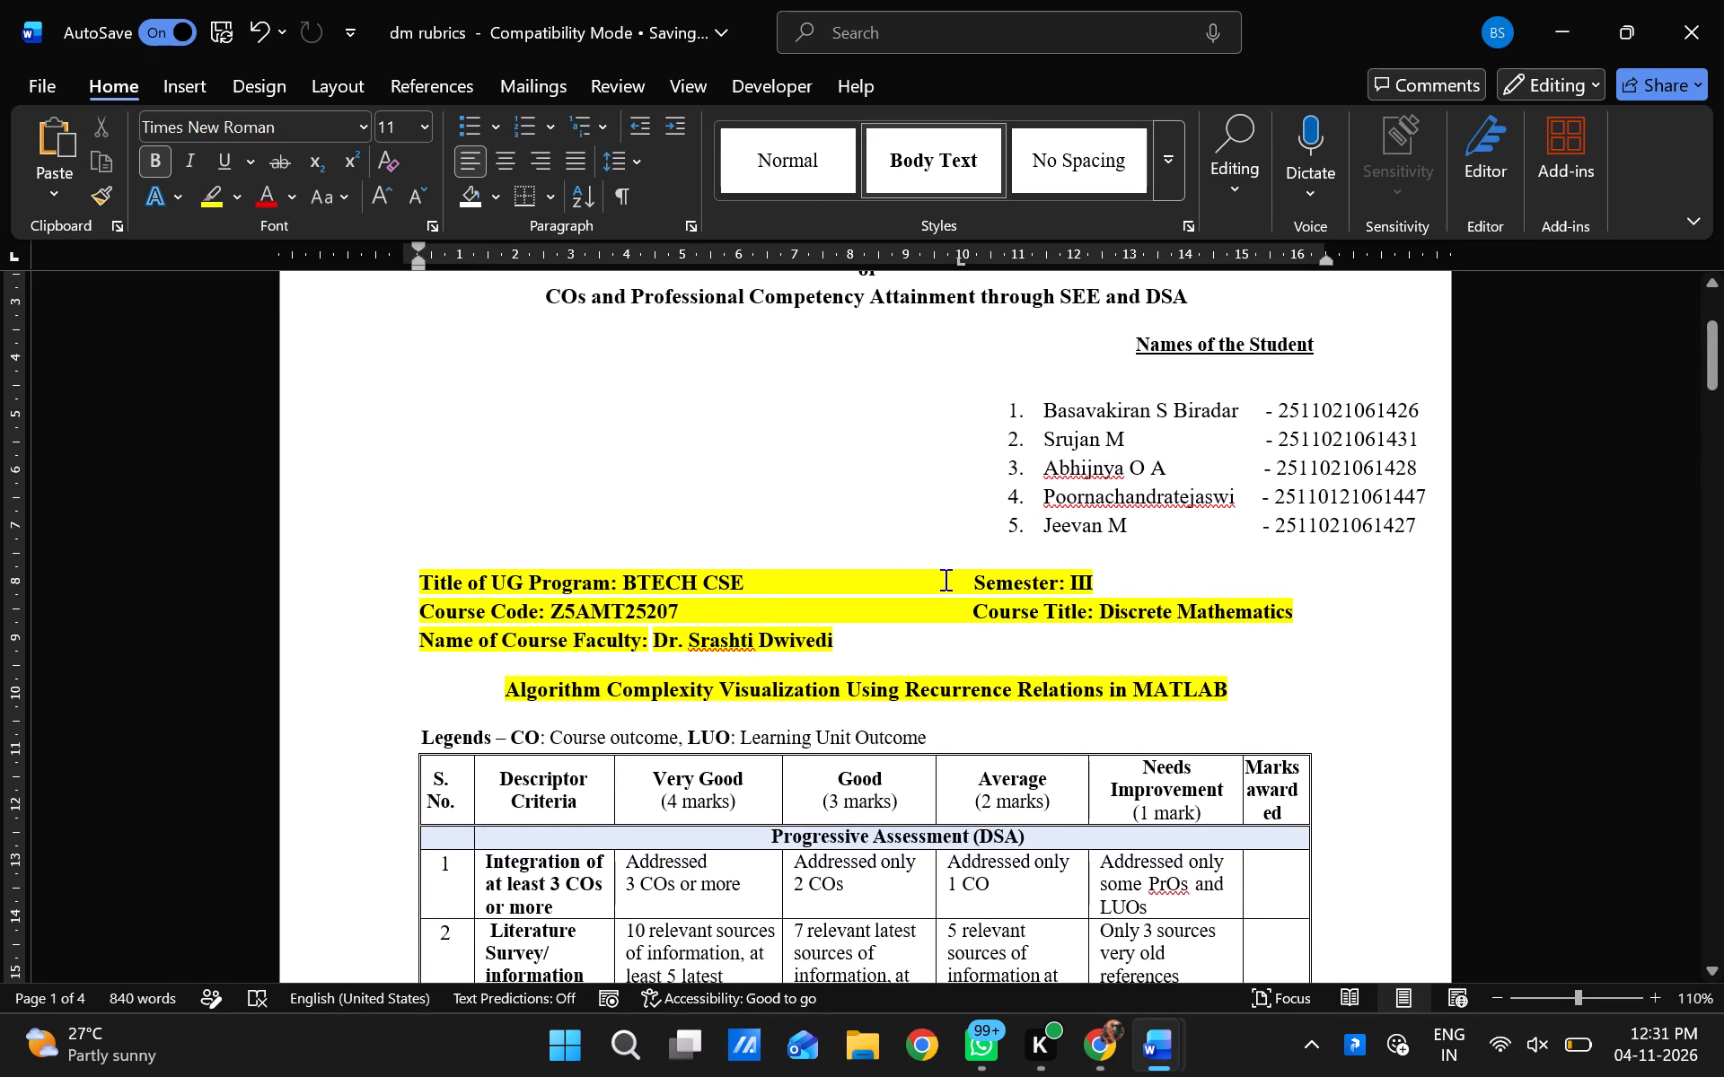
left_click(1164, 478)
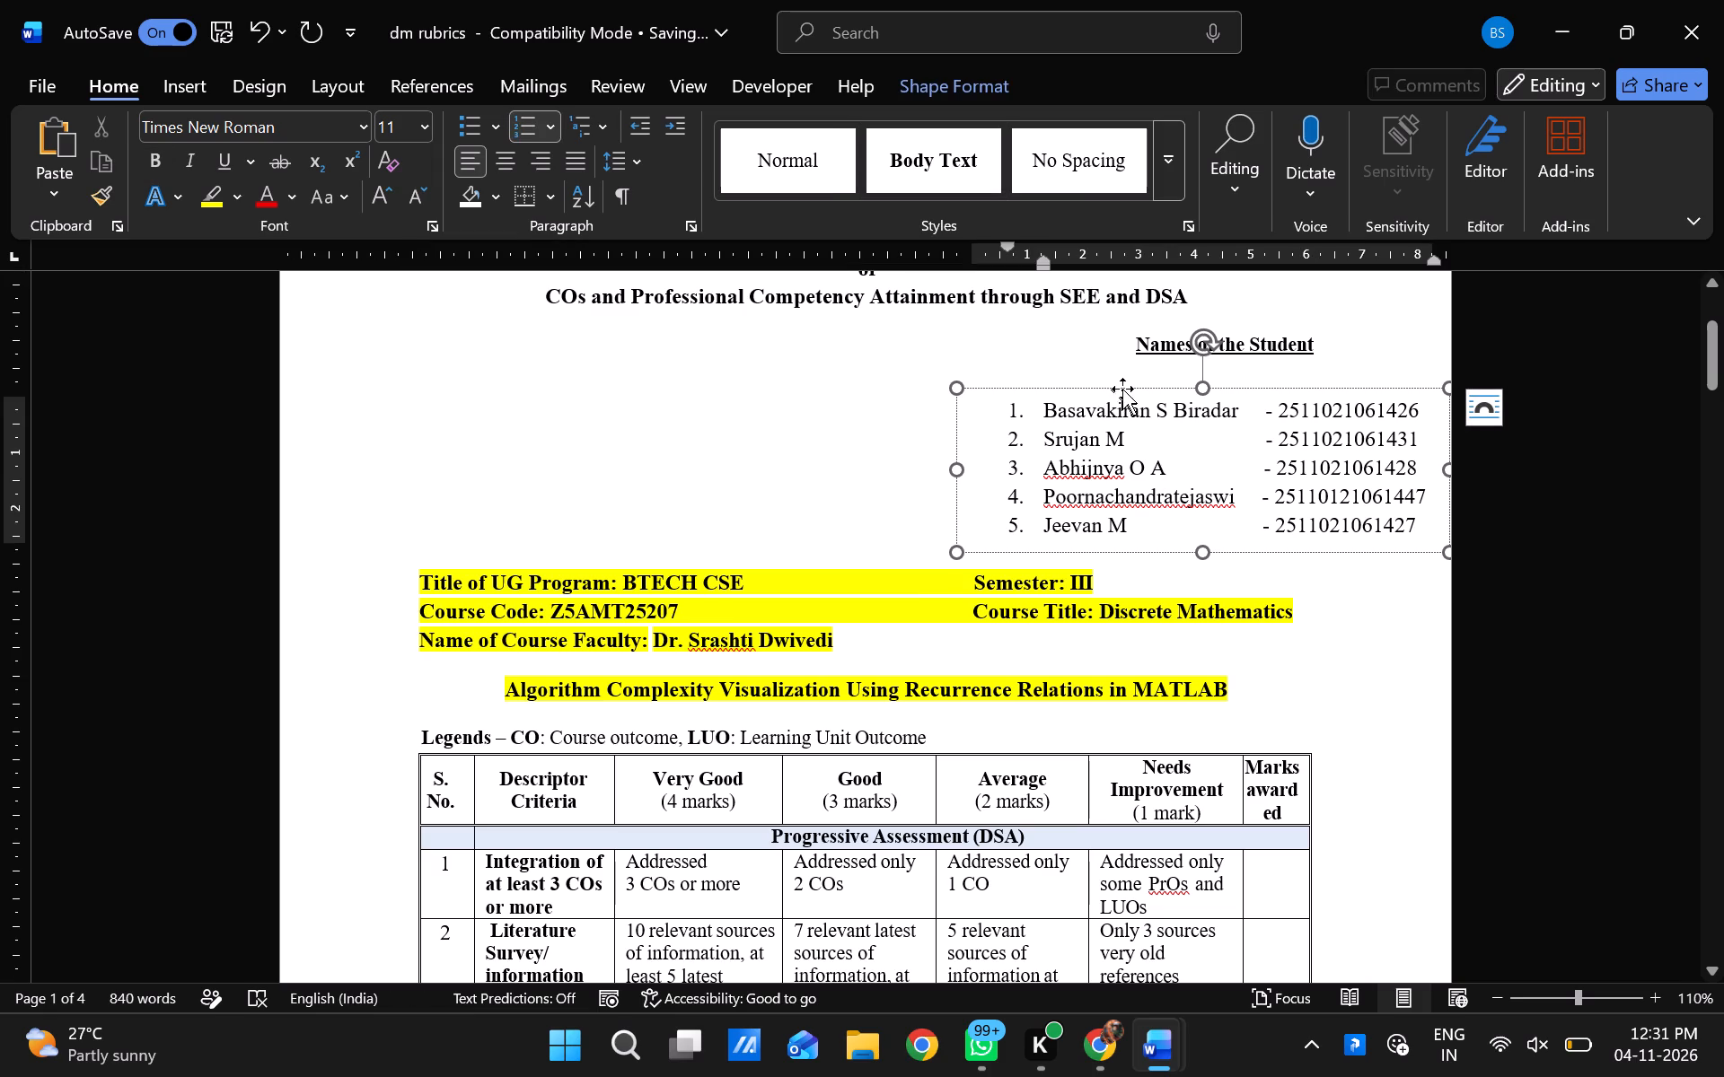
left_click_drag(1123, 381, 1013, 381)
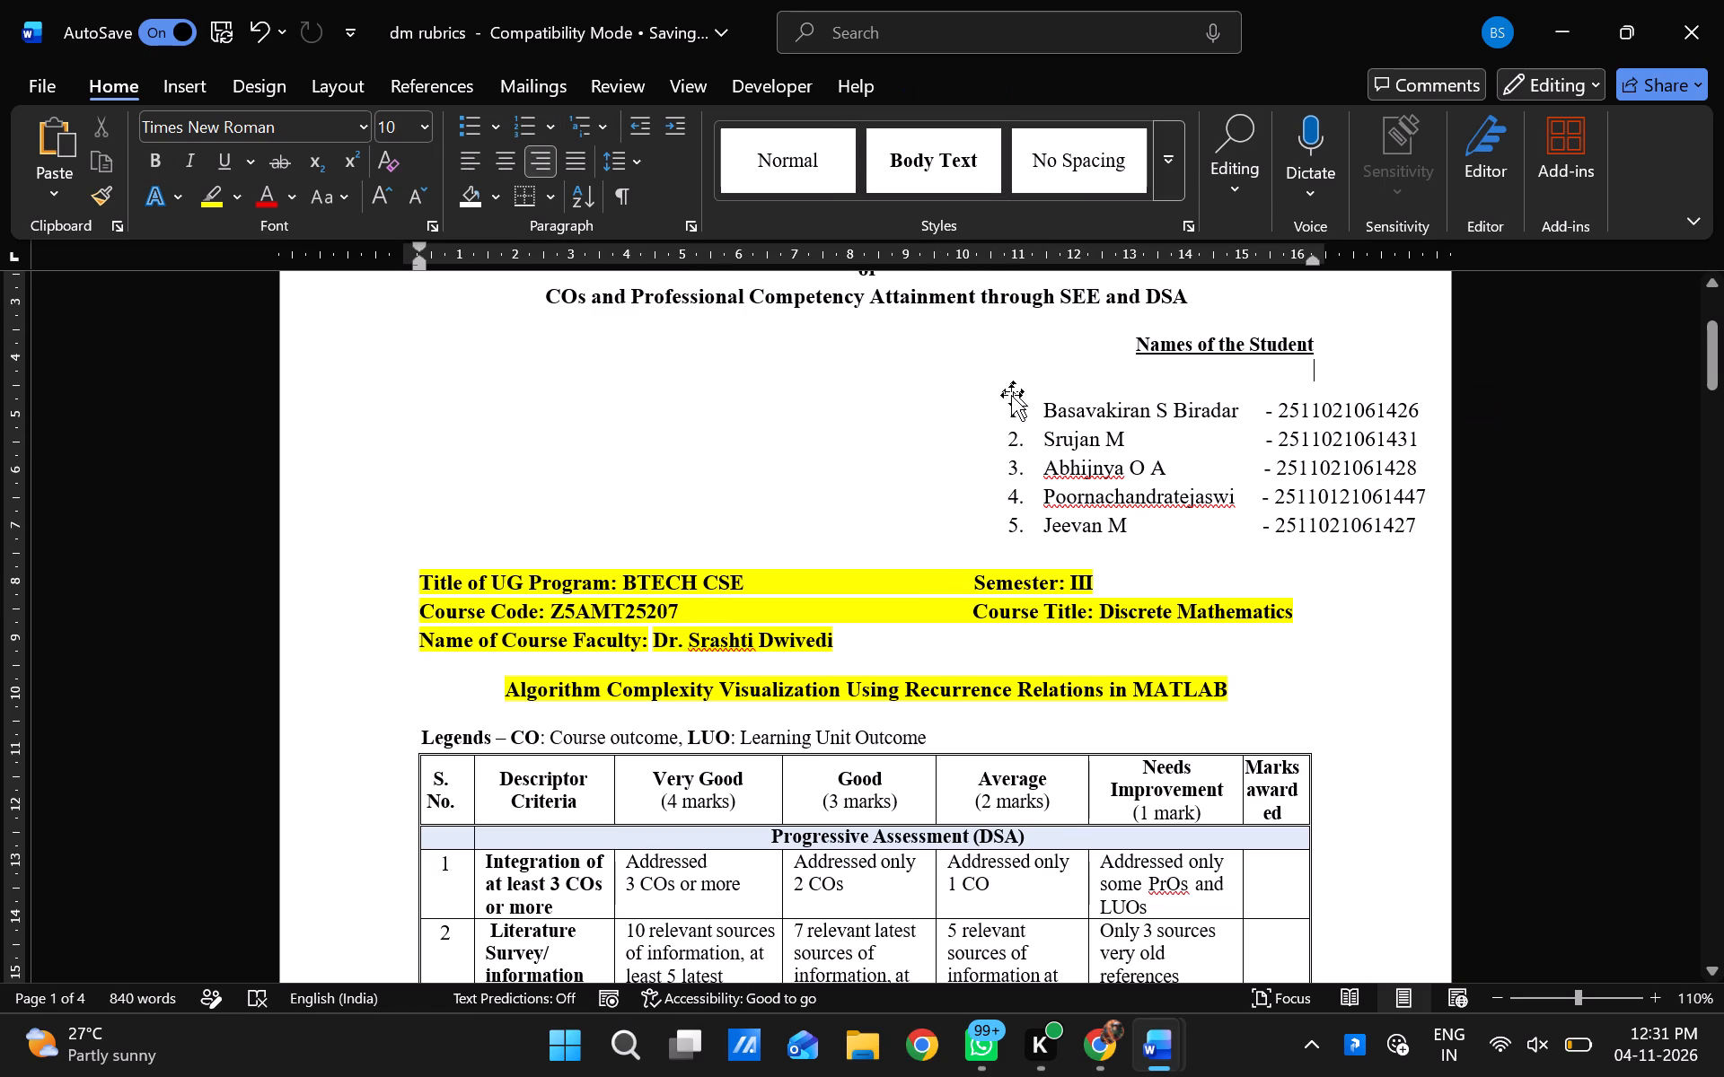
left_click(1054, 435)
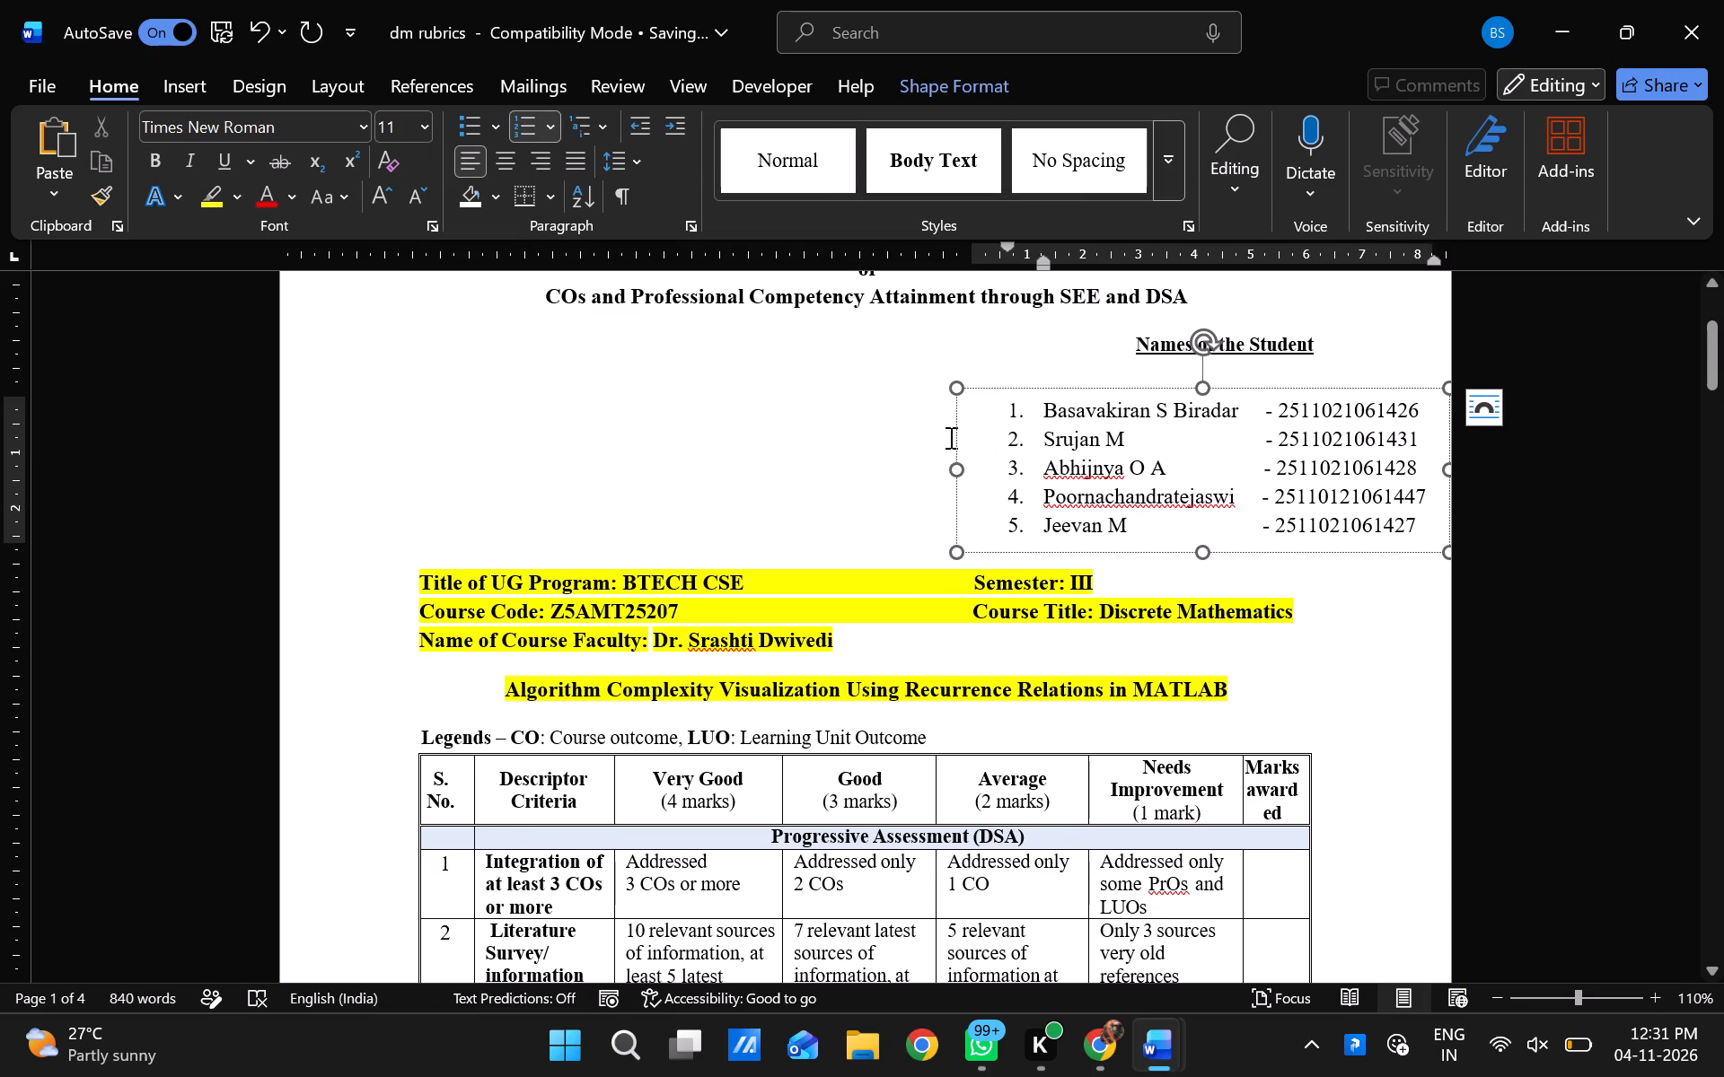
left_click_drag(956, 440, 905, 443)
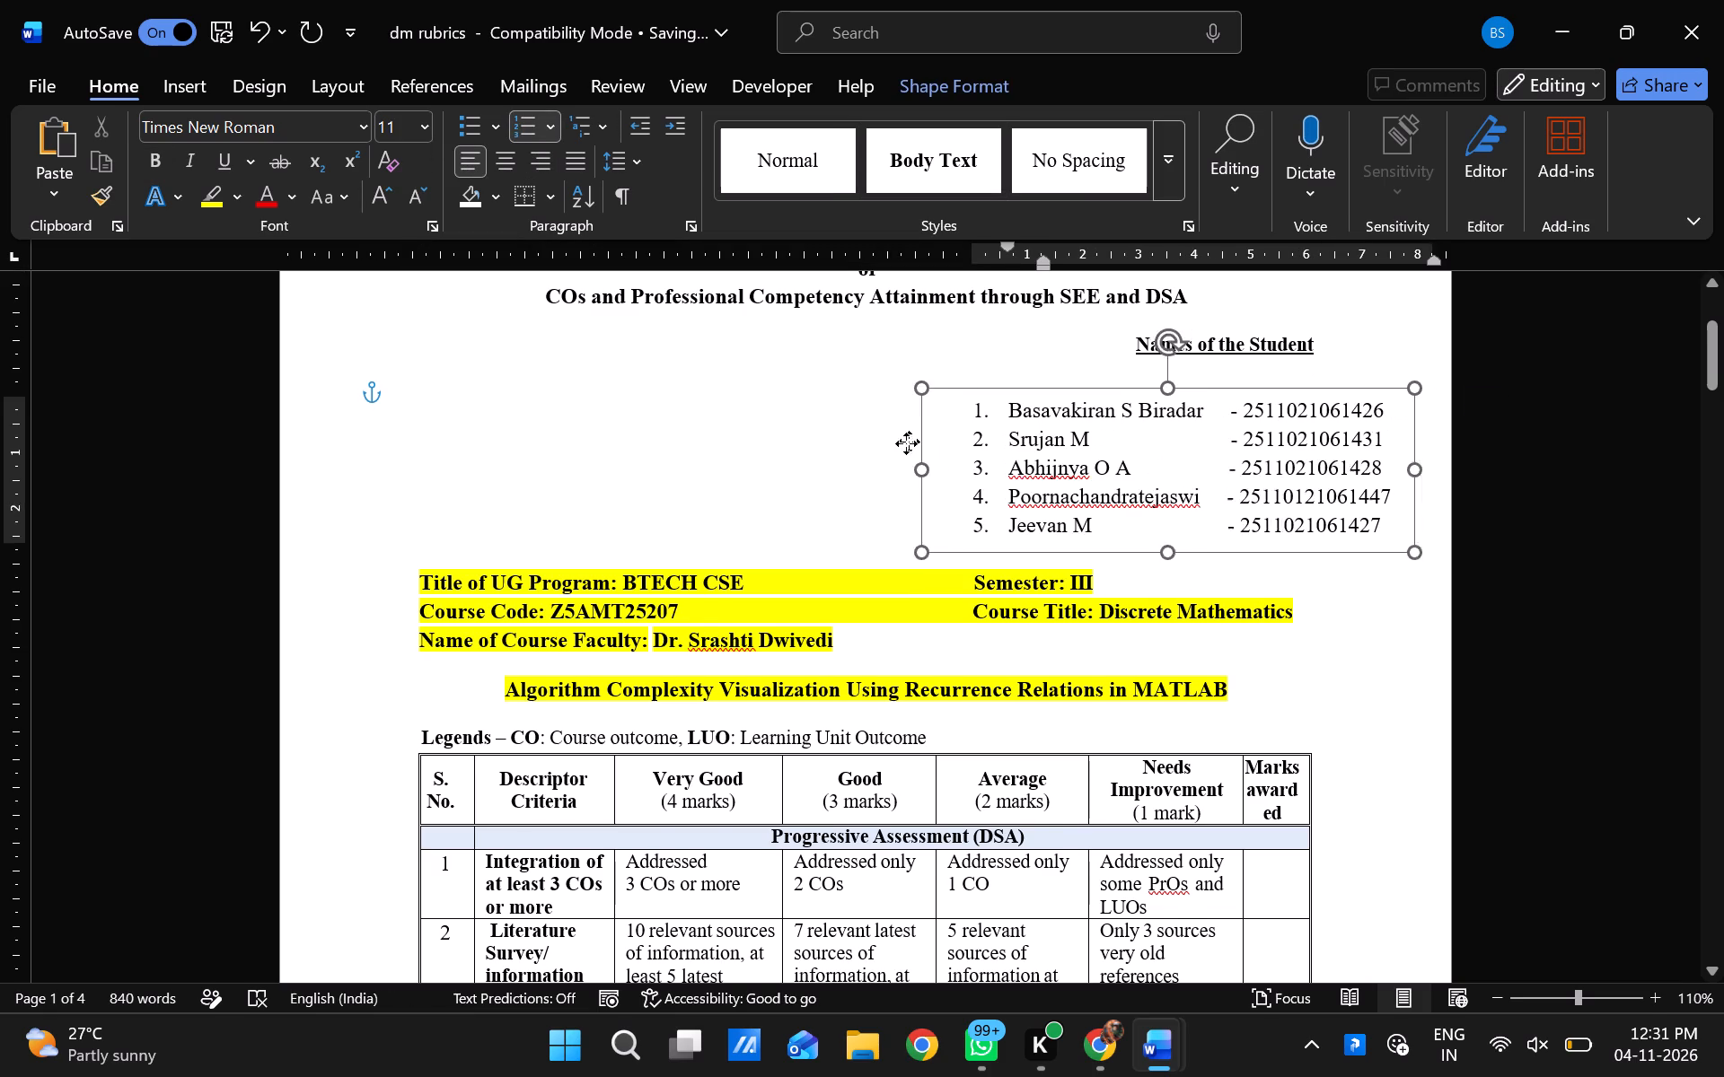
left_click_drag(905, 443, 937, 441)
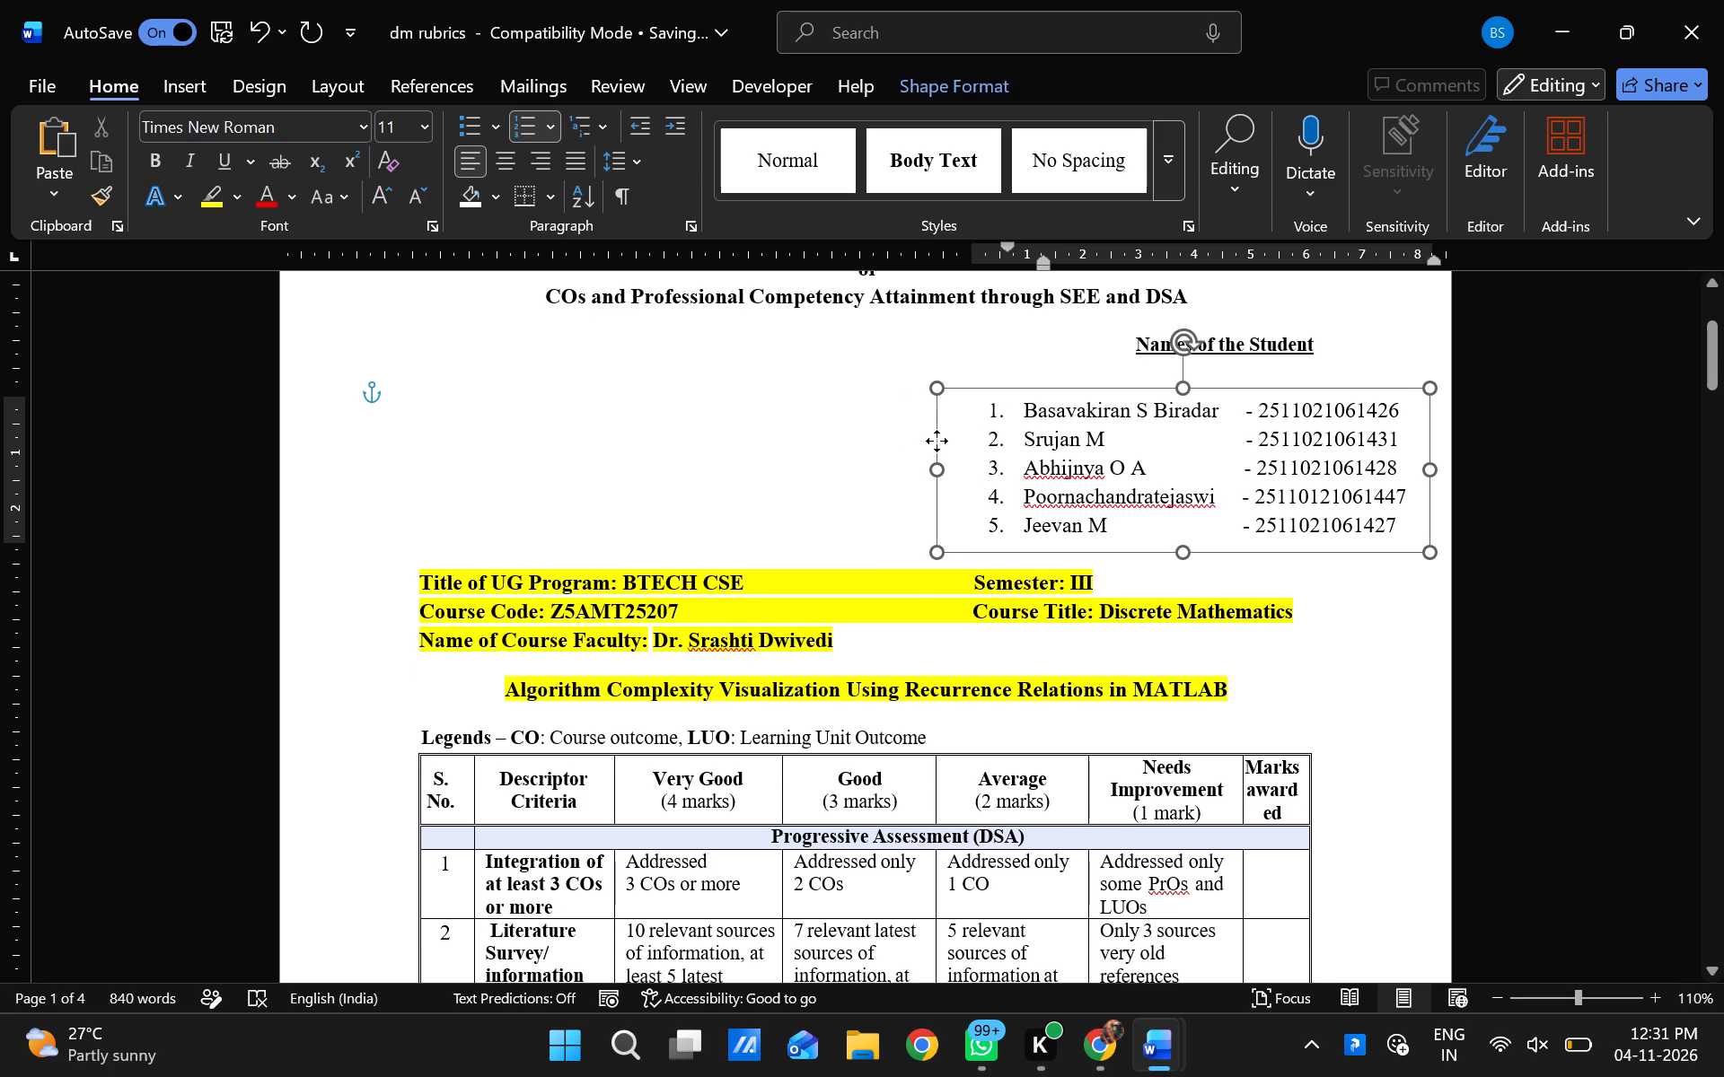
left_click_drag(937, 441, 896, 423)
left_click(1303, 616)
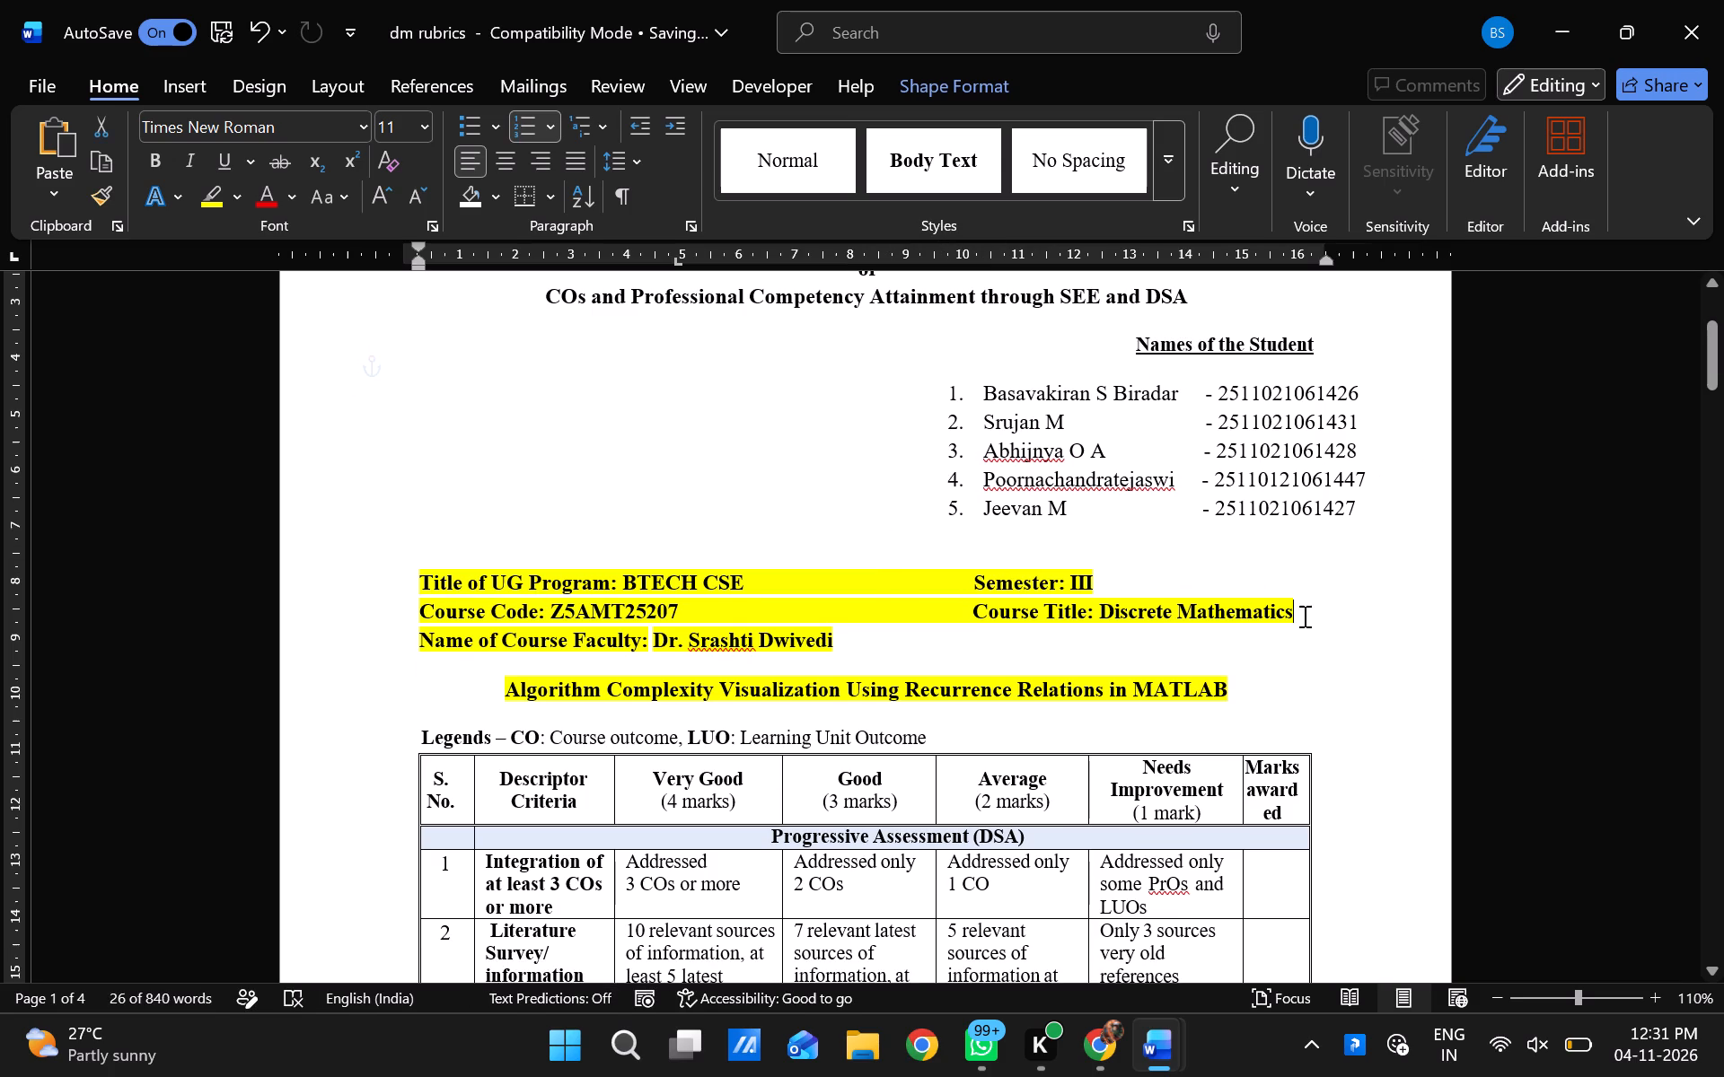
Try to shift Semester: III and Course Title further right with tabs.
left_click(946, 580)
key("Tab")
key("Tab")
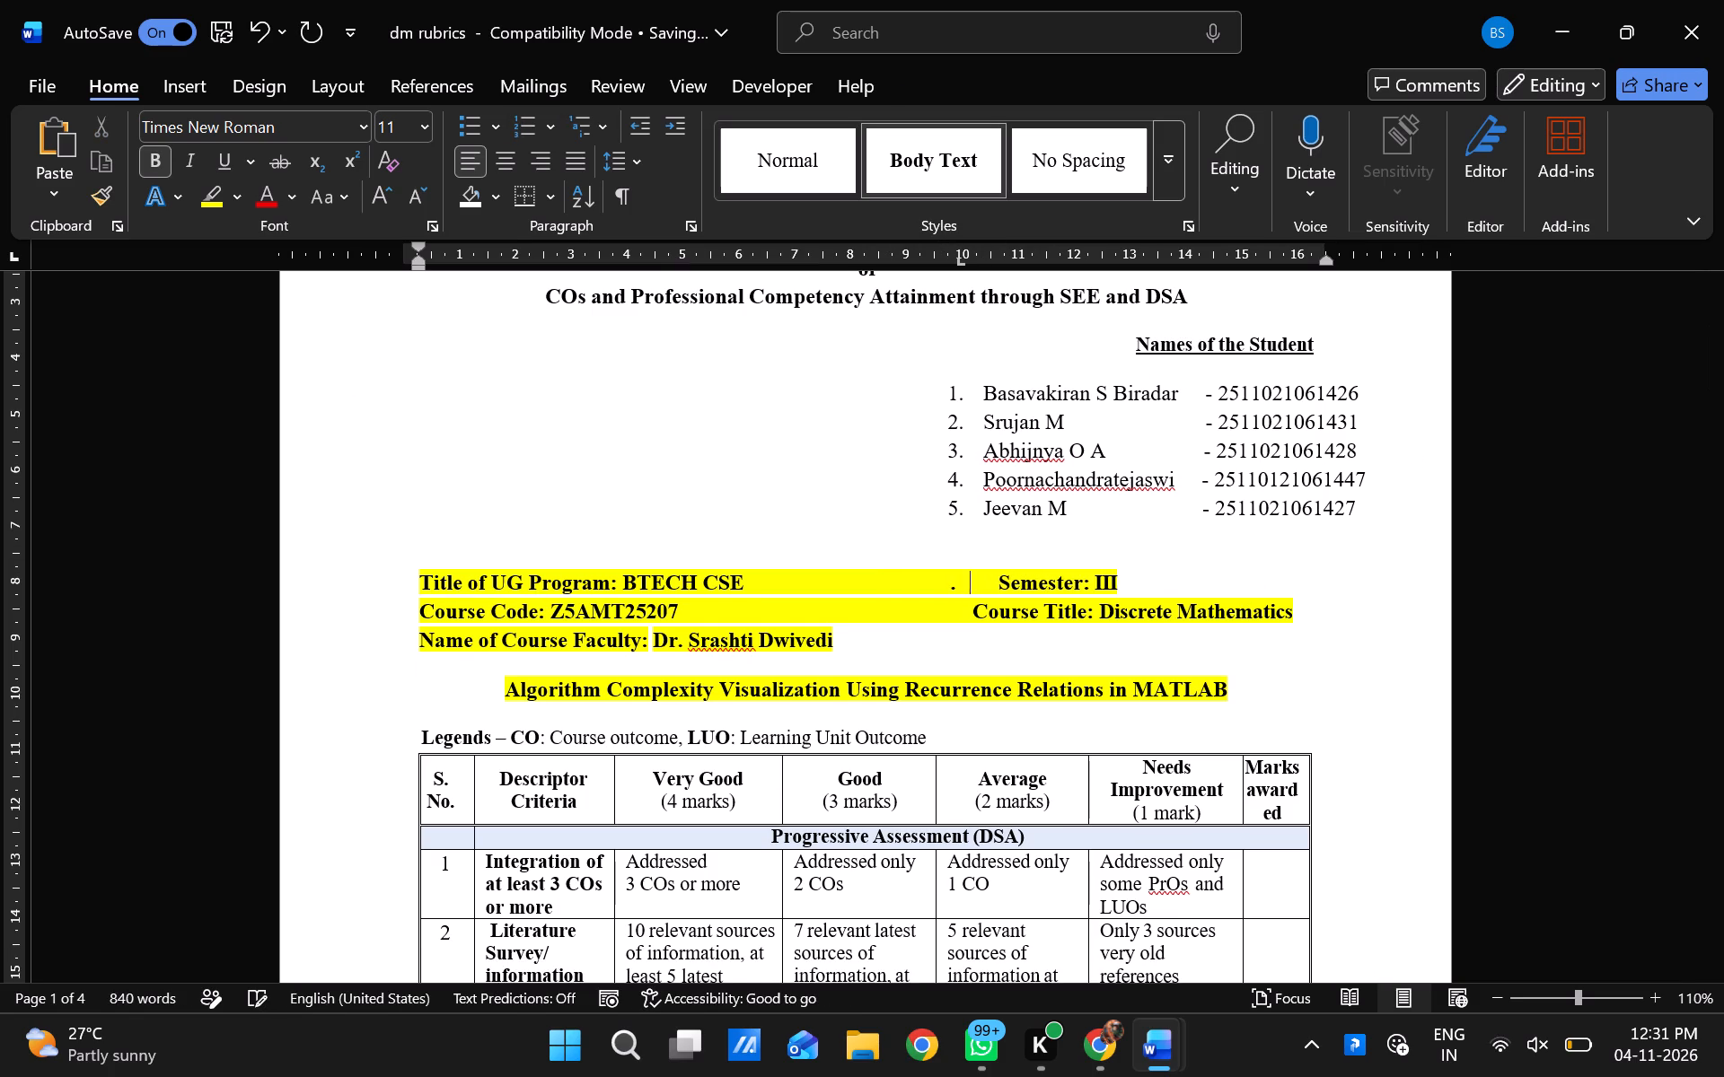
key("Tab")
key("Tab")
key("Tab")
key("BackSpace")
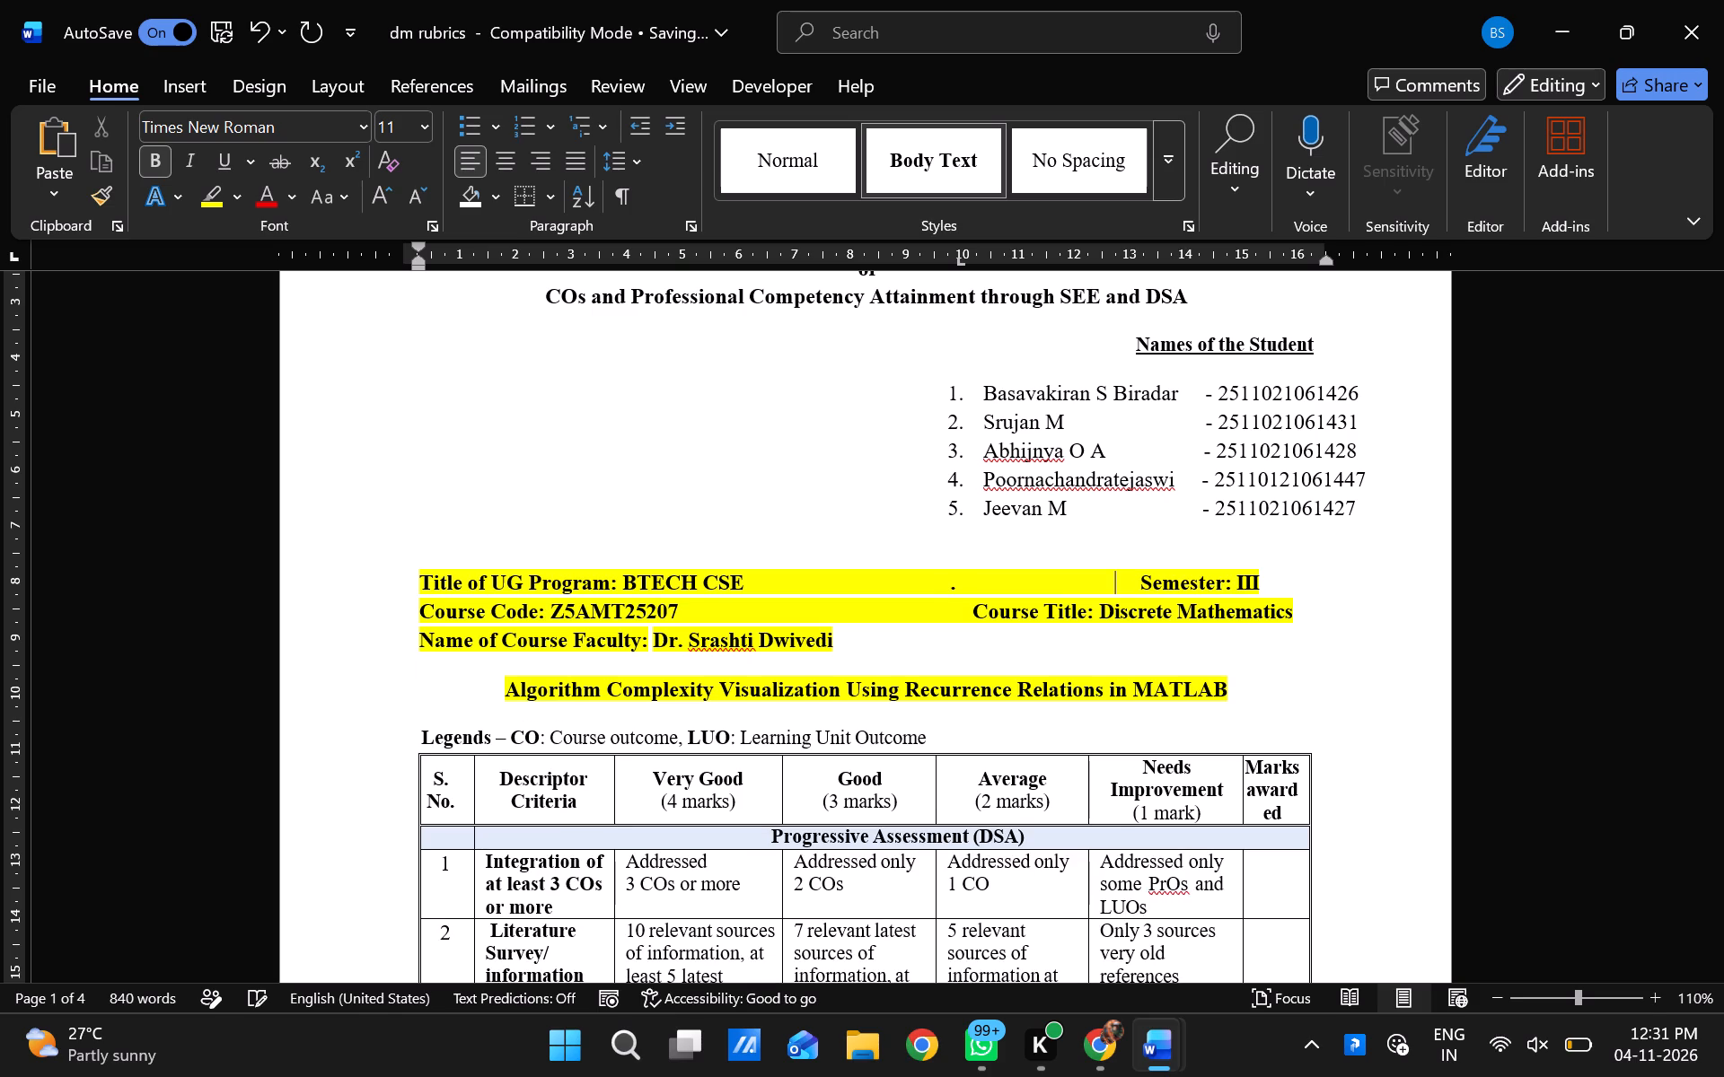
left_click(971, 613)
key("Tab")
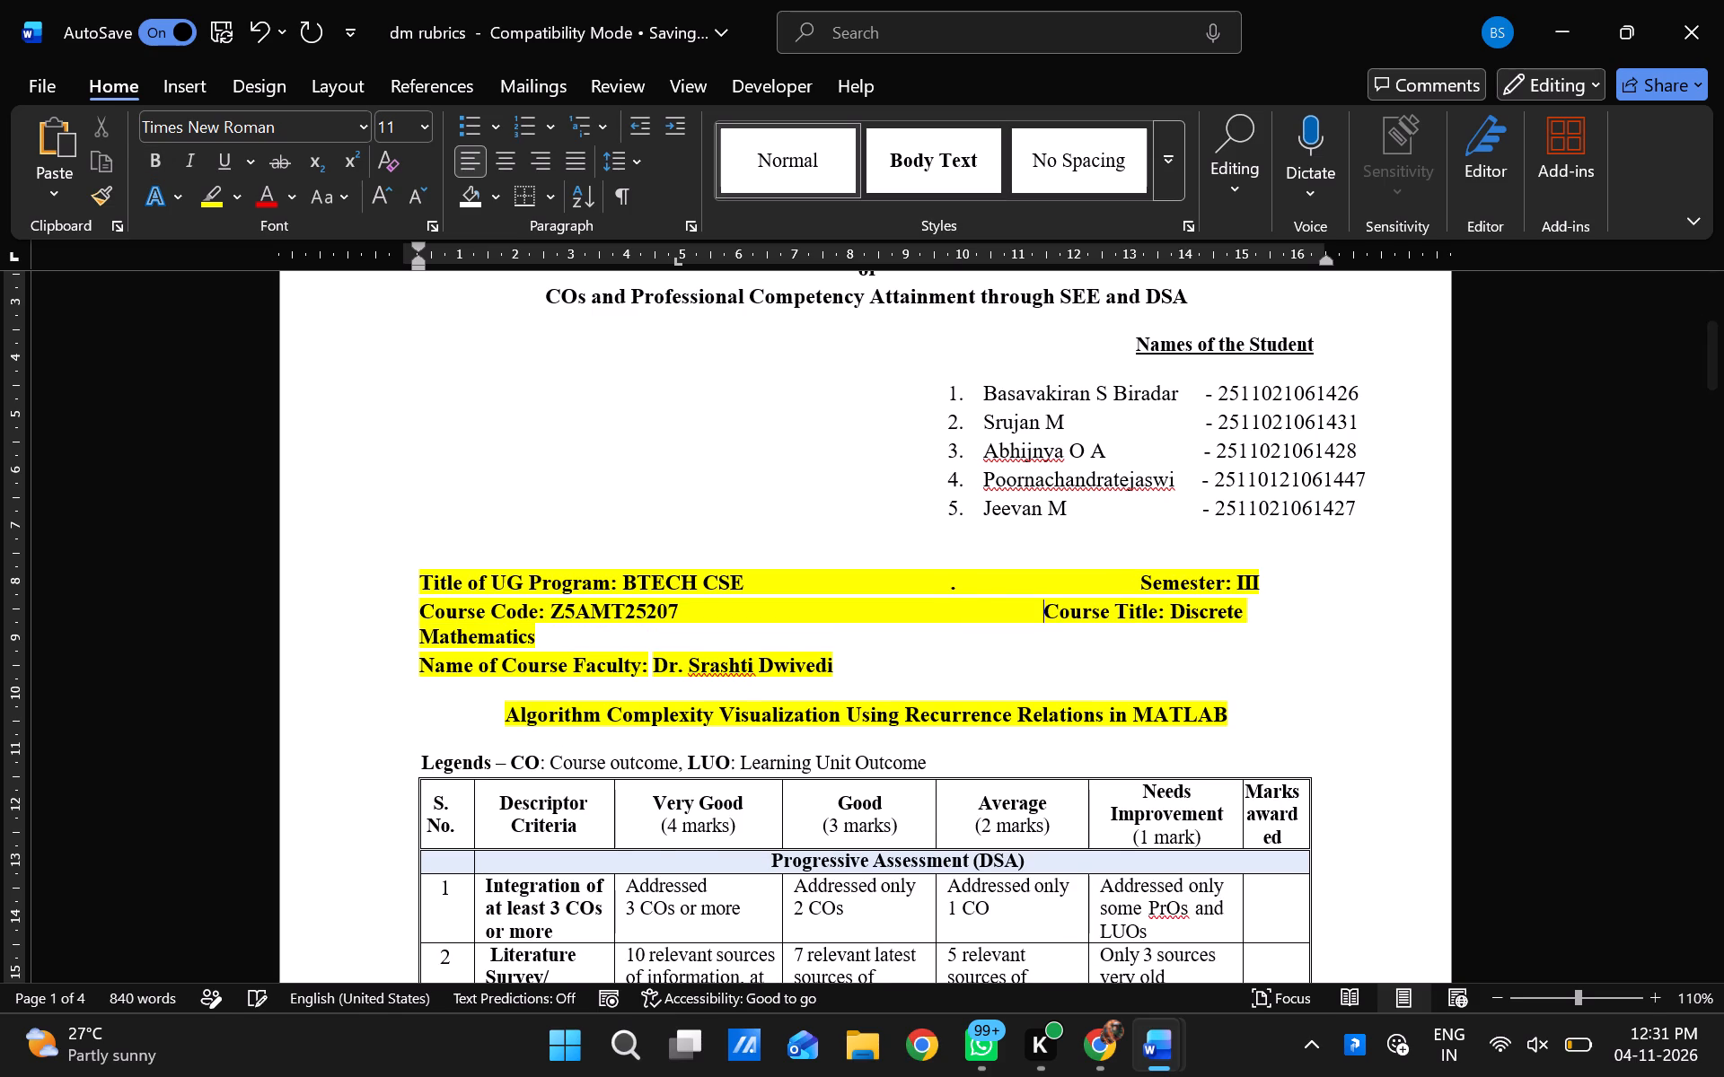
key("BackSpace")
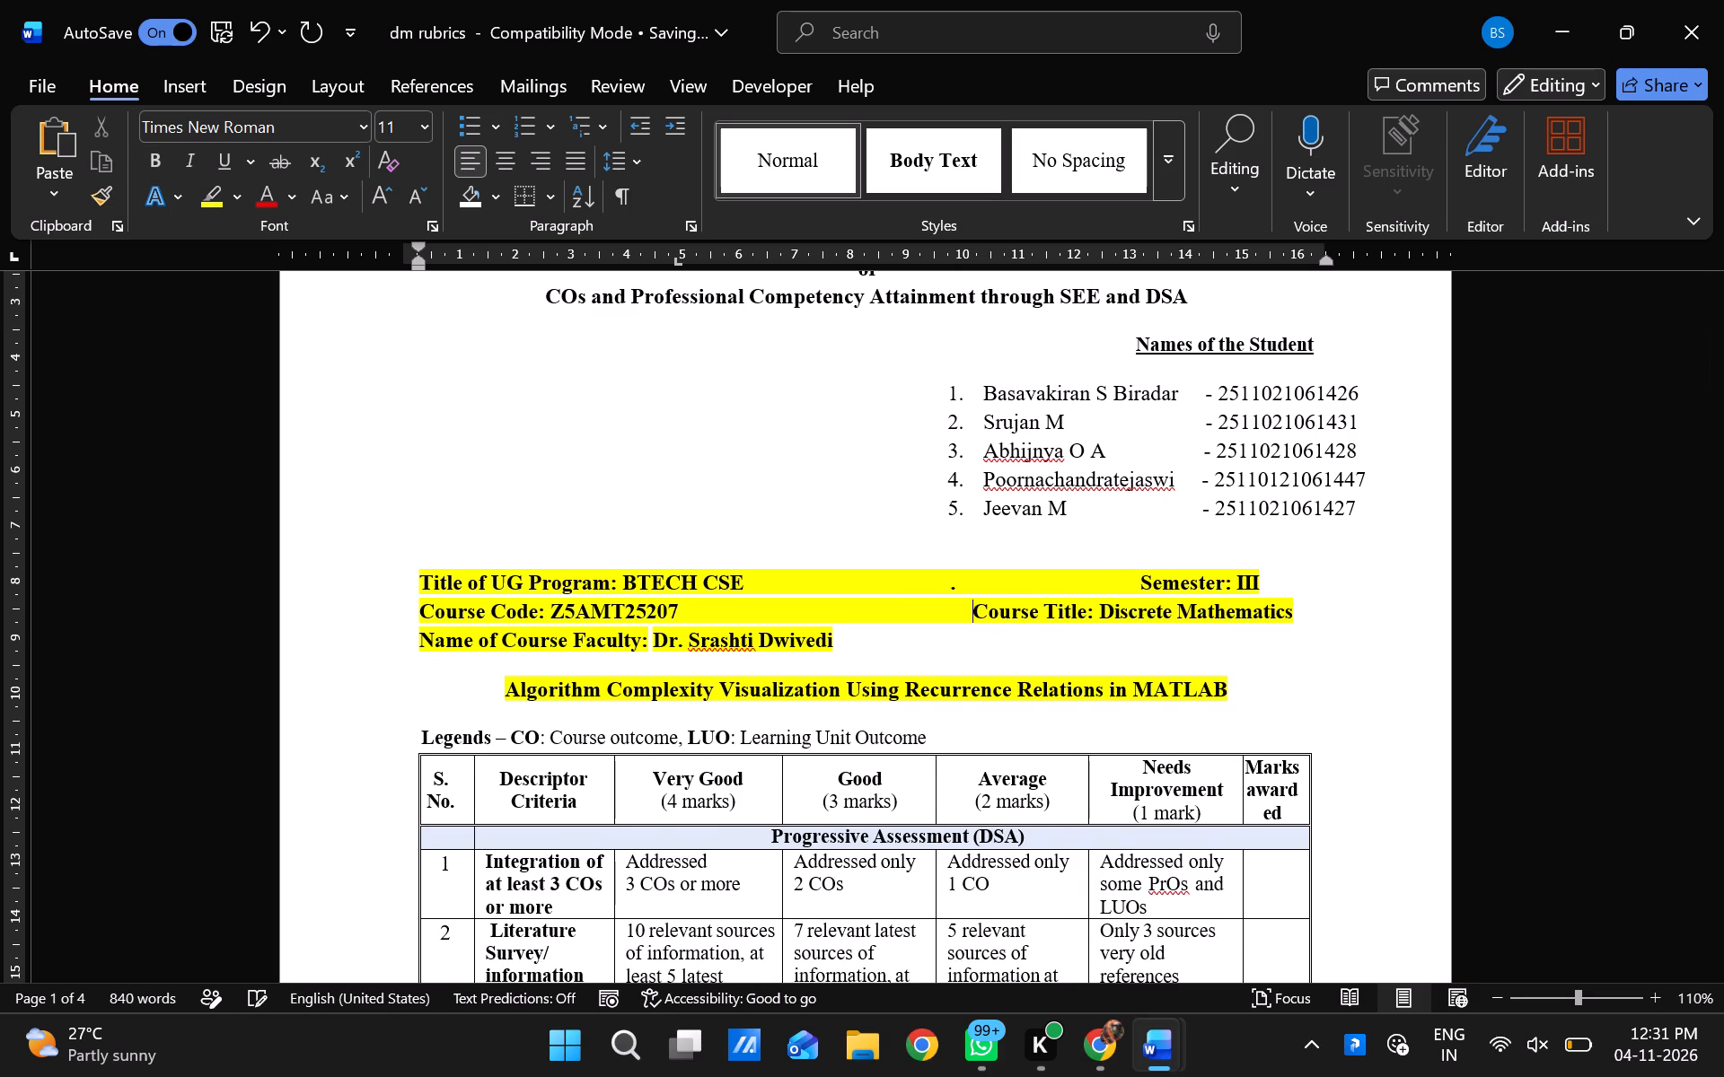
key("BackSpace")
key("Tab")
Clear the extra tabs and stray dot before Semester: III and align it with Course Title using two spaces.
left_click(1119, 581)
key("BackSpace")
key("BackSpace")
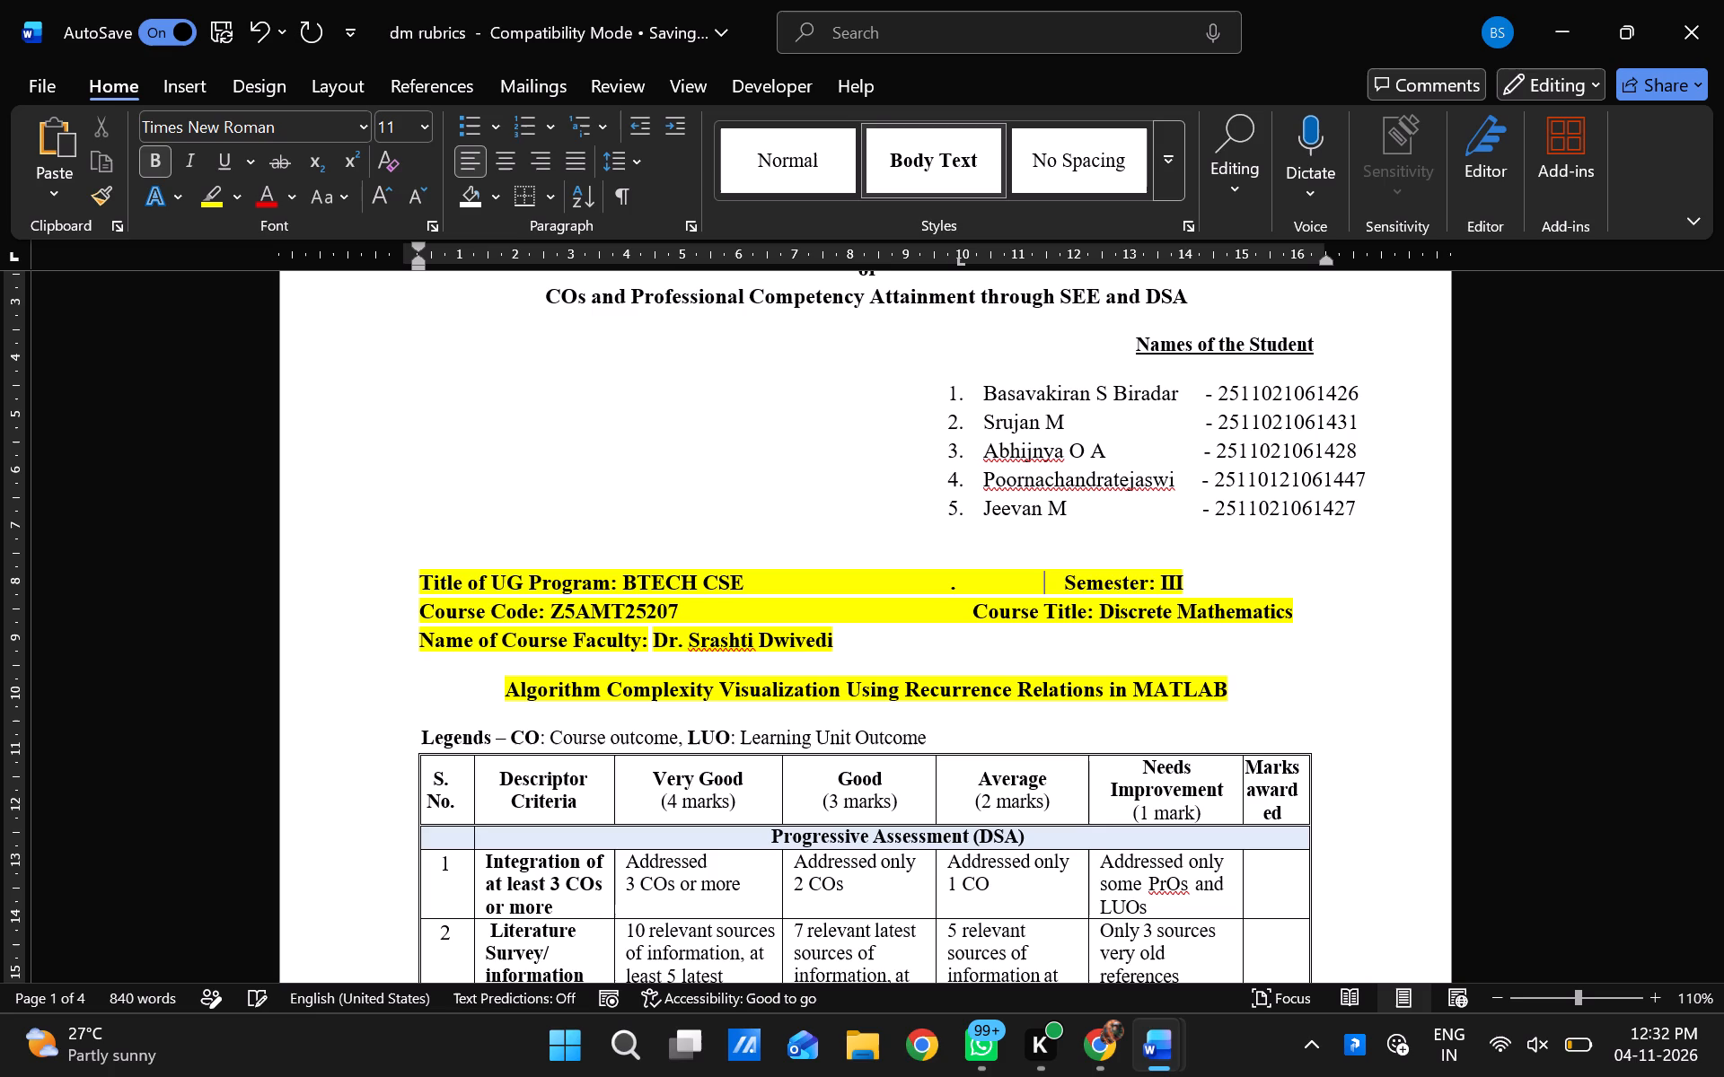
key("BackSpace")
key("BackSpace")
key("BackSpace")
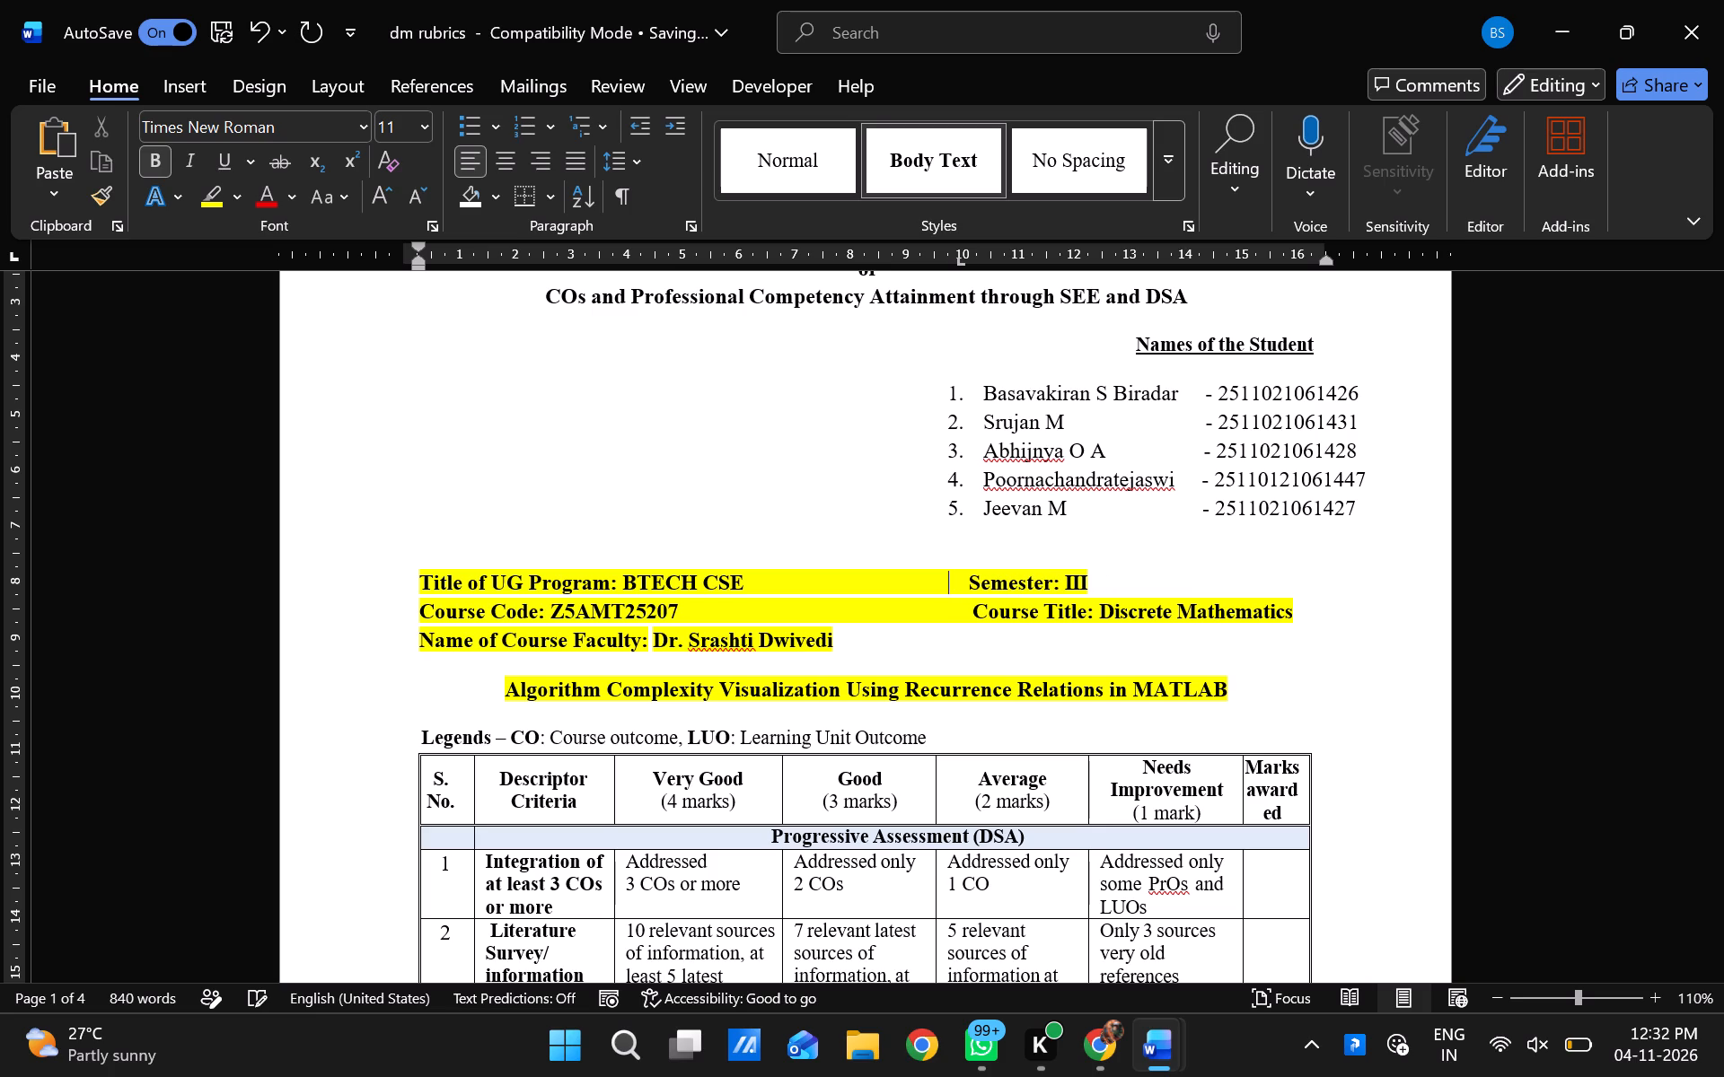
key("space")
key("space")
Save the rubrics document.
scroll(1077, 761, "down", 3)
key("ctrl+s")
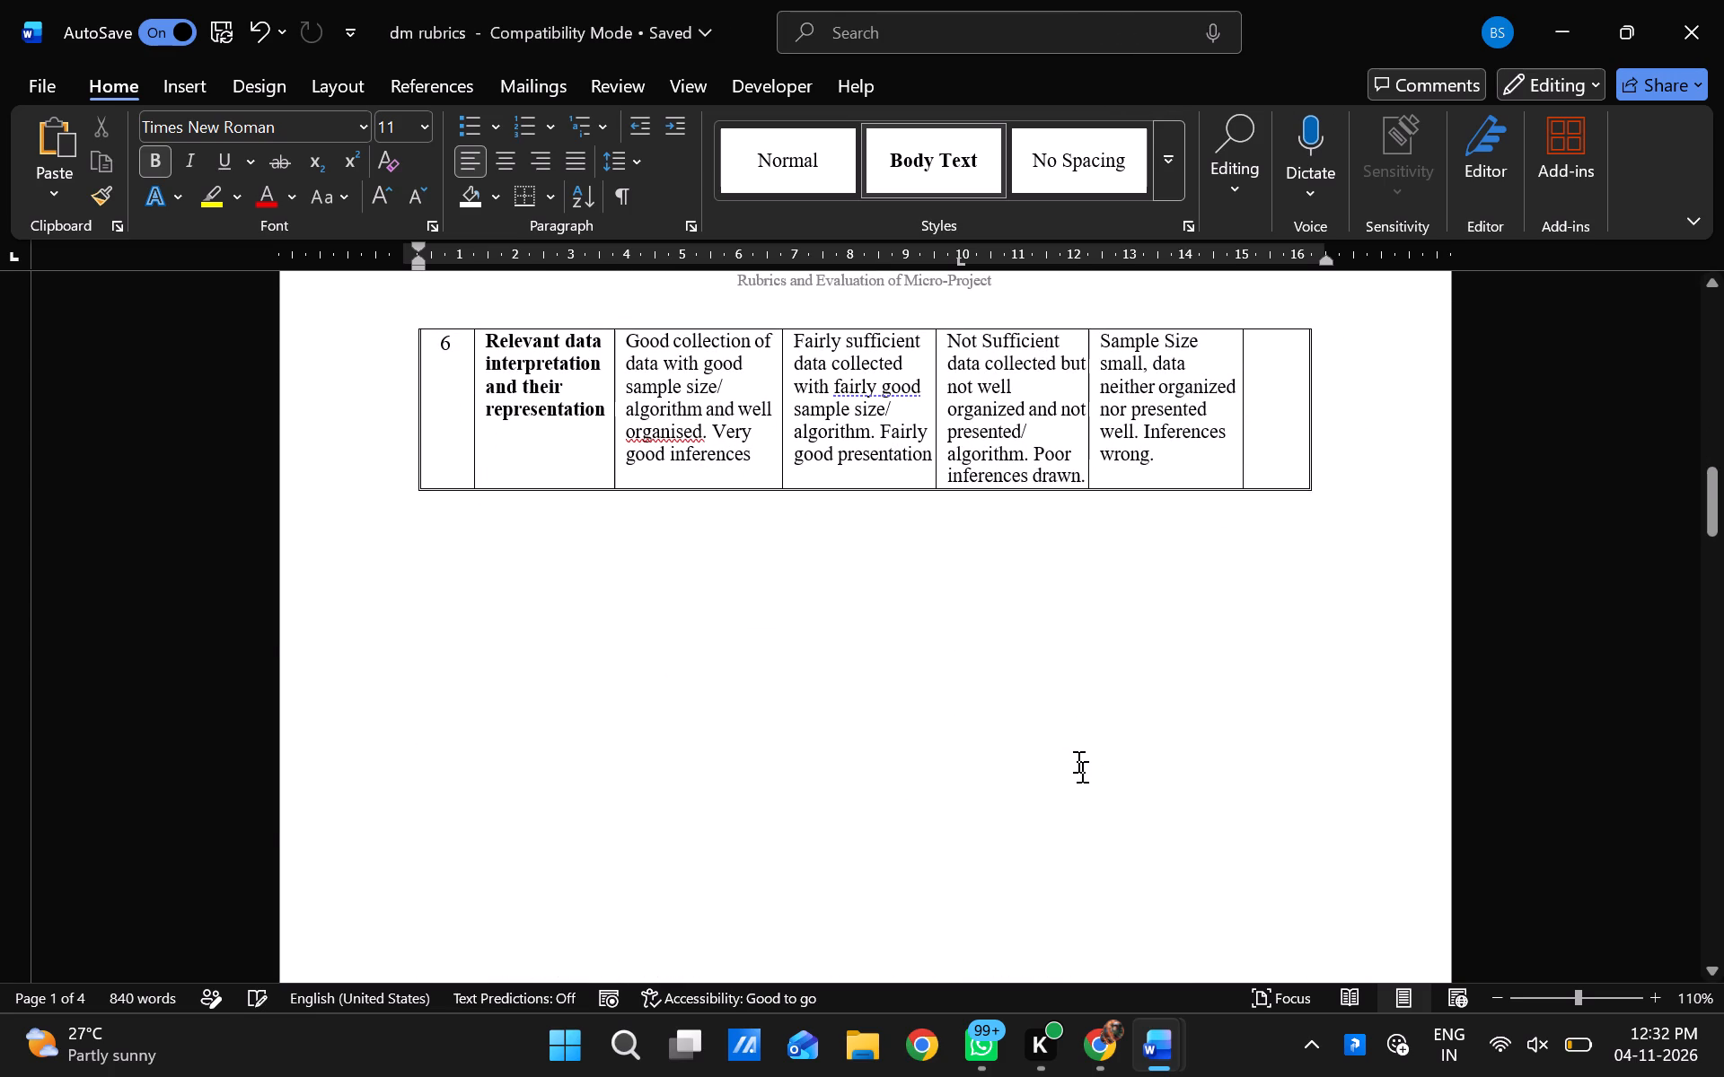
Look through the remaining pages to examine the table page breaks and the evaluation criteria section.
scroll(1077, 761, "down", 6)
scroll(1077, 761, "up", 7)
scroll(1077, 761, "down", 9)
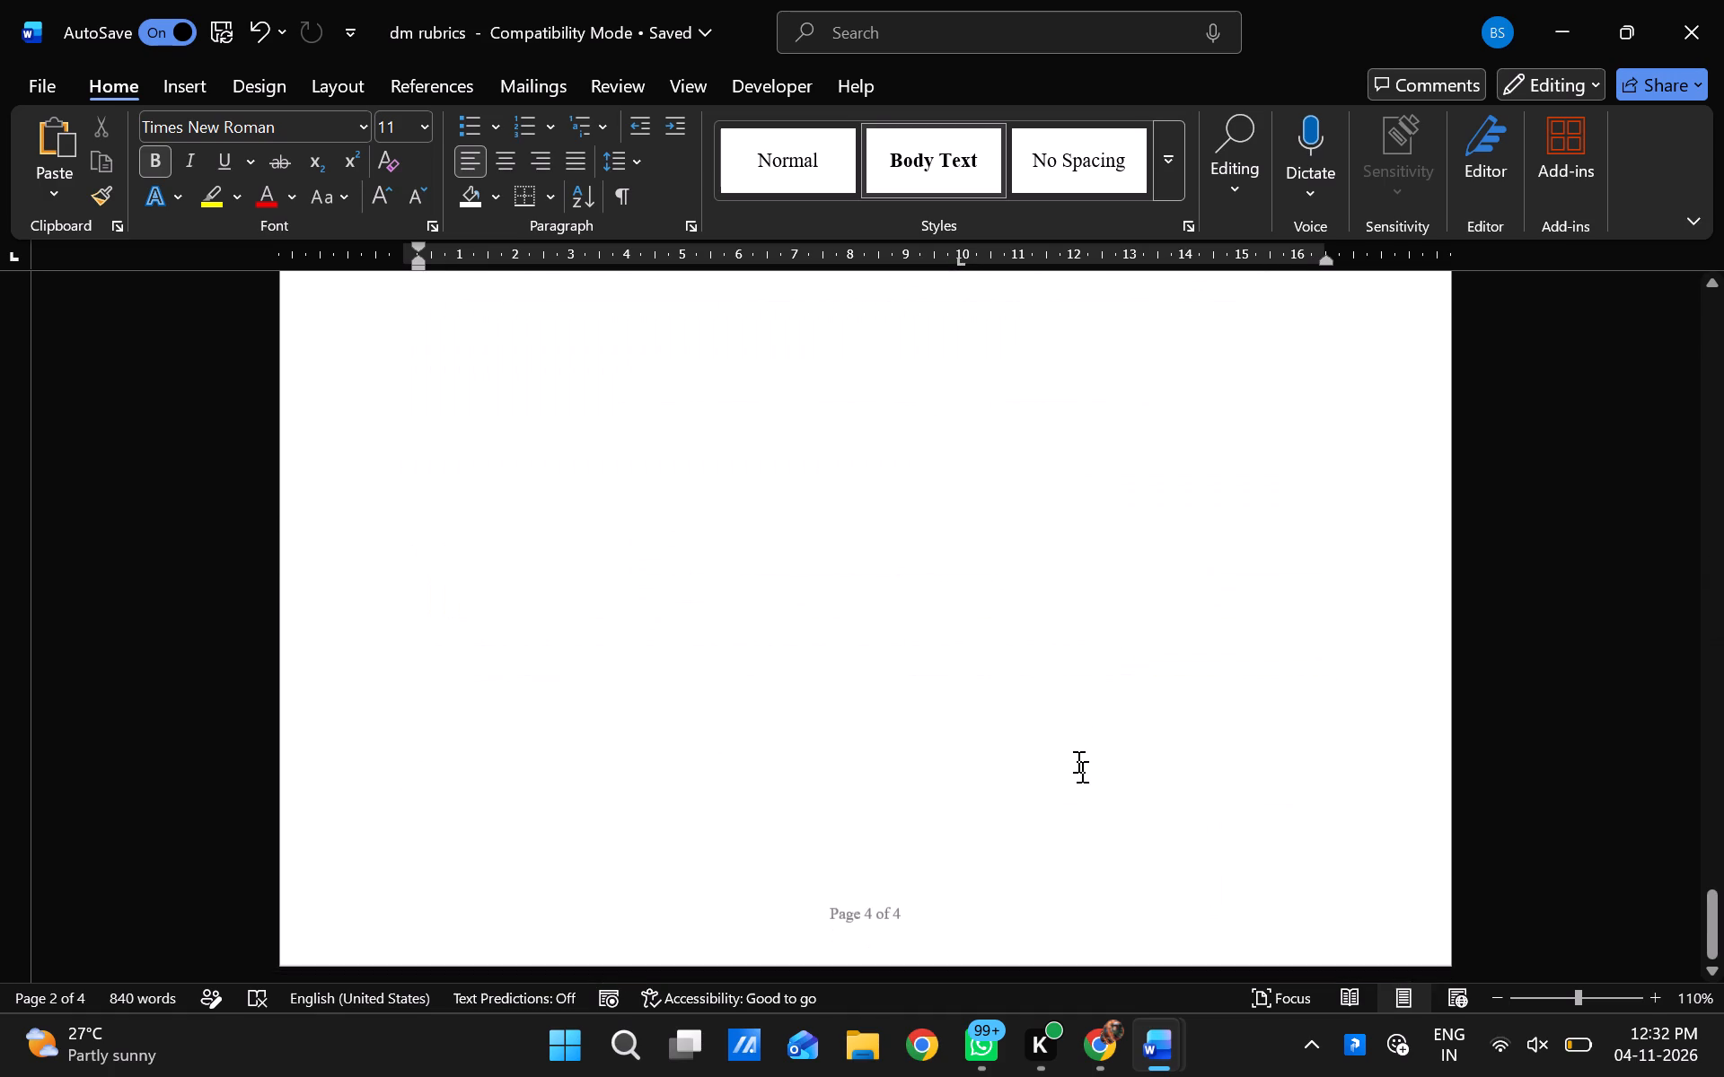
scroll(1077, 761, "down", 4)
scroll(1077, 761, "up", 5)
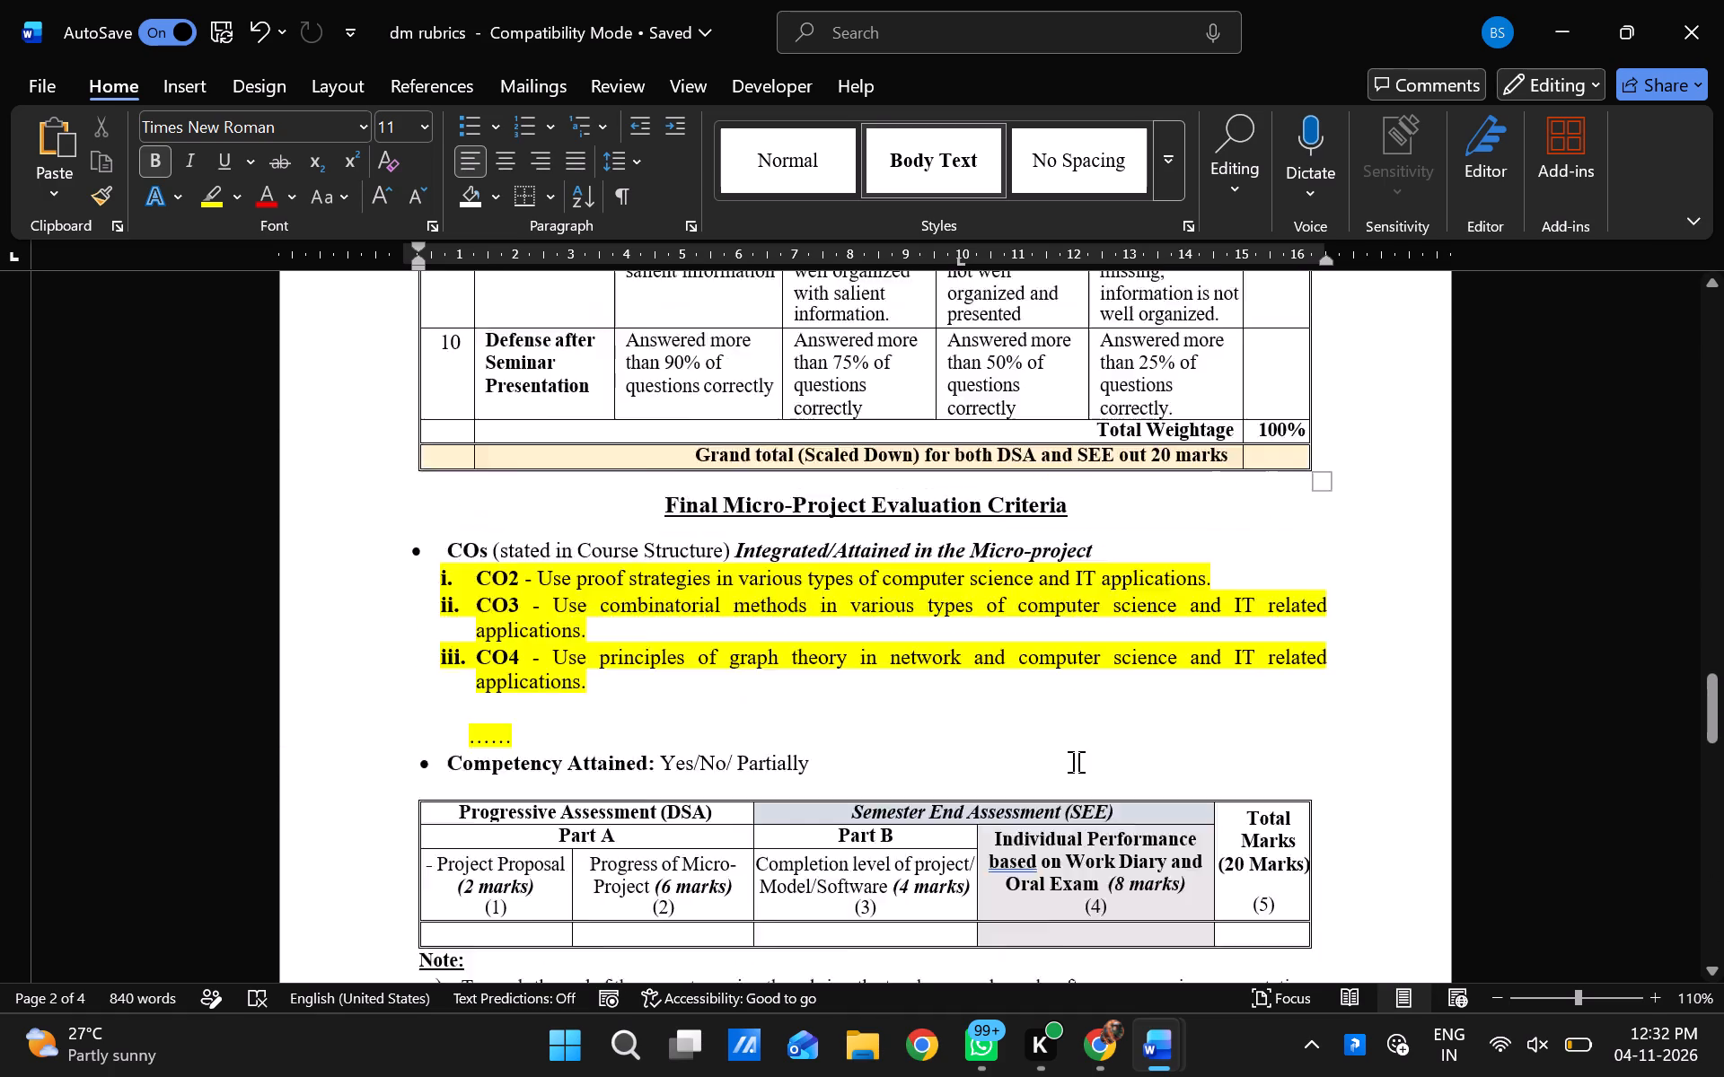
scroll(1077, 761, "up", 5)
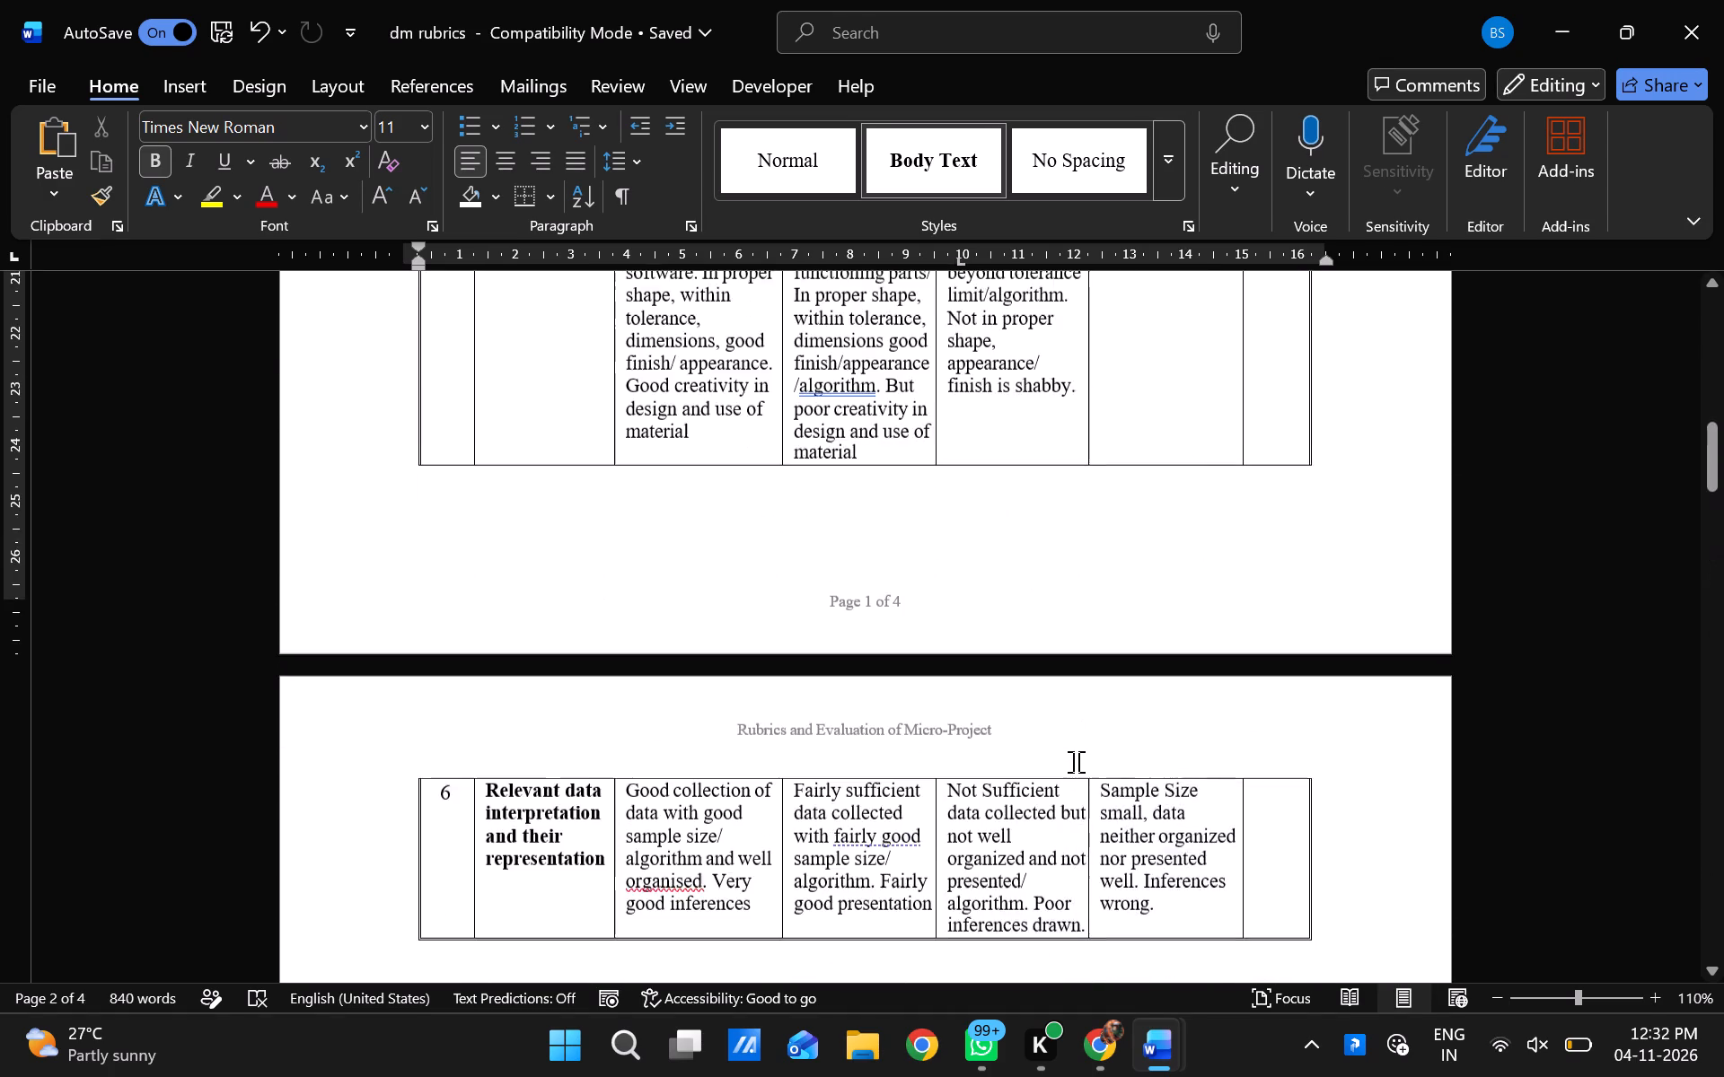
scroll(1077, 761, "down", 1)
Try to close the blank gap below row 6 by deleting the empty space before the continued table on page 3.
left_click(858, 852)
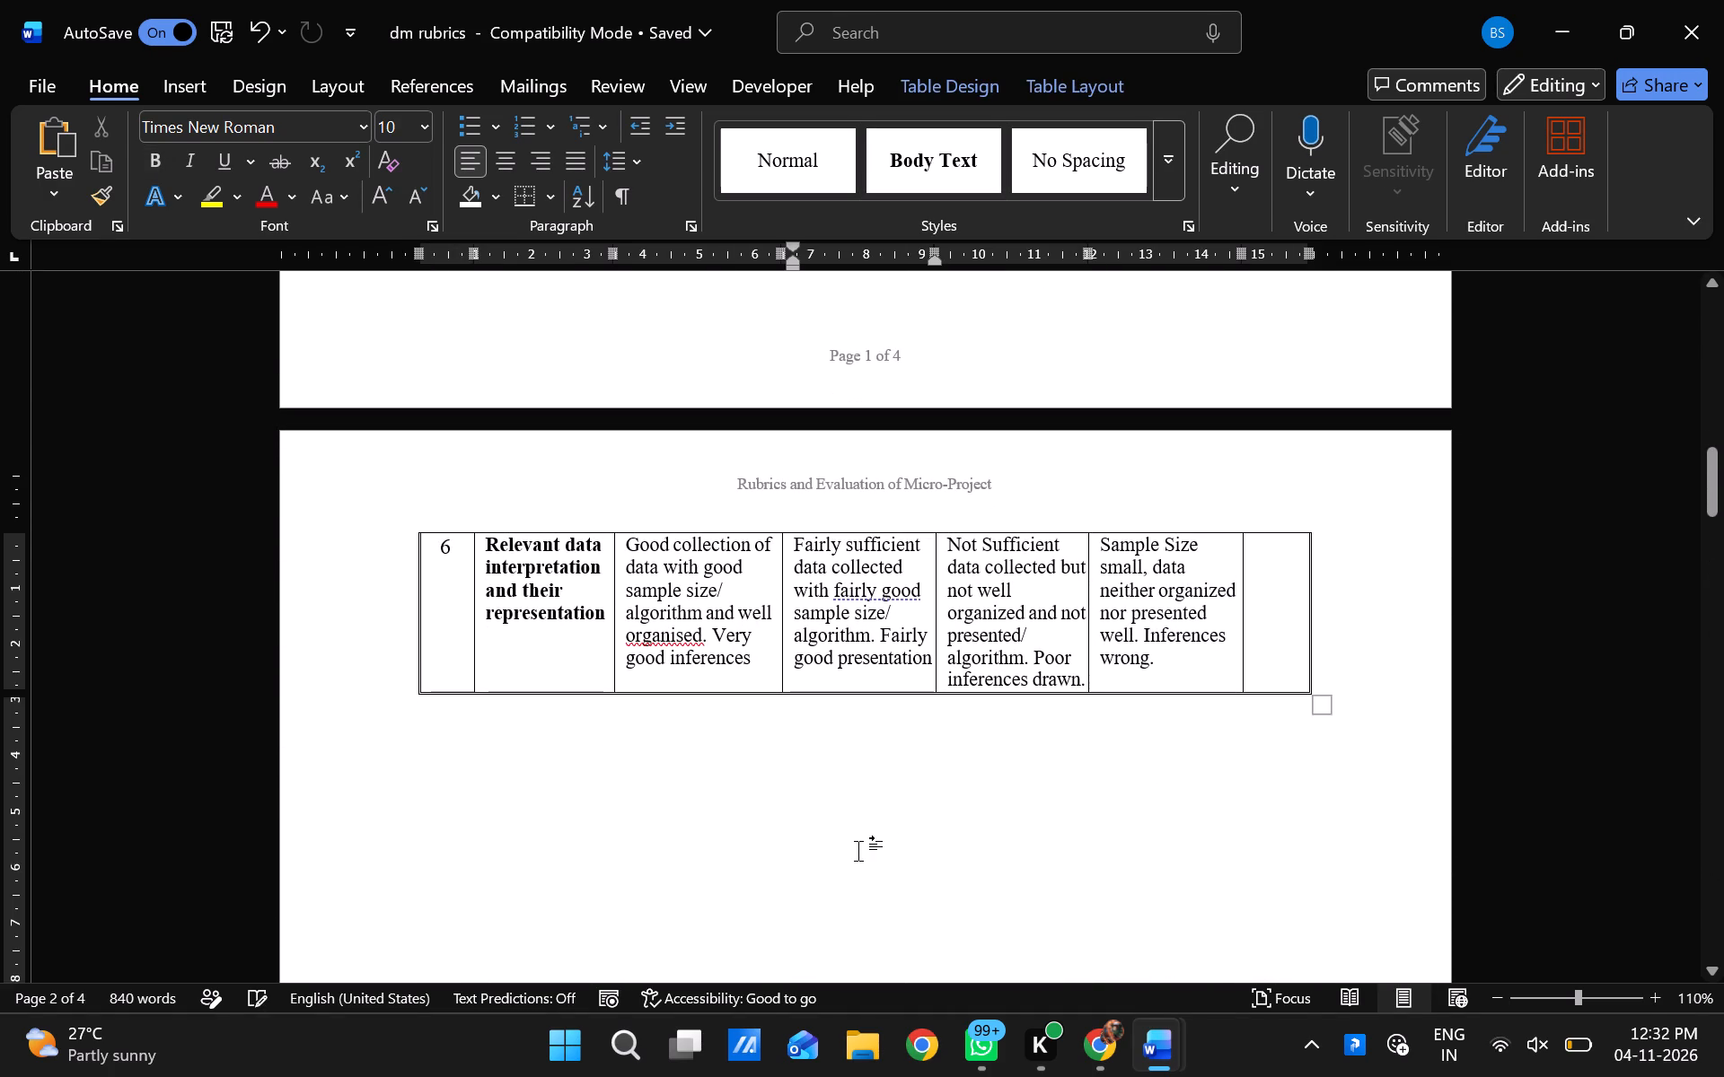
key("Down")
left_click(691, 582)
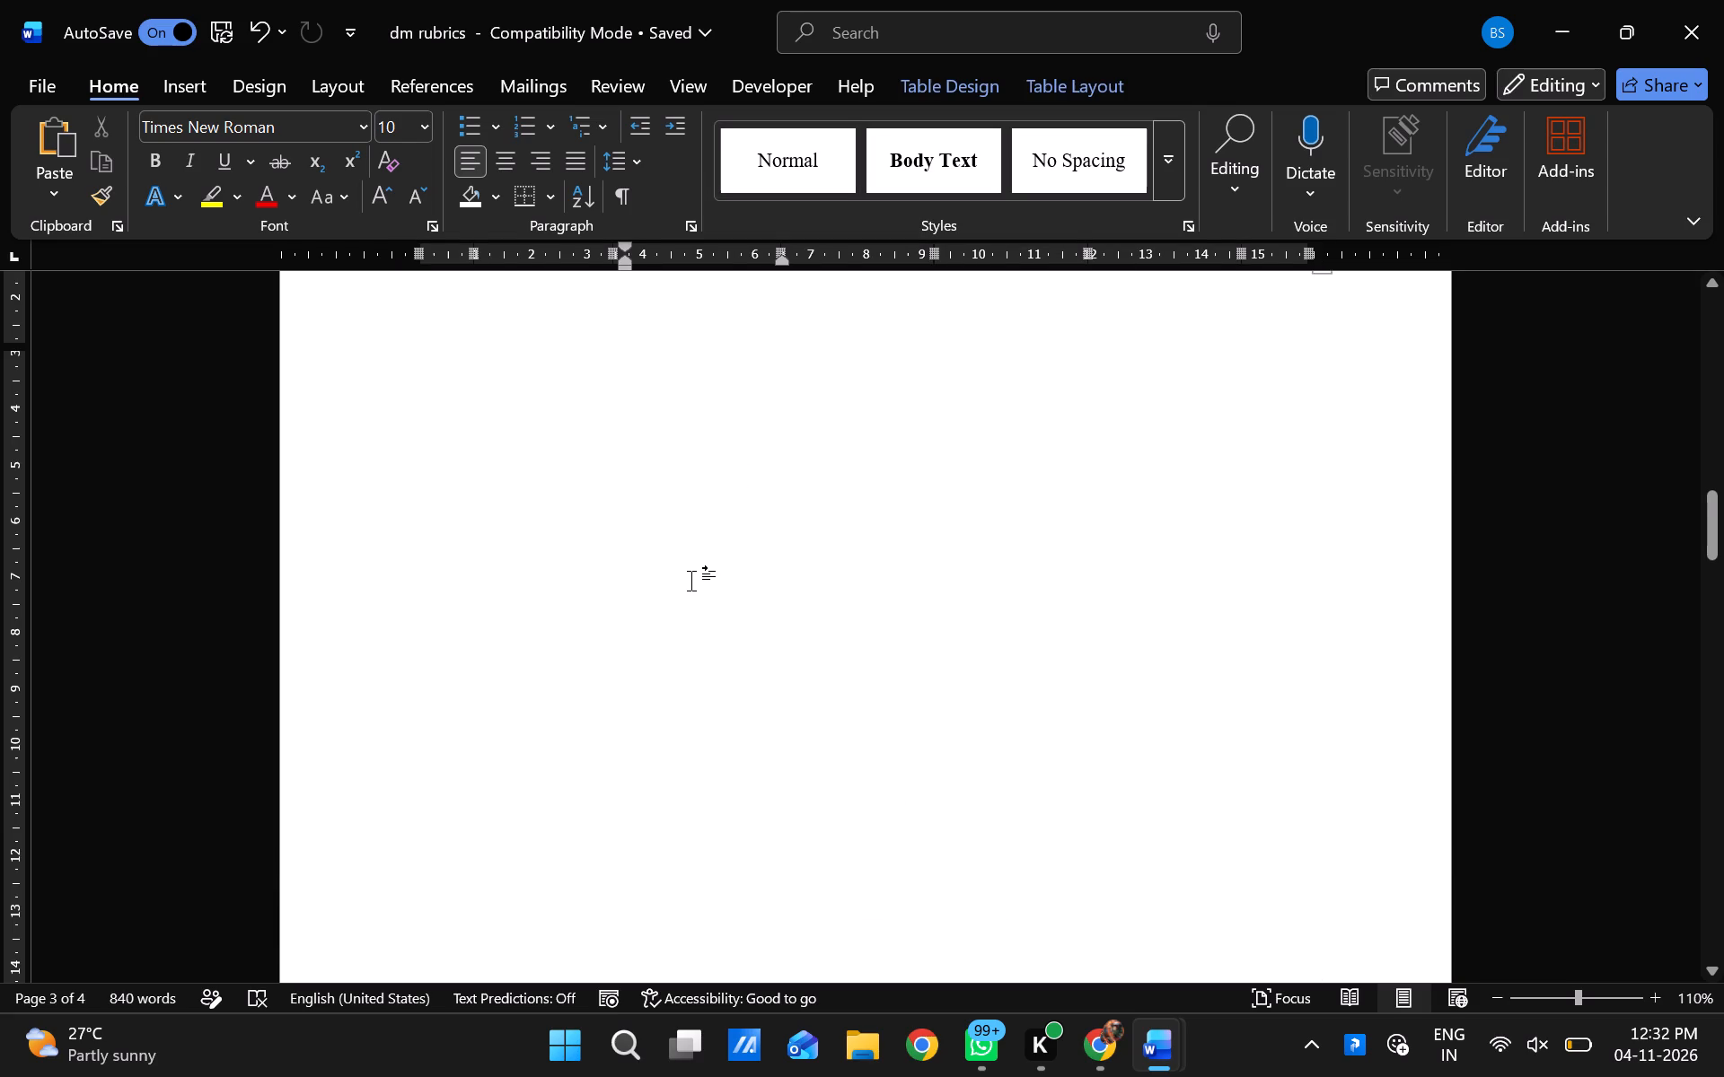
double_click(642, 661)
left_click(497, 667)
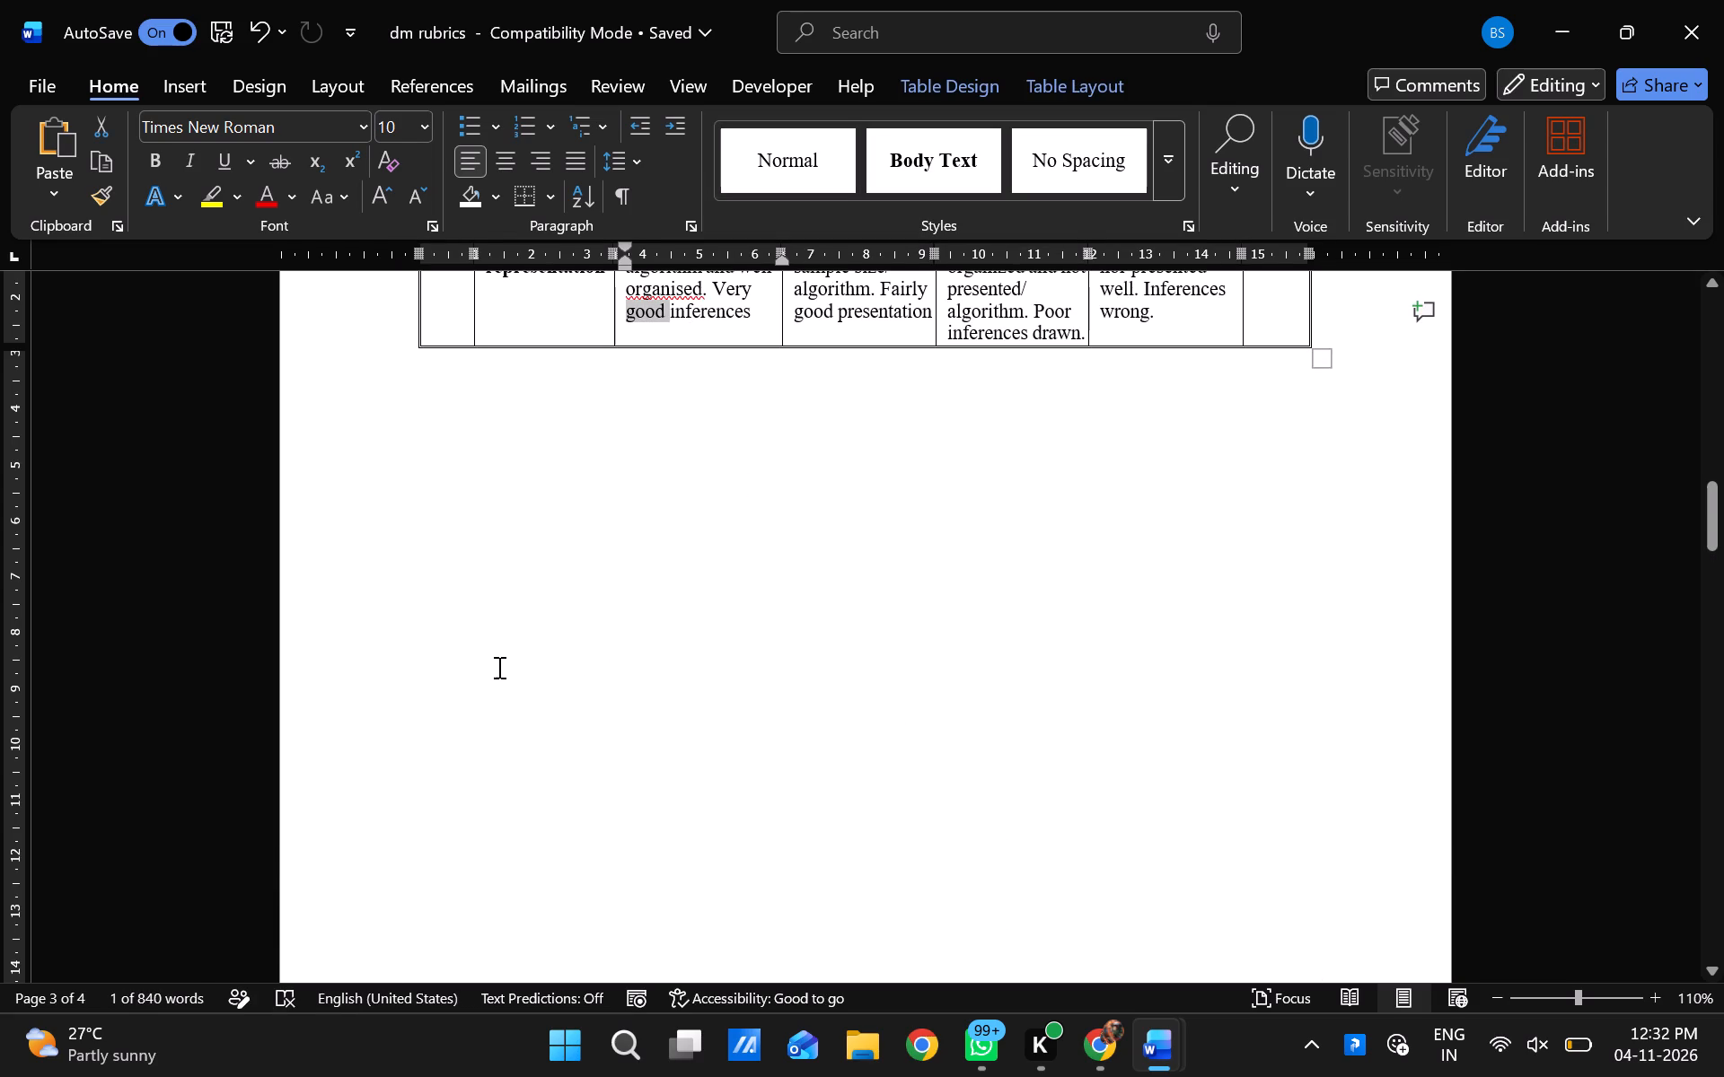
scroll(497, 667, "down", 6)
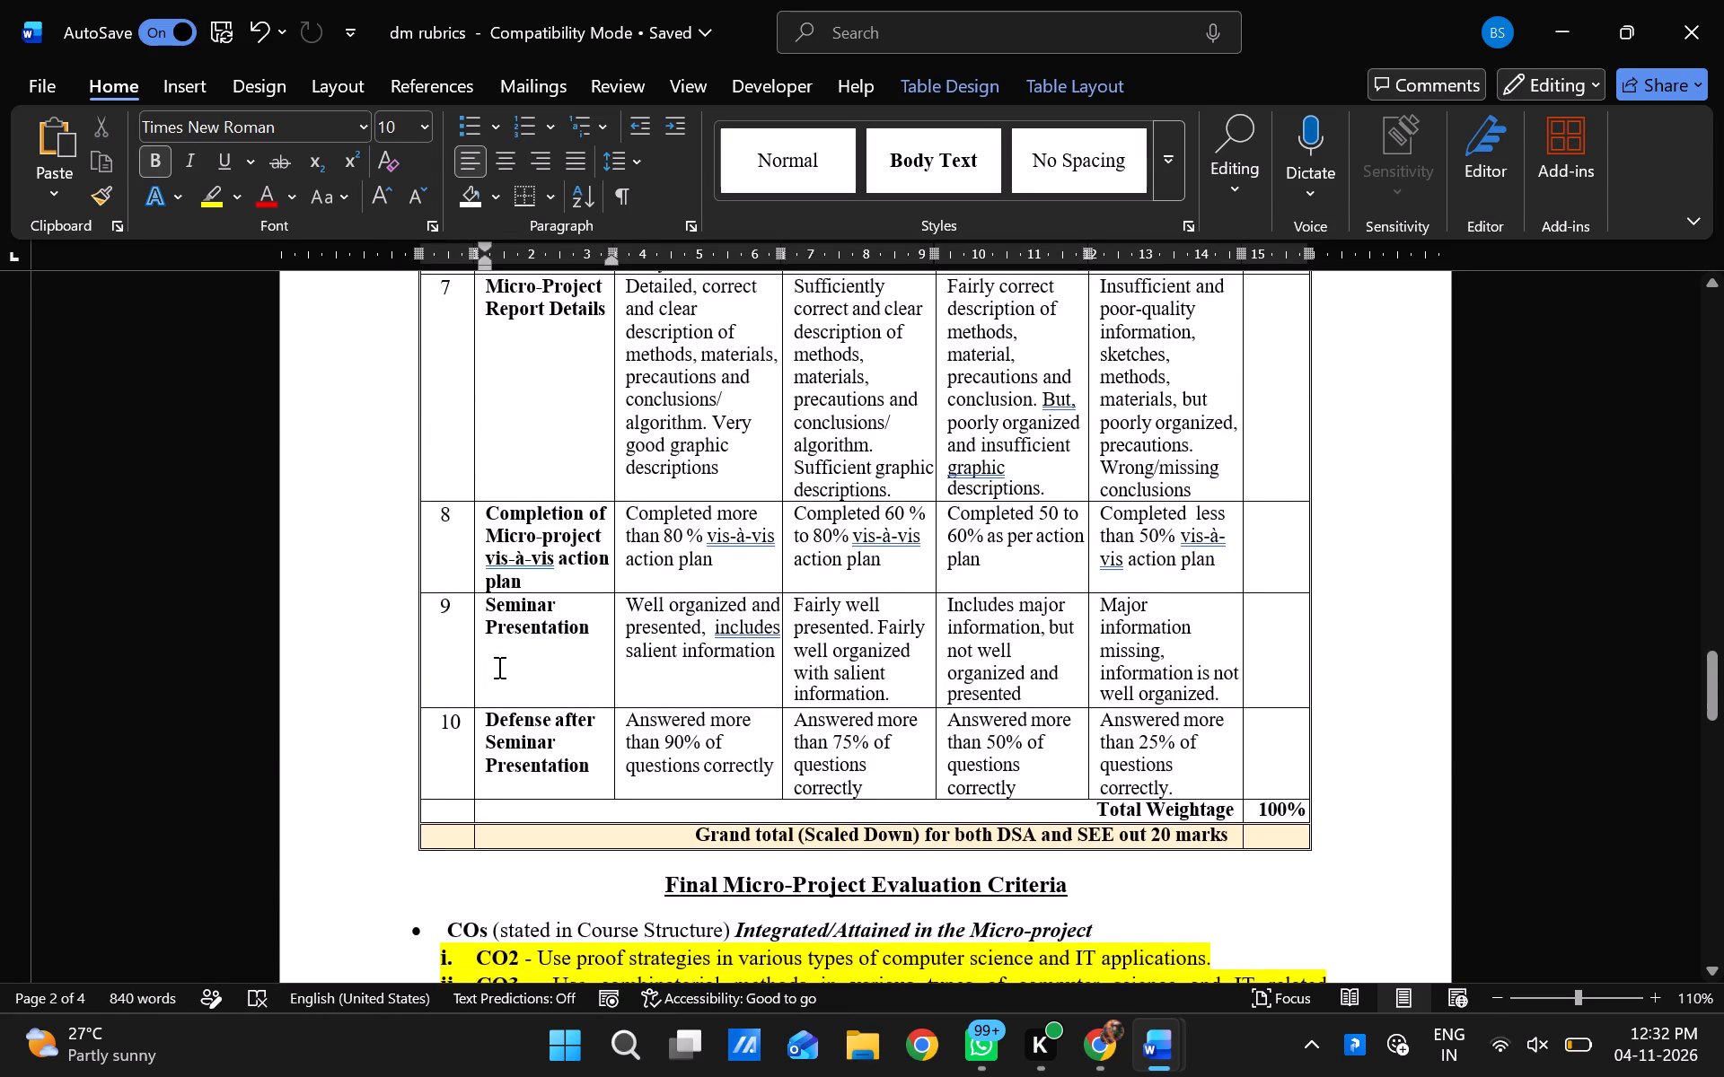
scroll(497, 667, "up", 3)
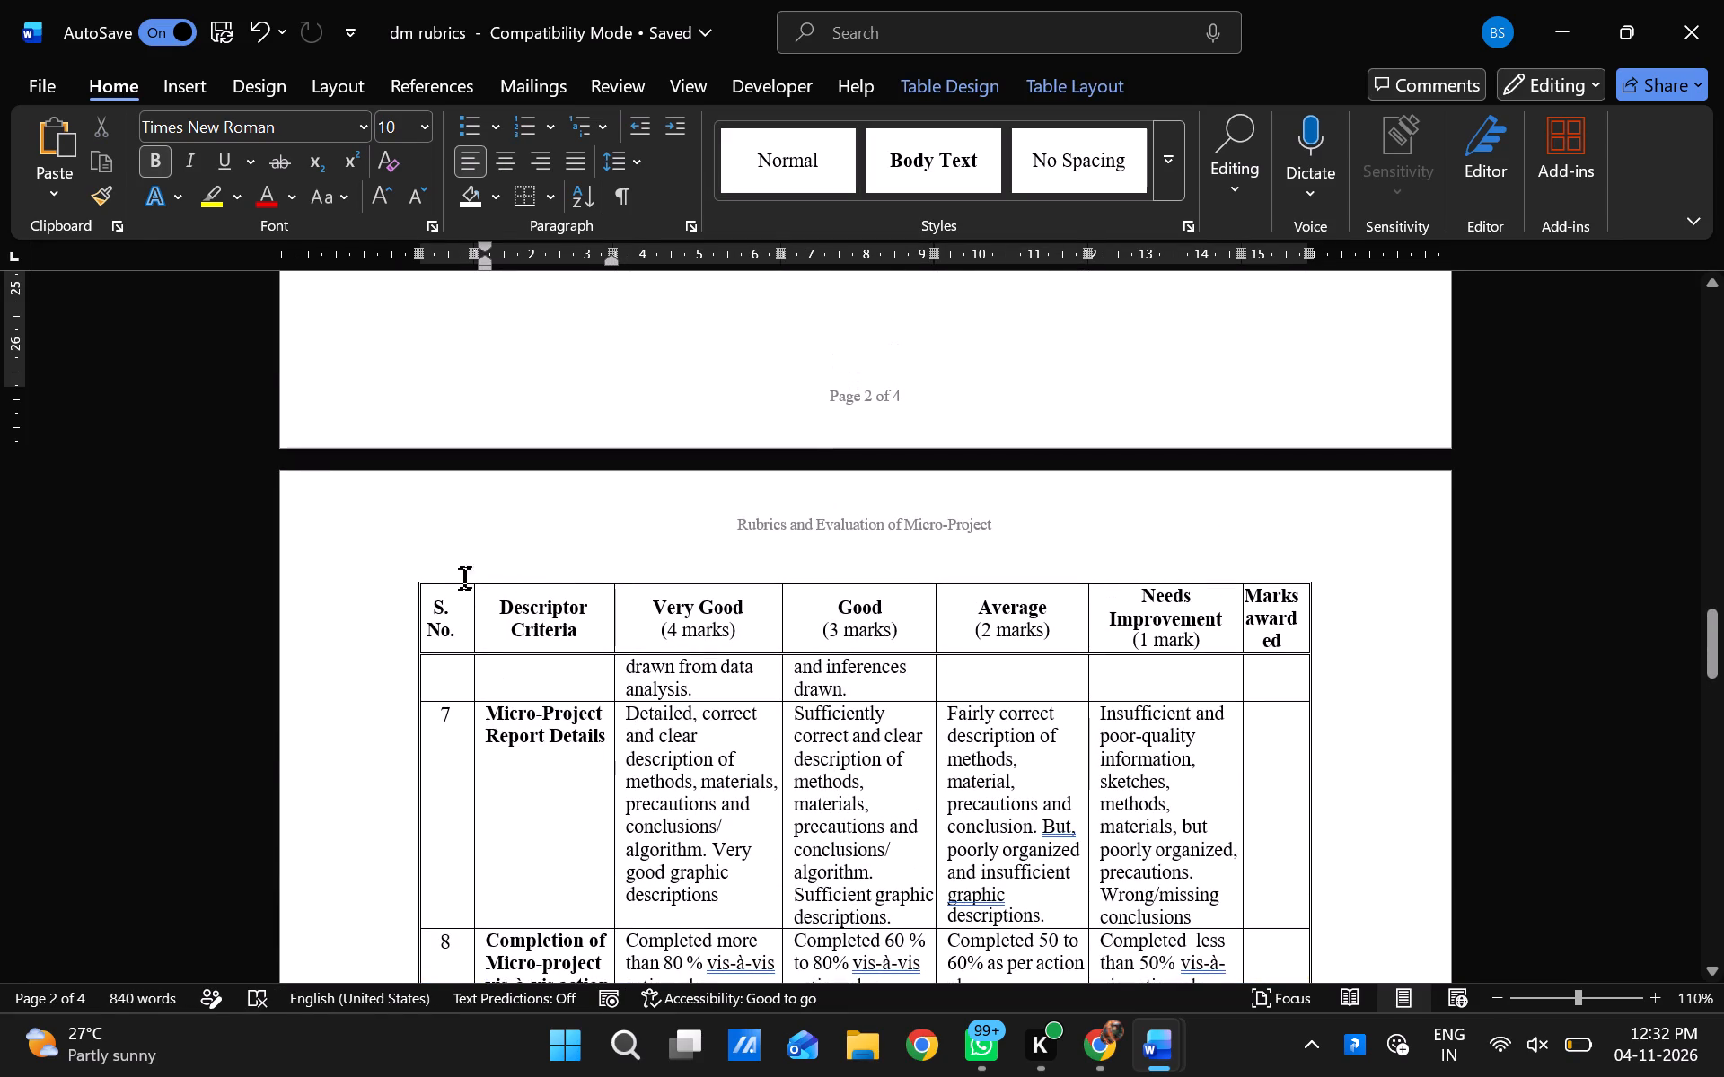
left_click(412, 575)
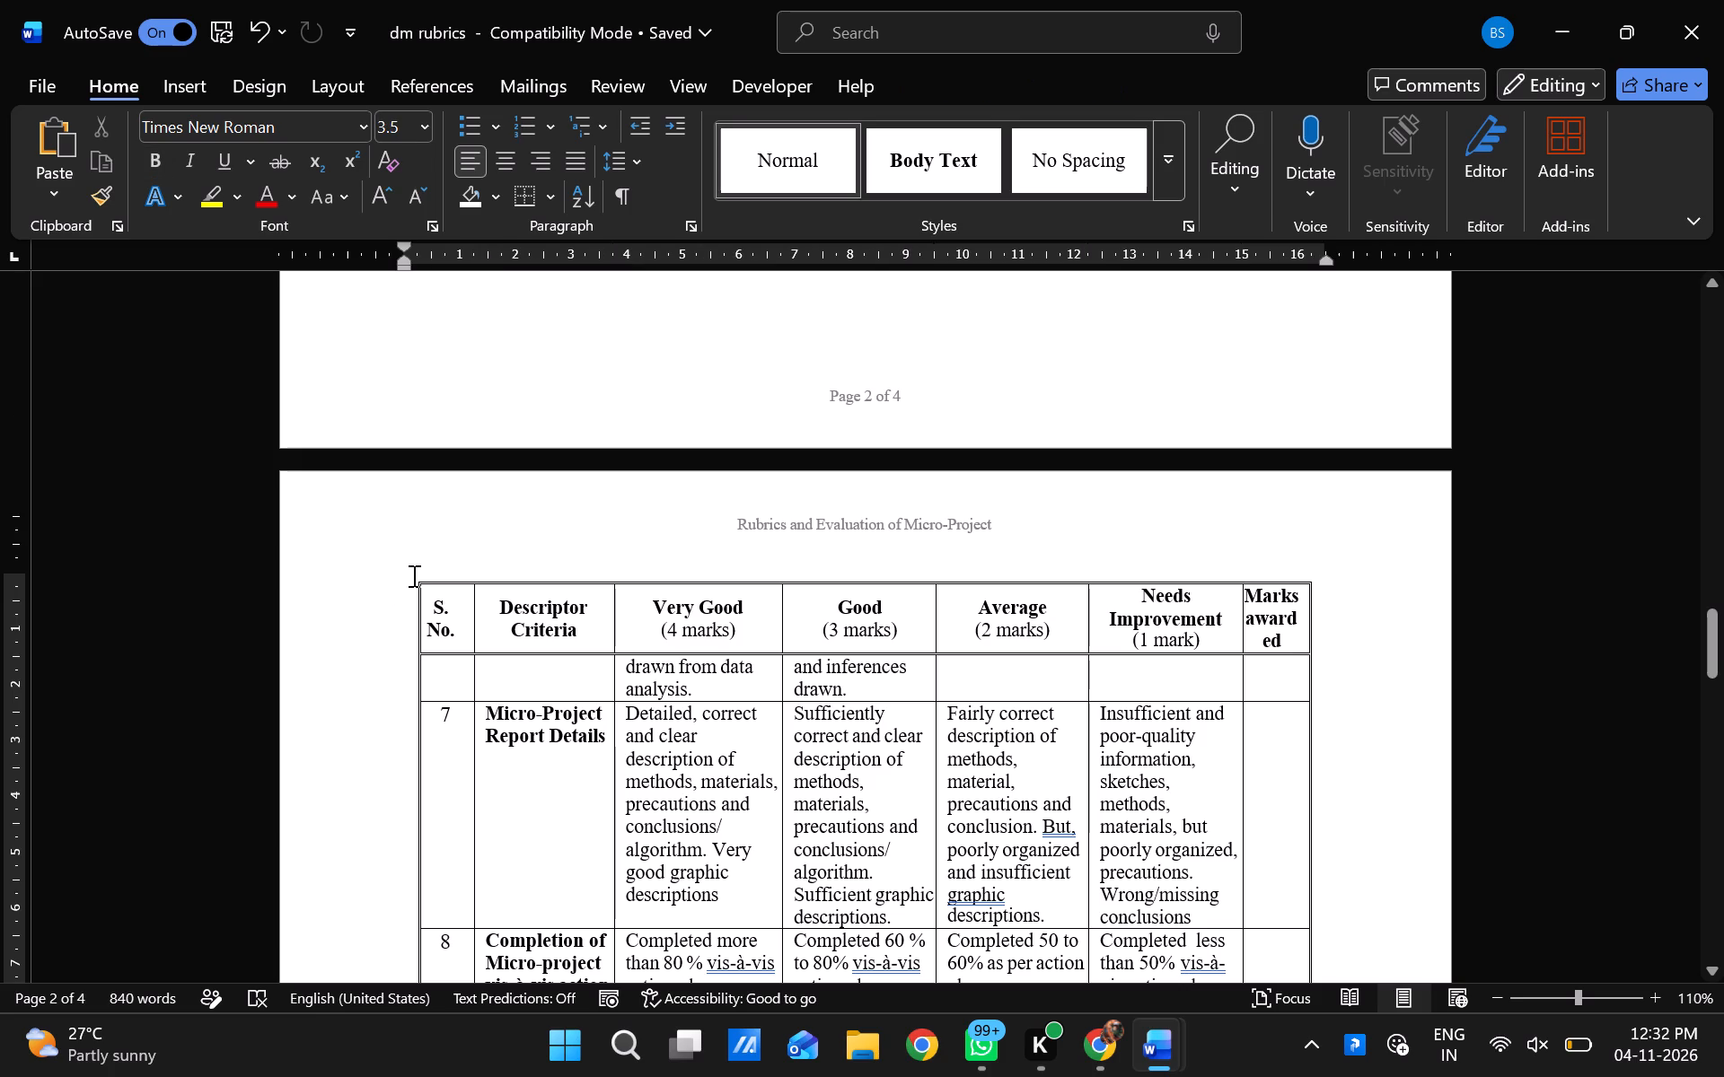
key("BackSpace")
key("BackSpace")
key("BackSpace")
key("BackSpace")
key("BackSpace")
key("BackSpace")
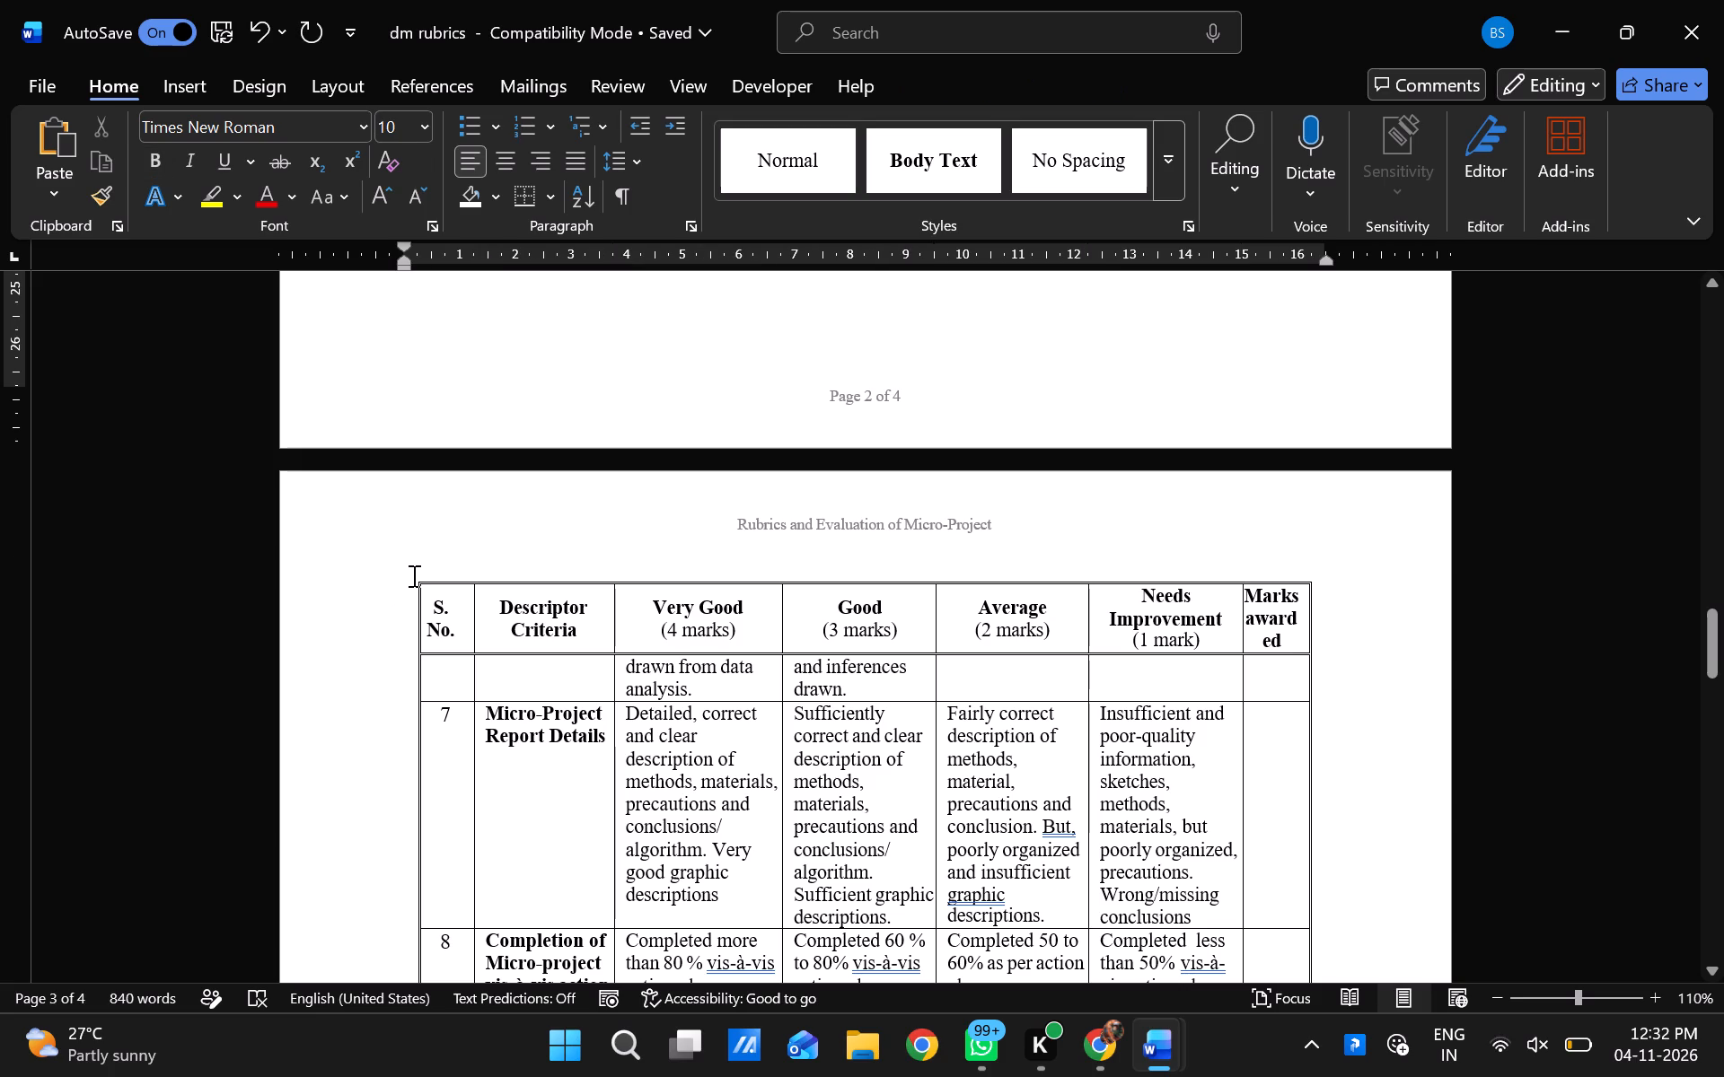
key("BackSpace")
key("BackSpace")
key("BackSpace")
key("BackSpace")
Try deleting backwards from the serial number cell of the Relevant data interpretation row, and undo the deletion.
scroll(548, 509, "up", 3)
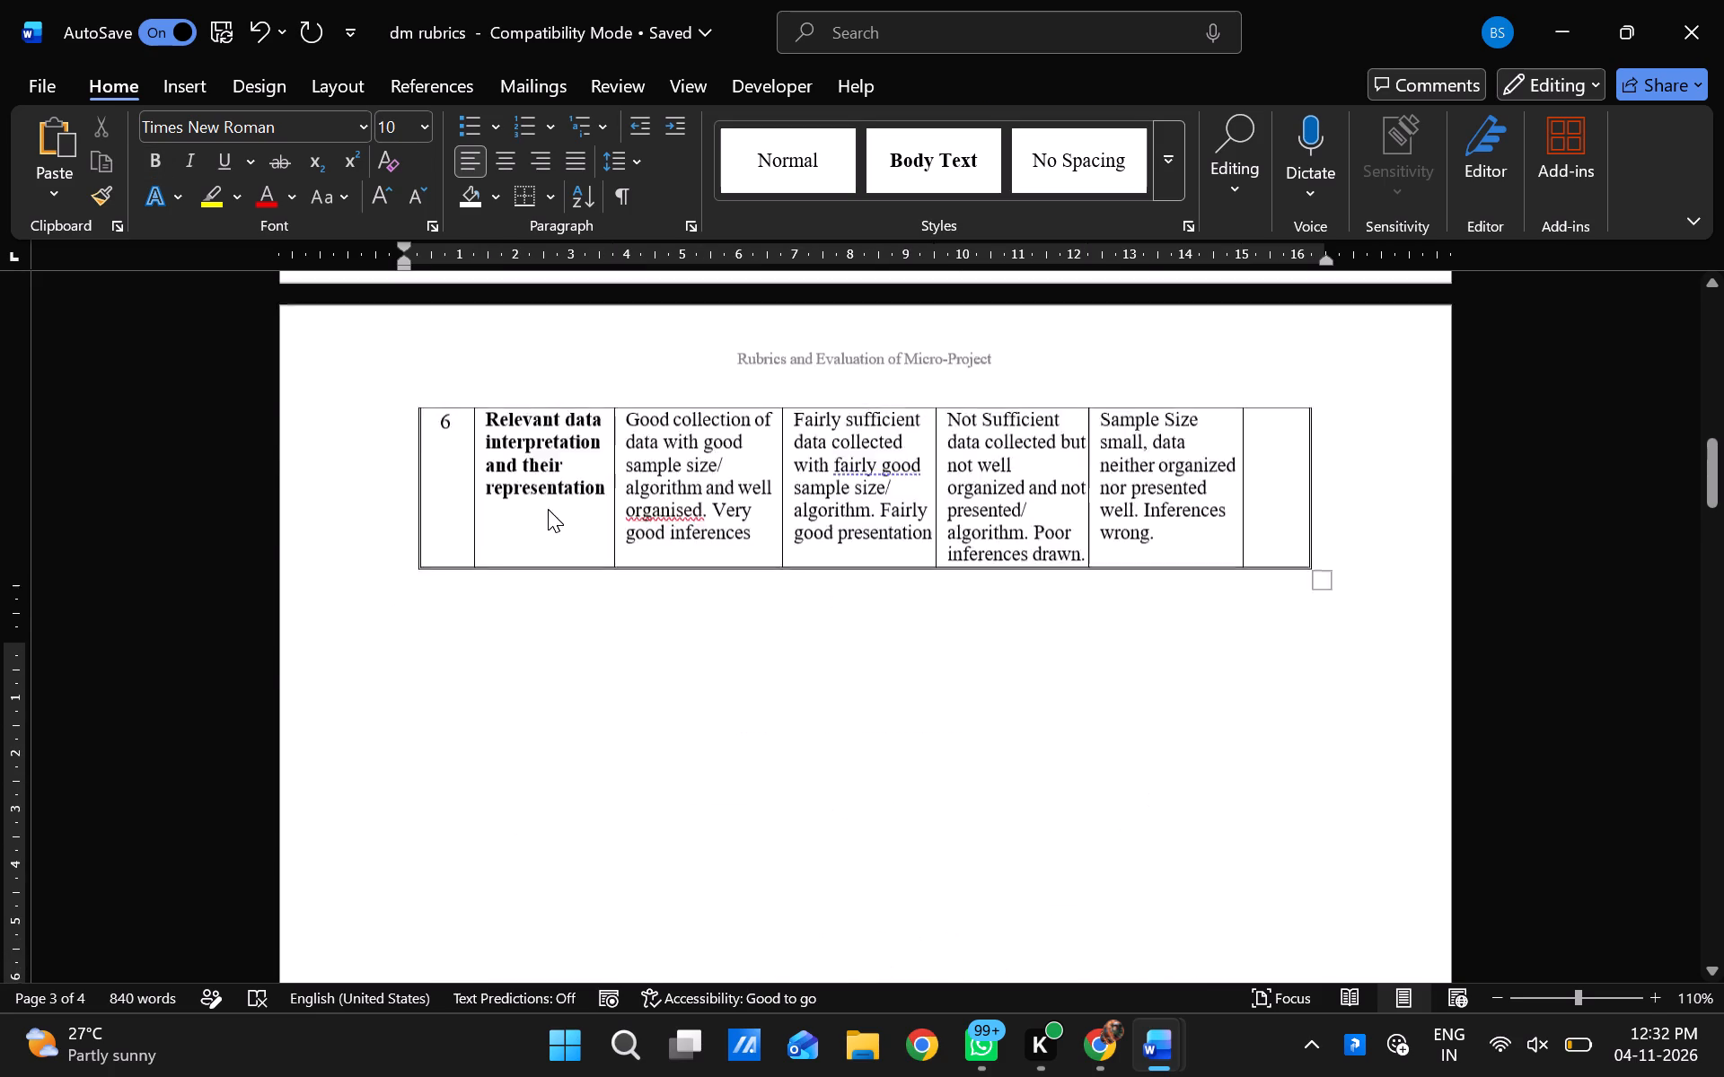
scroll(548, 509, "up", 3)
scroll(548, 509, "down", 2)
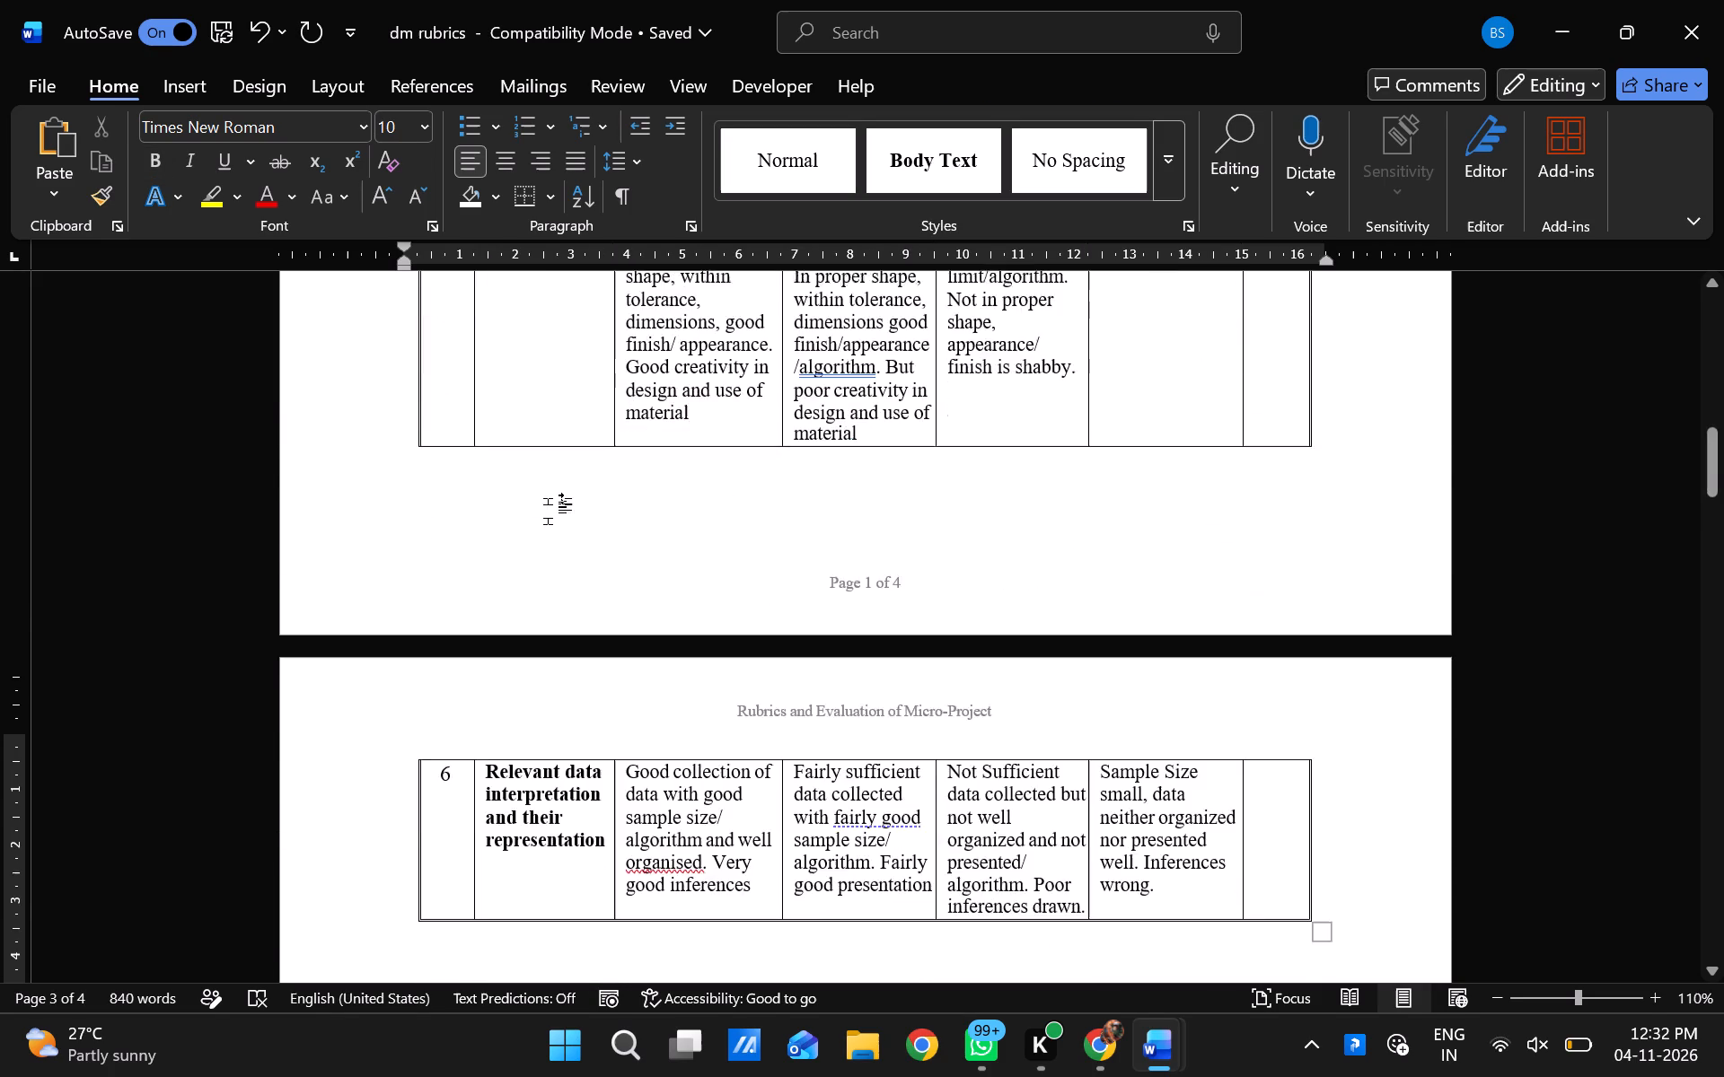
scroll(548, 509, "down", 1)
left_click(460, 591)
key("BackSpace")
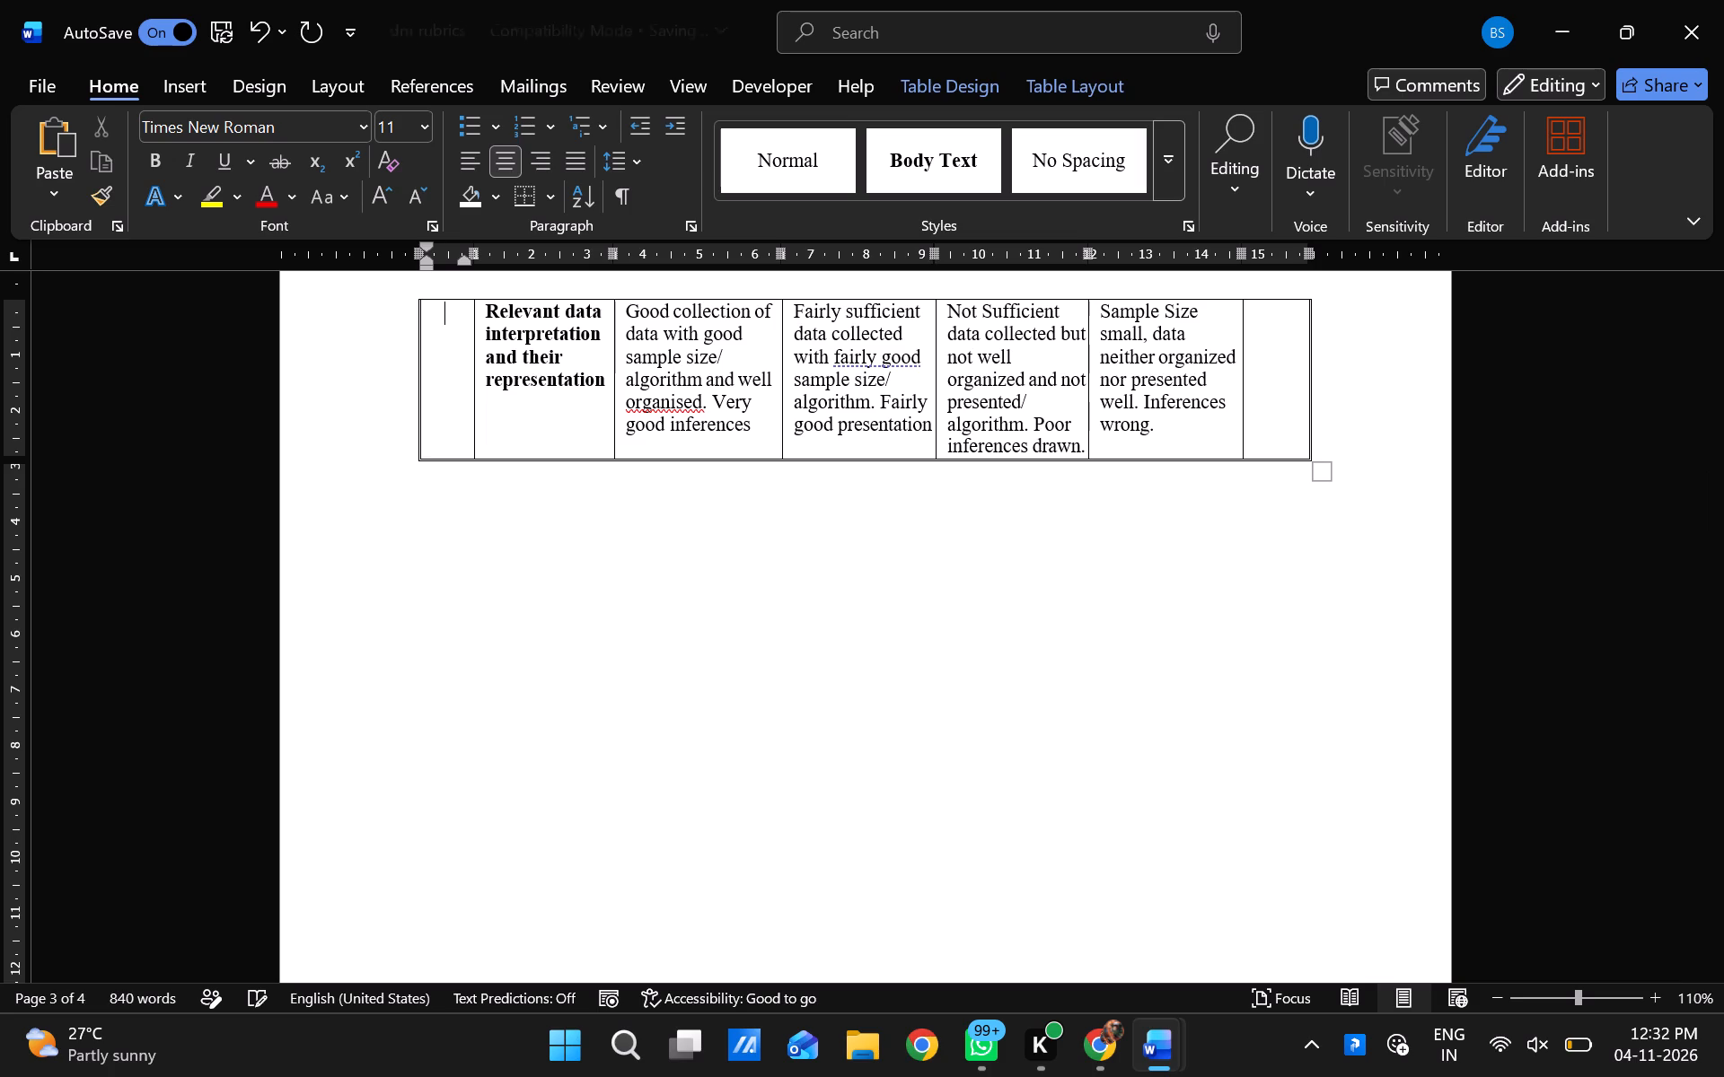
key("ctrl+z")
Review the first page of the rubrics and switch to the Dashboard window in Google Chrome.
scroll(701, 564, "up", 4)
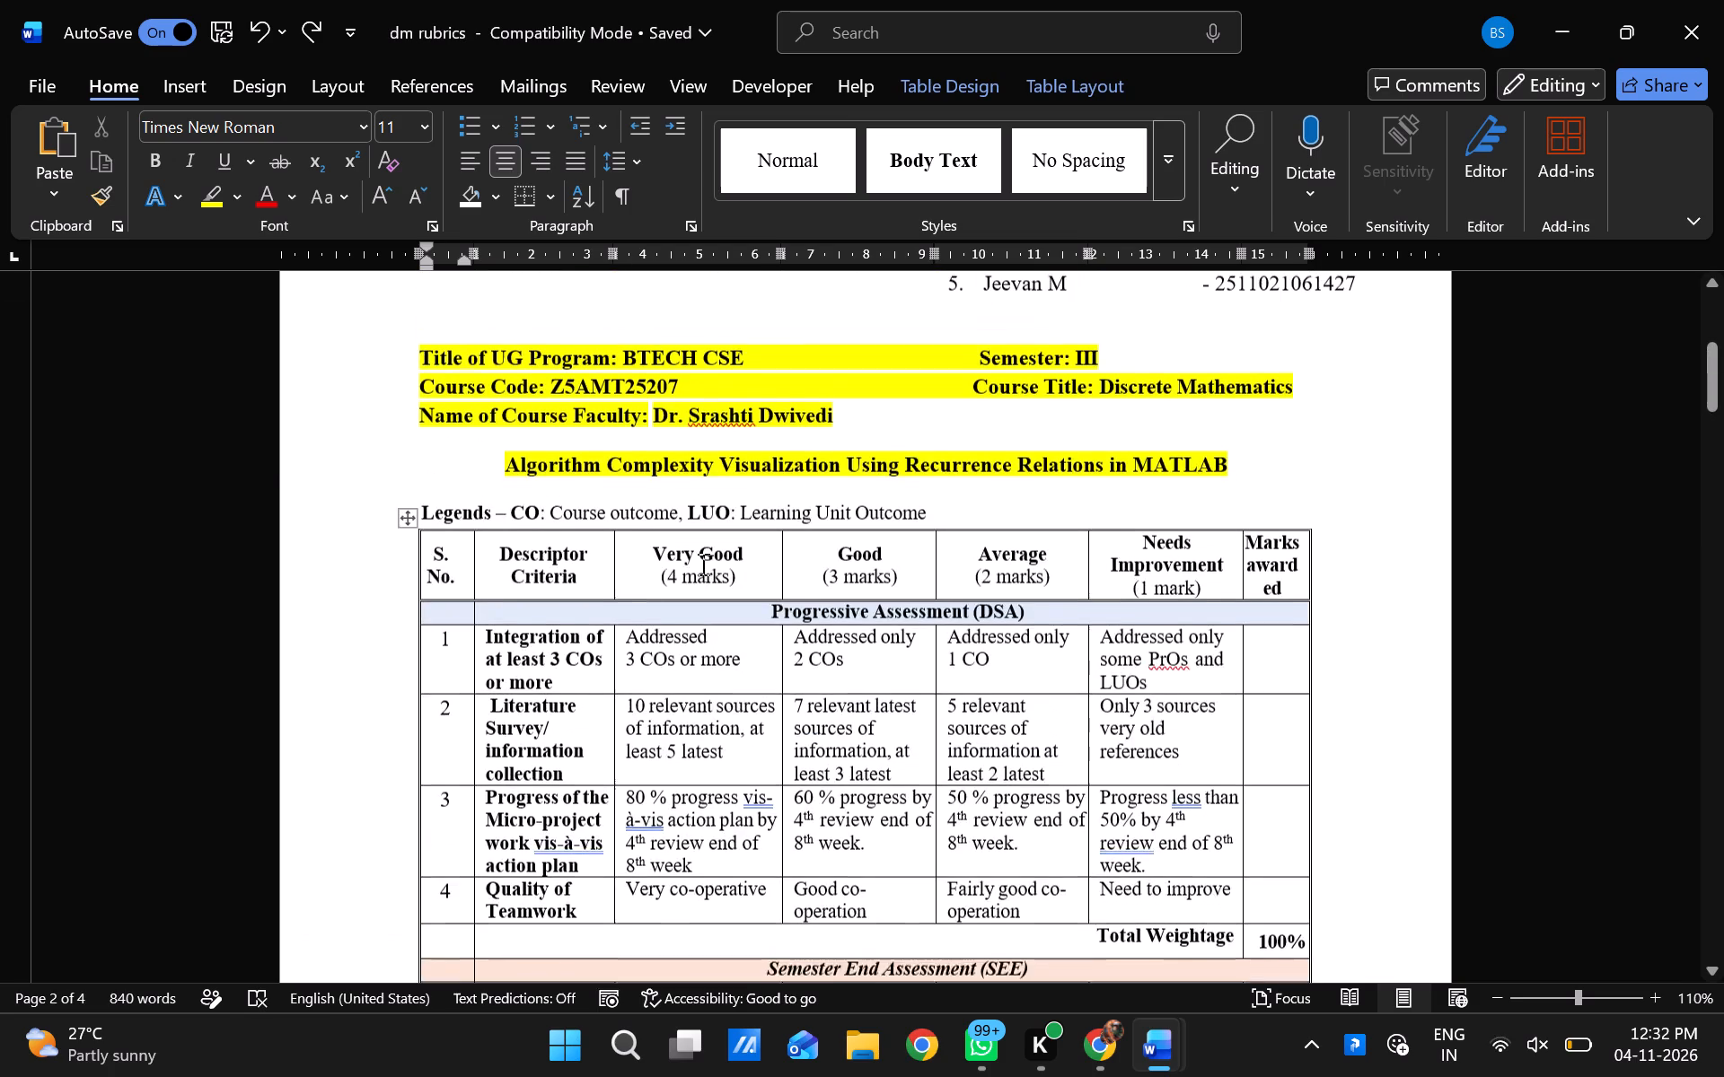
scroll(701, 564, "up", 1)
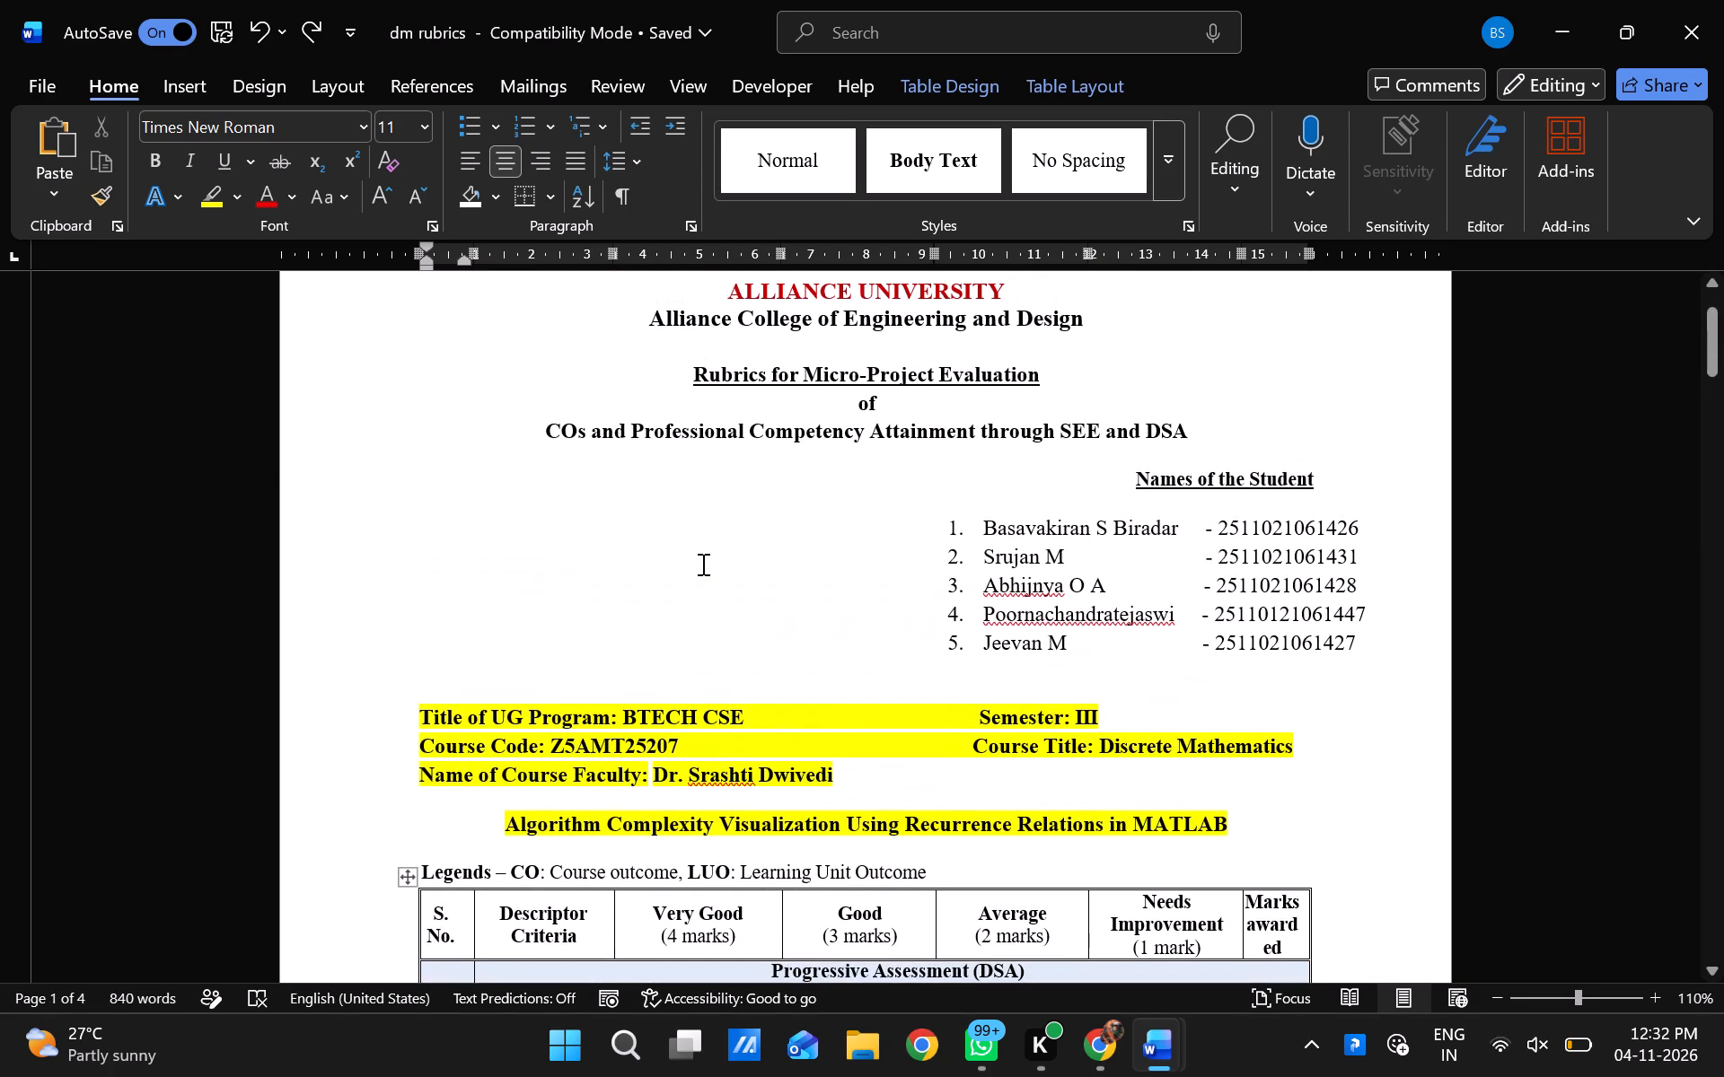
key("alt+Tab")
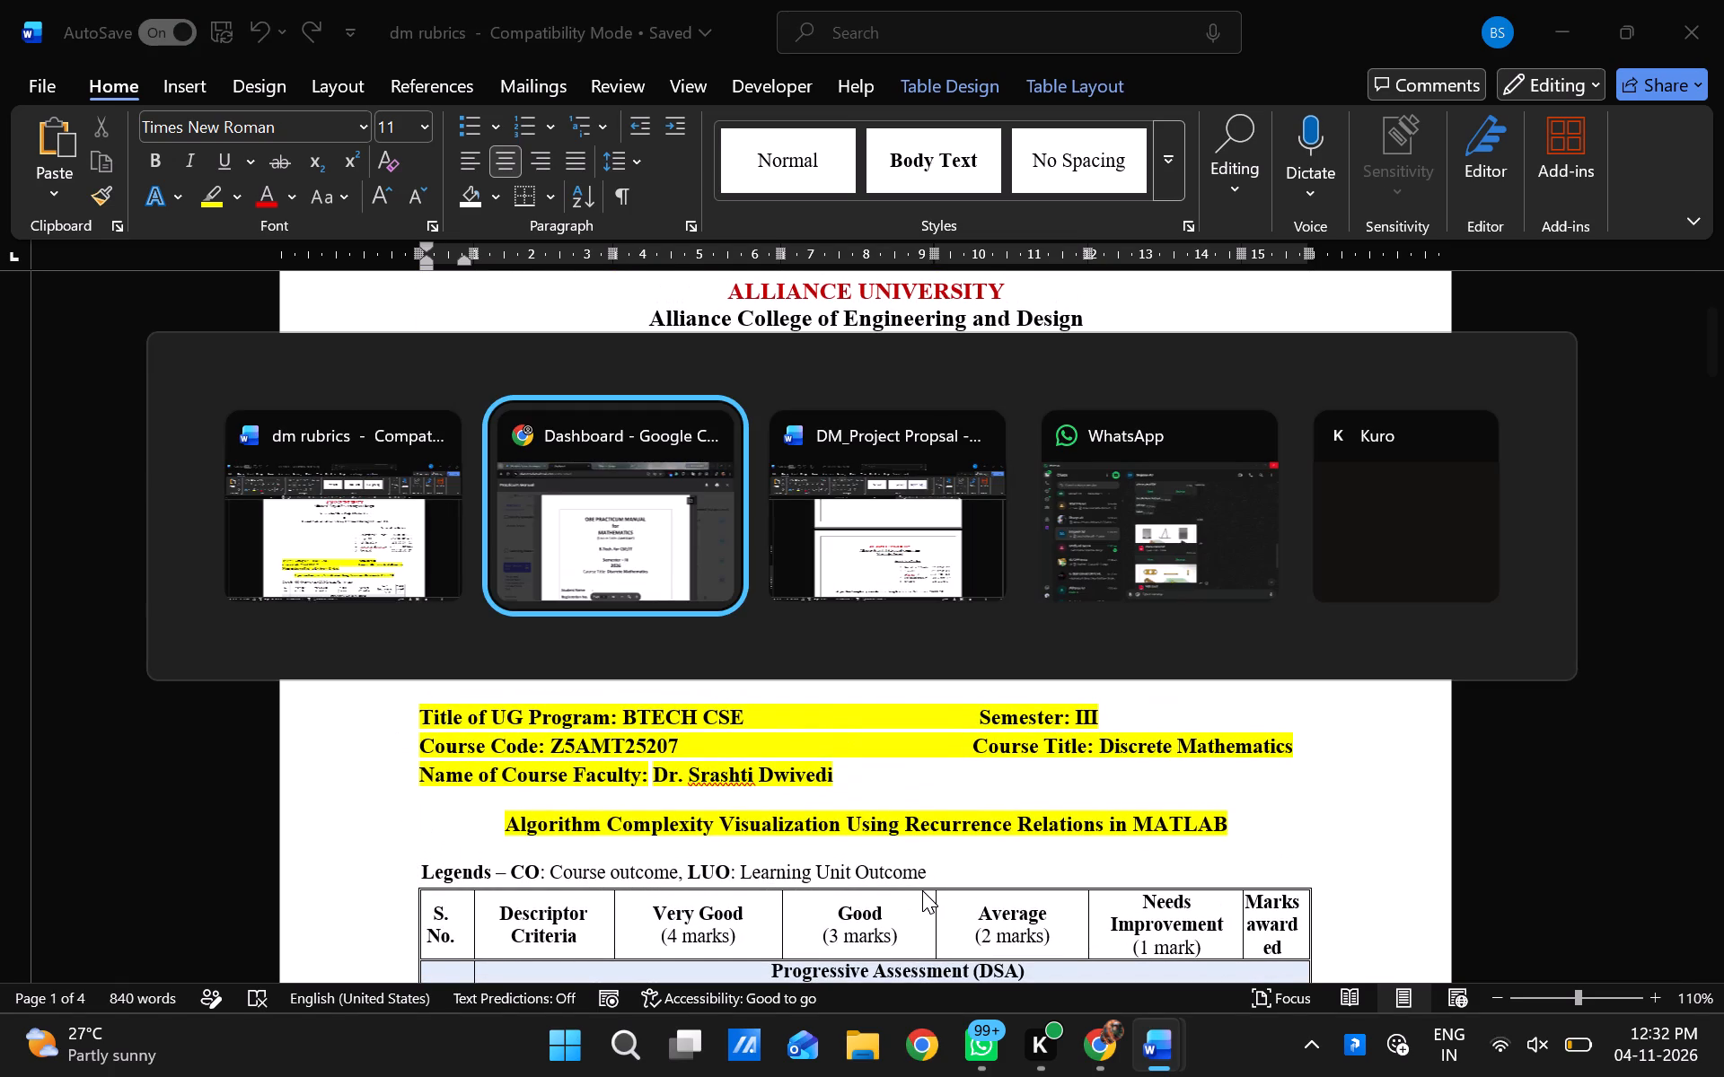
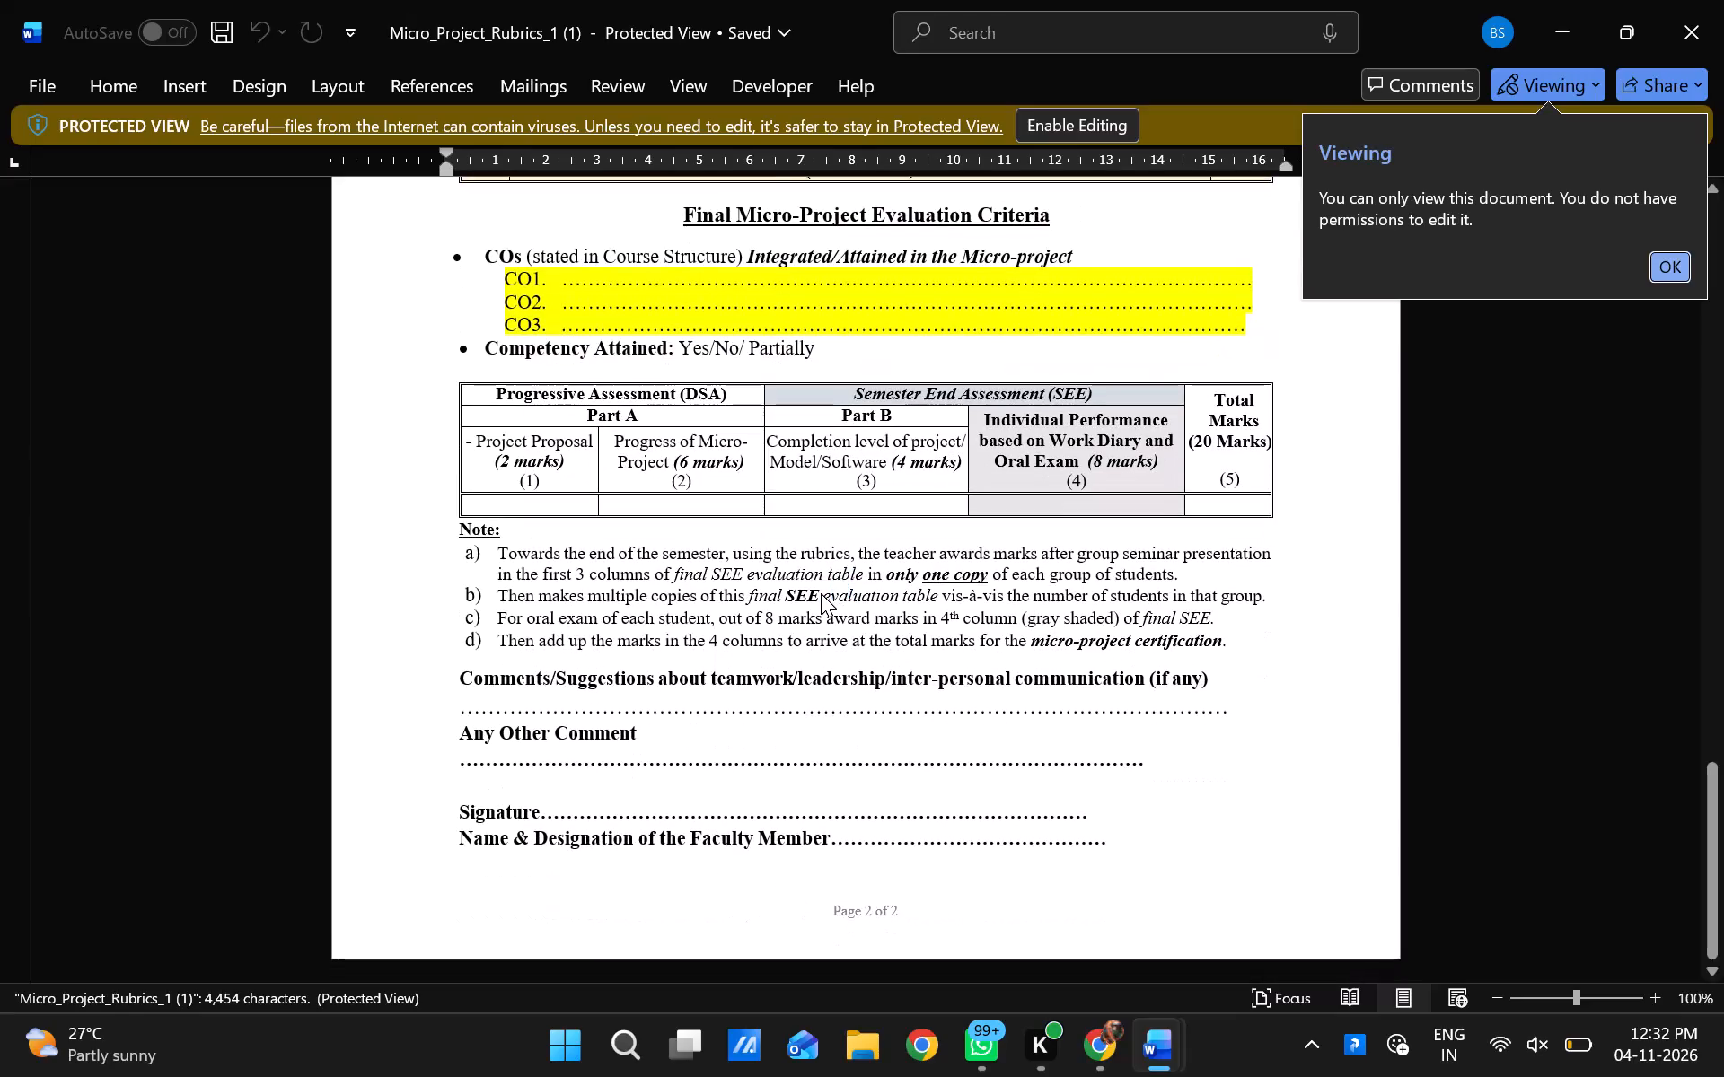
Examine the table page breaks in the original Micro_Project_Rubrics_1 template and return to the first page of the dm rubrics document.
scroll(821, 593, "up", 3)
scroll(821, 593, "down", 1)
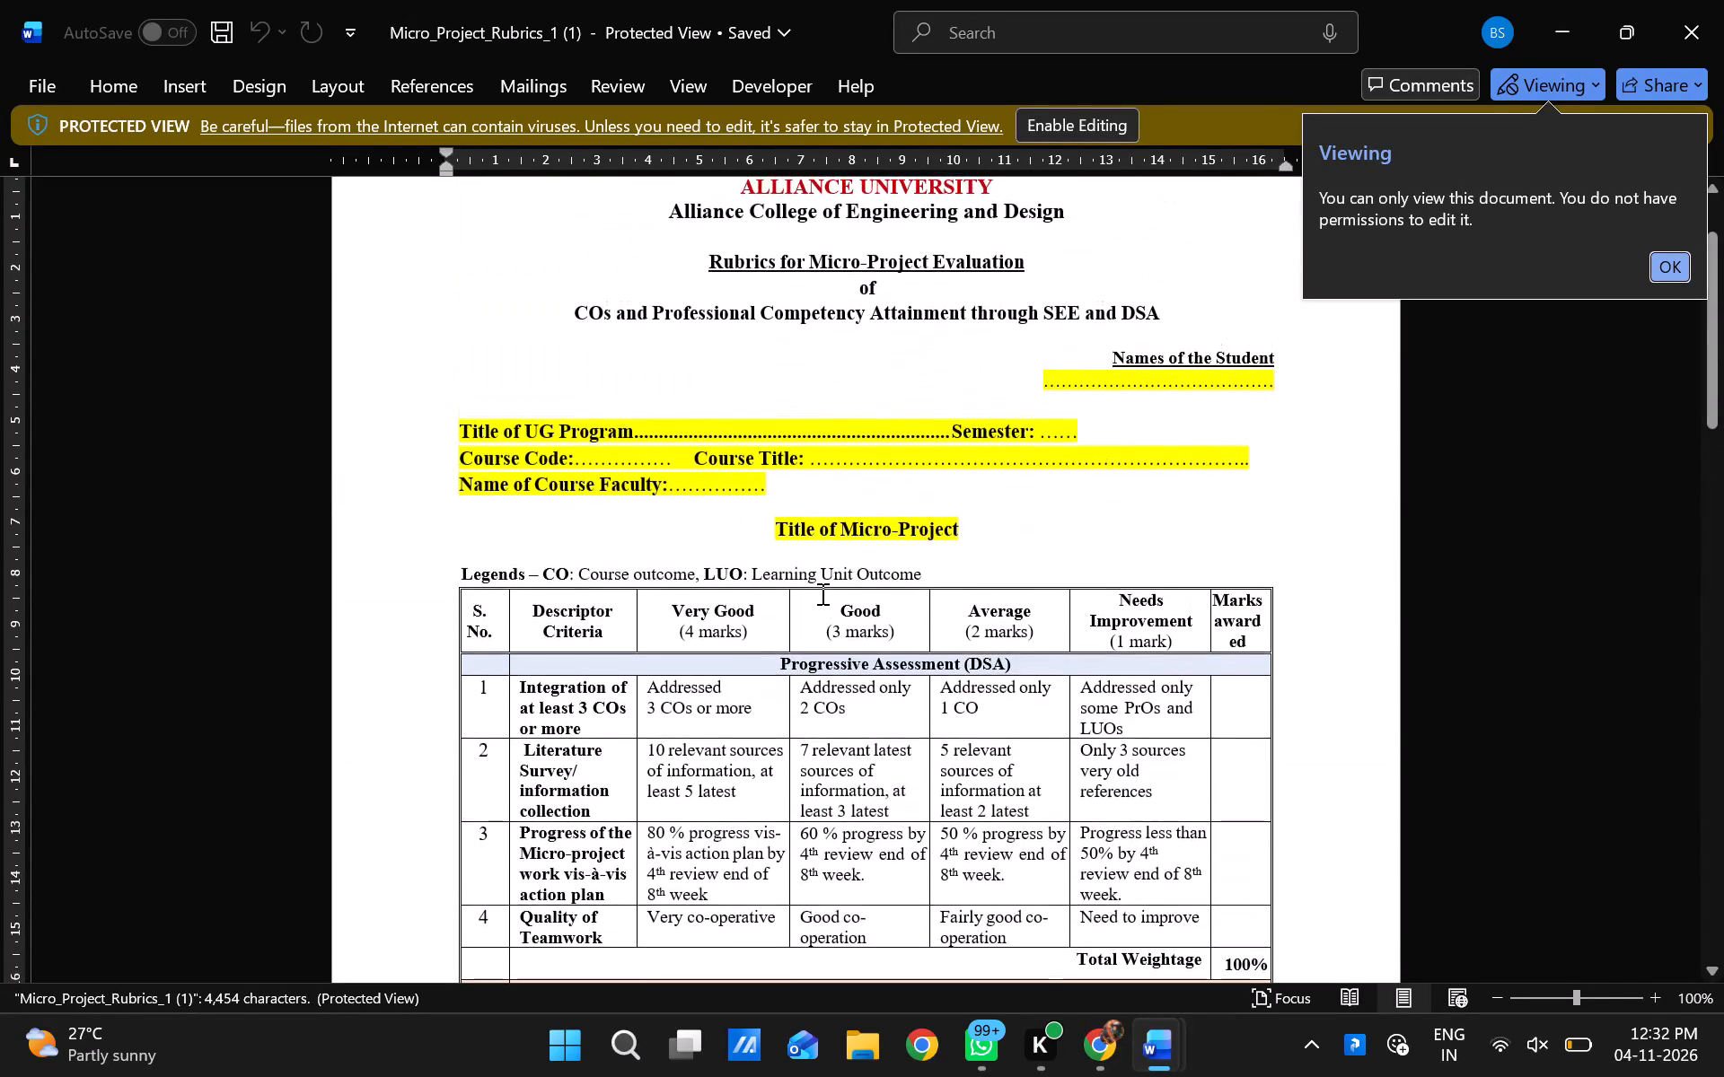
scroll(821, 593, "down", 5)
scroll(821, 593, "up", 5)
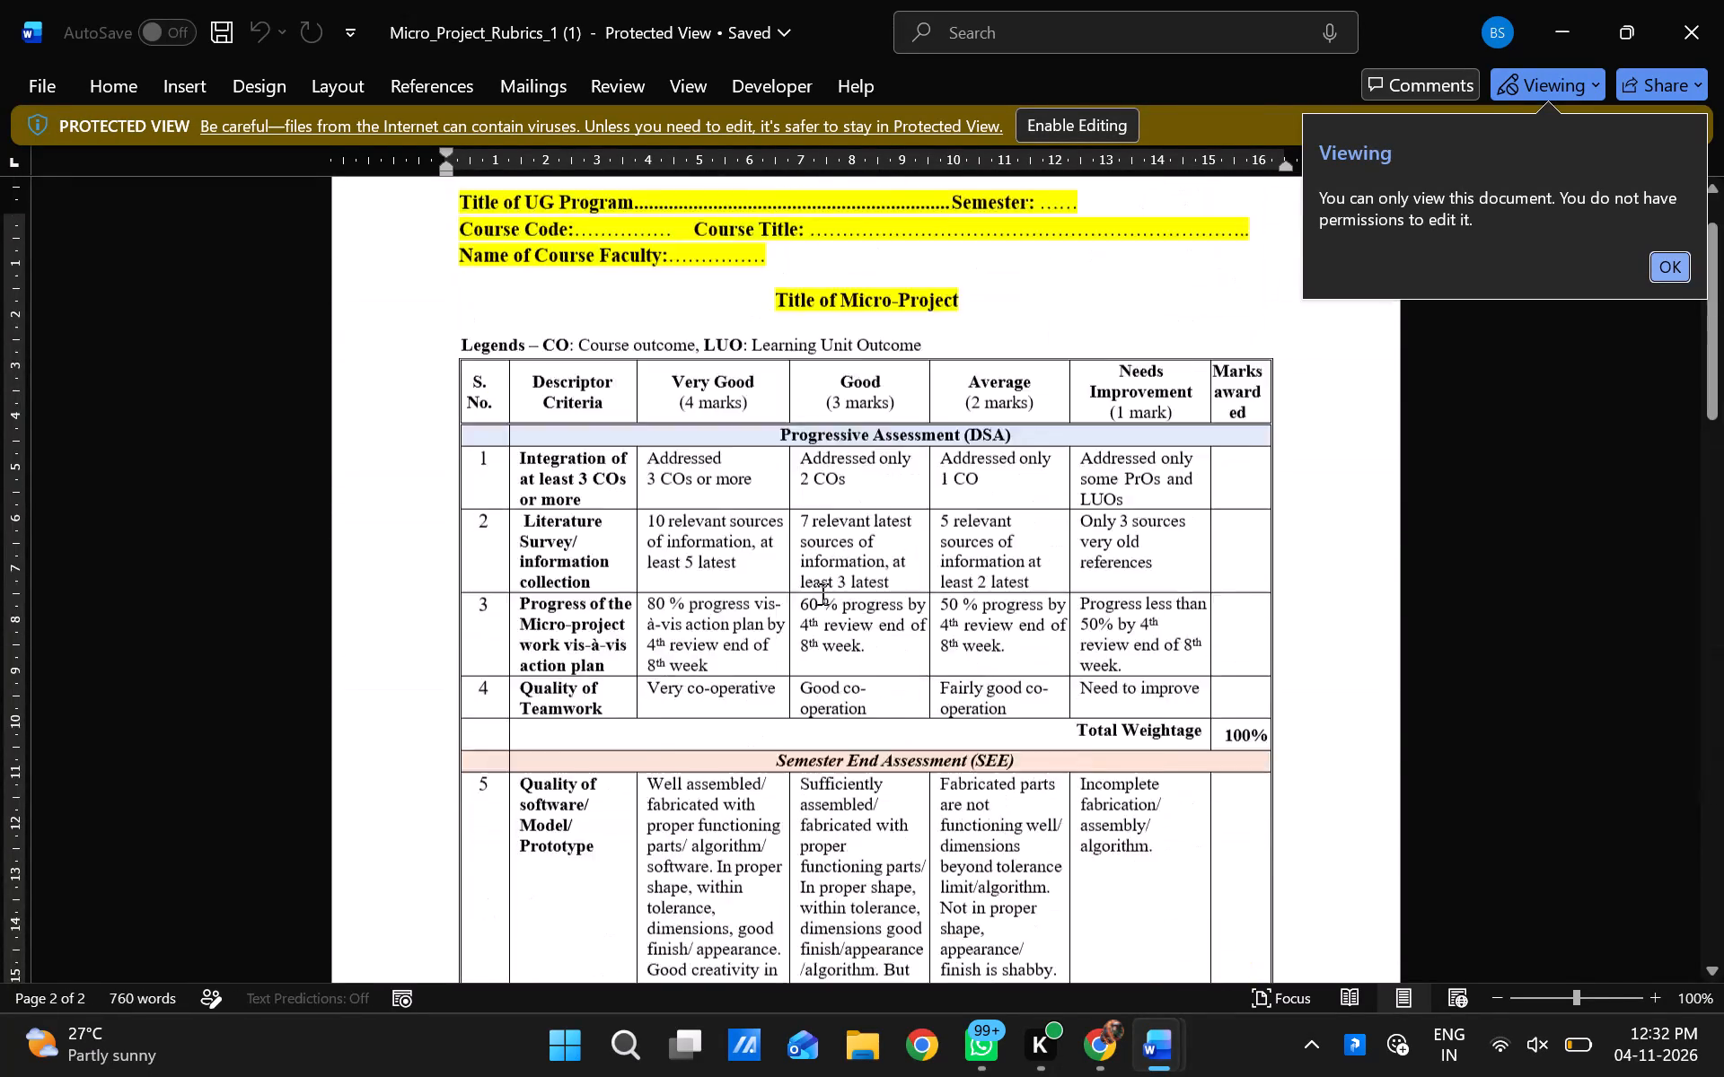
scroll(821, 593, "down", 3)
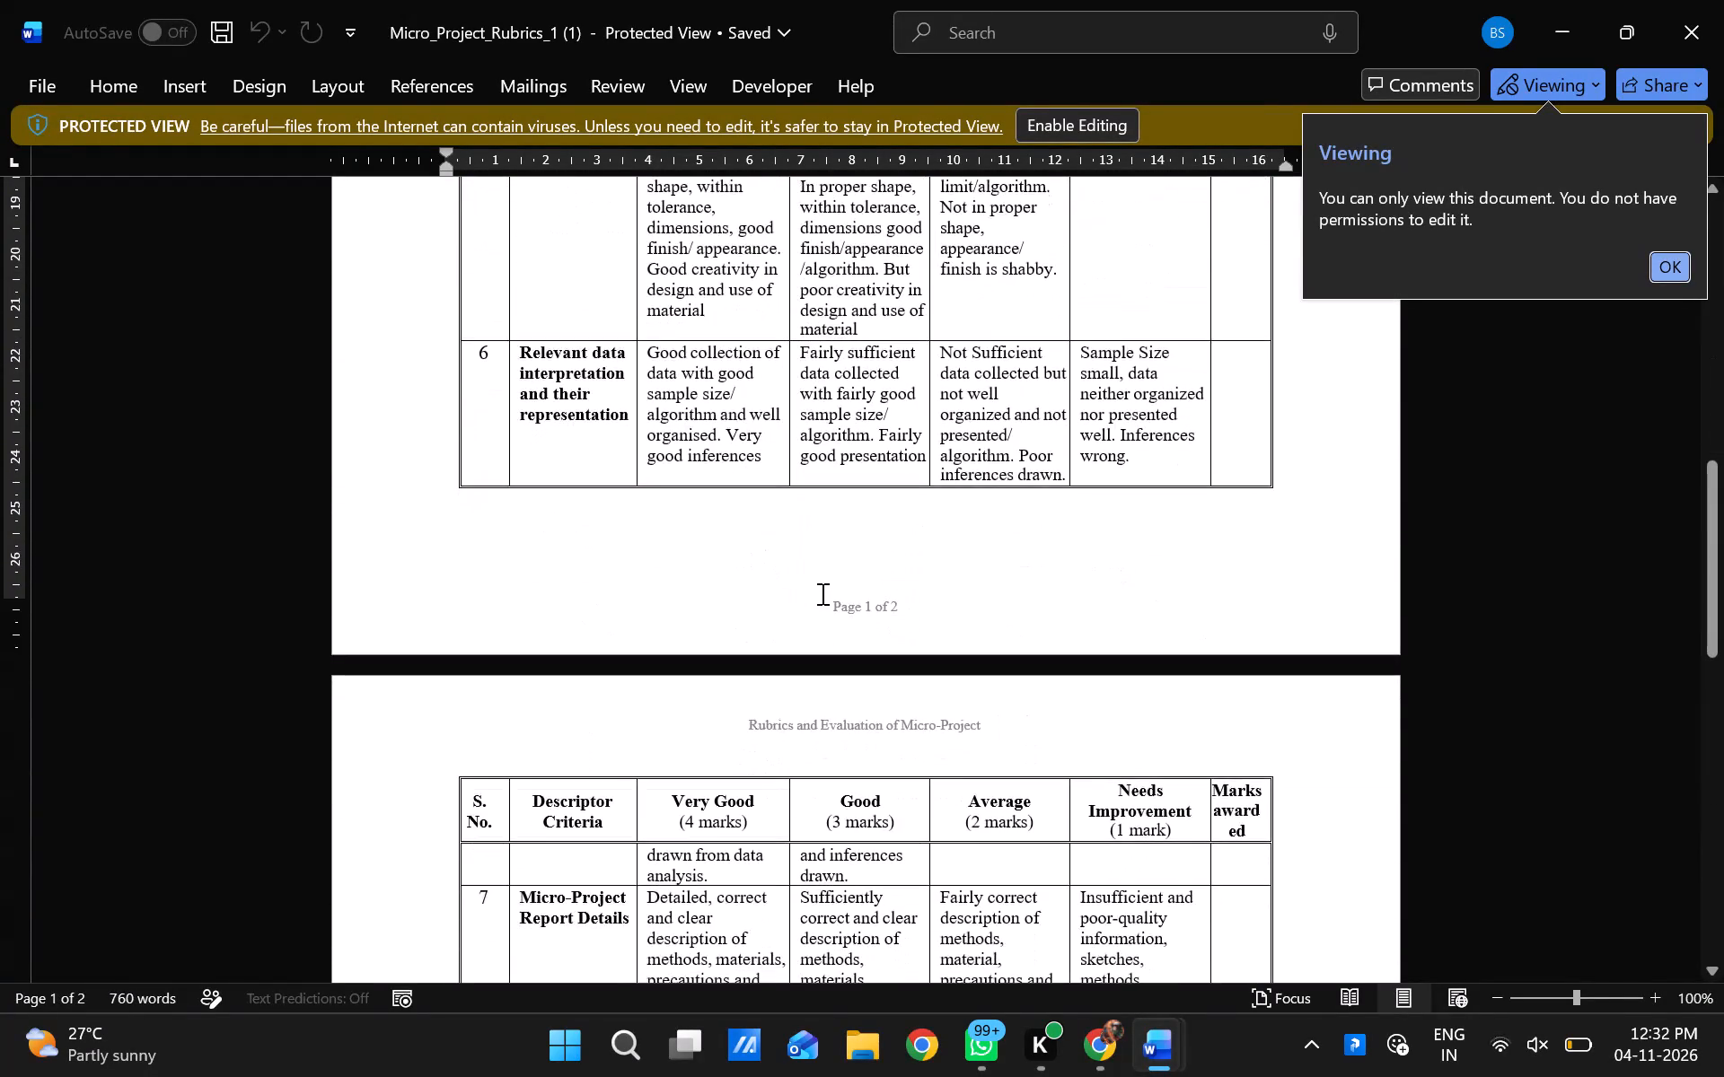
scroll(821, 593, "down", 1)
key("alt+Tab")
scroll(821, 593, "down", 5)
scroll(821, 593, "up", 1)
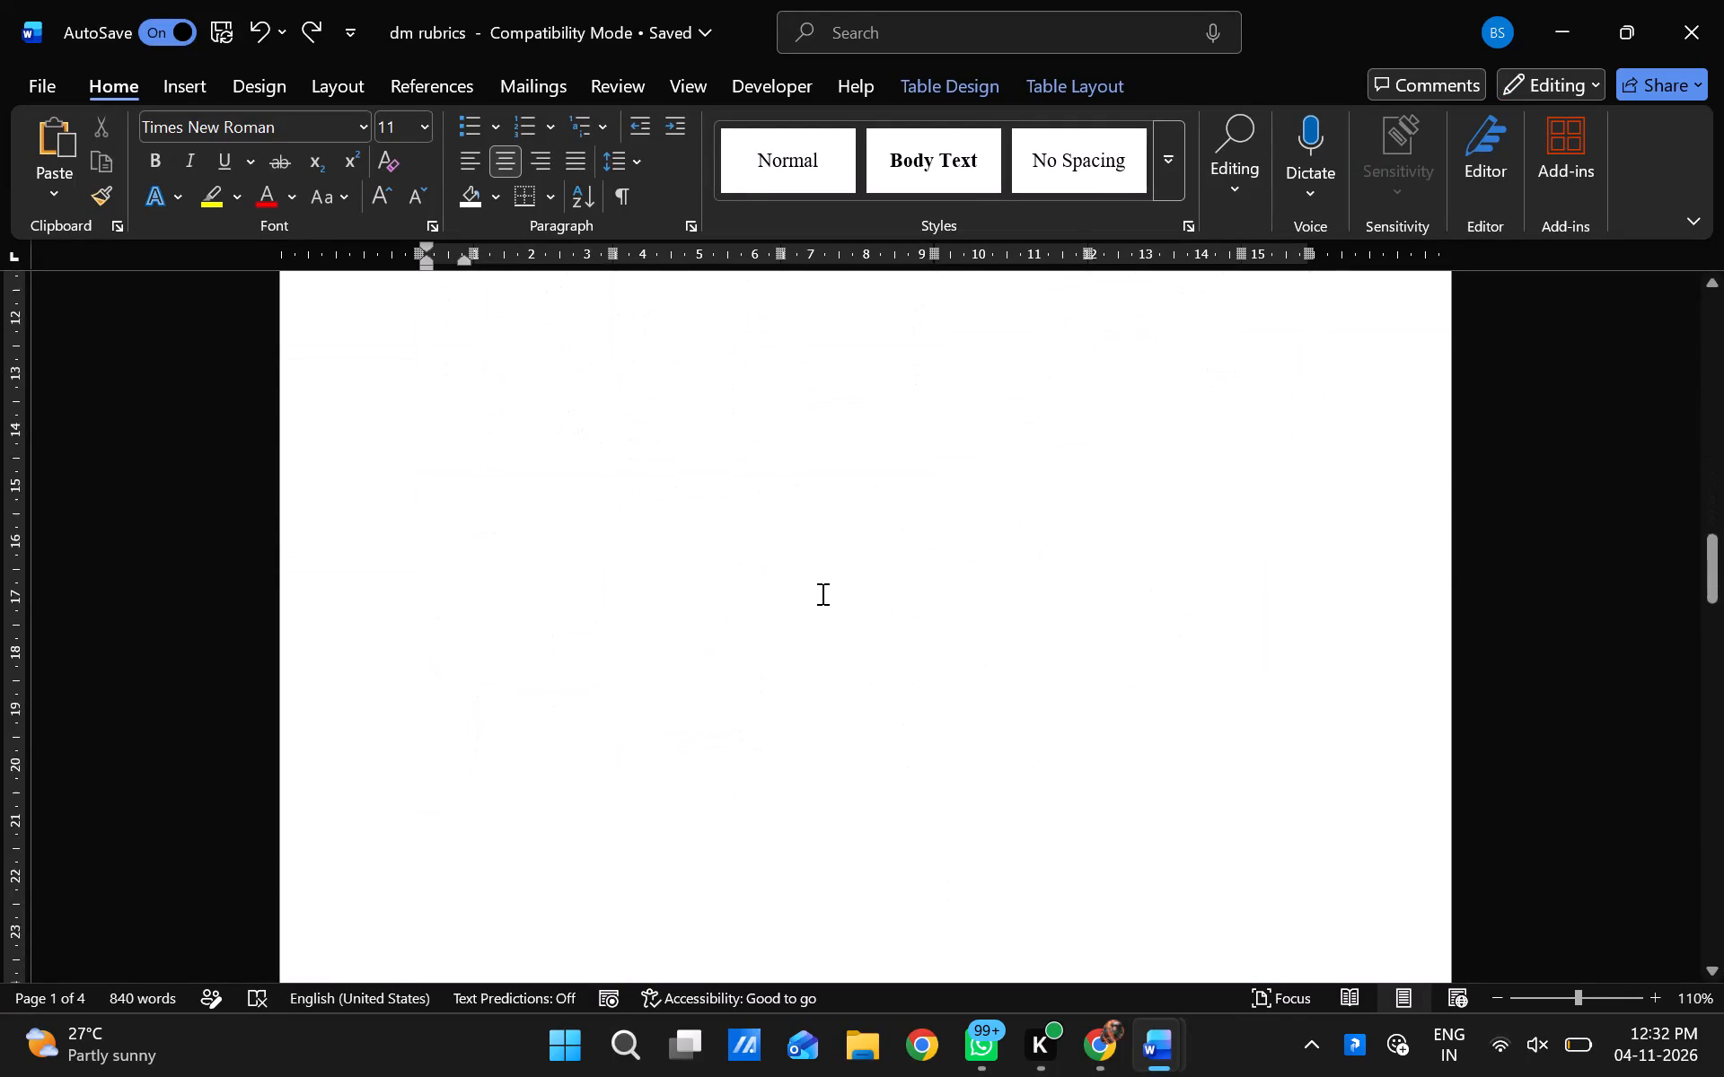
scroll(821, 593, "up", 3)
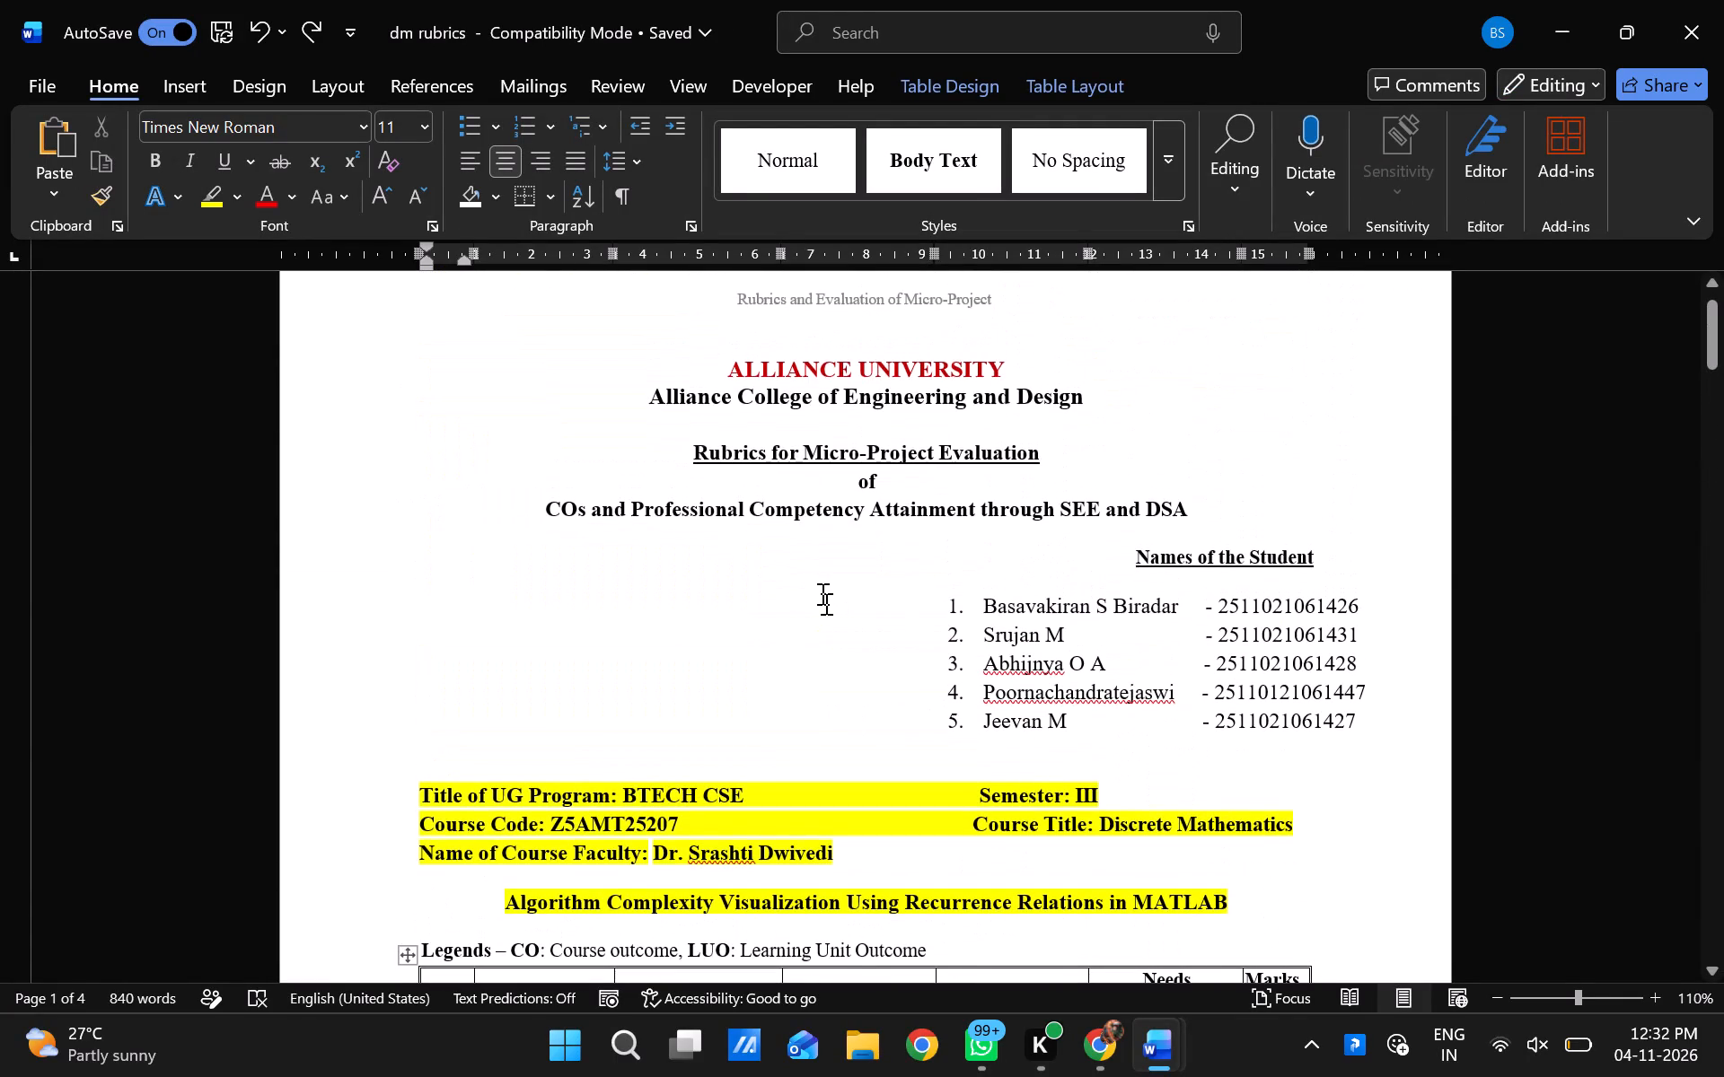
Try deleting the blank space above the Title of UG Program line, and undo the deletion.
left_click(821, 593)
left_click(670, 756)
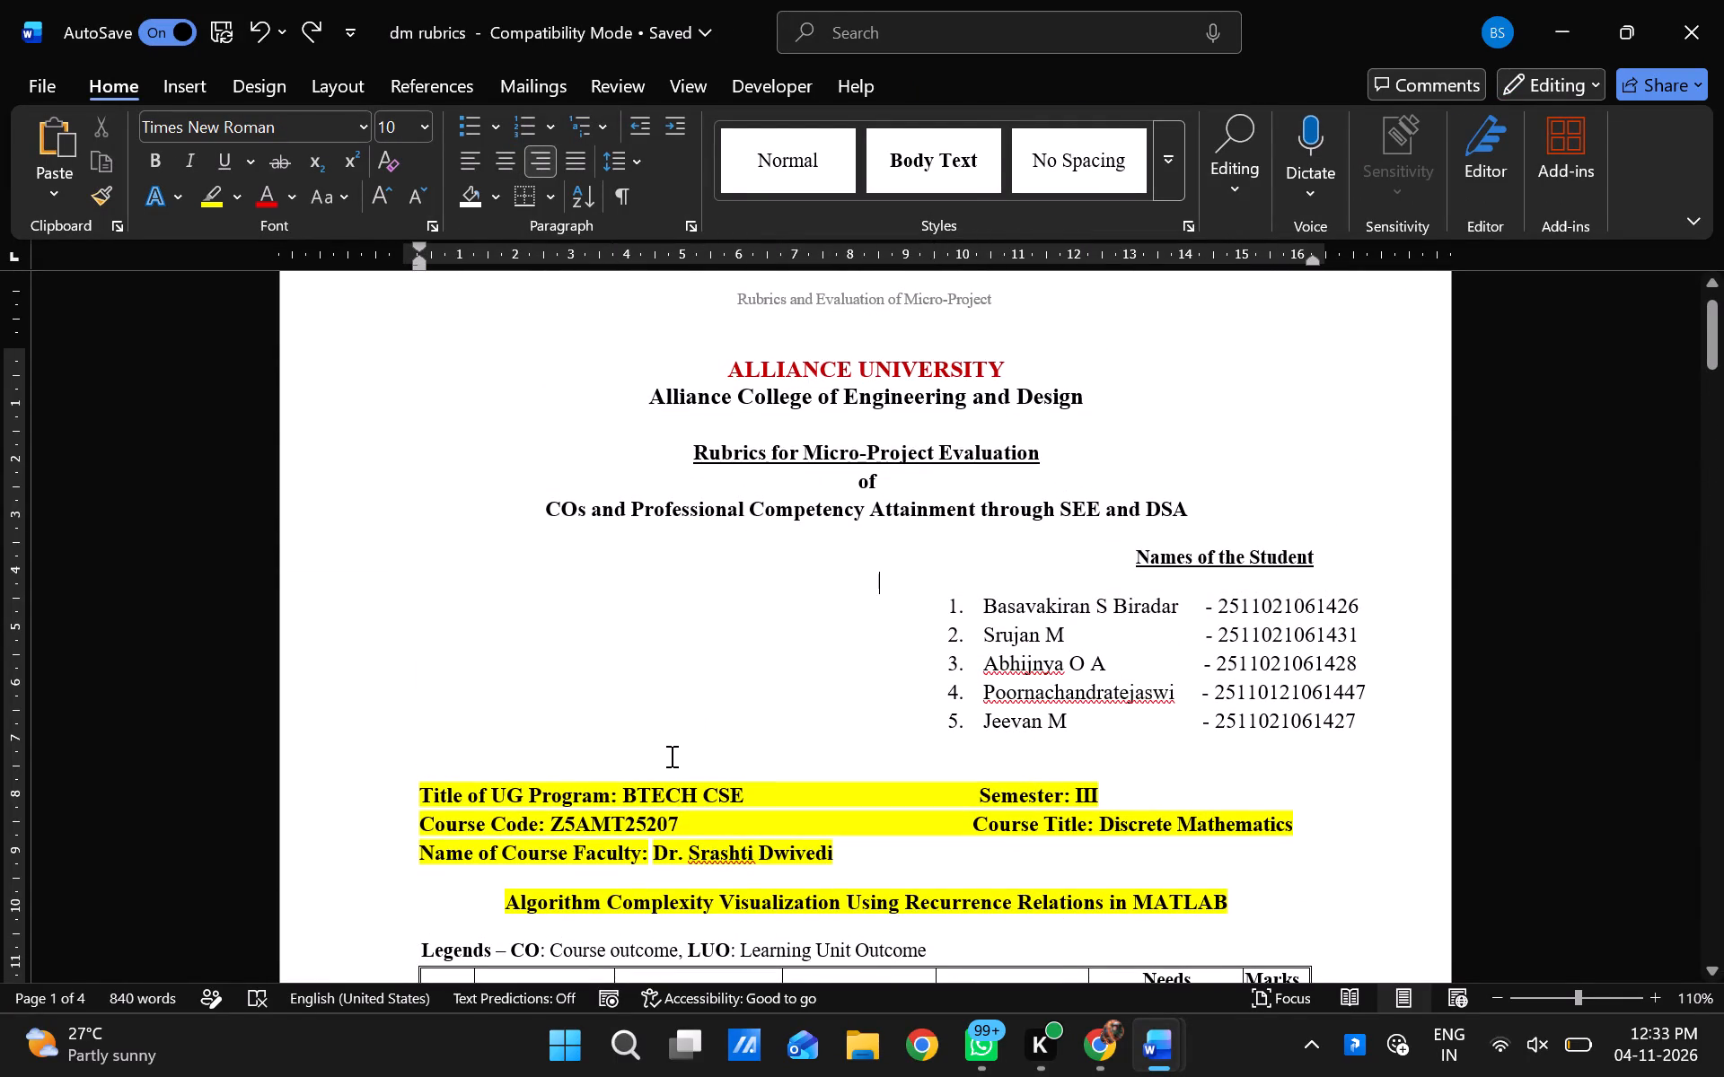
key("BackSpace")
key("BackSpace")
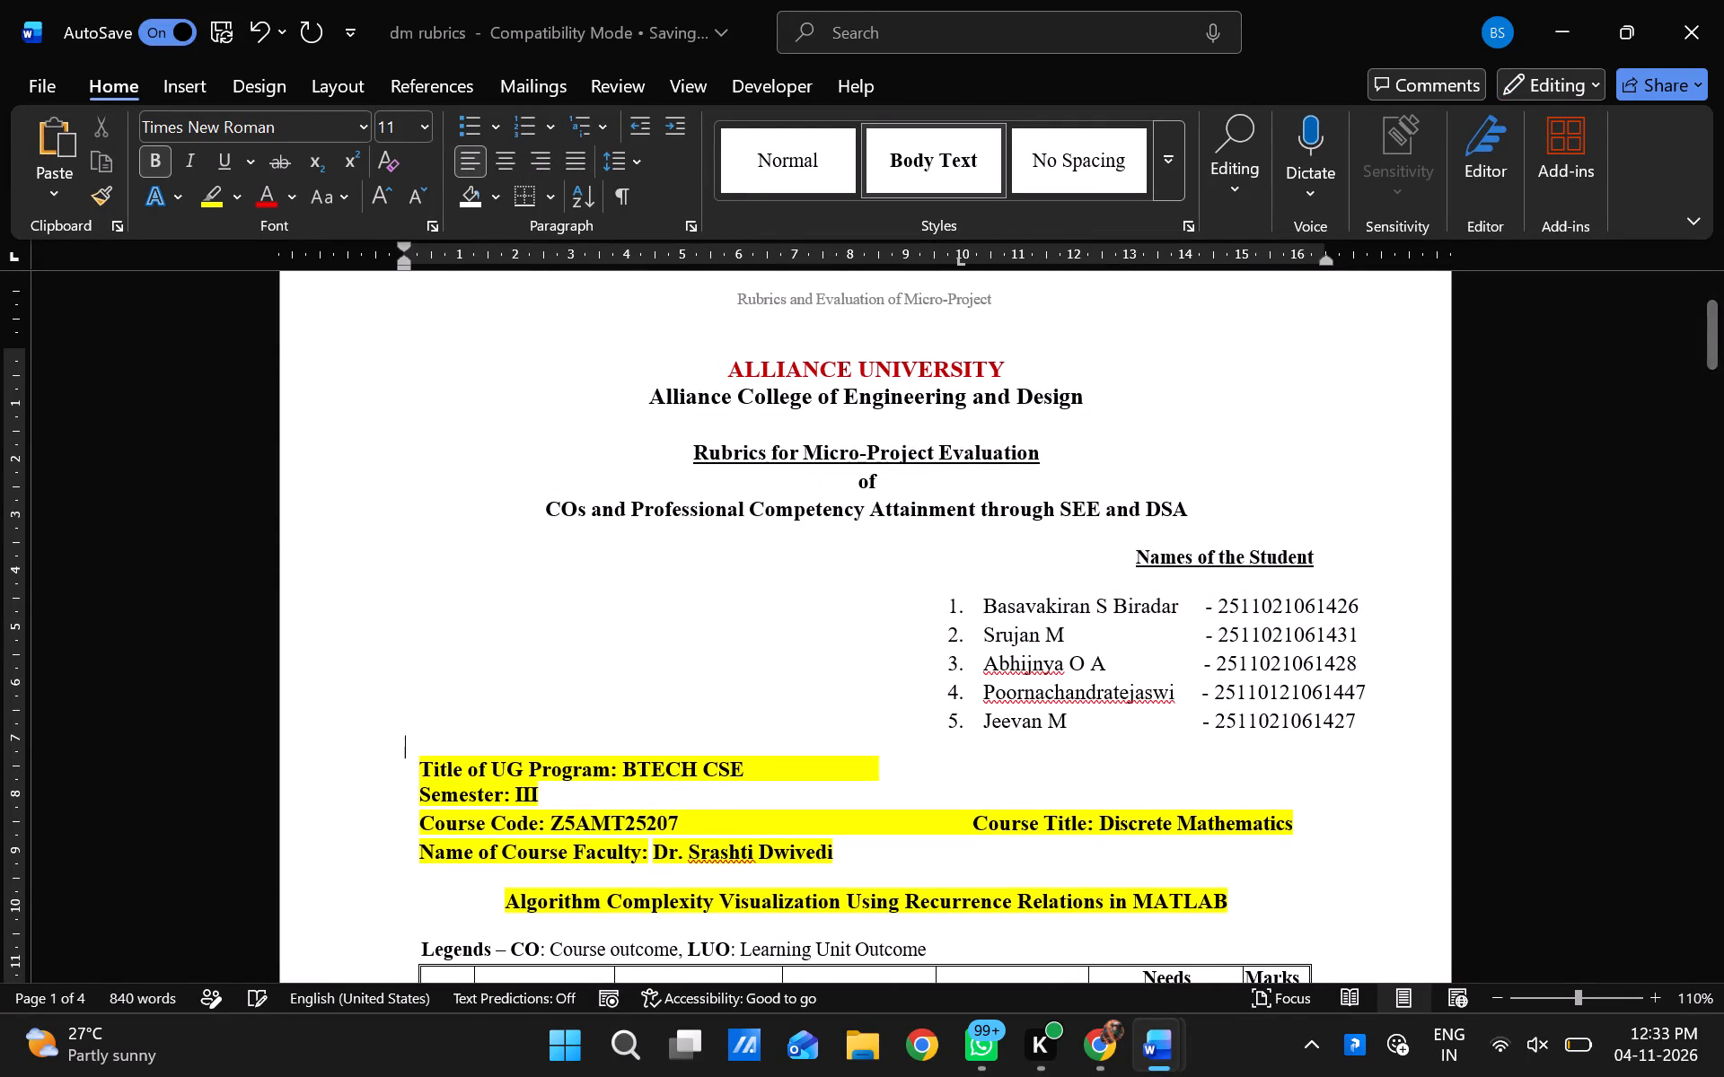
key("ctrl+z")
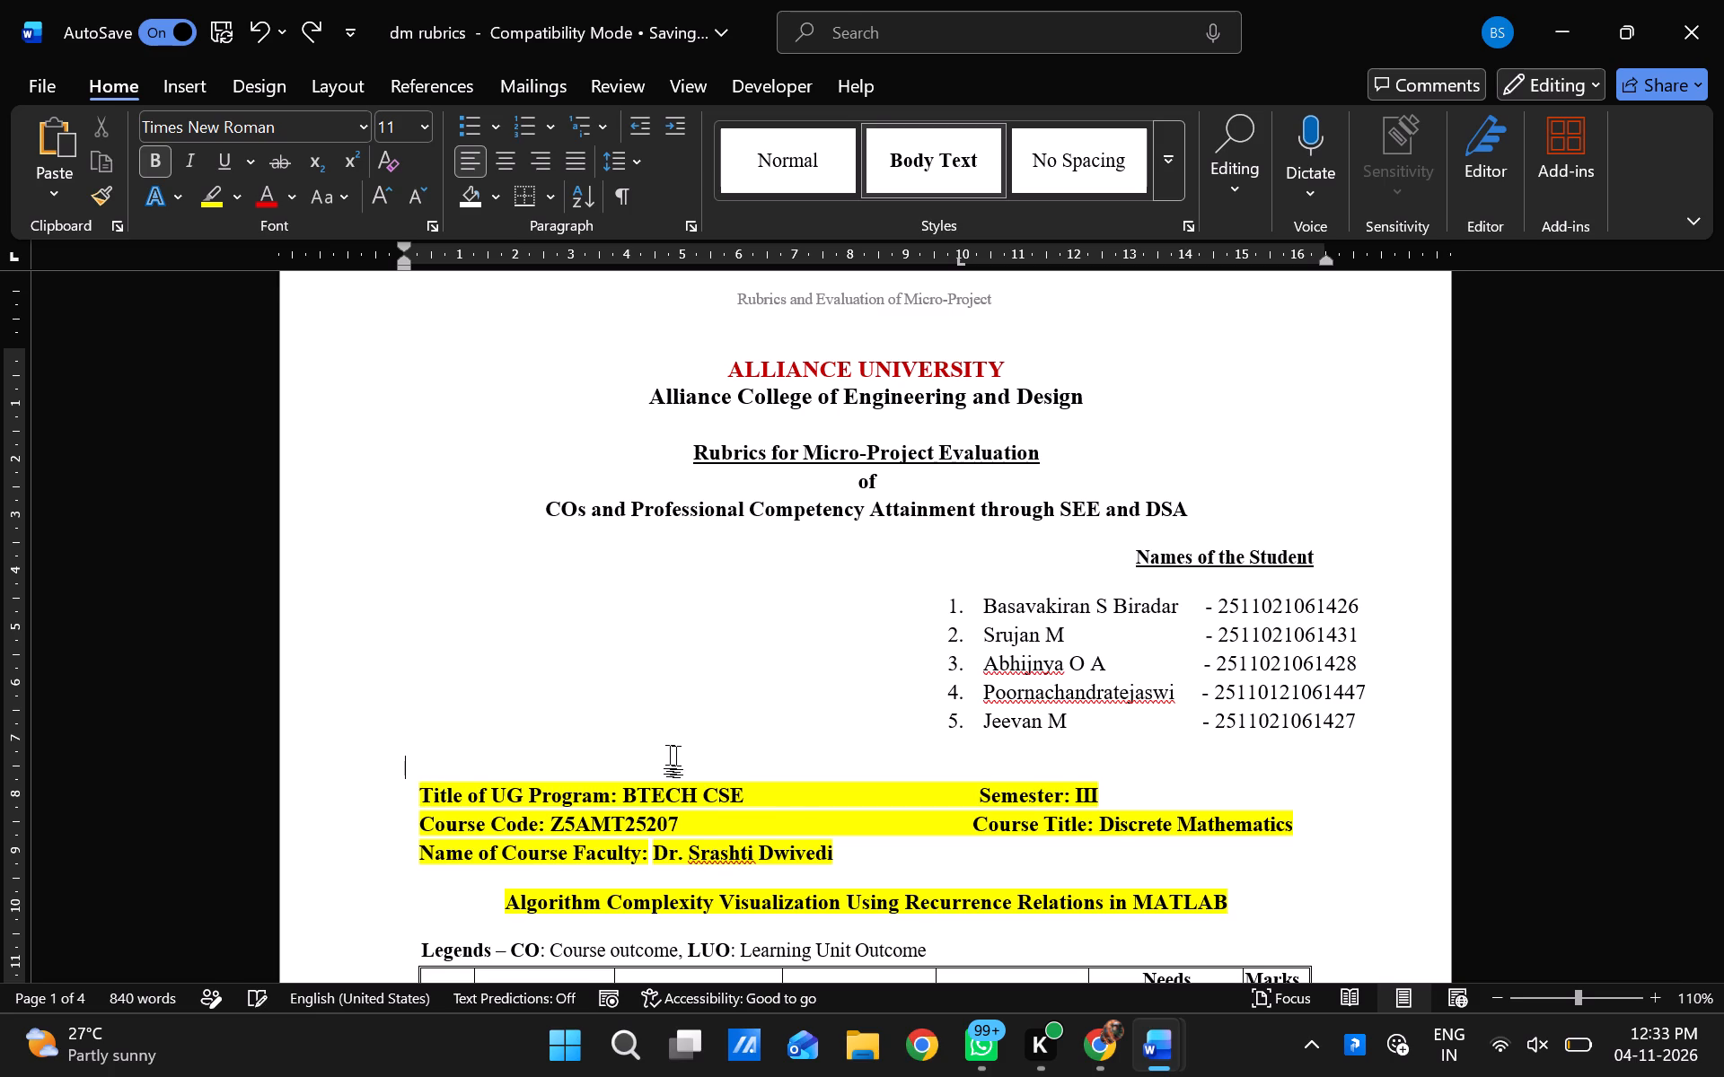
Try to shrink the Grand total row at the end of the rubrics table by moving its bottom border upward.
left_click(951, 678)
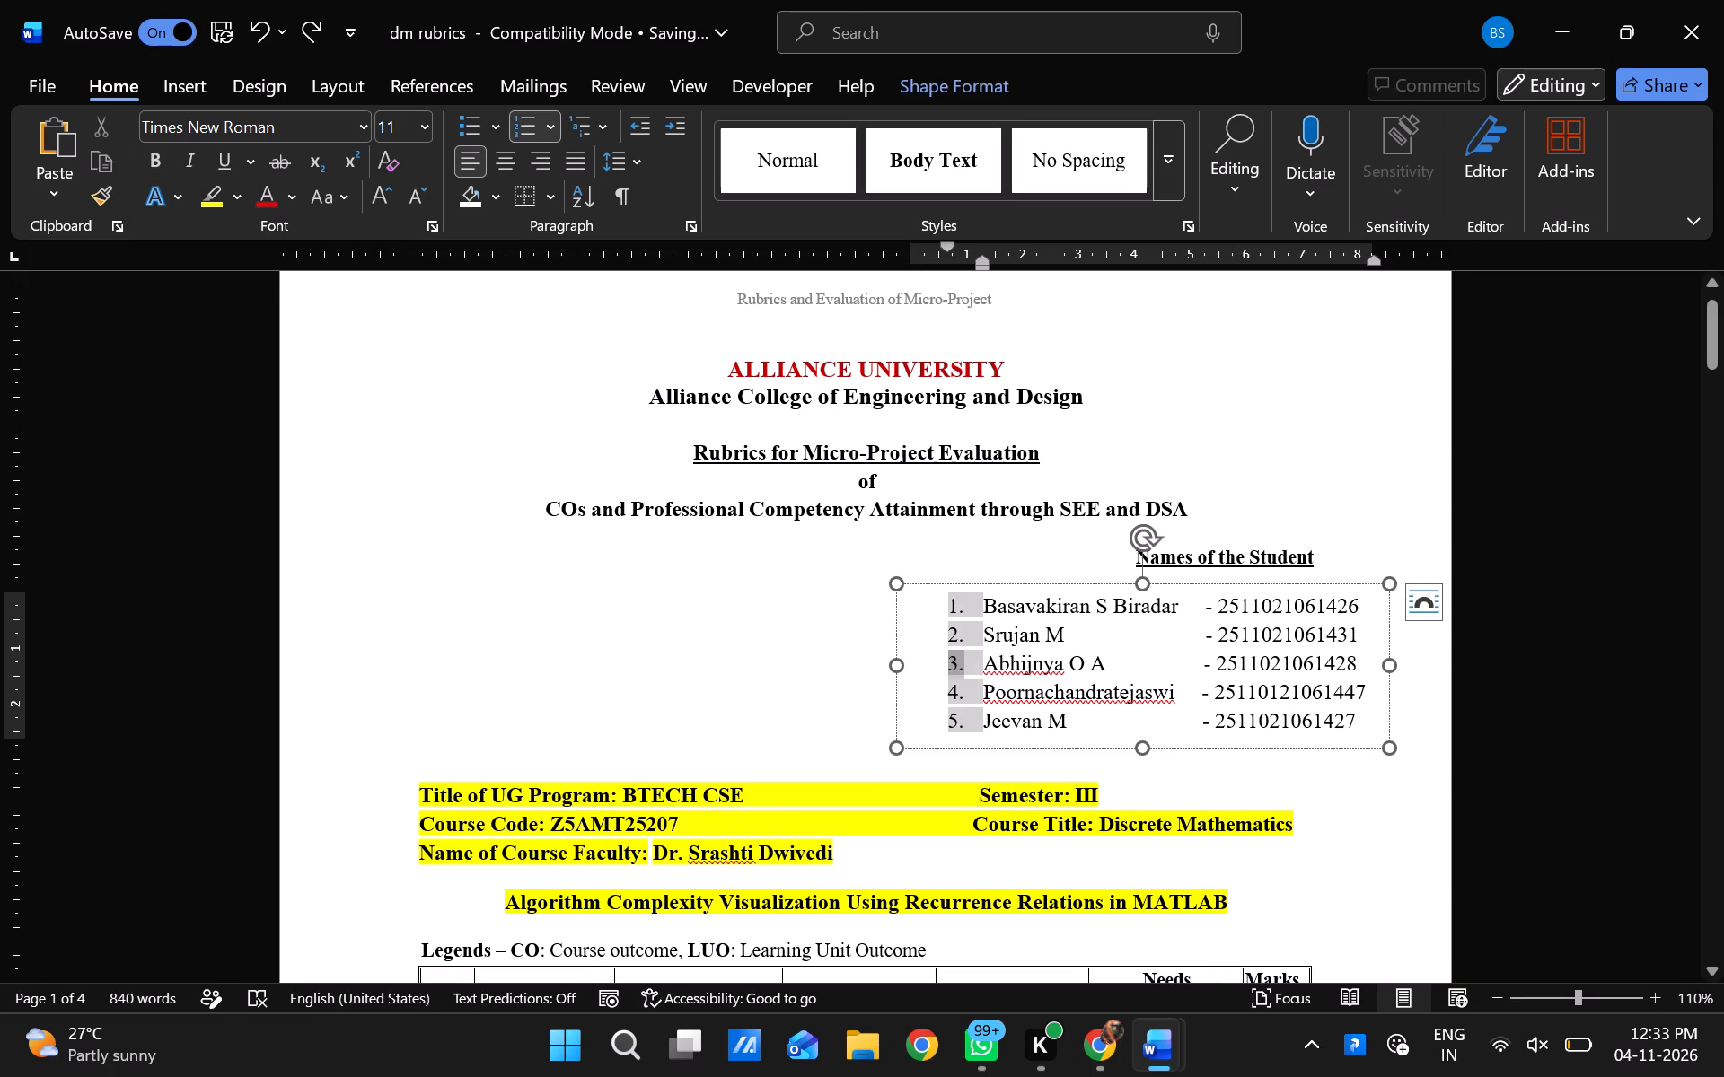
scroll(804, 731, "down", 8)
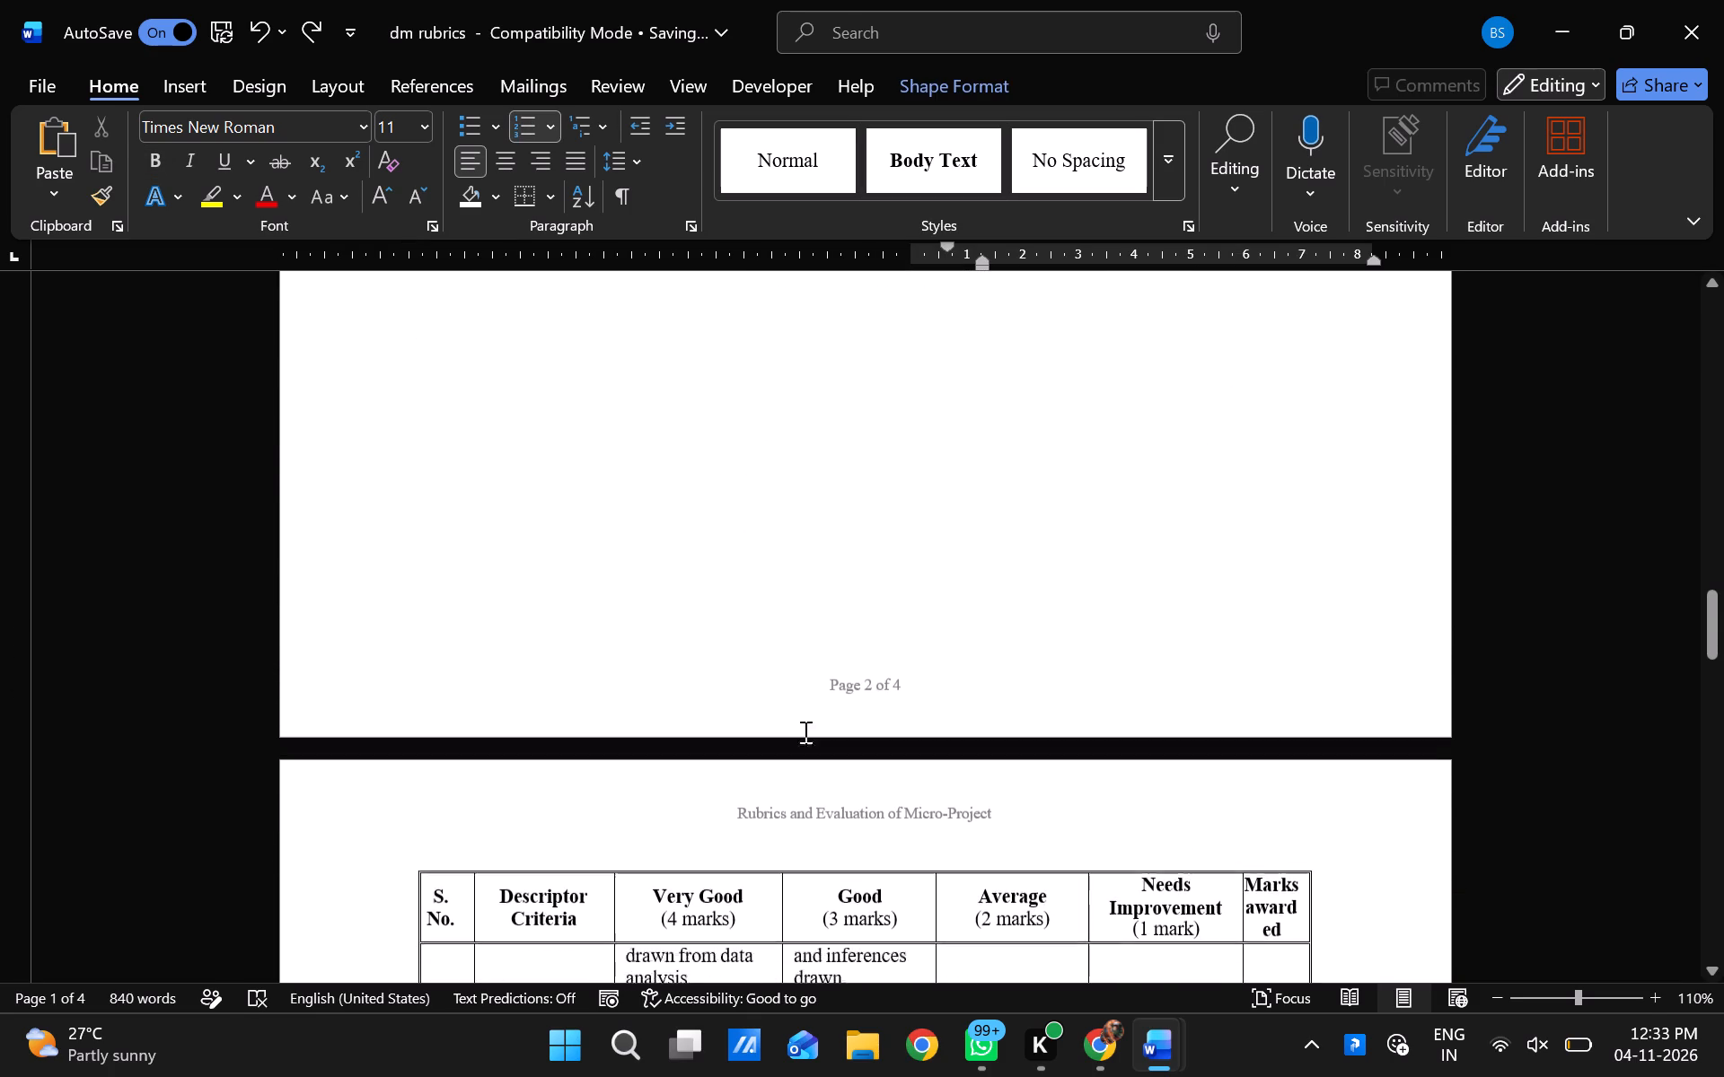
scroll(804, 731, "down", 1)
scroll(804, 731, "up", 1)
left_click(804, 731)
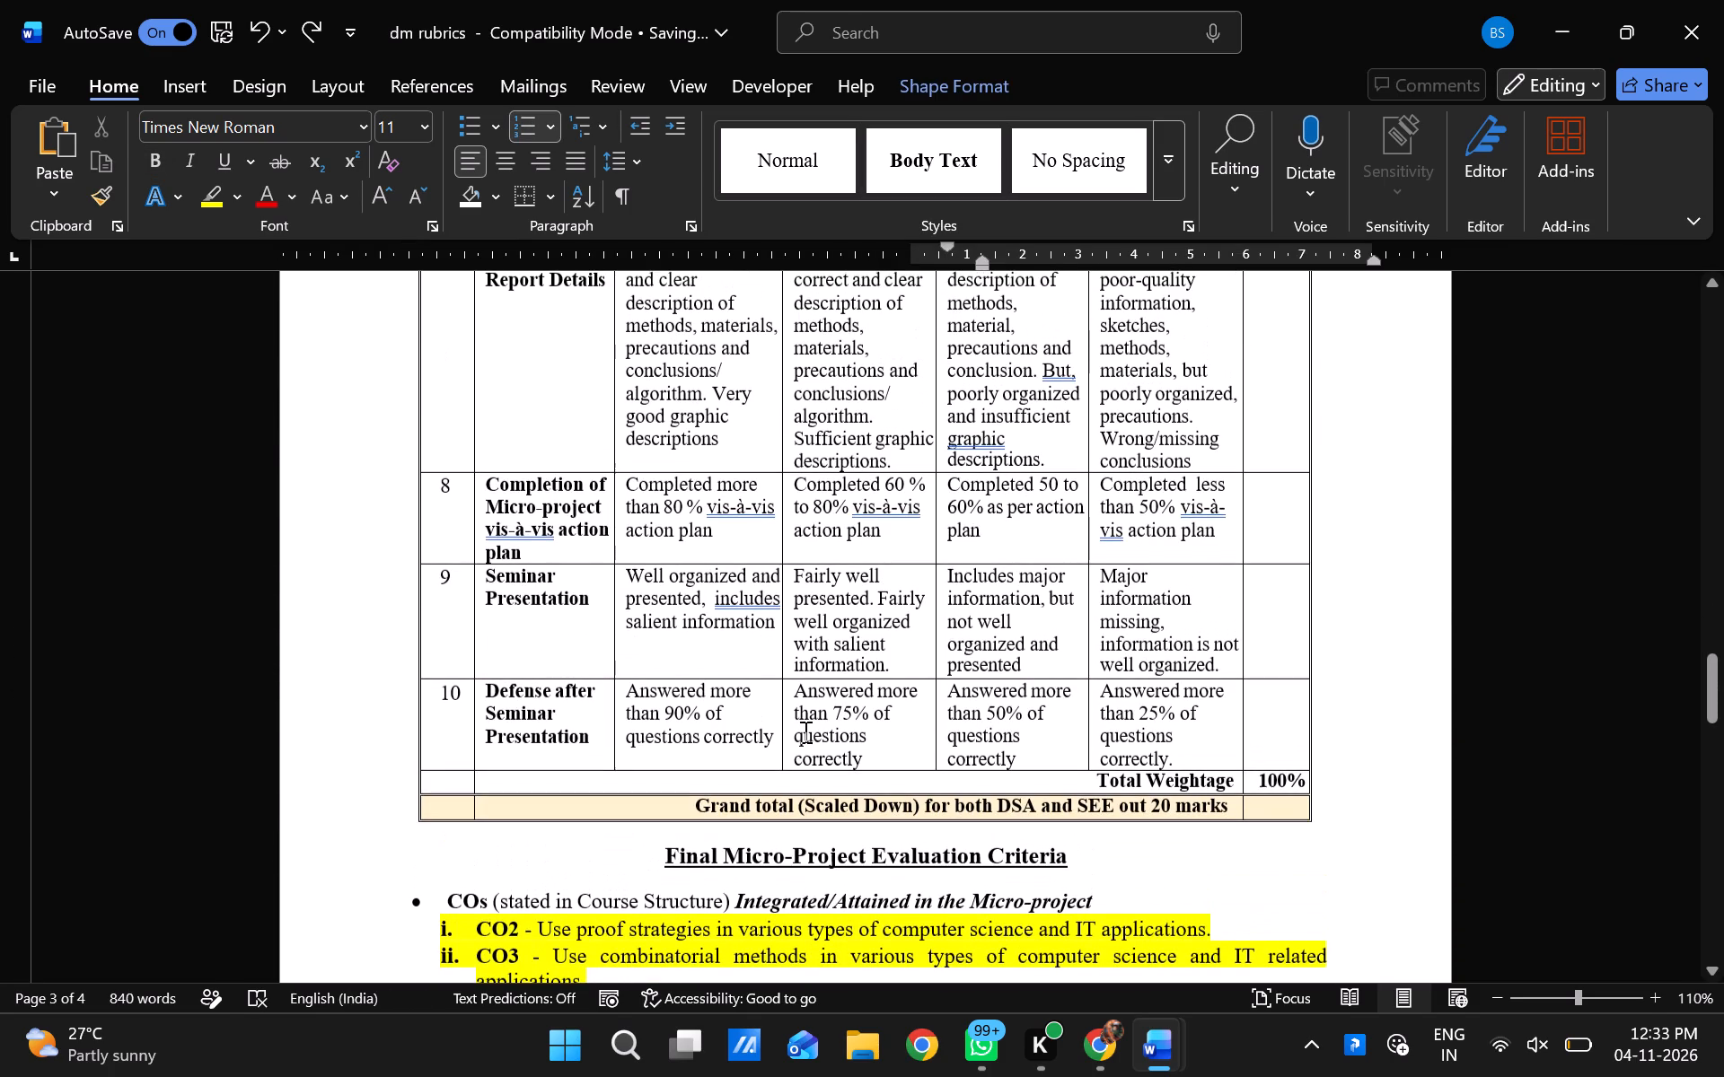
left_click_drag(860, 821, 865, 687)
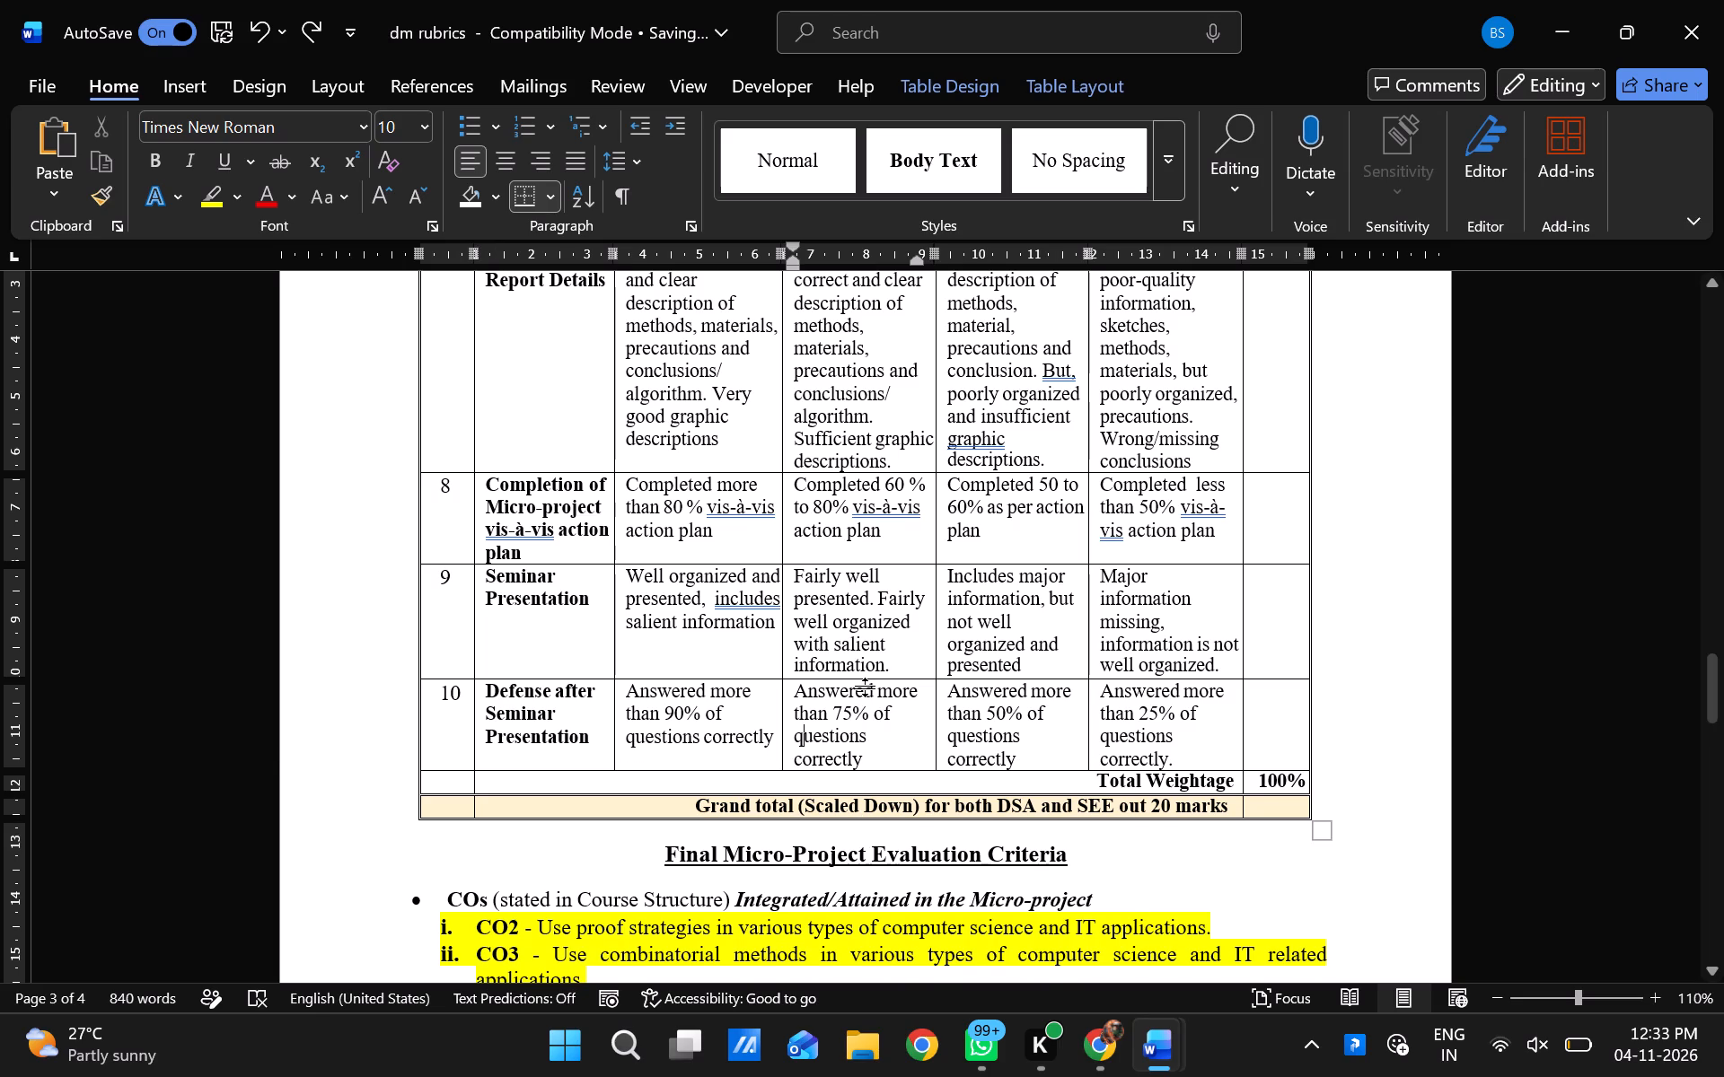
Examine the page break between the Quality of software row and the Relevant data interpretation row.
scroll(865, 687, "up", 8)
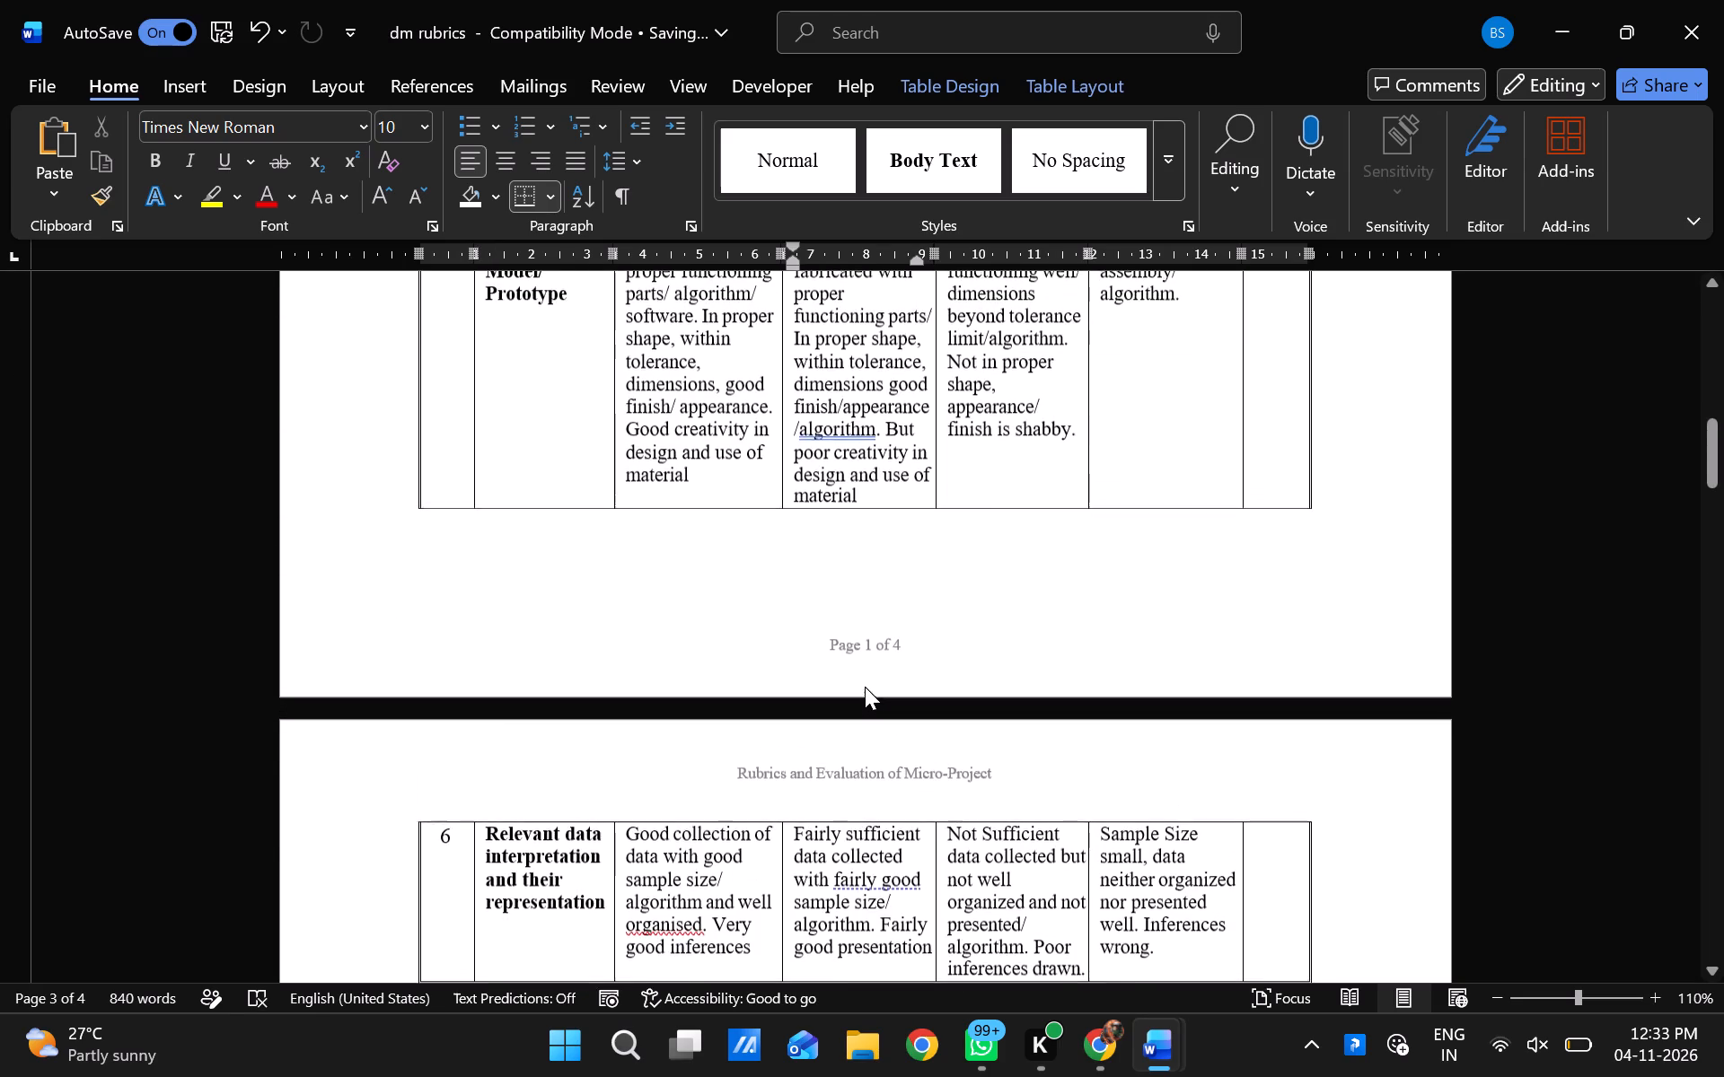
scroll(865, 687, "up", 1)
scroll(865, 687, "down", 1)
left_click(774, 524)
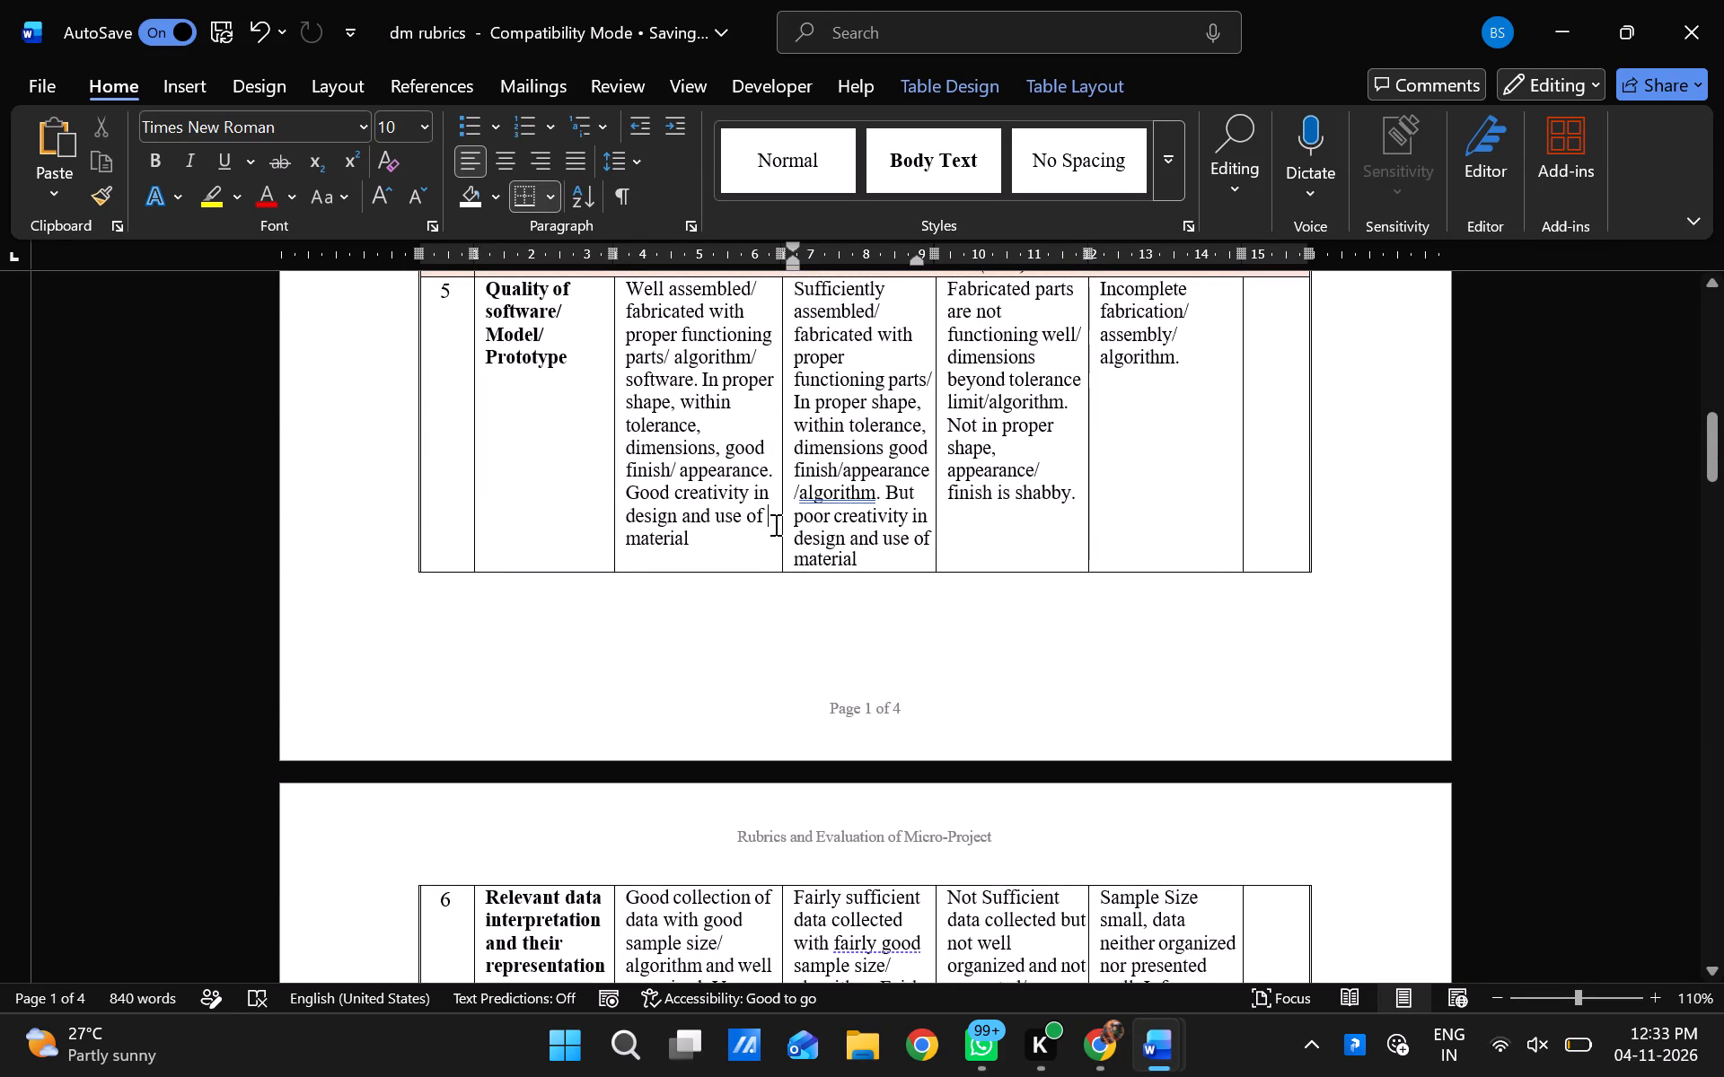
left_click(831, 565)
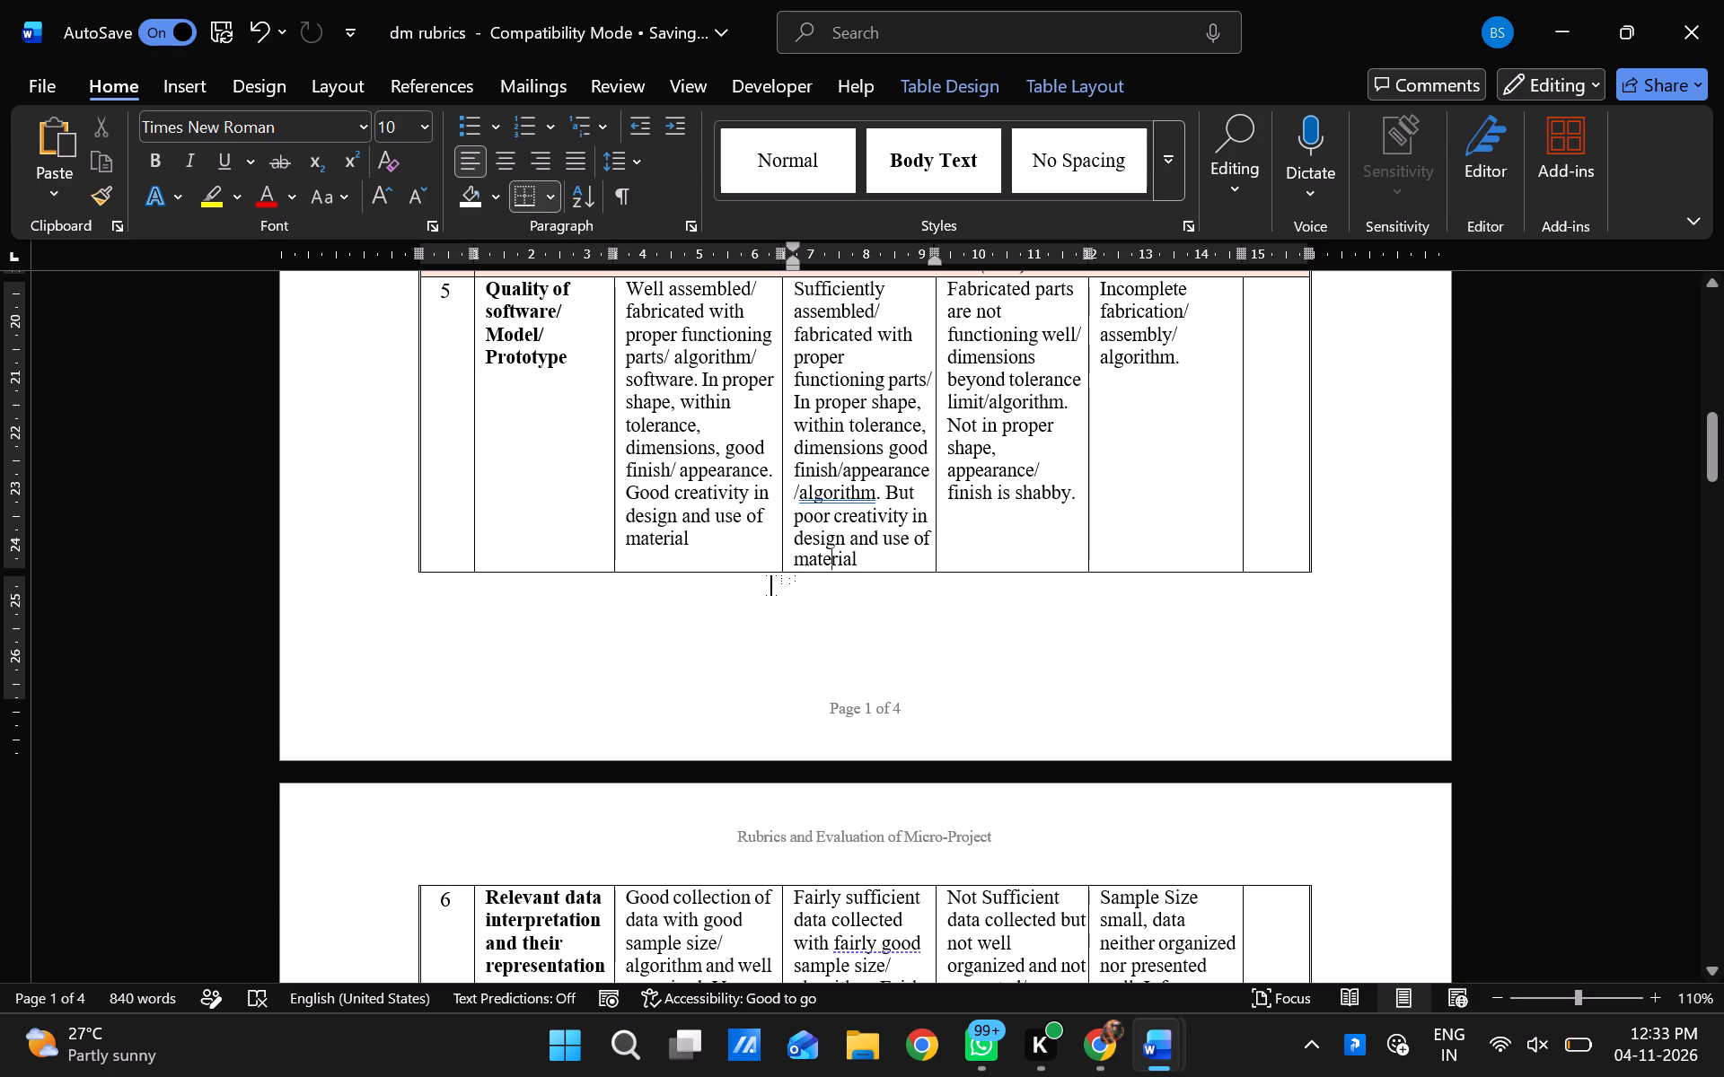
Reduce the height of the student list text box on page 1 so that it still fits all five entries.
scroll(739, 575, "up", 1)
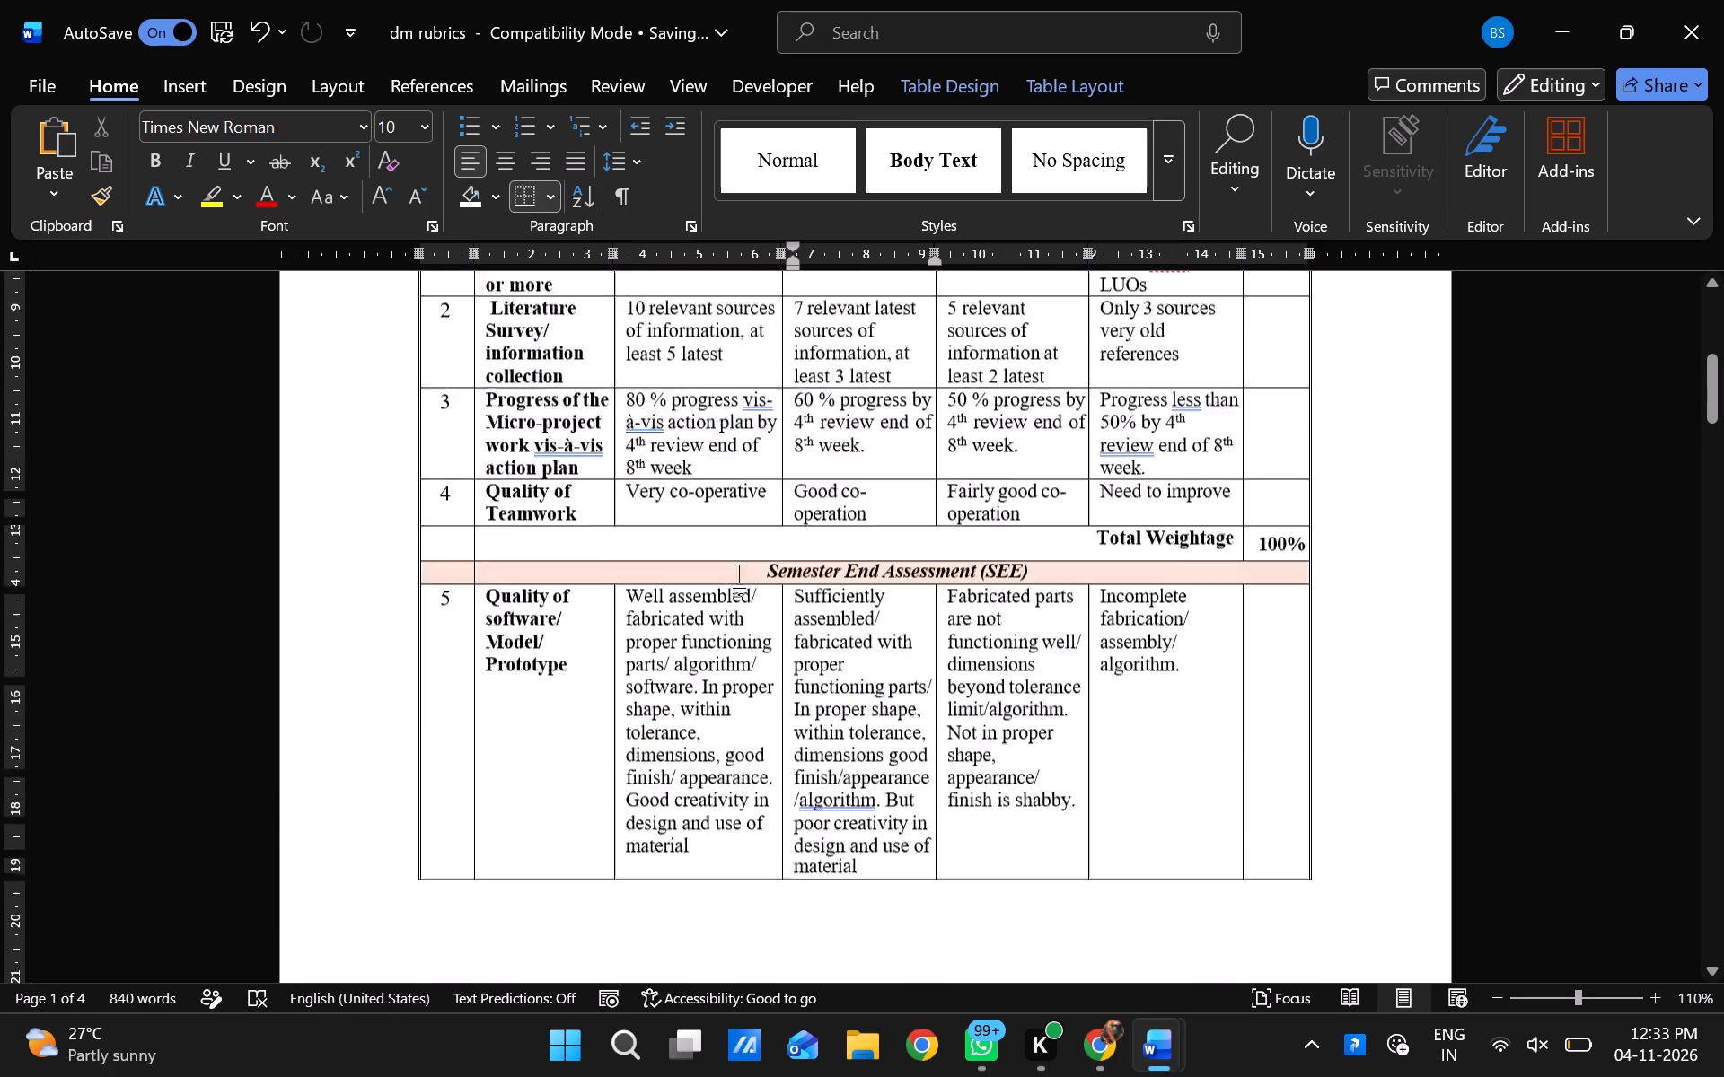
scroll(739, 575, "up", 2)
left_click(1025, 543)
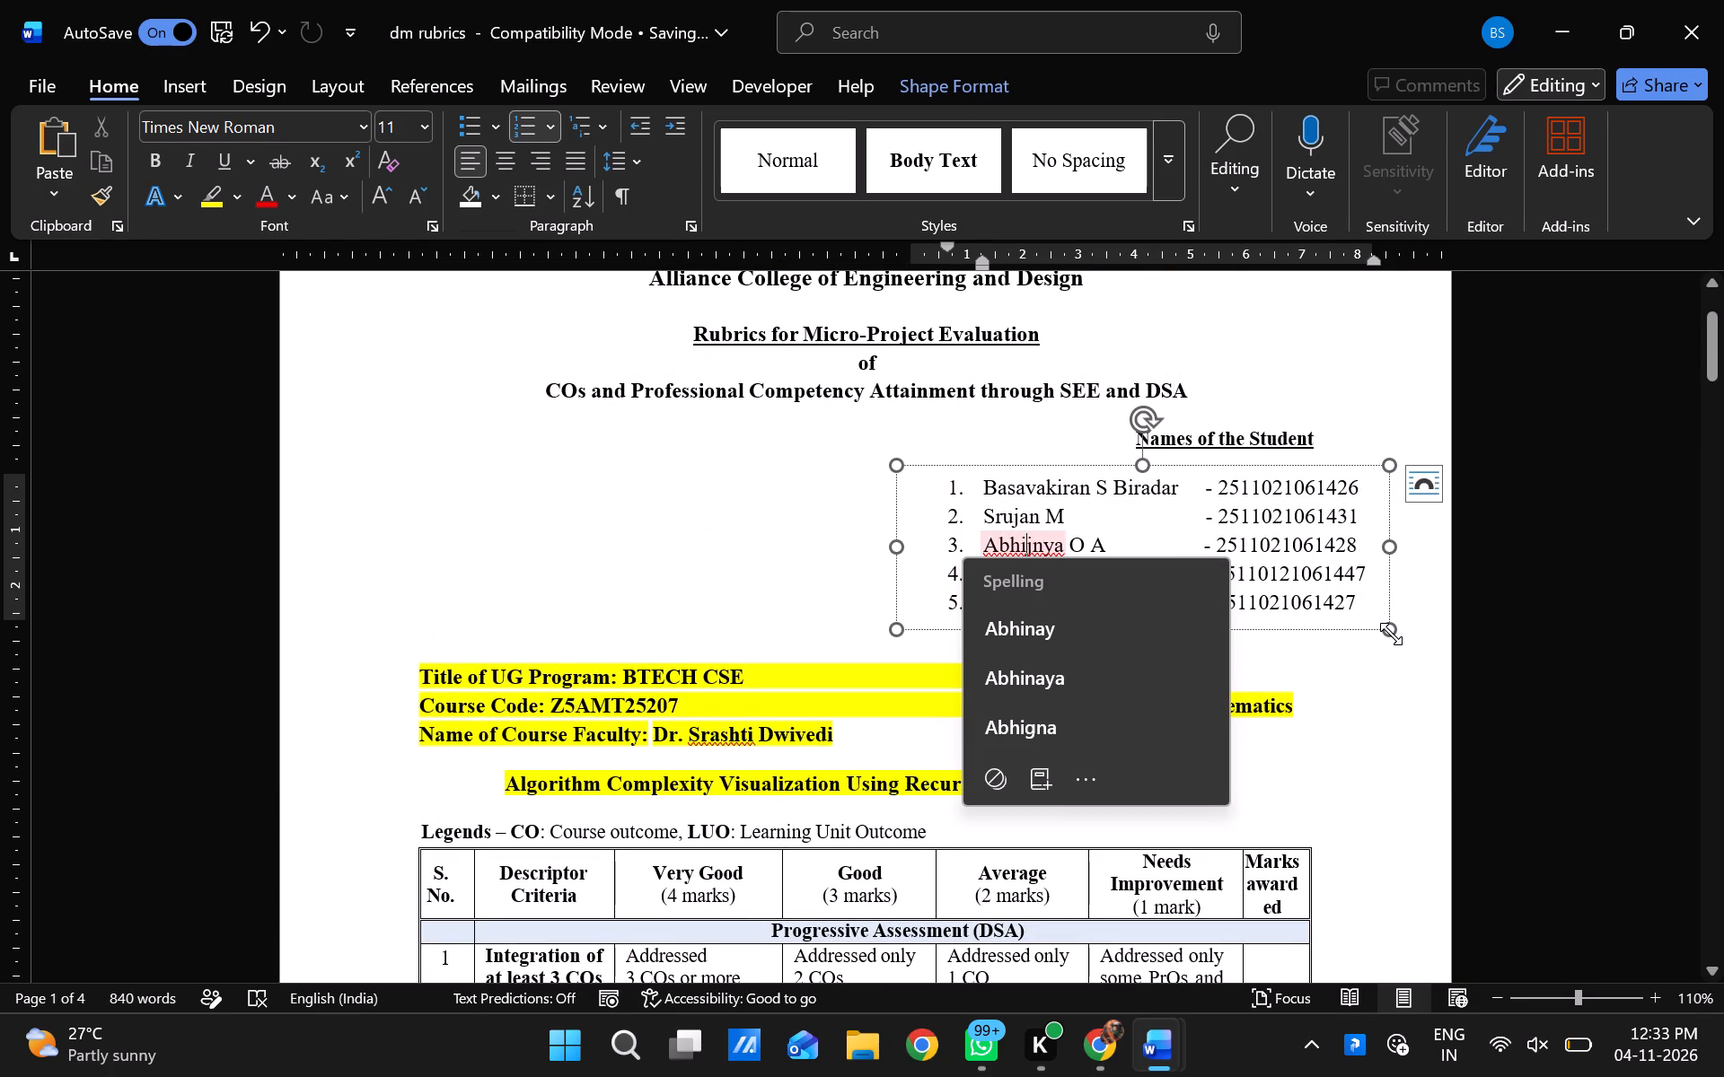
left_click_drag(1391, 634, 1394, 610)
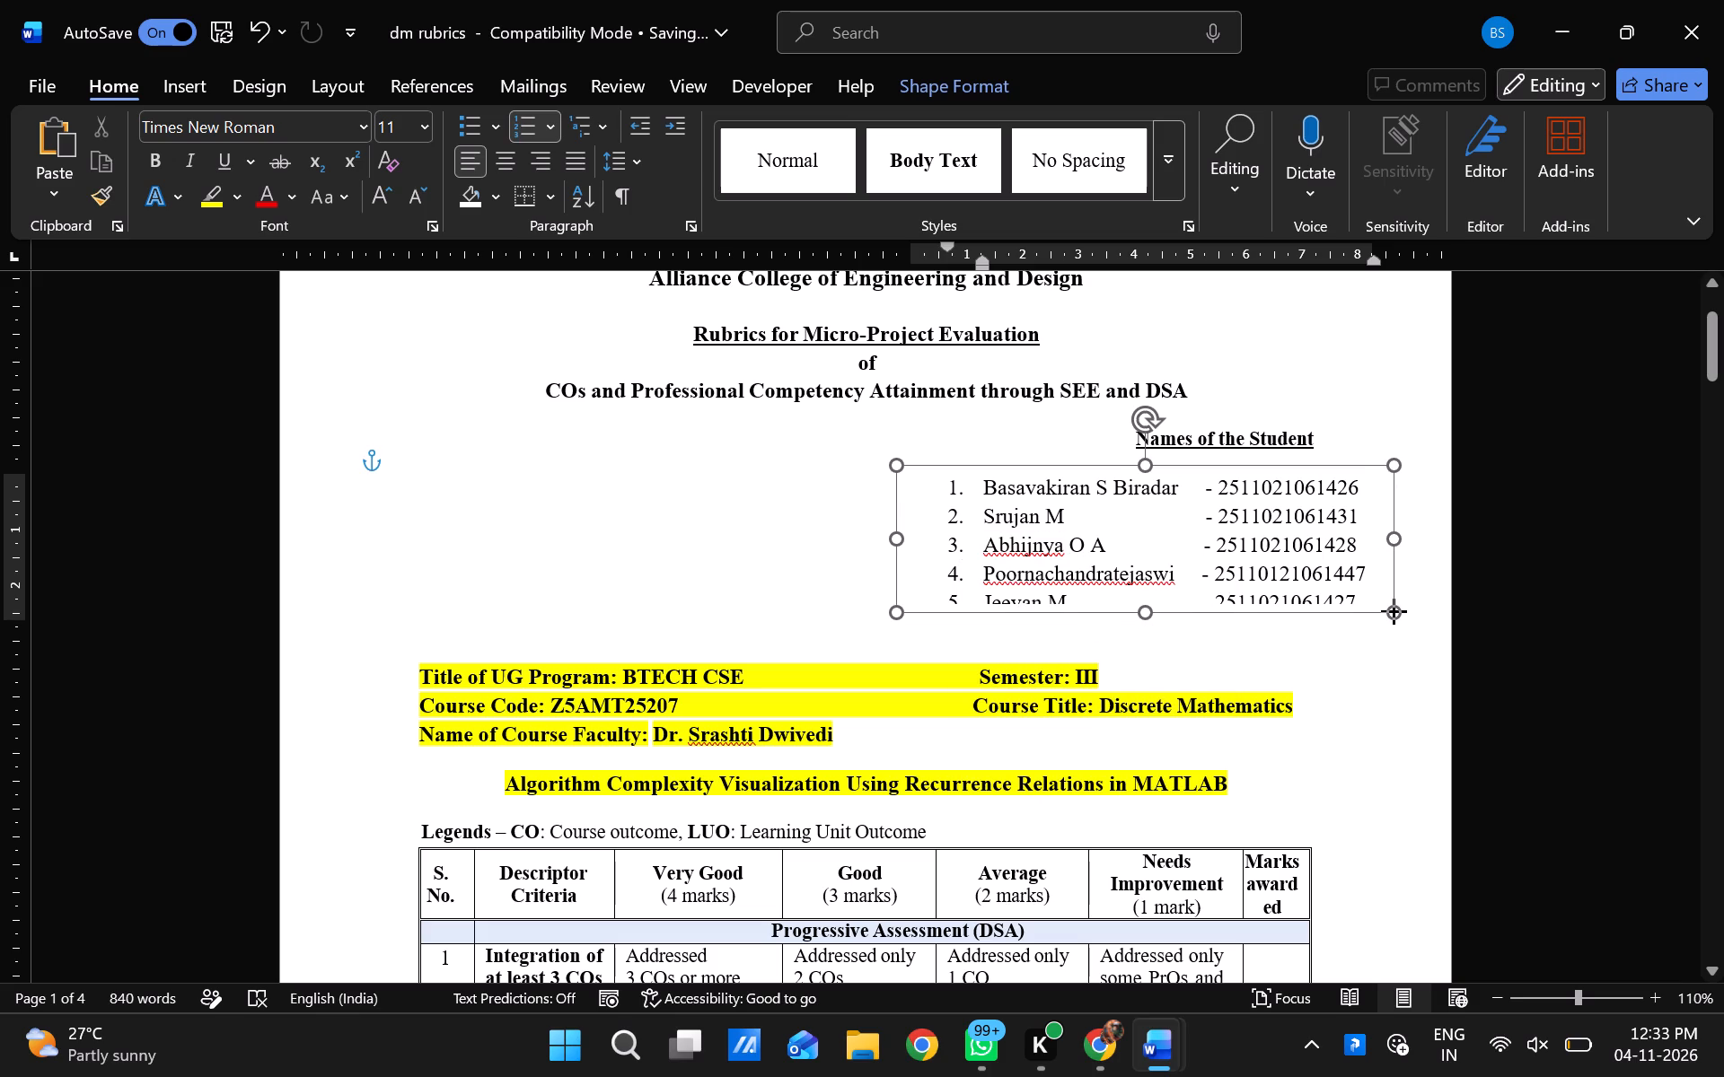
left_click_drag(1394, 610, 1394, 623)
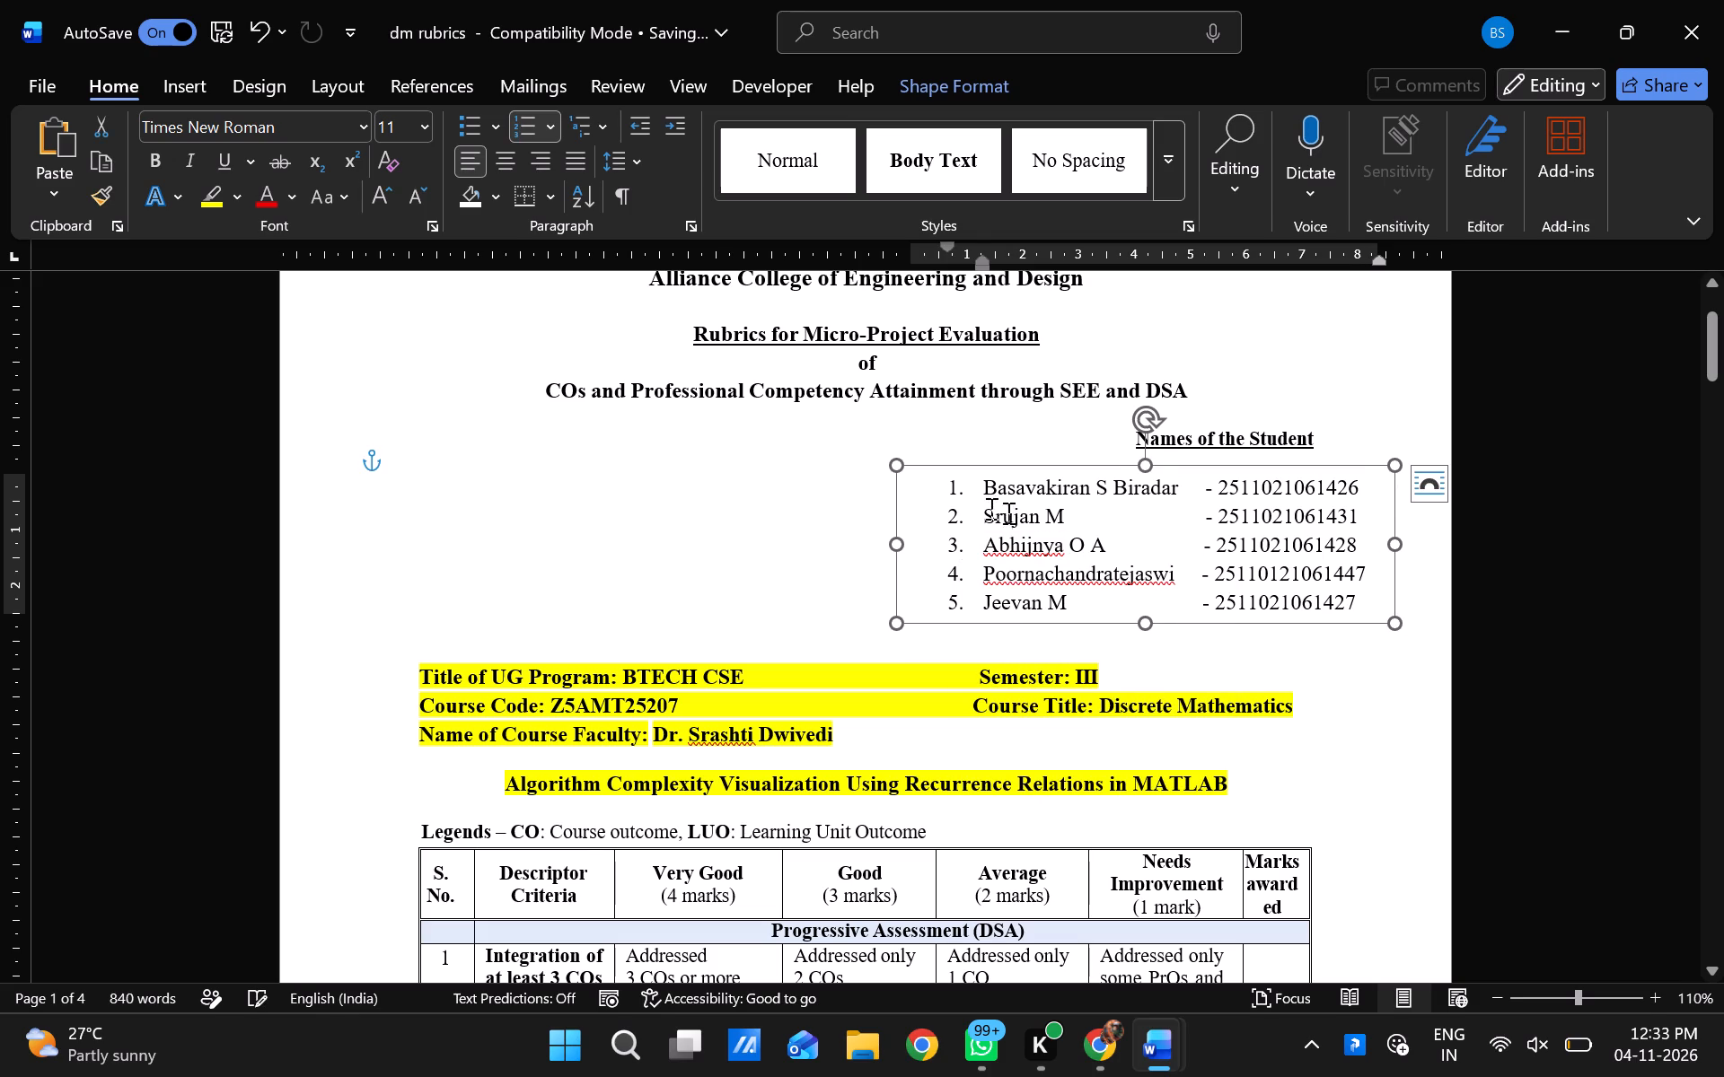
Reduce the font size of the whole student list to 9.
left_click(958, 495)
key("ctrl+a")
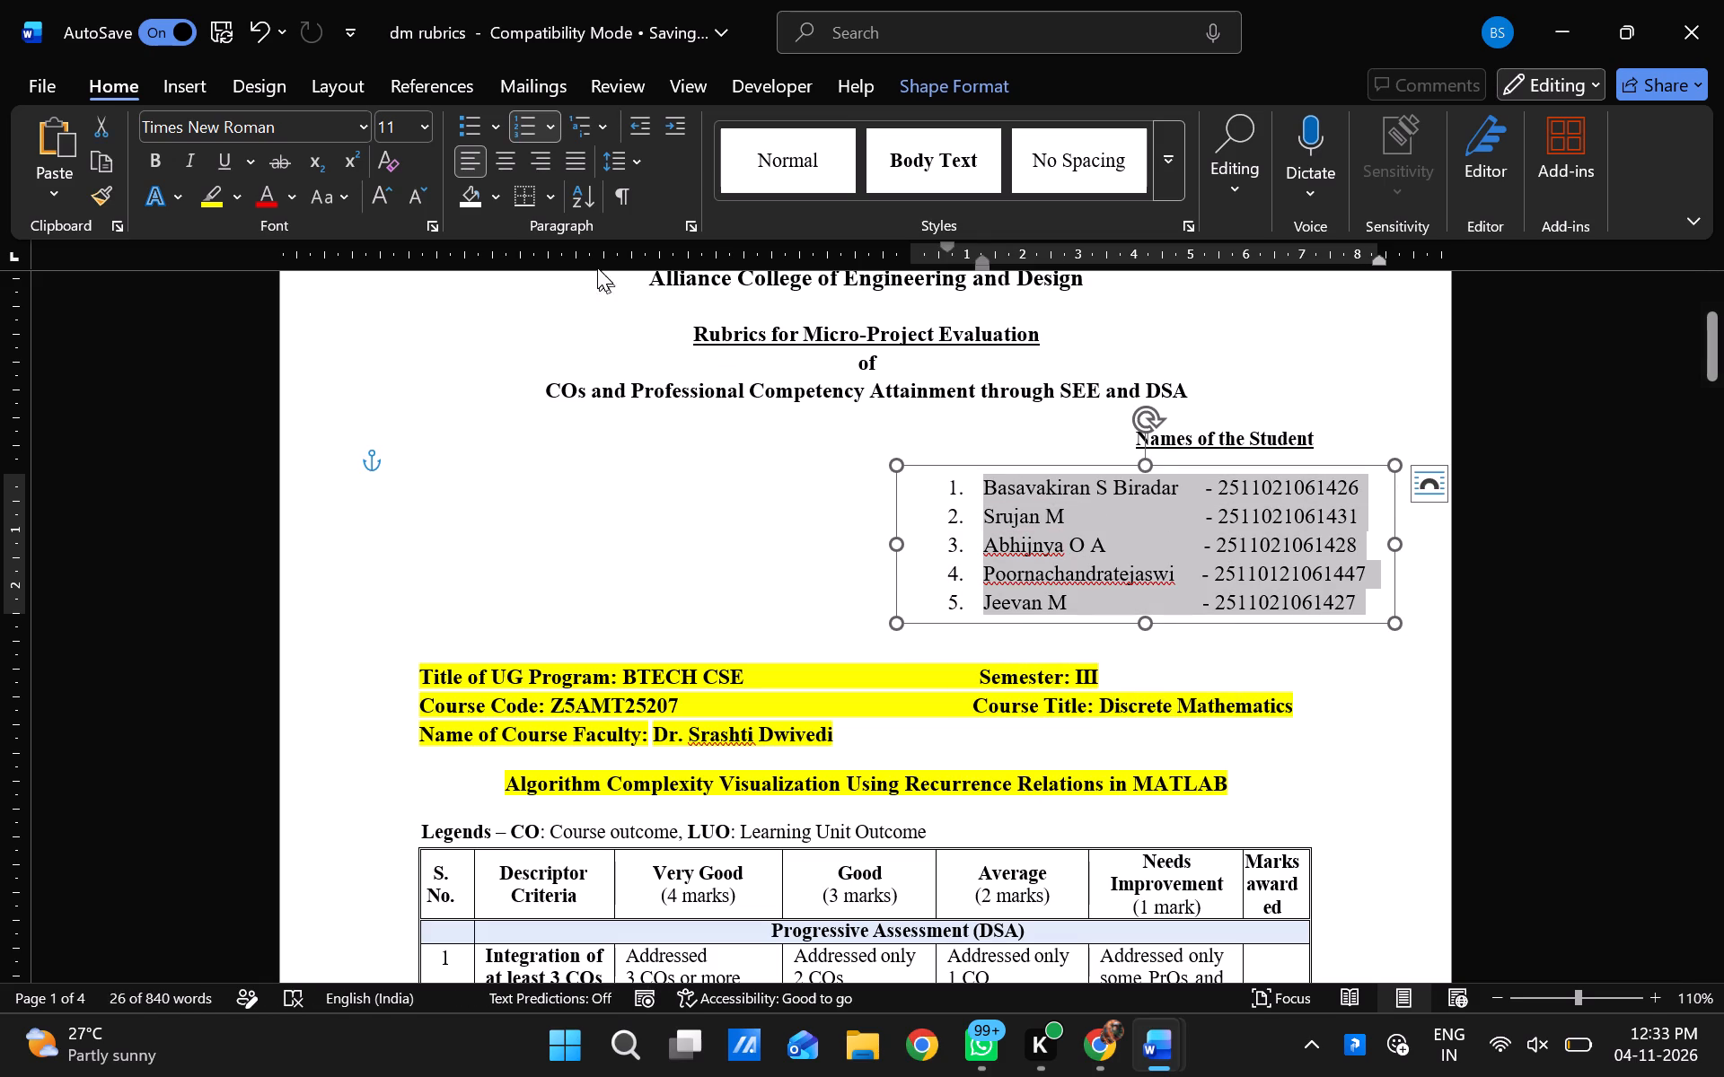
left_click(426, 195)
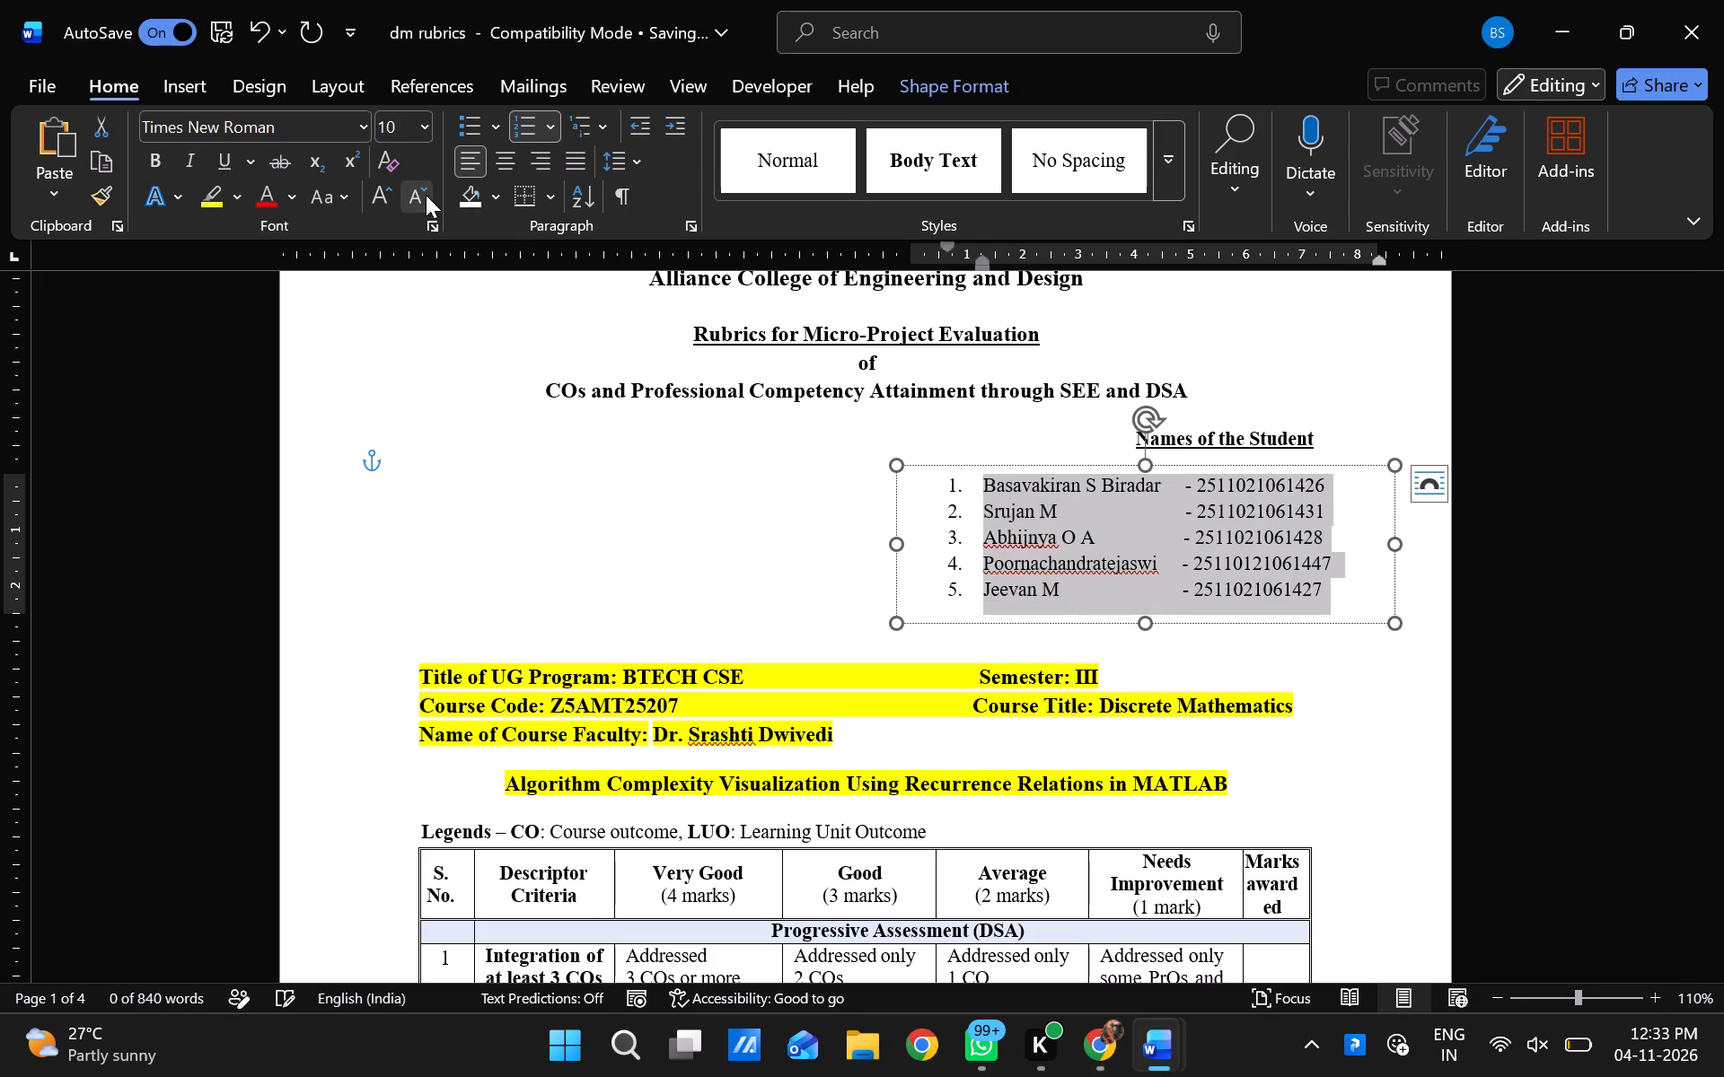
left_click(426, 195)
left_click(1220, 720)
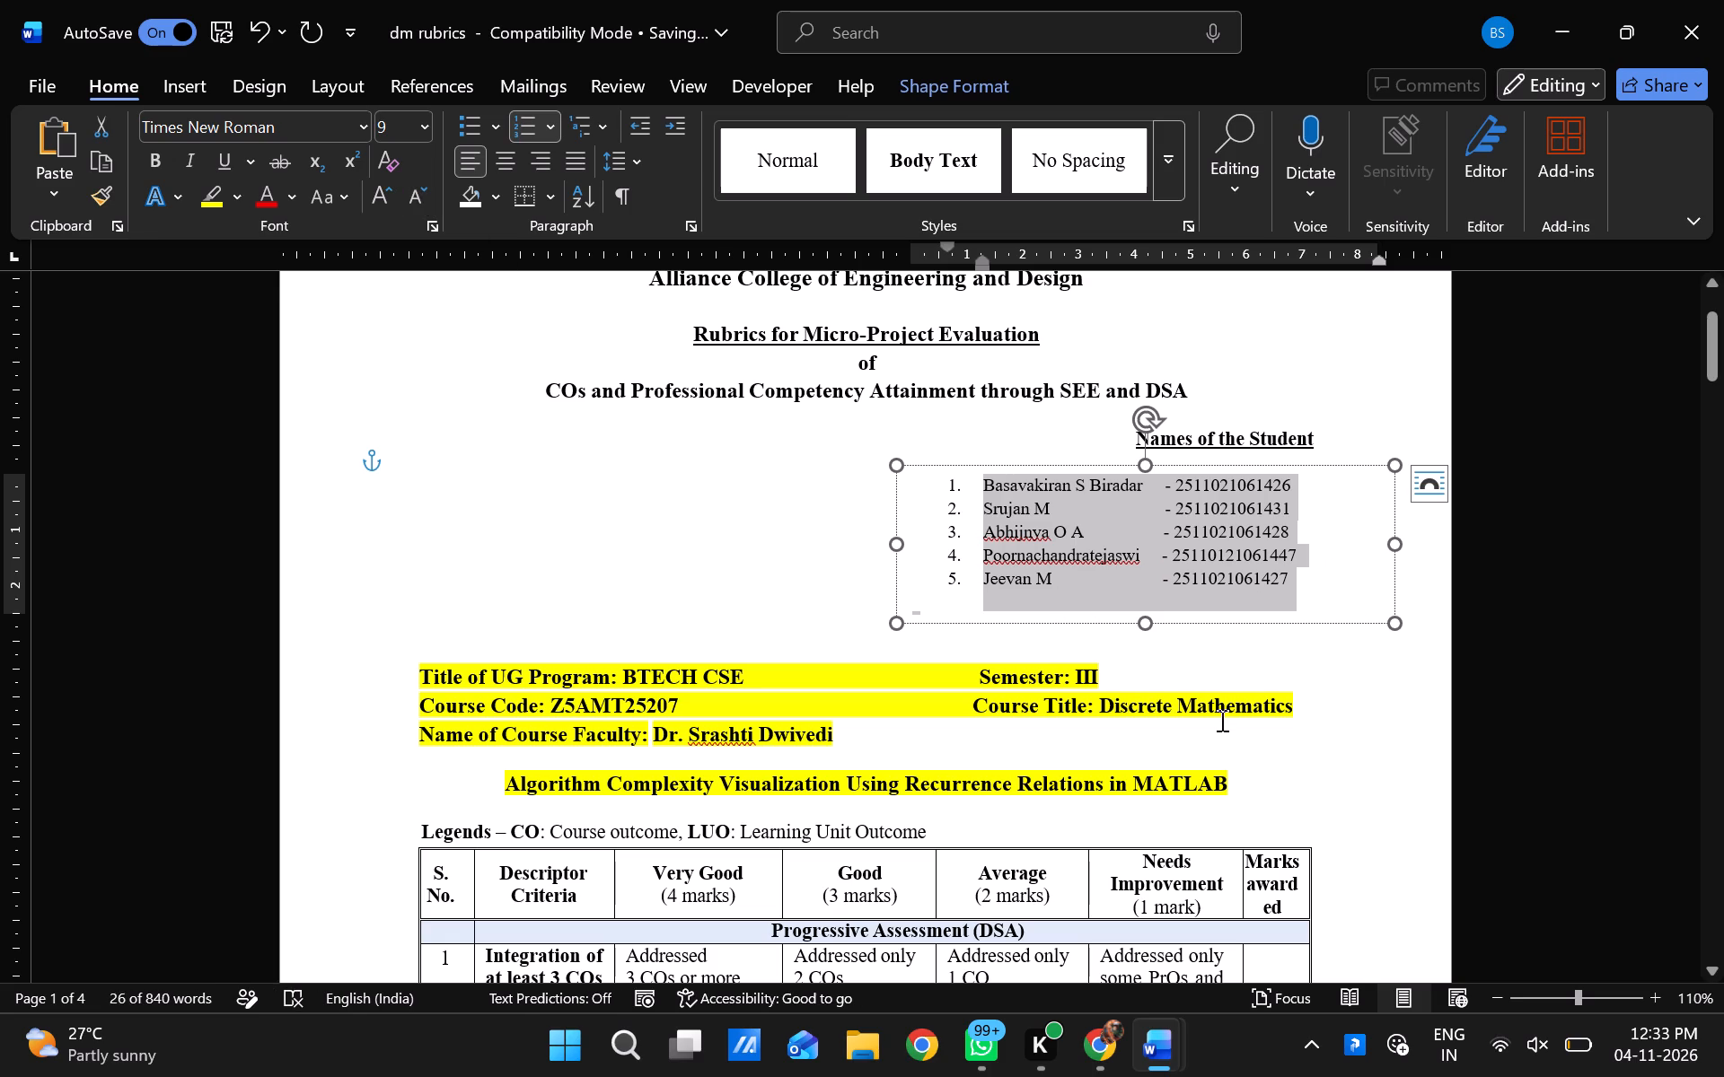
Shrink the student list text box from its bottom edge to fit closely below the fifth entry.
left_click(1188, 564)
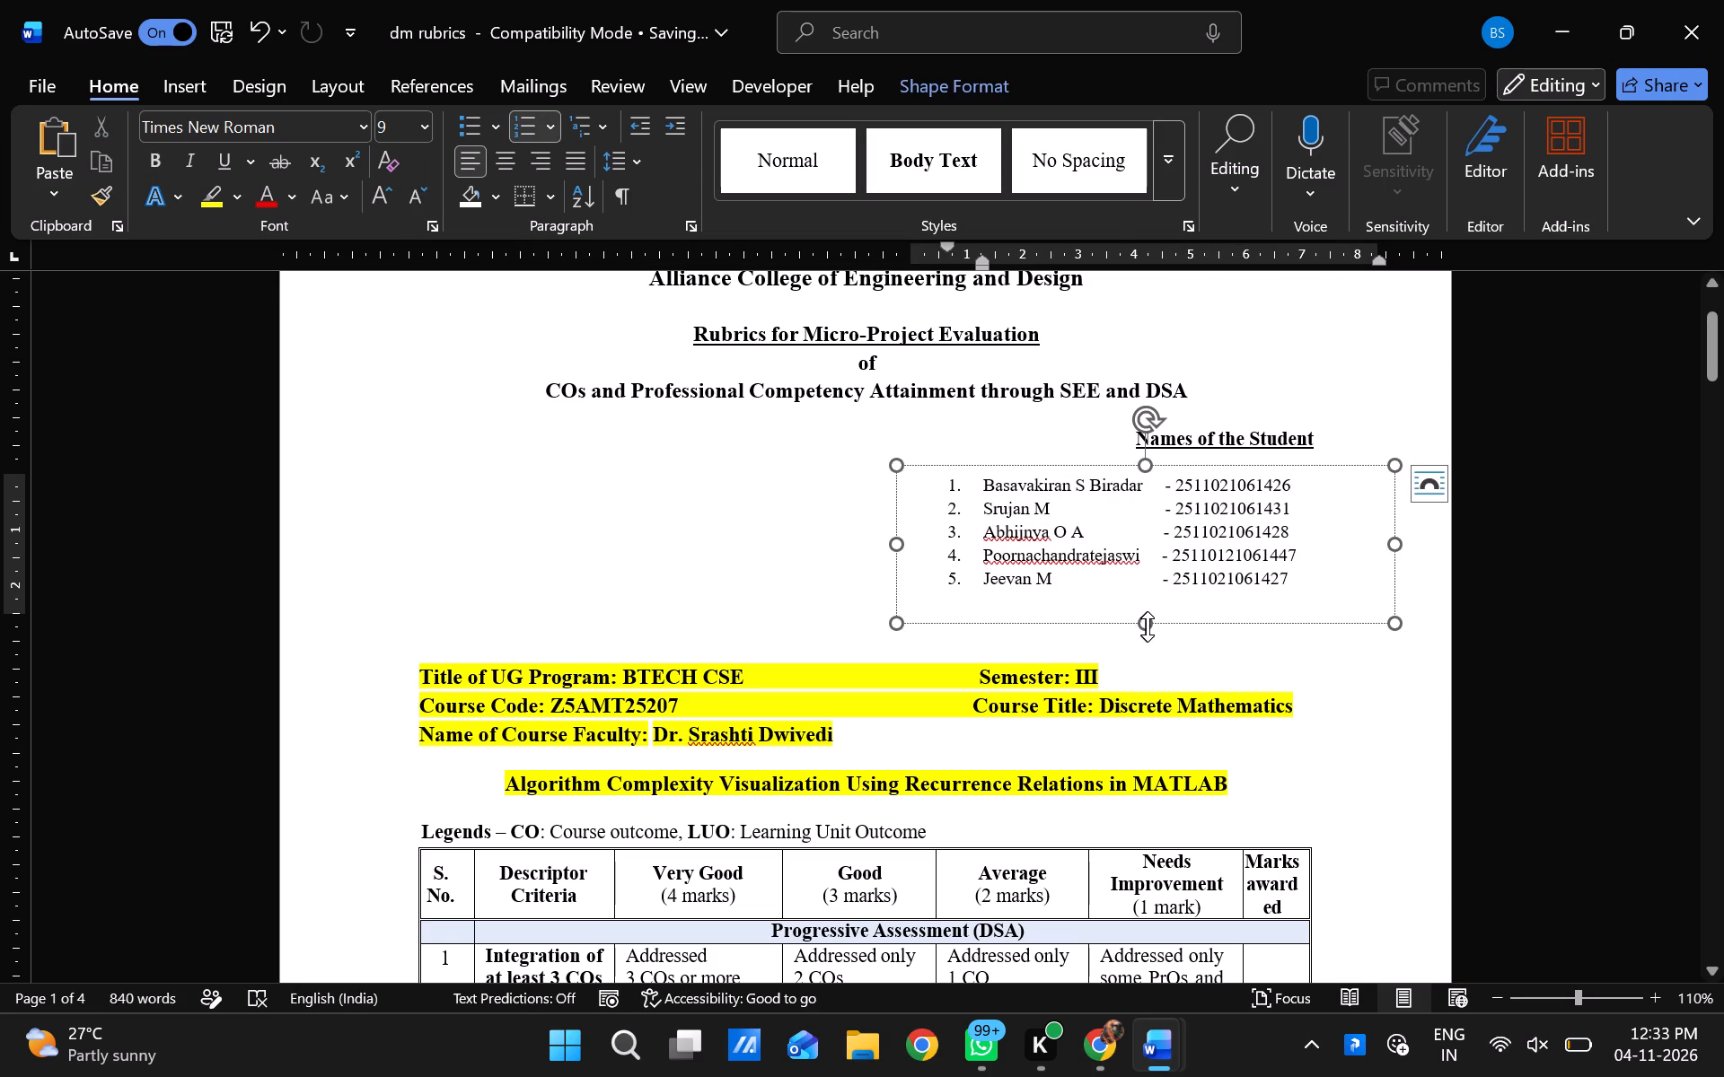
left_click_drag(1148, 626, 1161, 599)
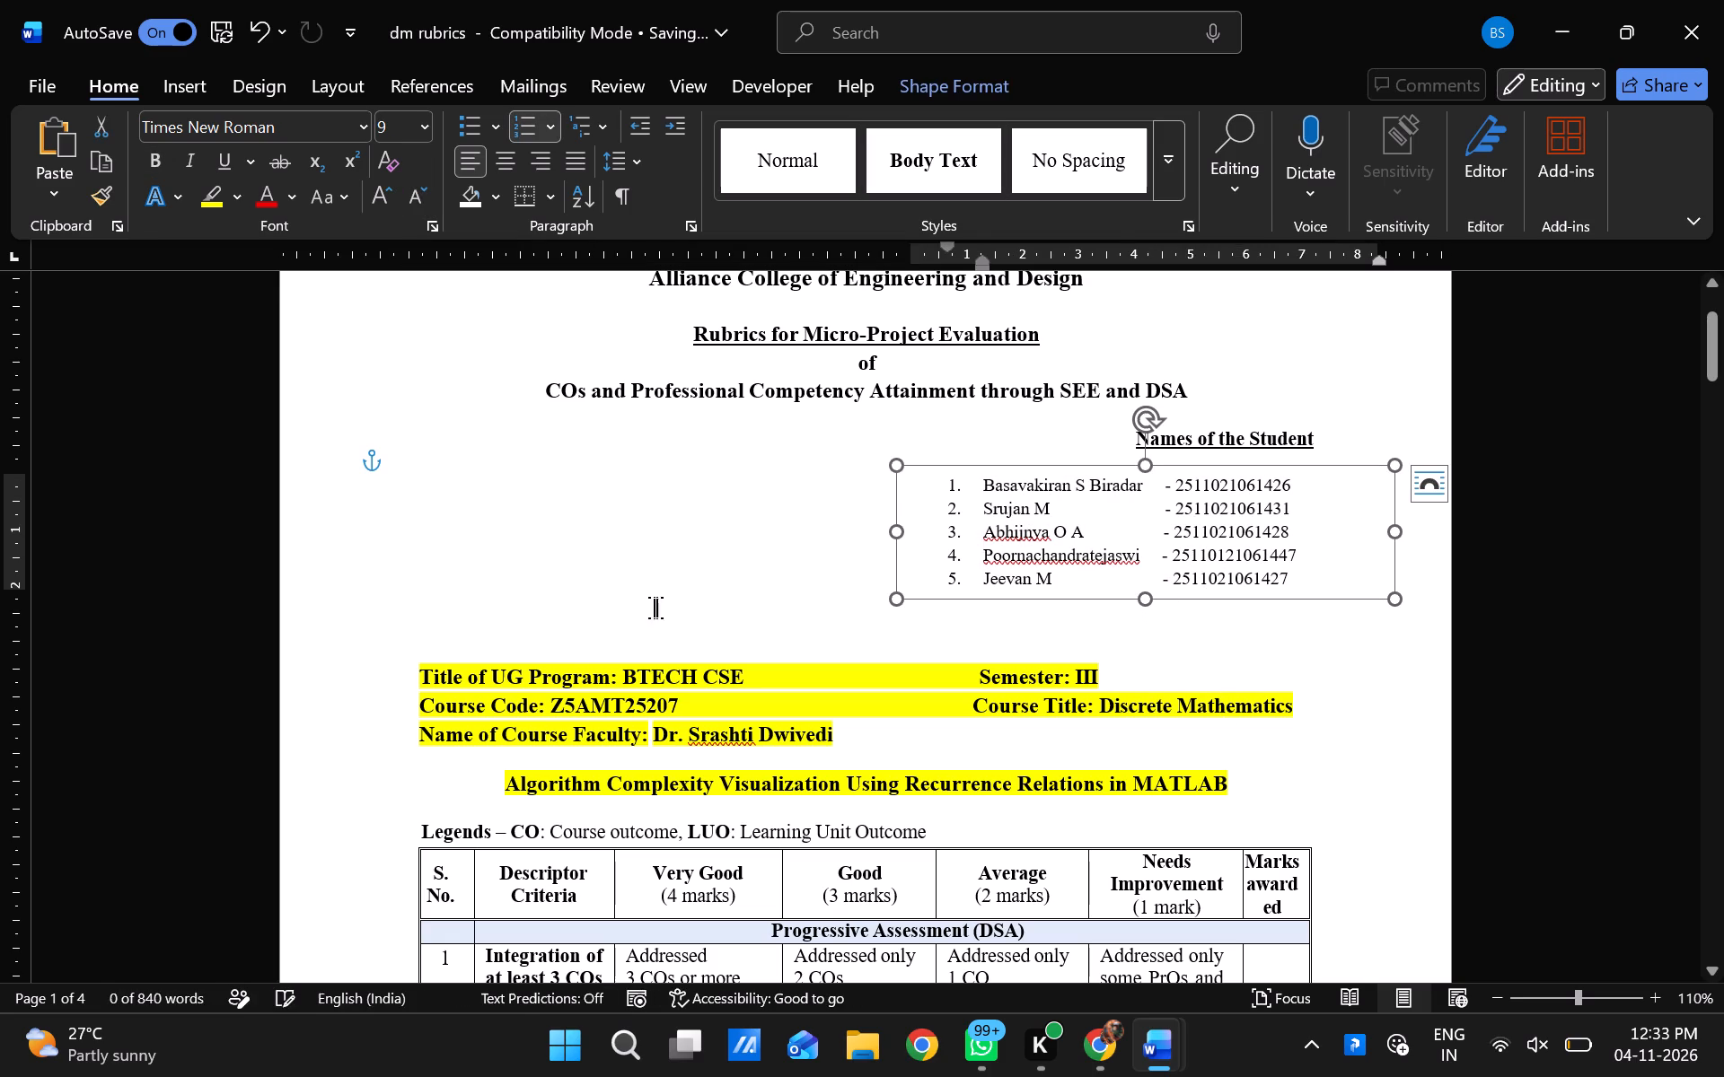
Delete the surplus blank space between the student list and the Title of UG Program line, undoing only the last deletion.
left_click(610, 609)
key("BackSpace")
key("BackSpace")
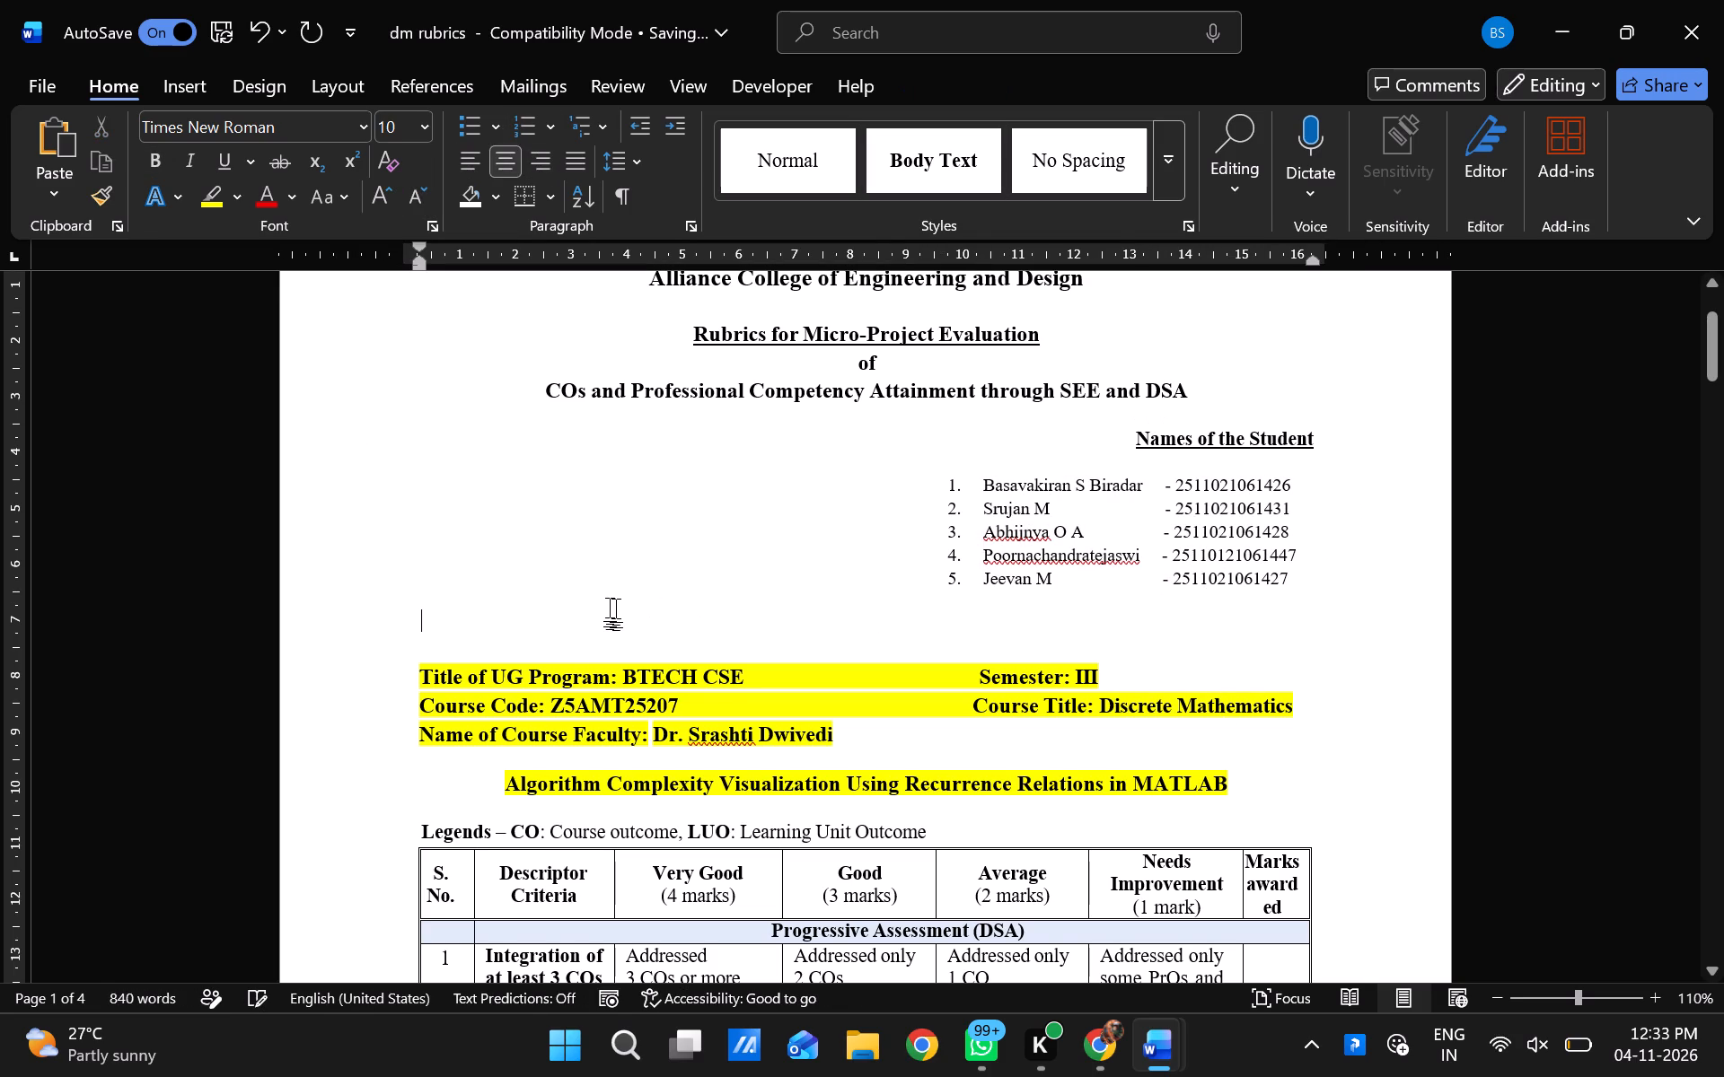
key("BackSpace")
key("BackSpace")
key("BackSpace")
key("BackSpace")
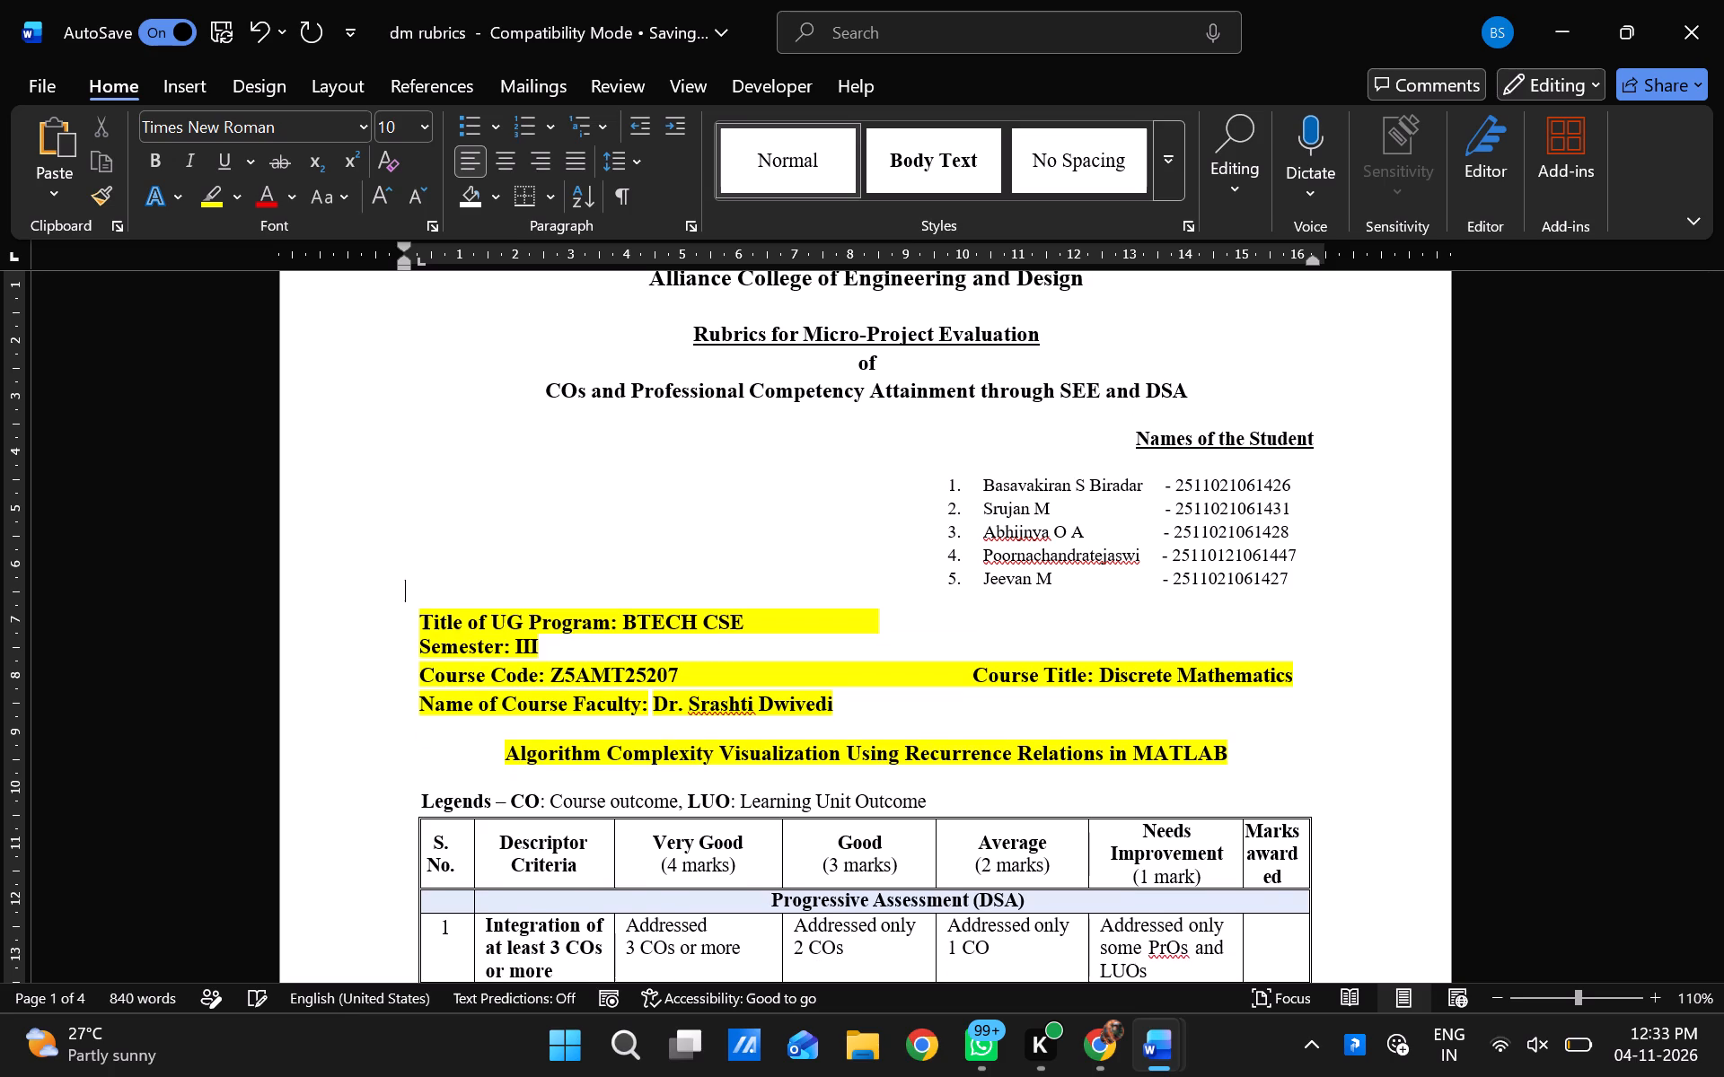
key("ctrl+z")
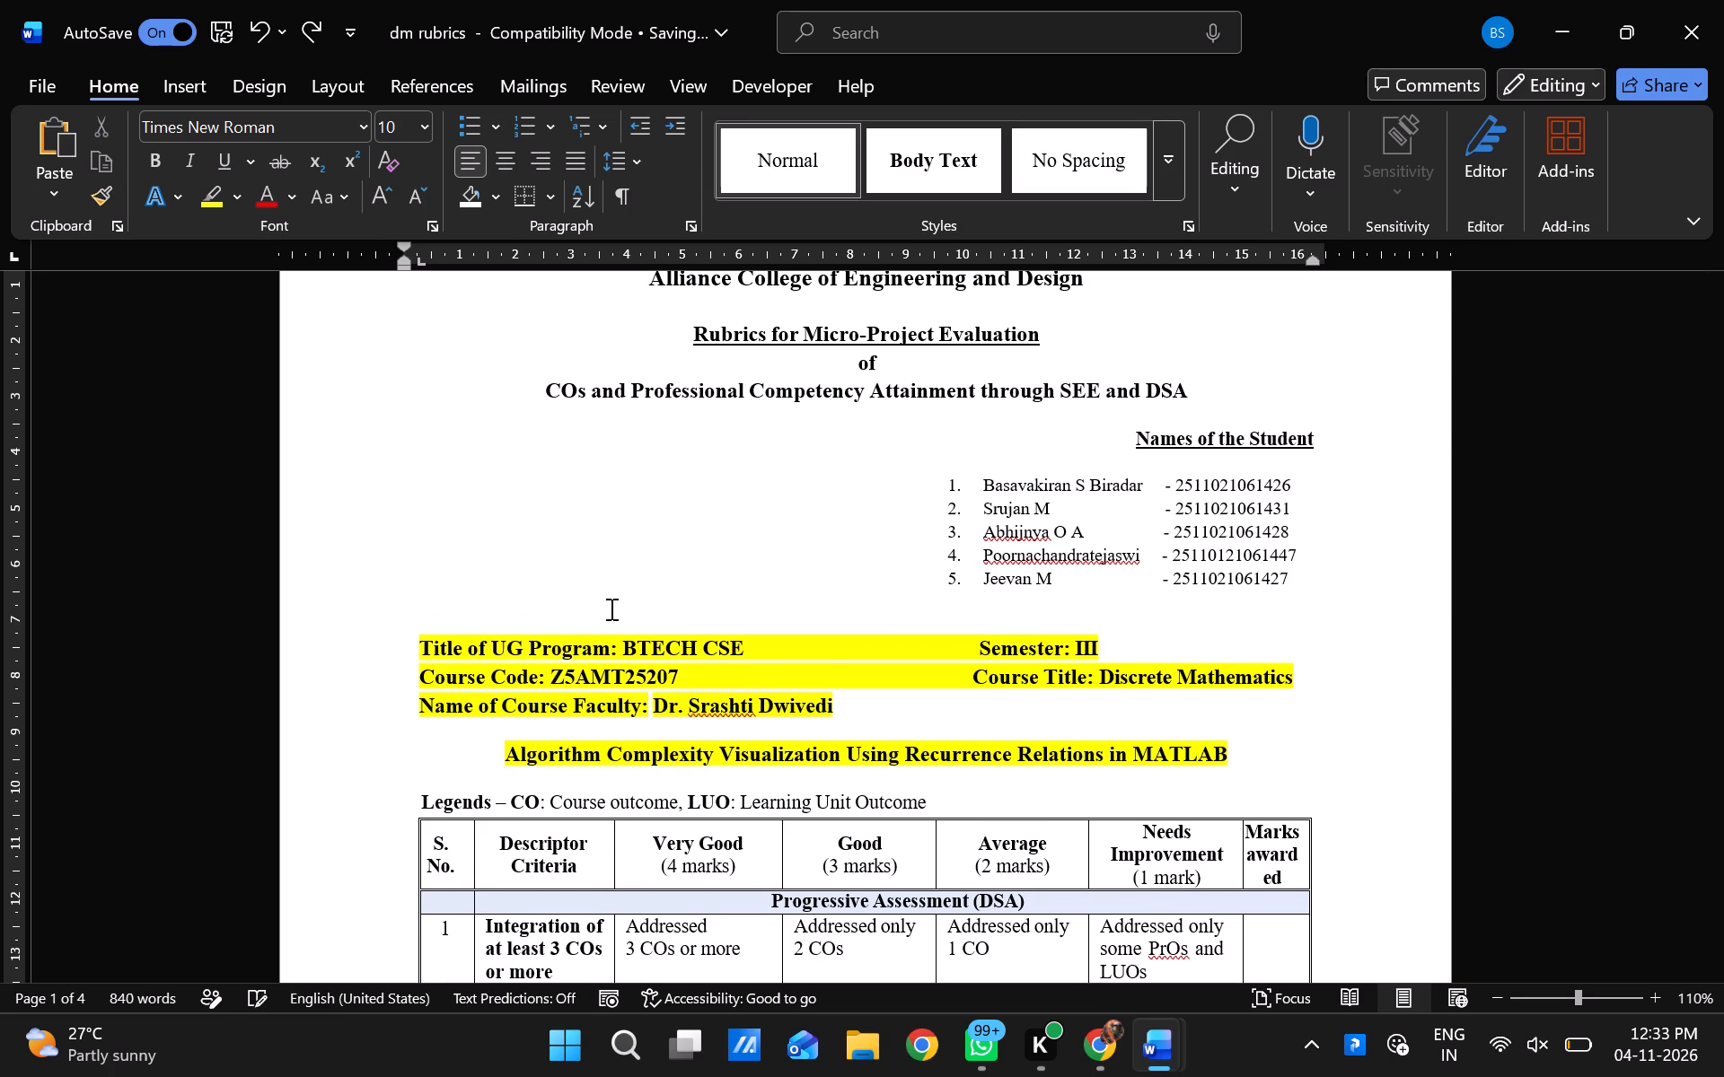
Move the student list text box slightly right and up, closer beneath the Names of the Student heading.
left_click(992, 522)
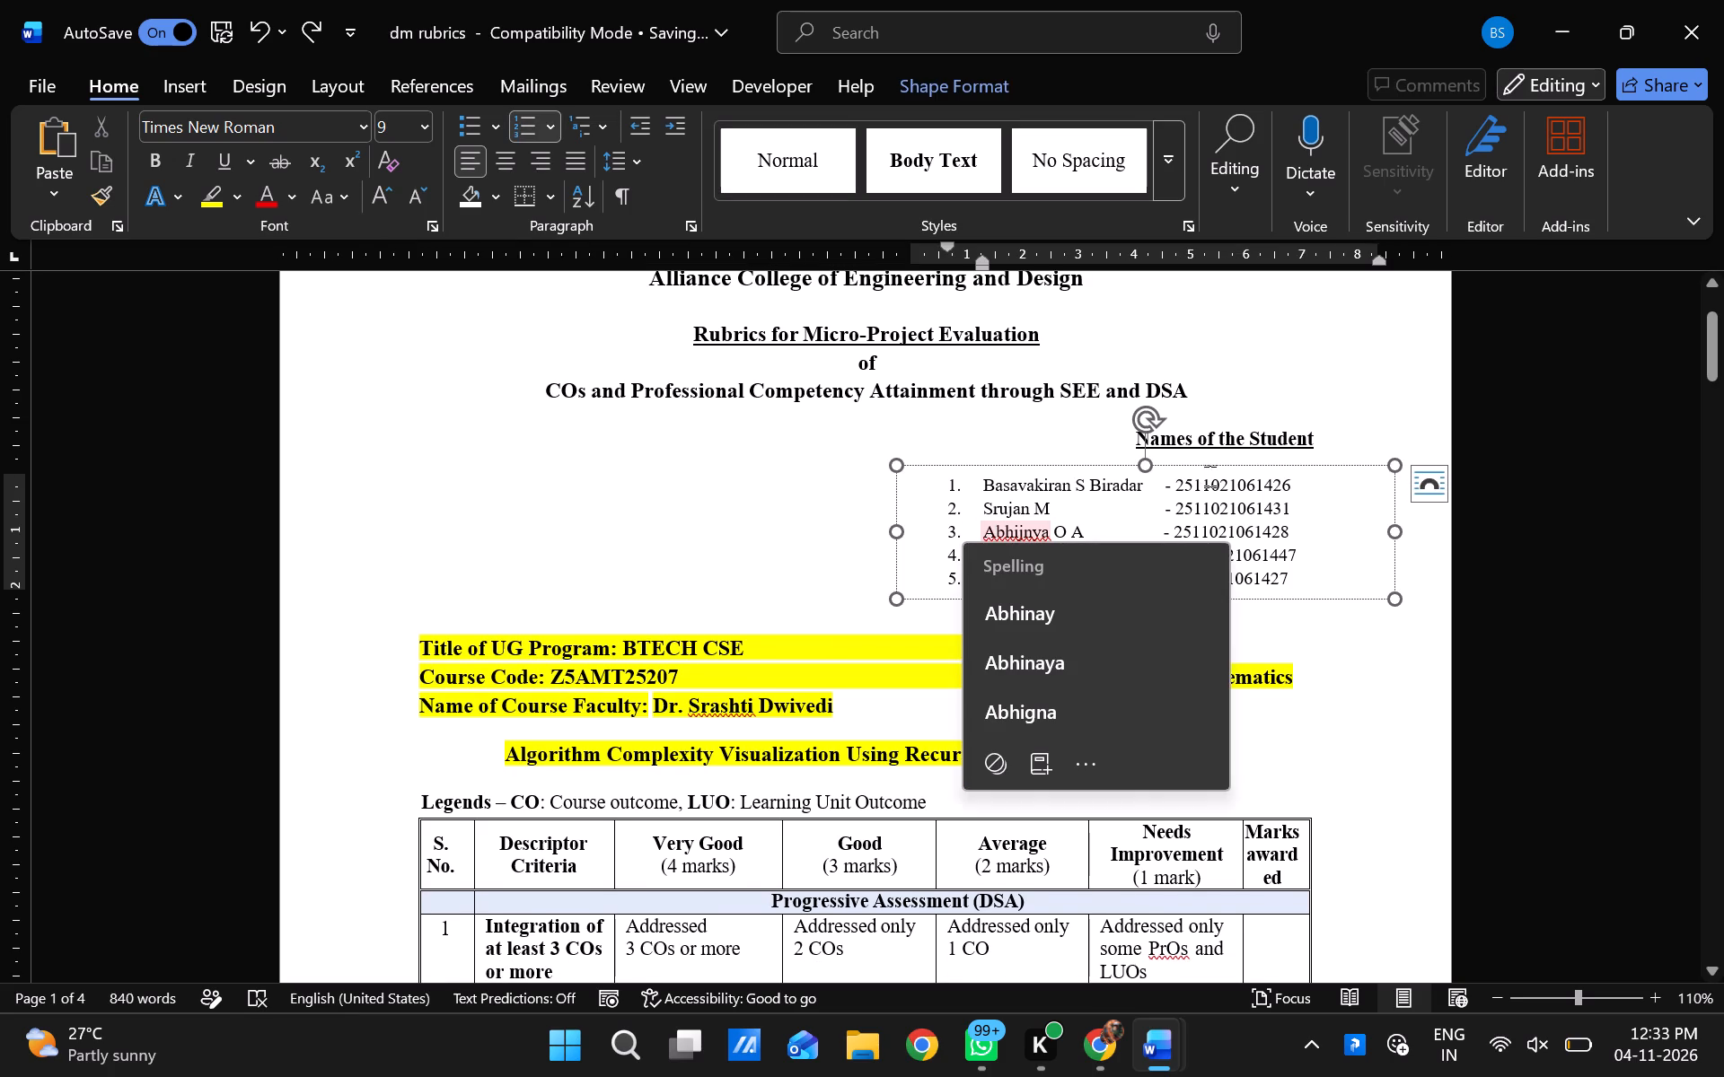
left_click_drag(1214, 468, 1255, 464)
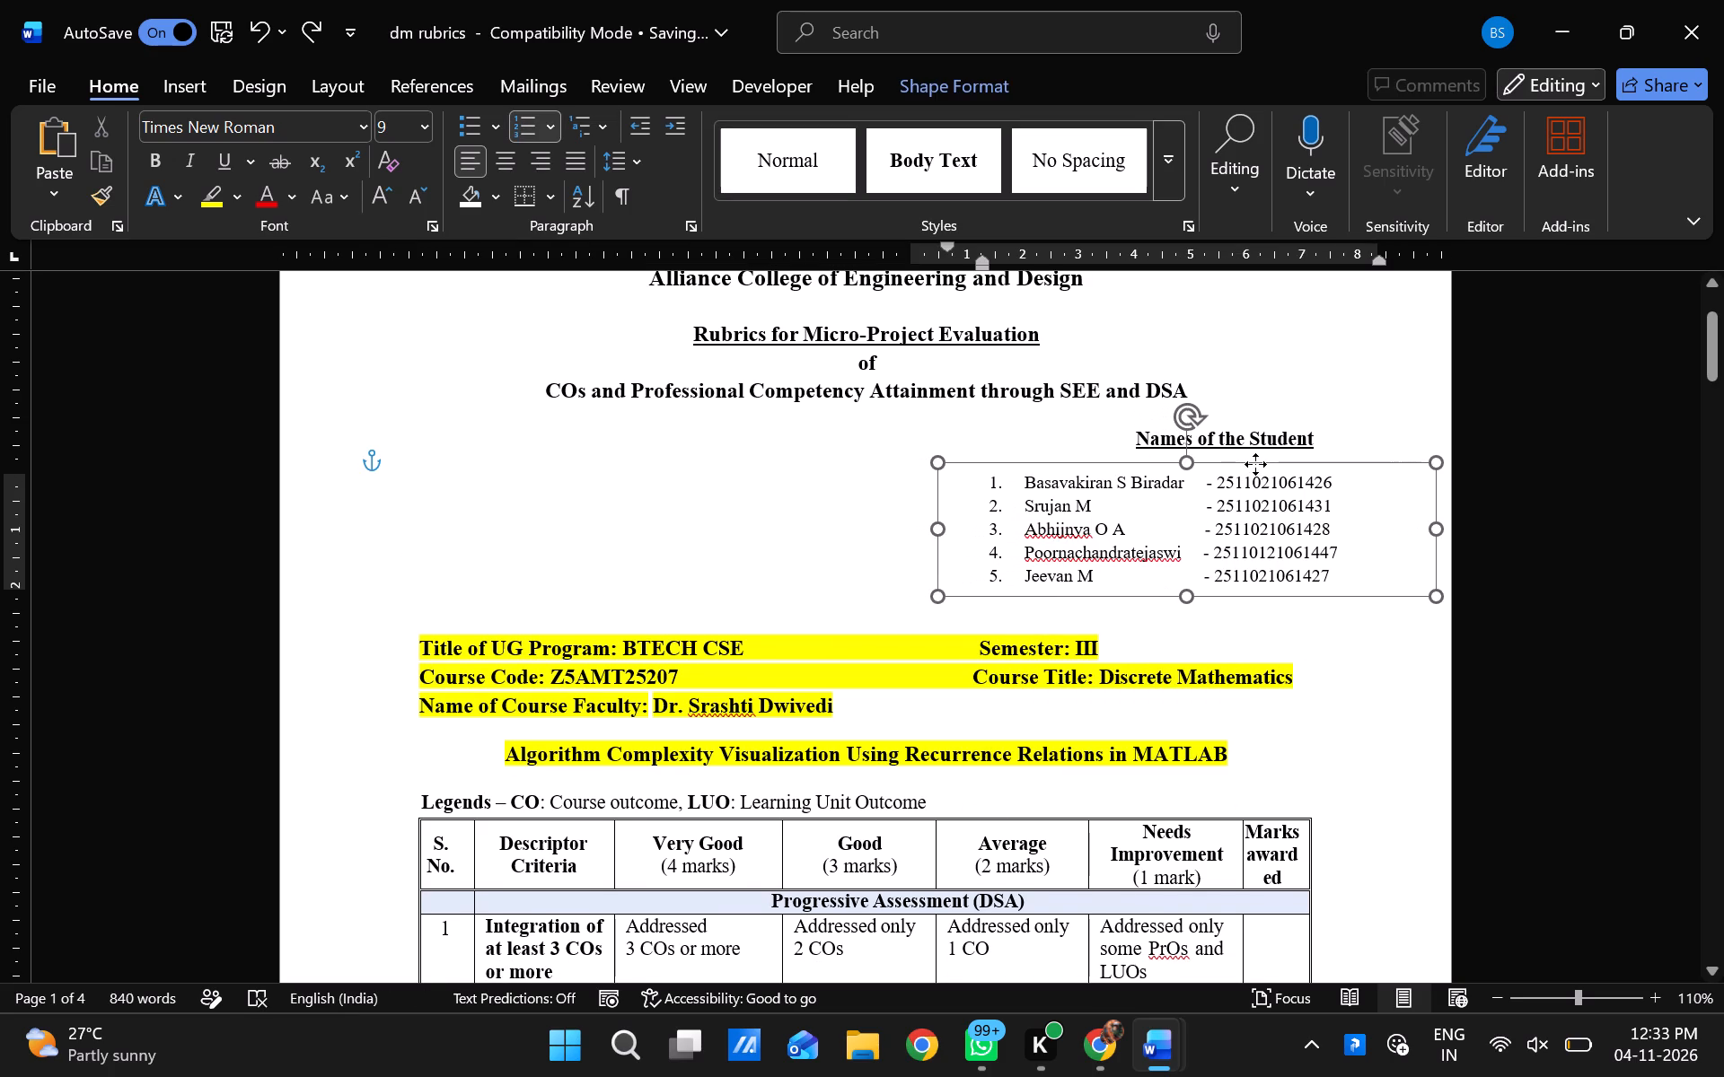
left_click_drag(1255, 464, 1257, 463)
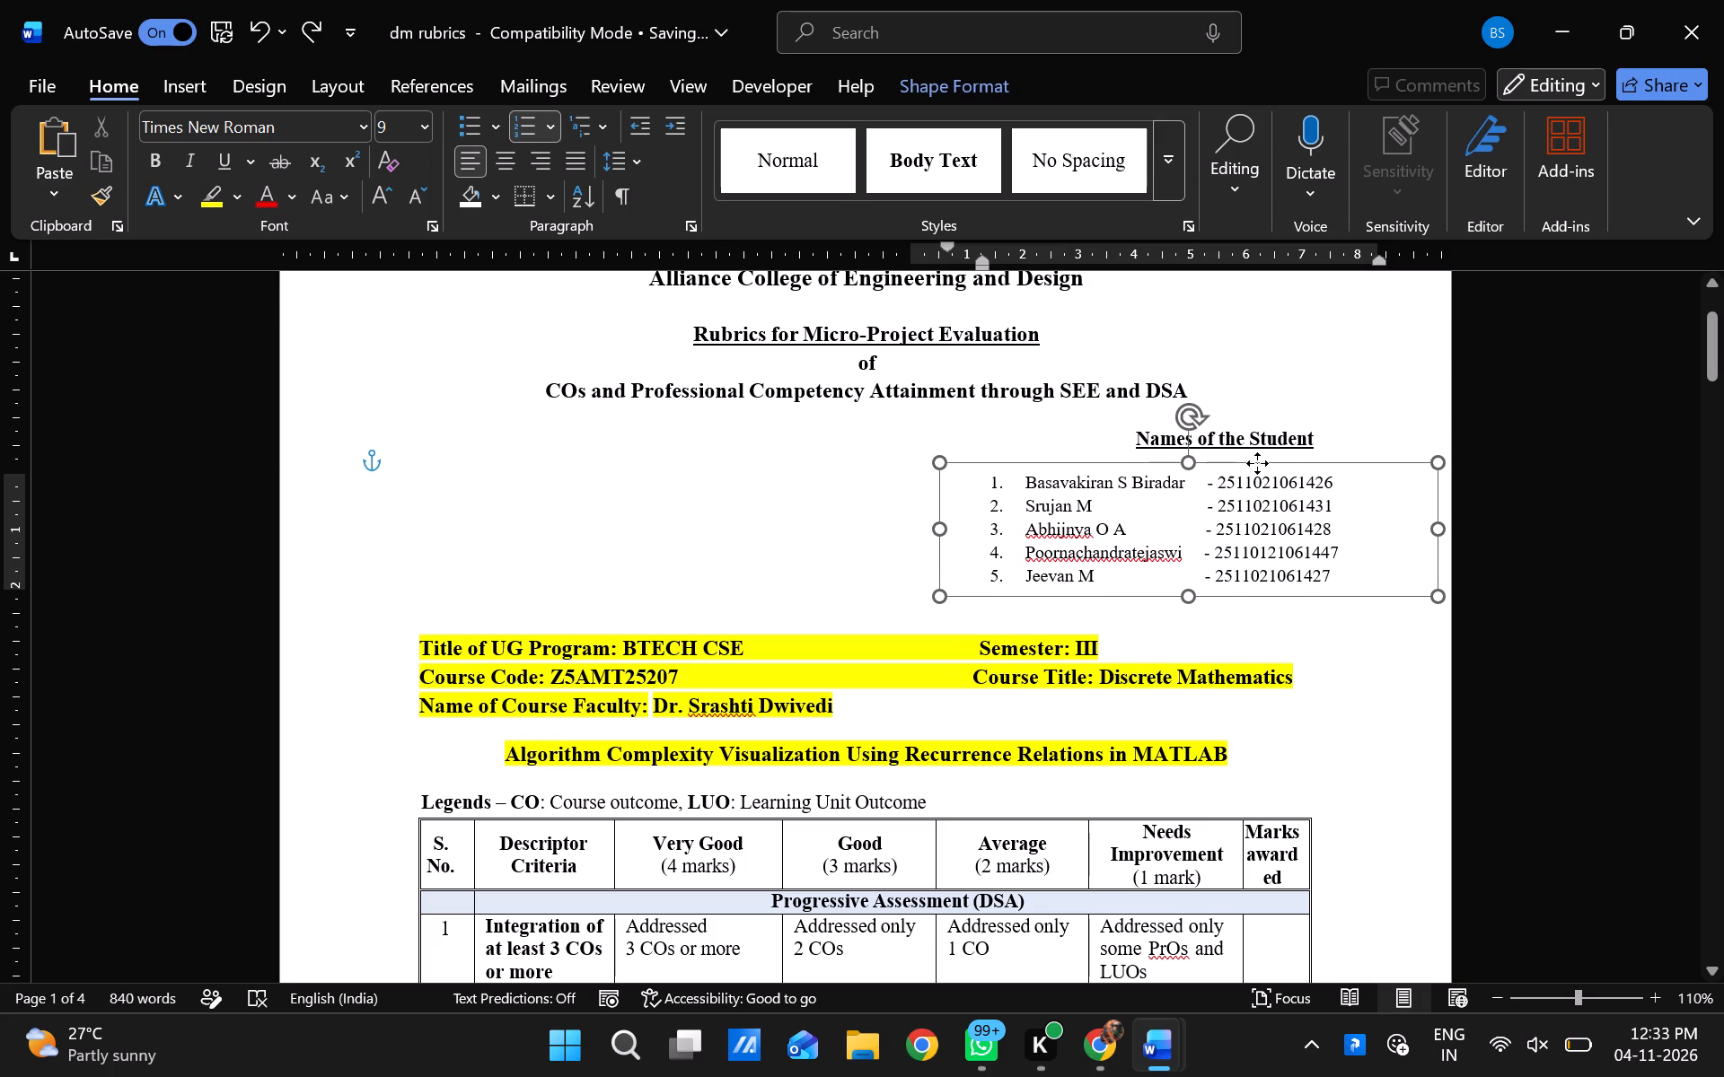
left_click_drag(1257, 463, 1257, 460)
left_click(1333, 681)
Look through pages 1 to 3 to examine the updated header layout and the table gap around row 6.
scroll(1333, 681, "down", 4)
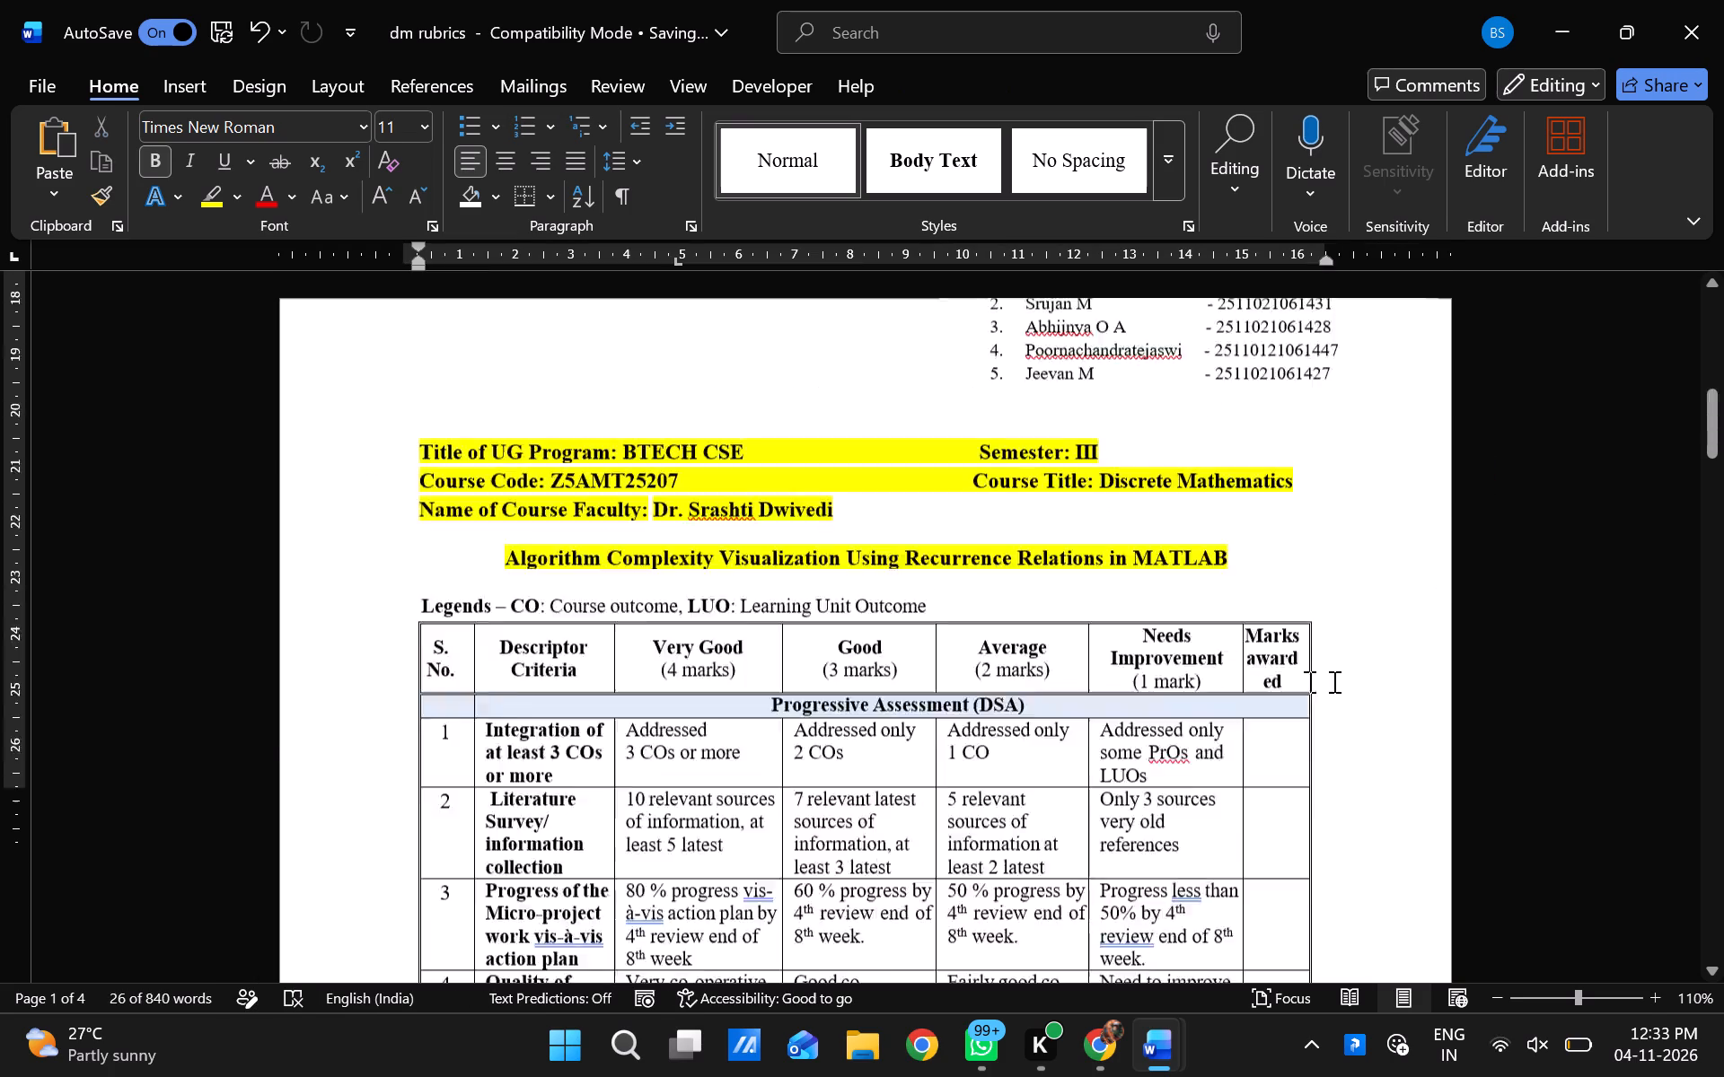
scroll(1333, 681, "down", 3)
scroll(1333, 681, "up", 2)
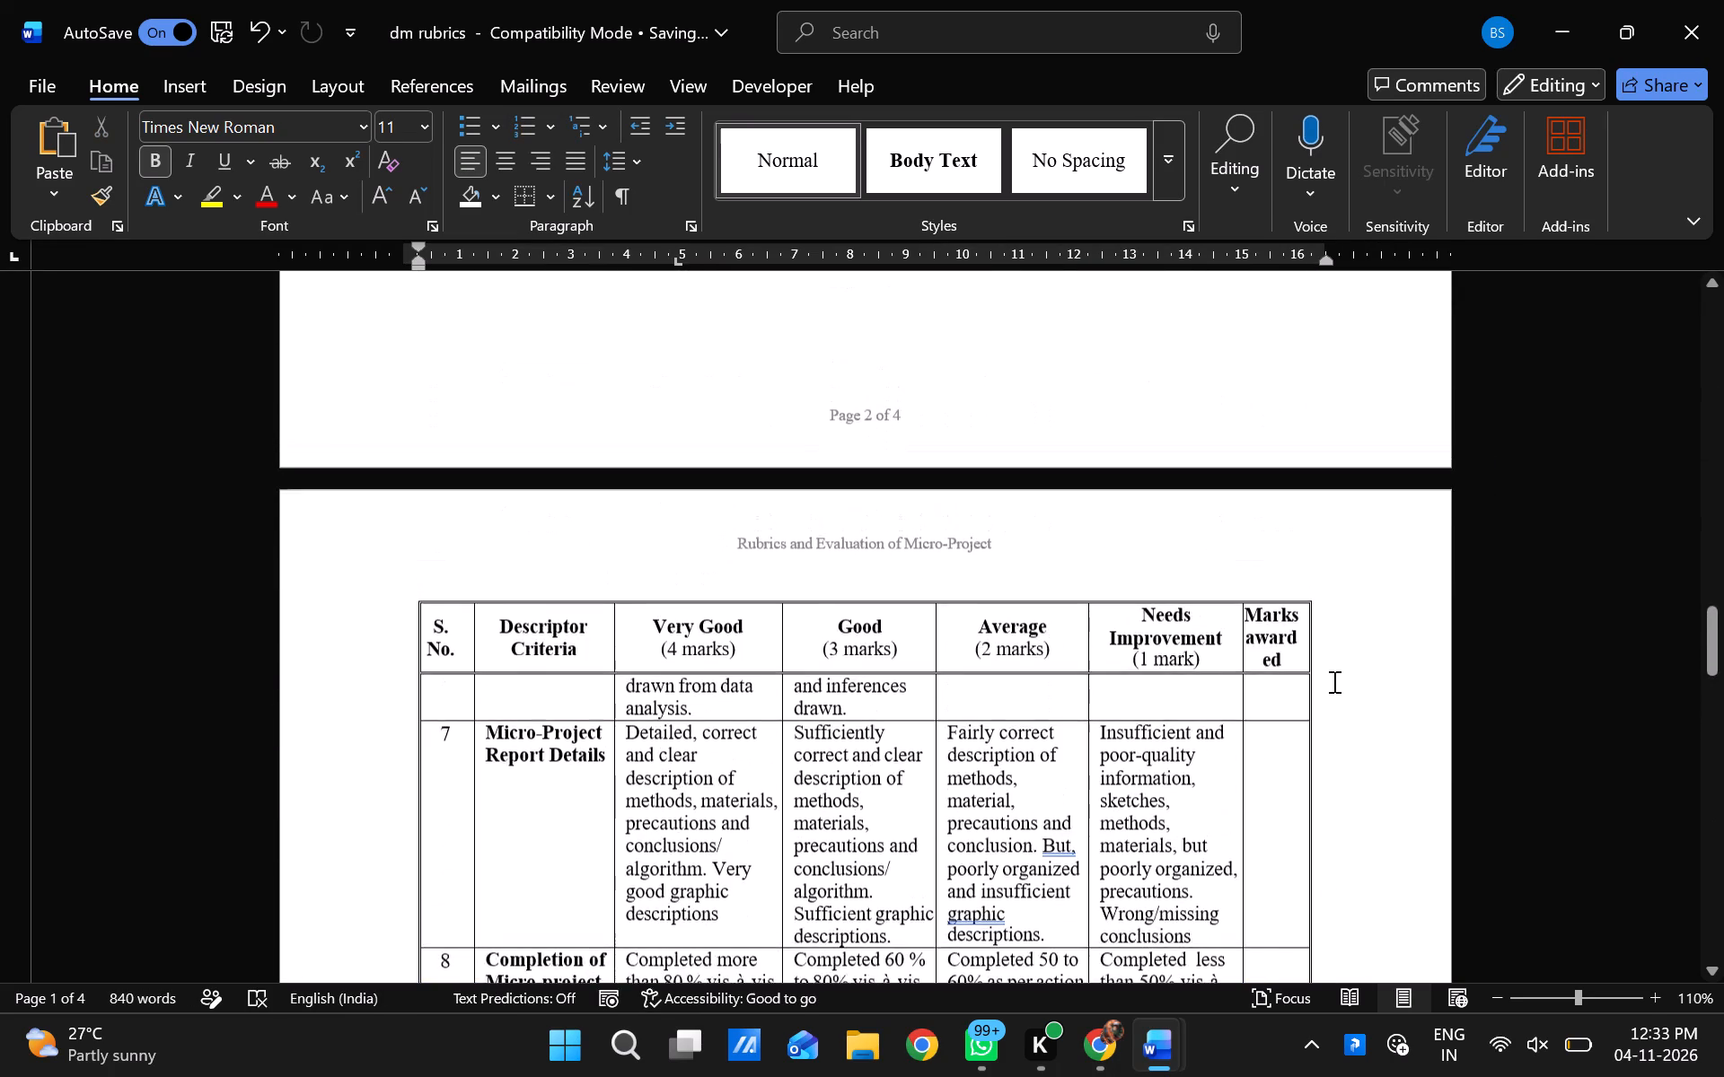
scroll(1333, 681, "up", 4)
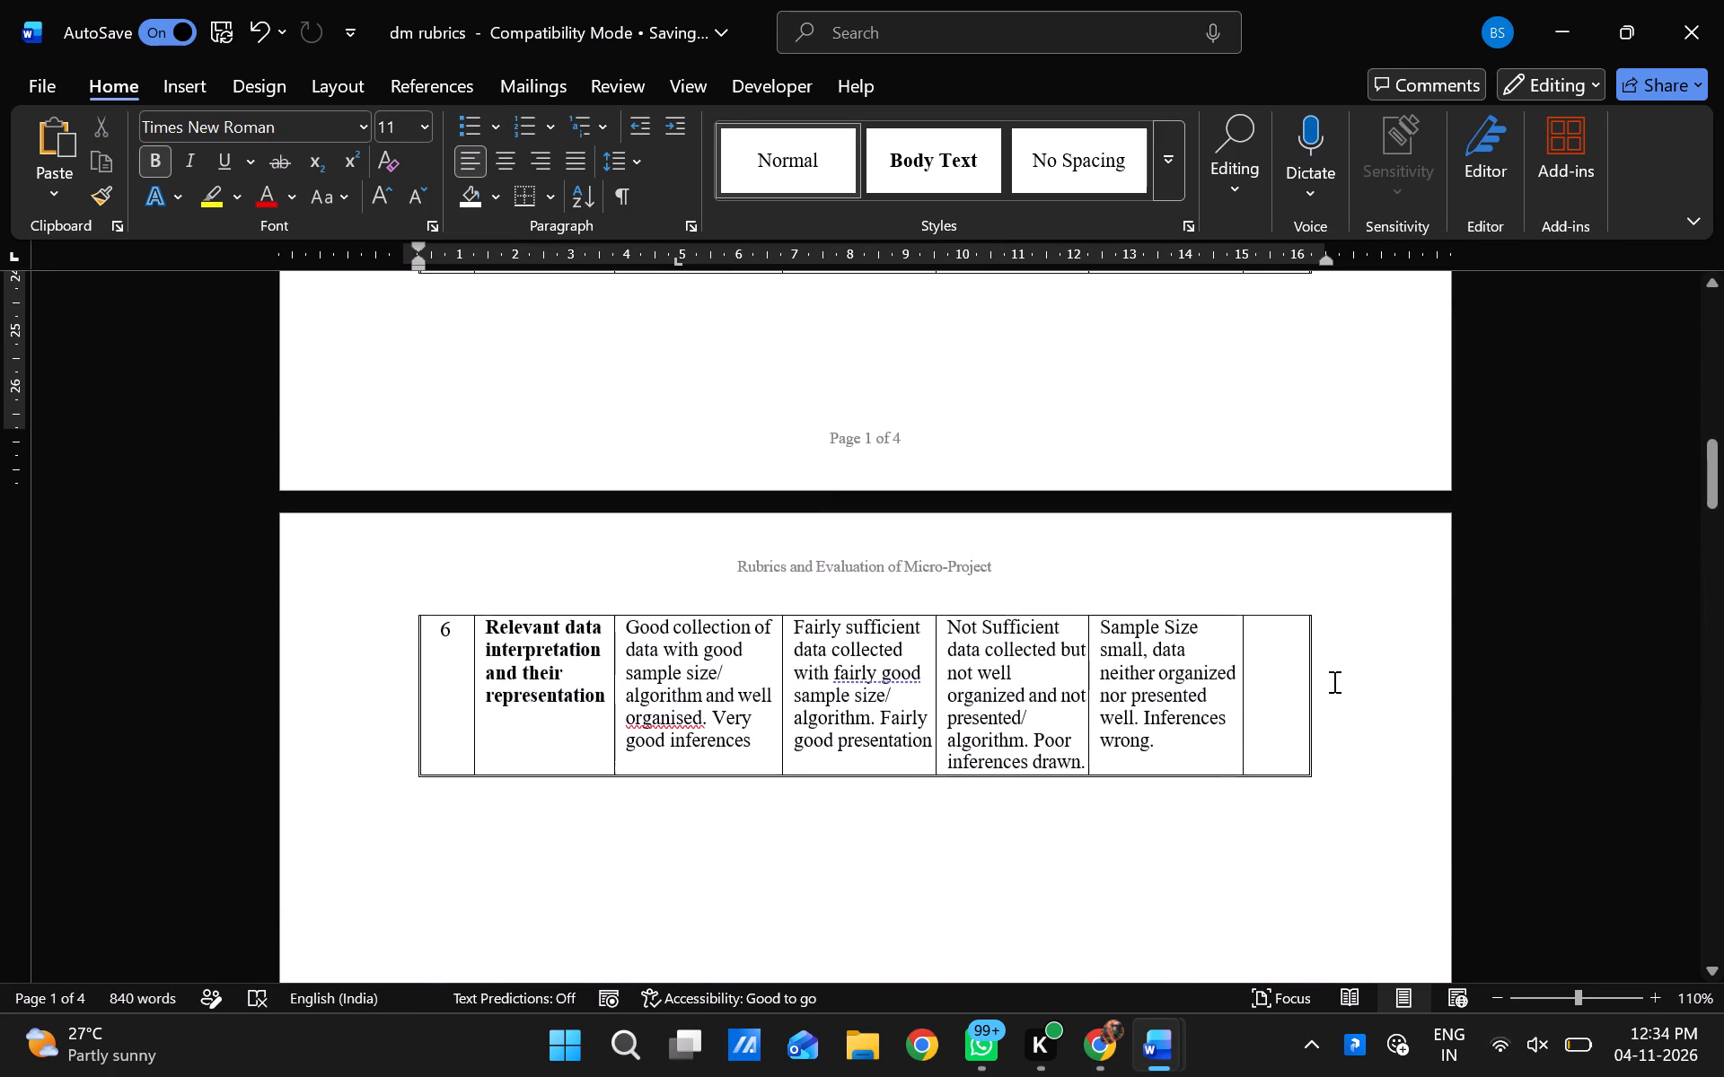
scroll(1333, 681, "up", 4)
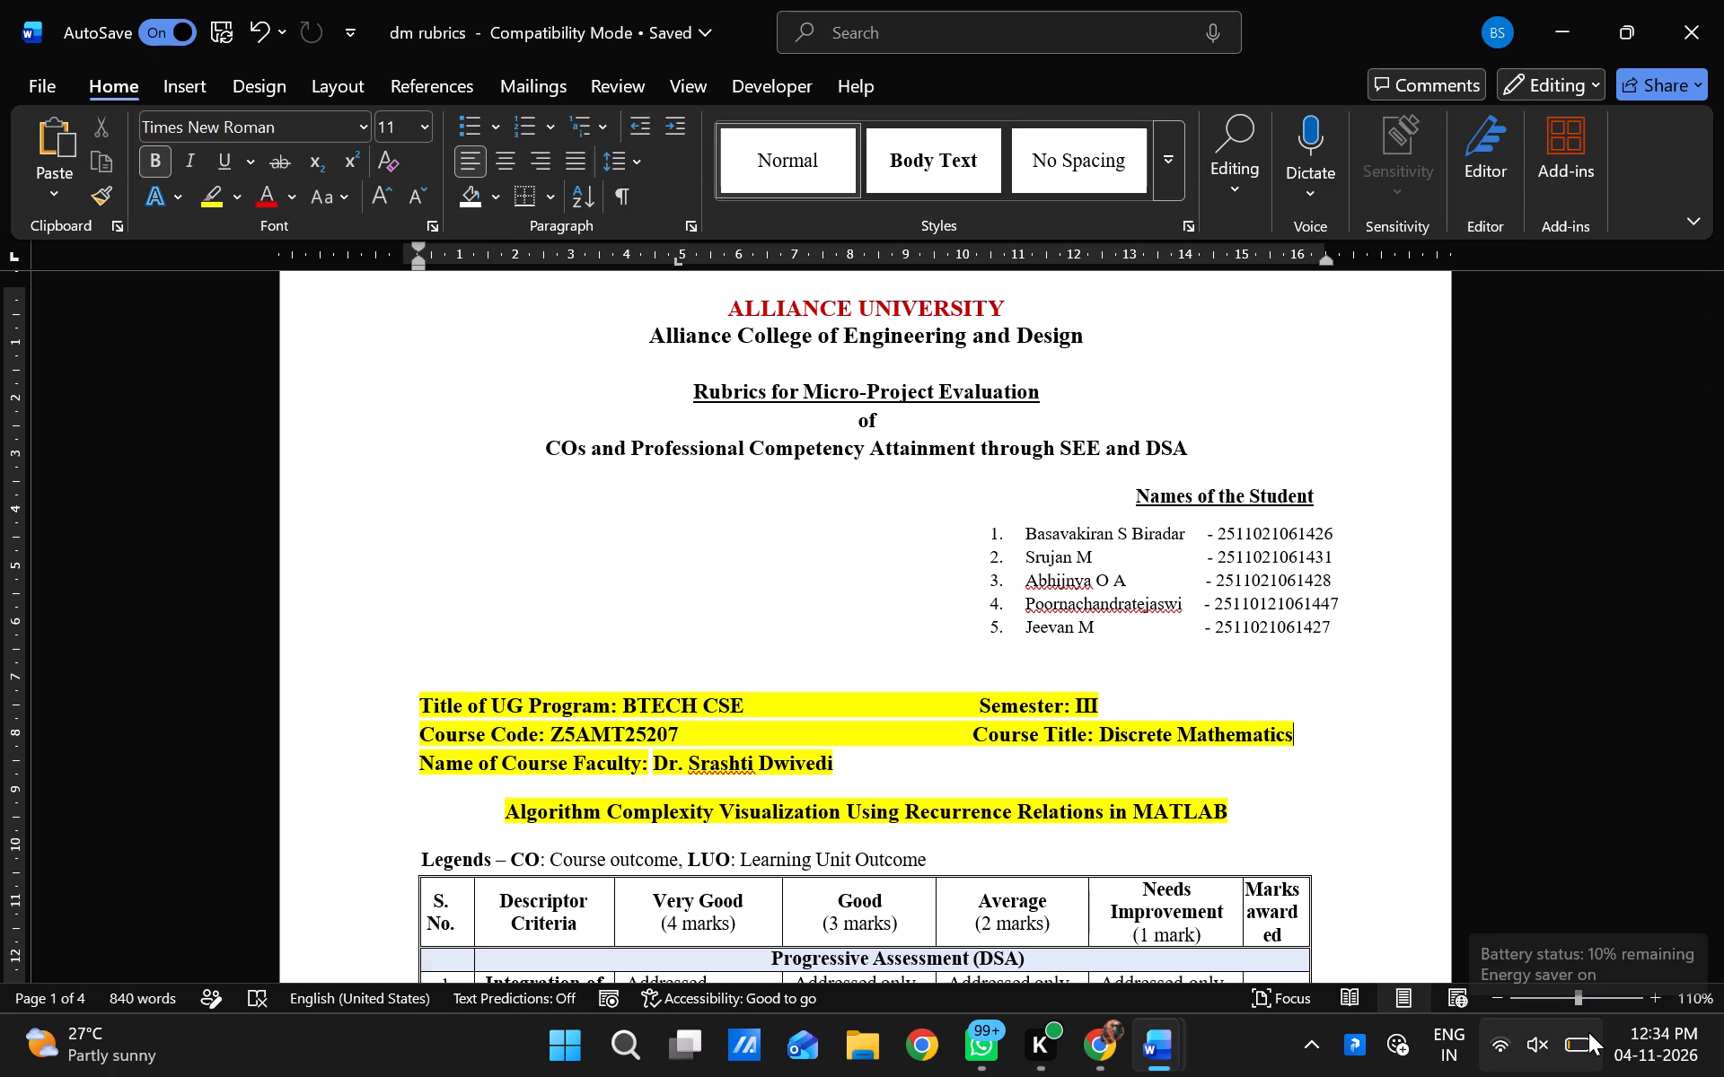
scroll(1088, 742, "down", 2)
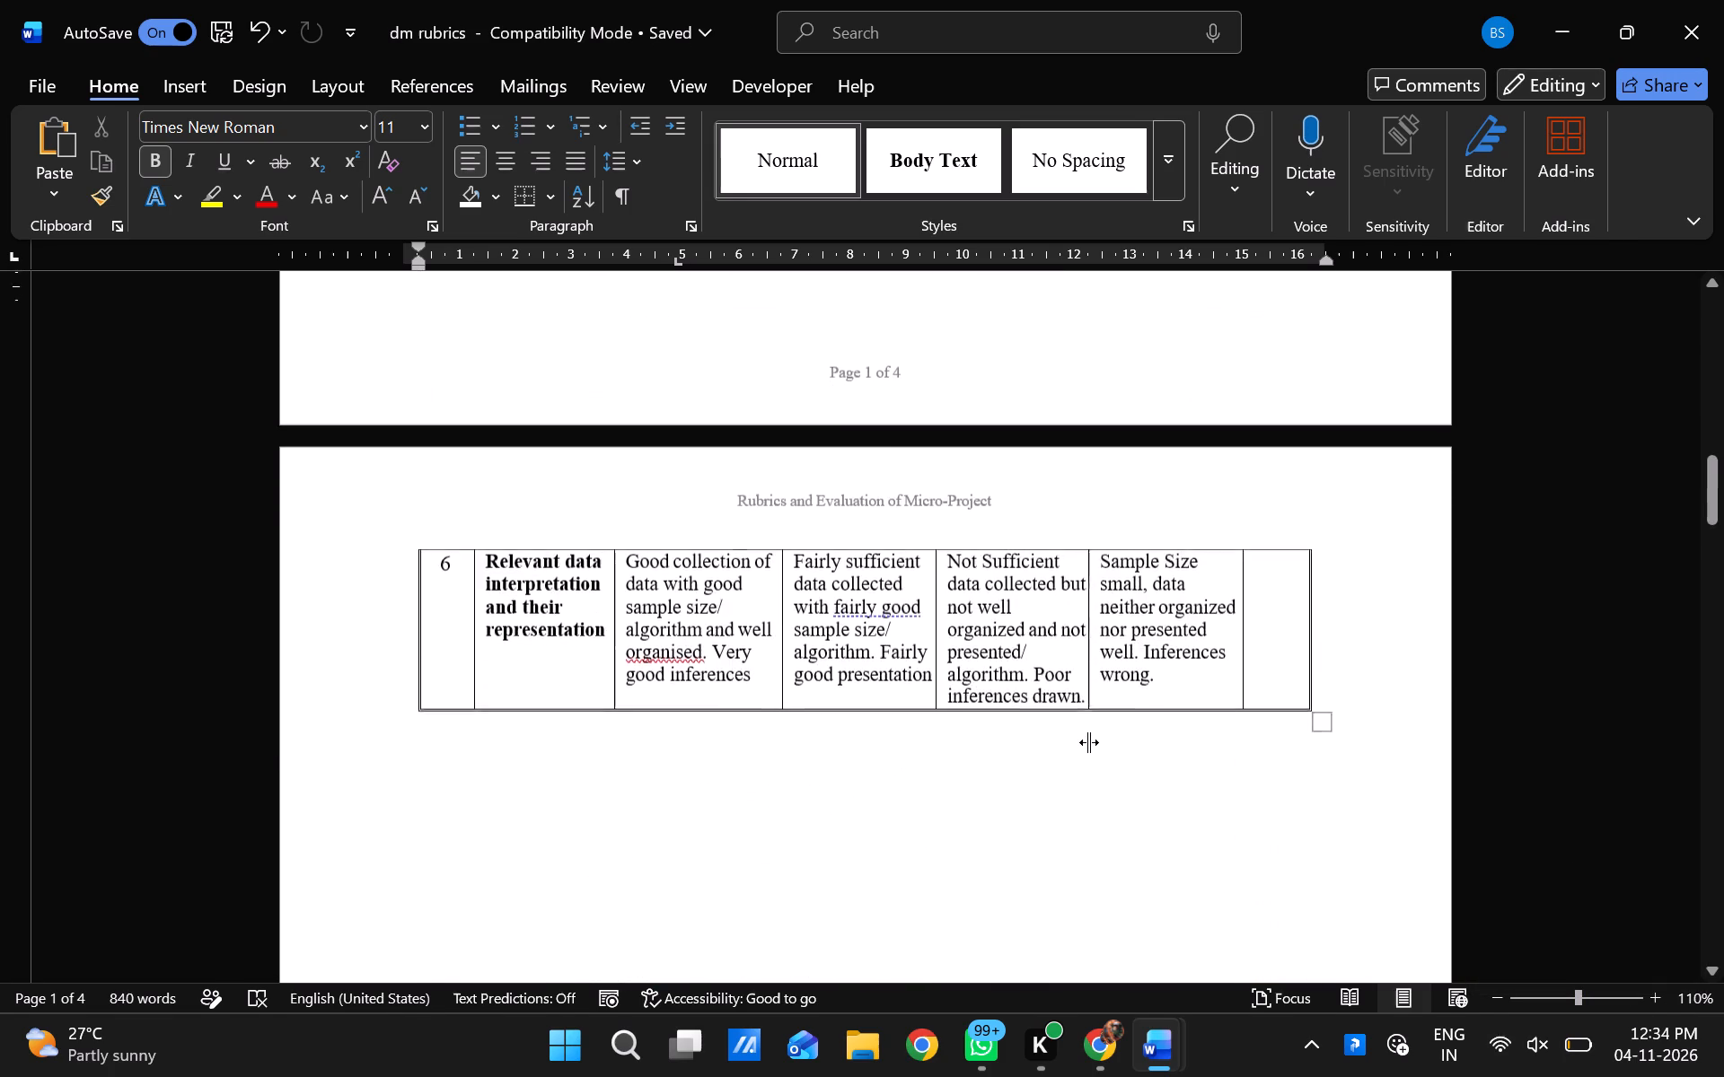
Look through the pages from table row 6 onward to examine the gap on page 2 and the split of the table.
scroll(1088, 742, "down", 2)
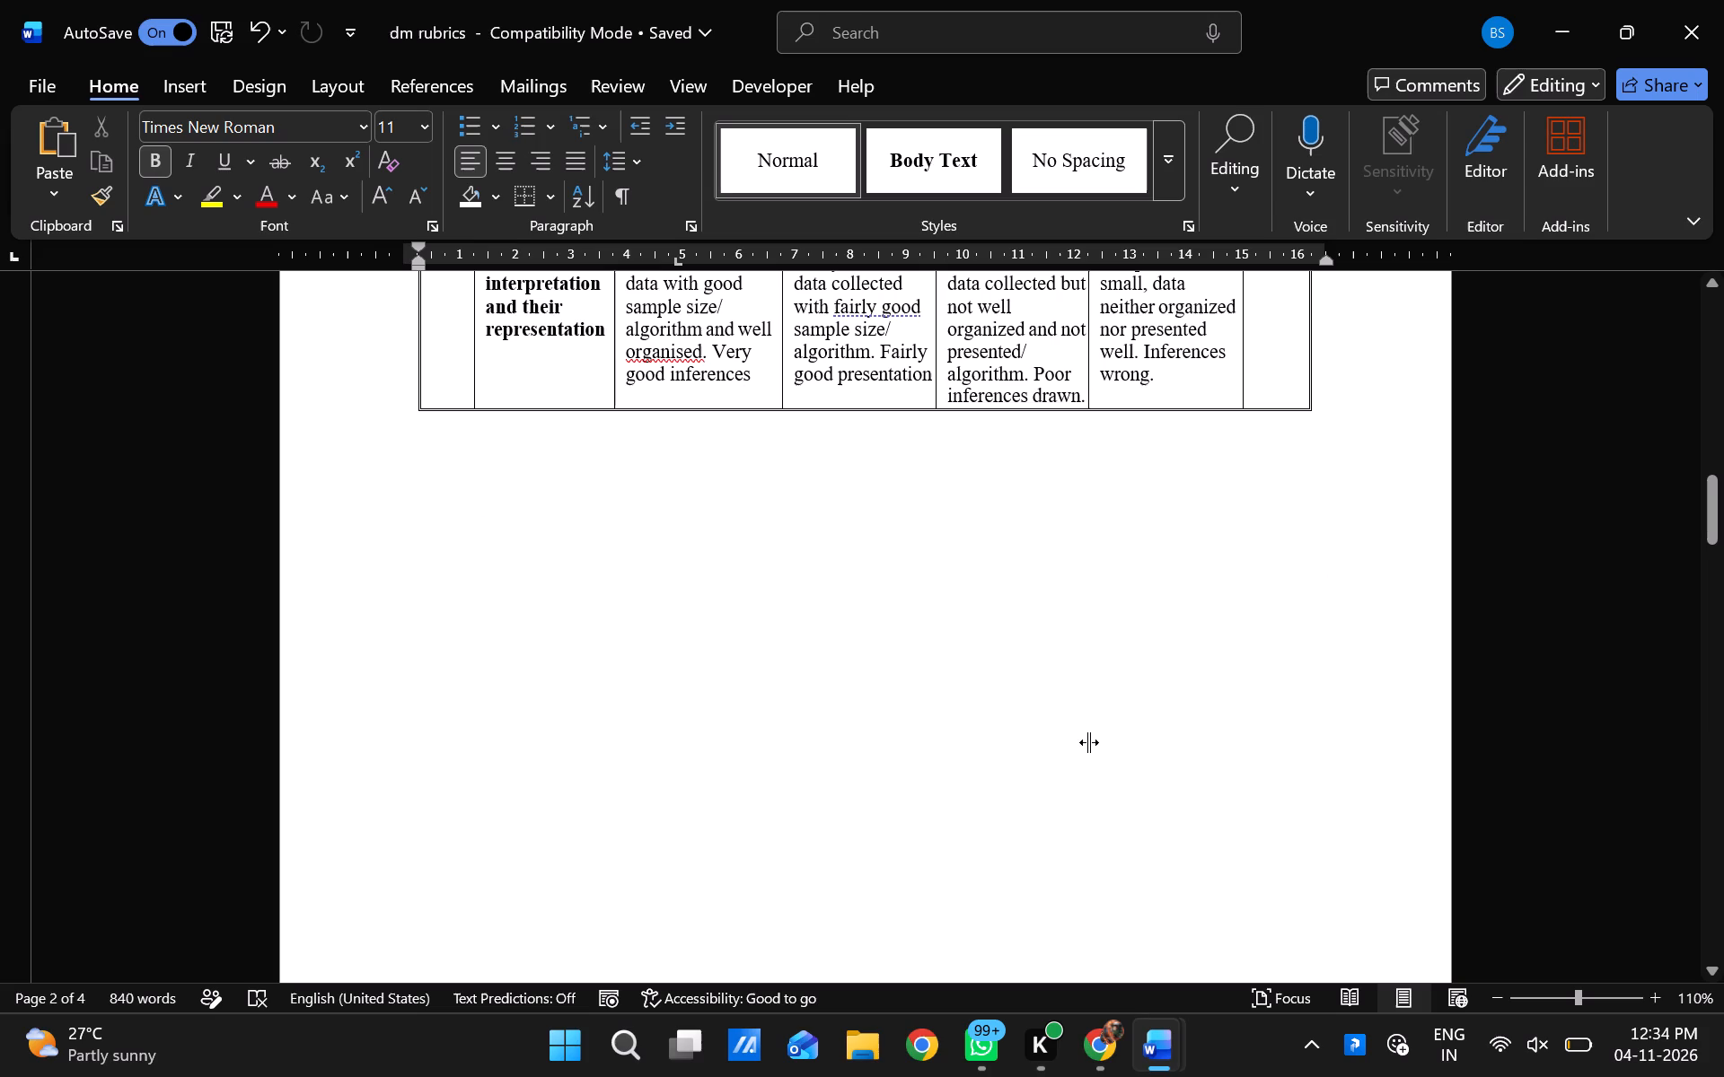
scroll(1012, 767, "down", 4)
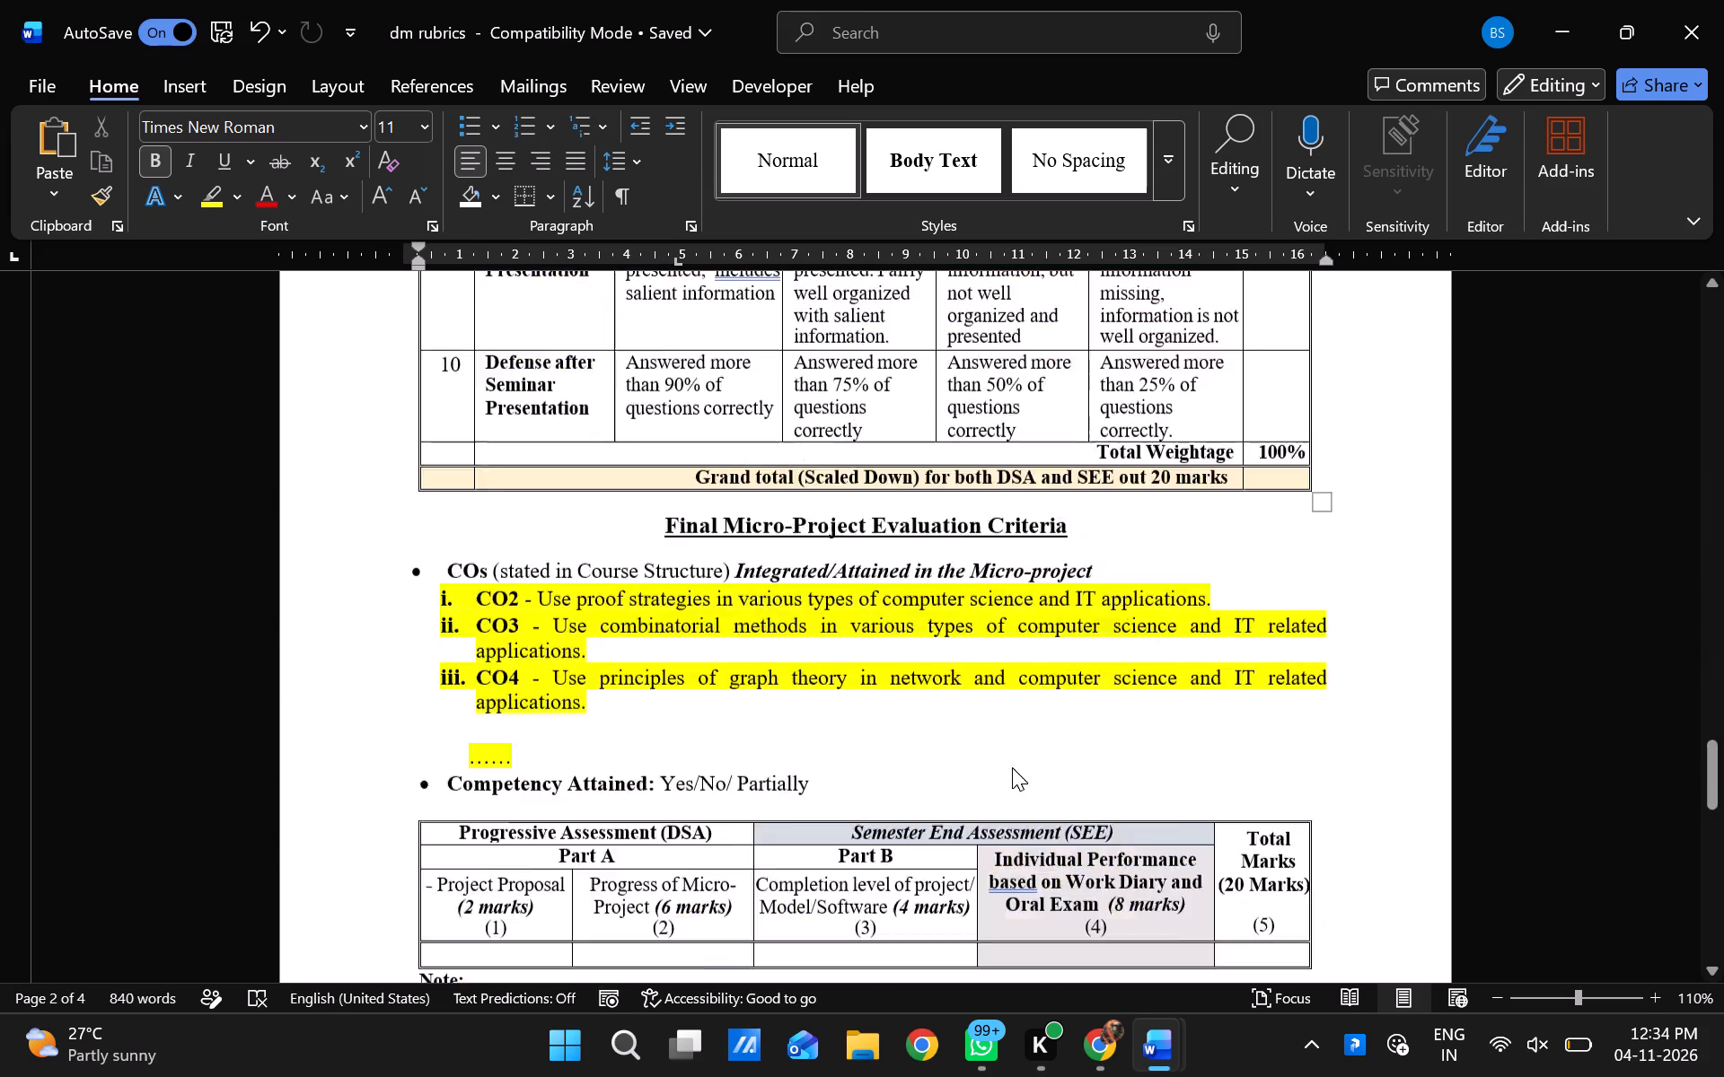
scroll(1012, 767, "down", 5)
scroll(1012, 767, "up", 13)
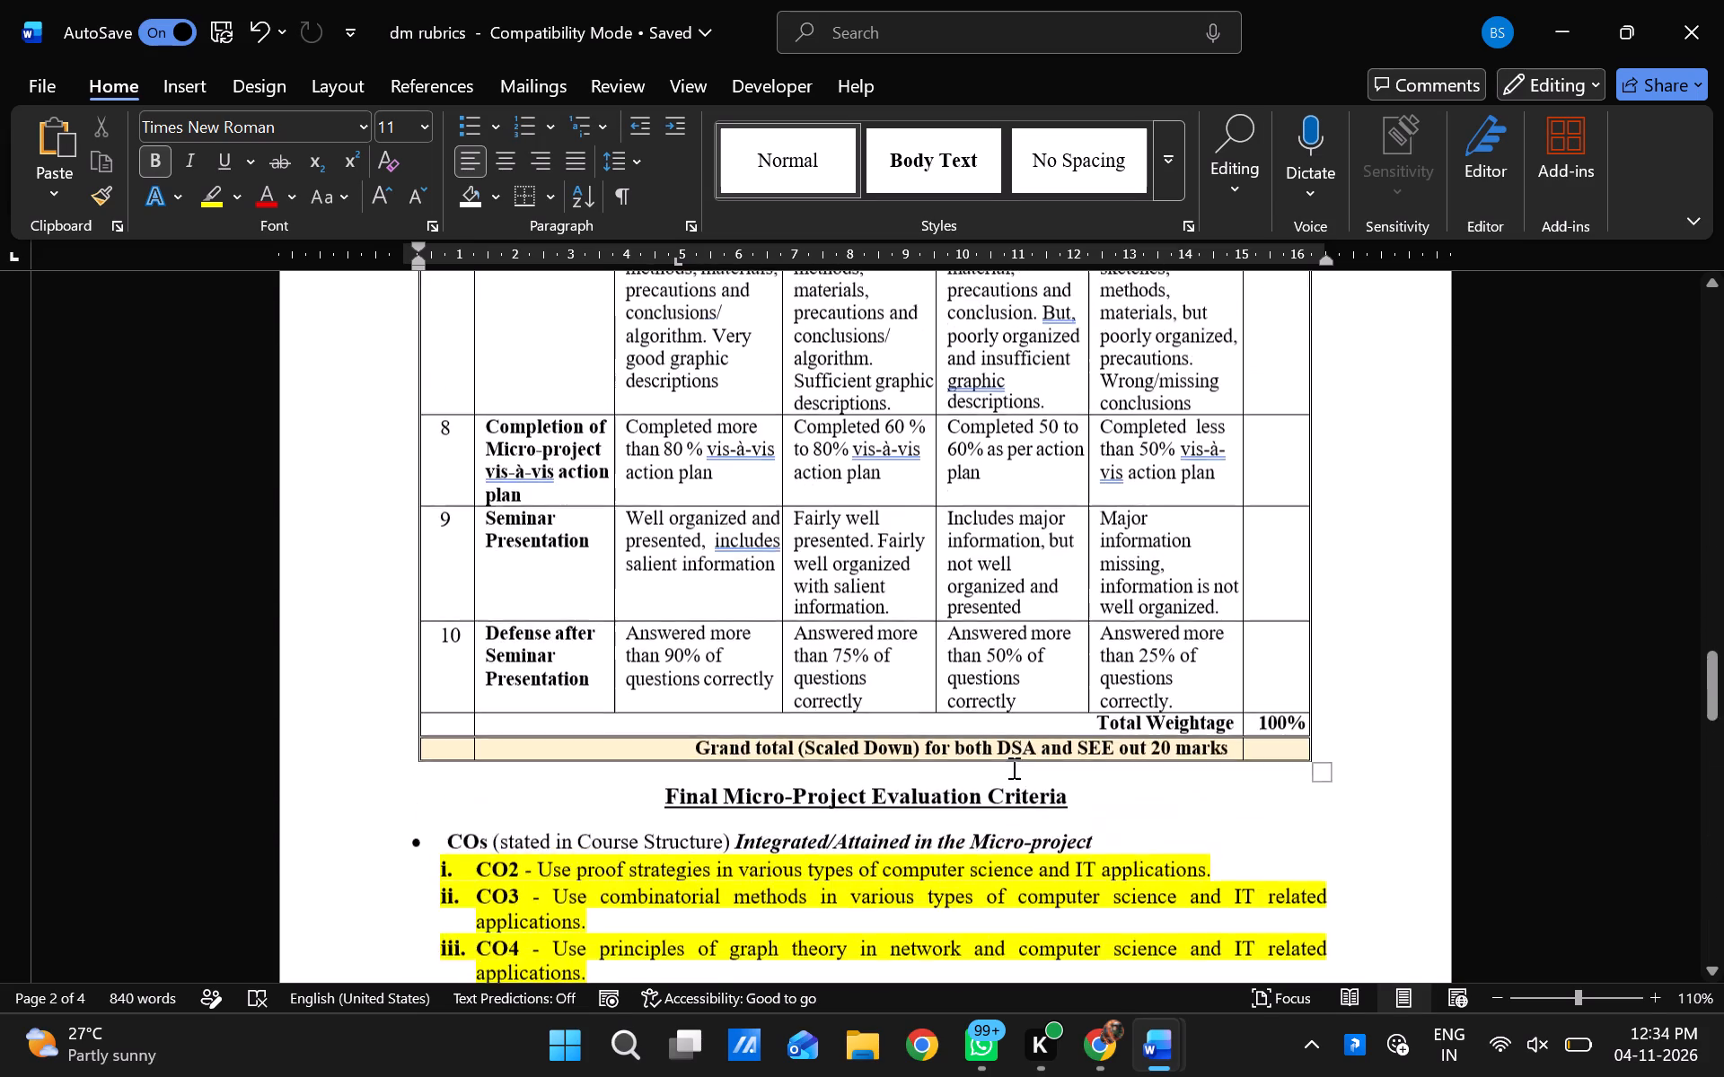
scroll(1012, 767, "up", 7)
scroll(1012, 767, "down", 1)
scroll(1012, 767, "up", 3)
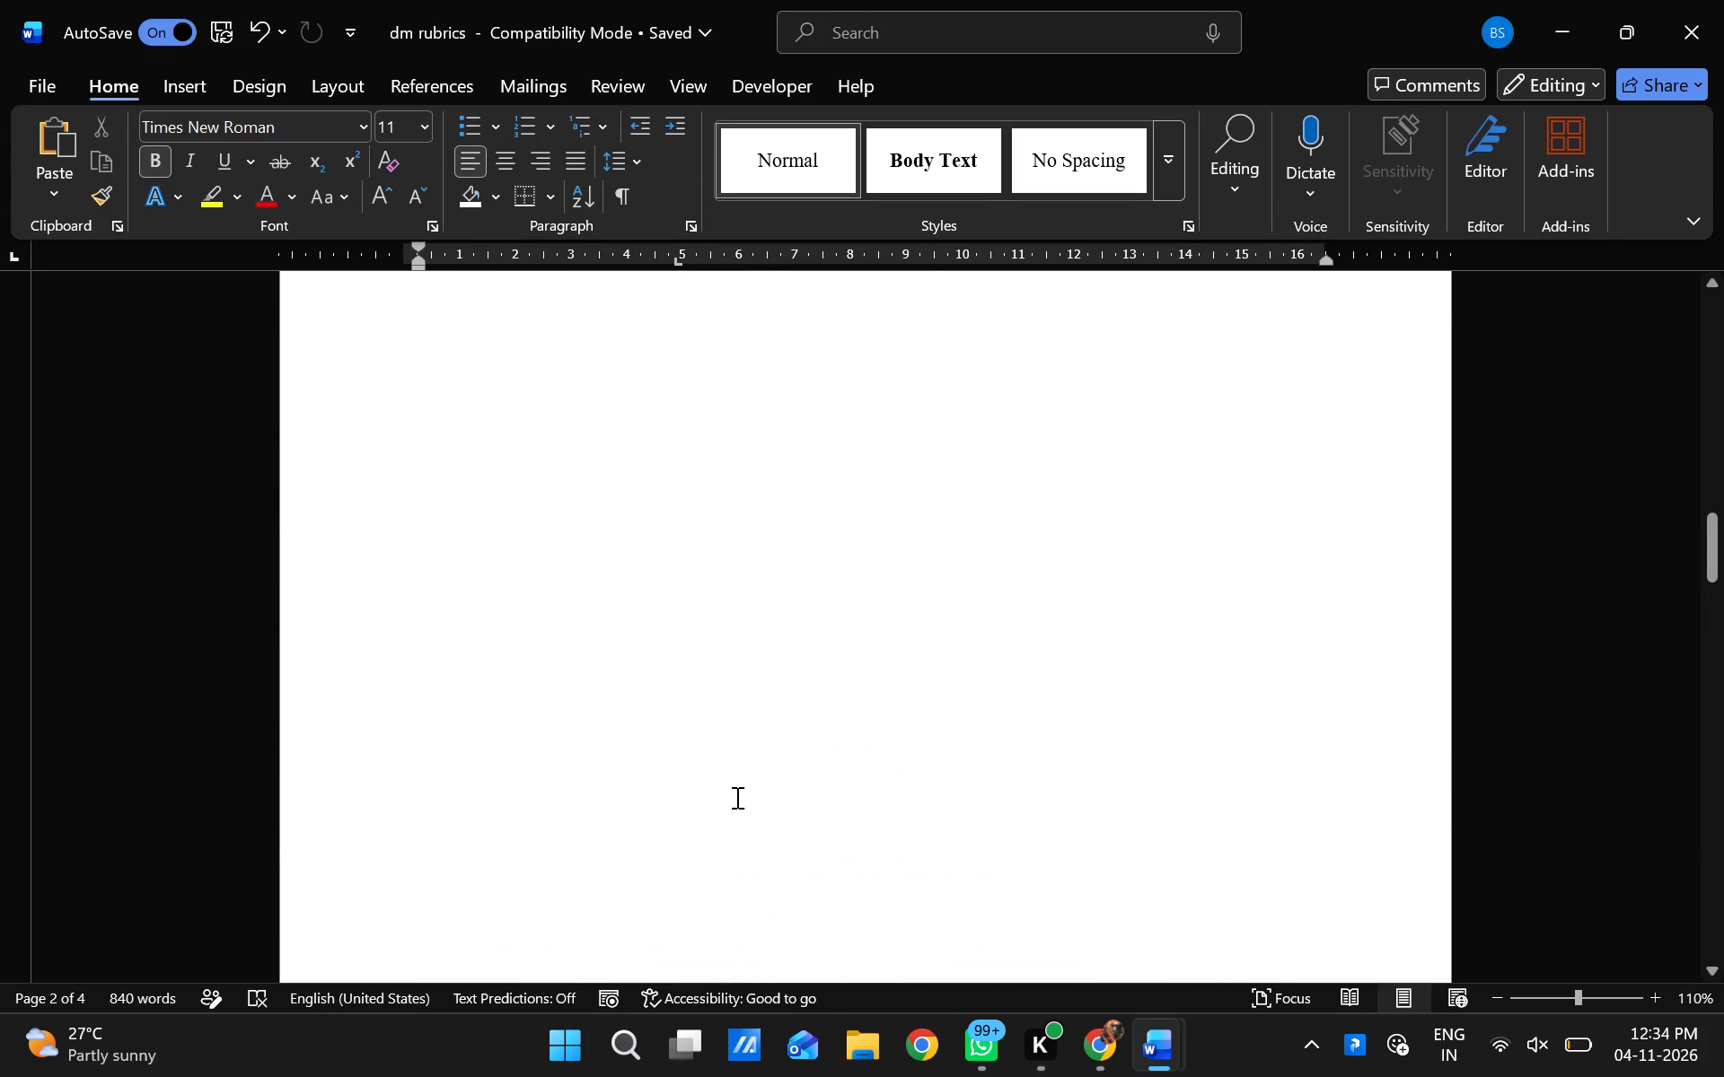
left_click(735, 797)
scroll(735, 797, "right", 1)
scroll(735, 797, "down", 2)
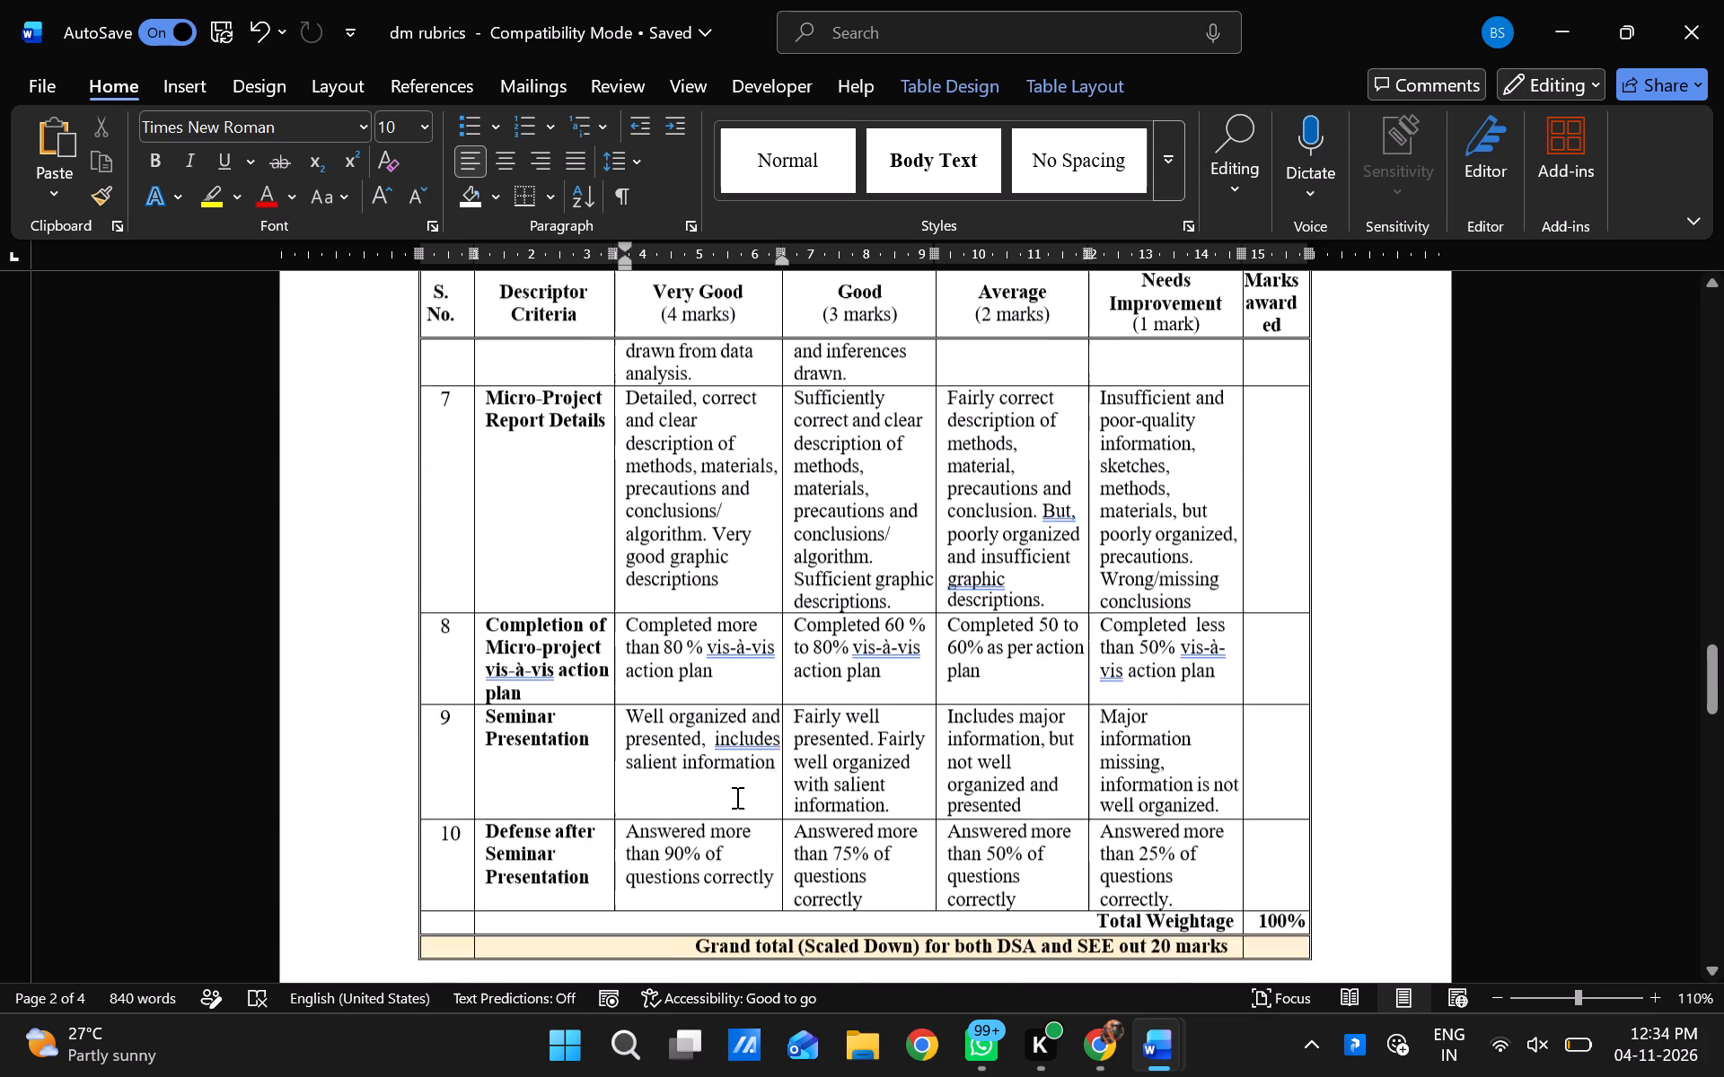
scroll(735, 797, "up", 1)
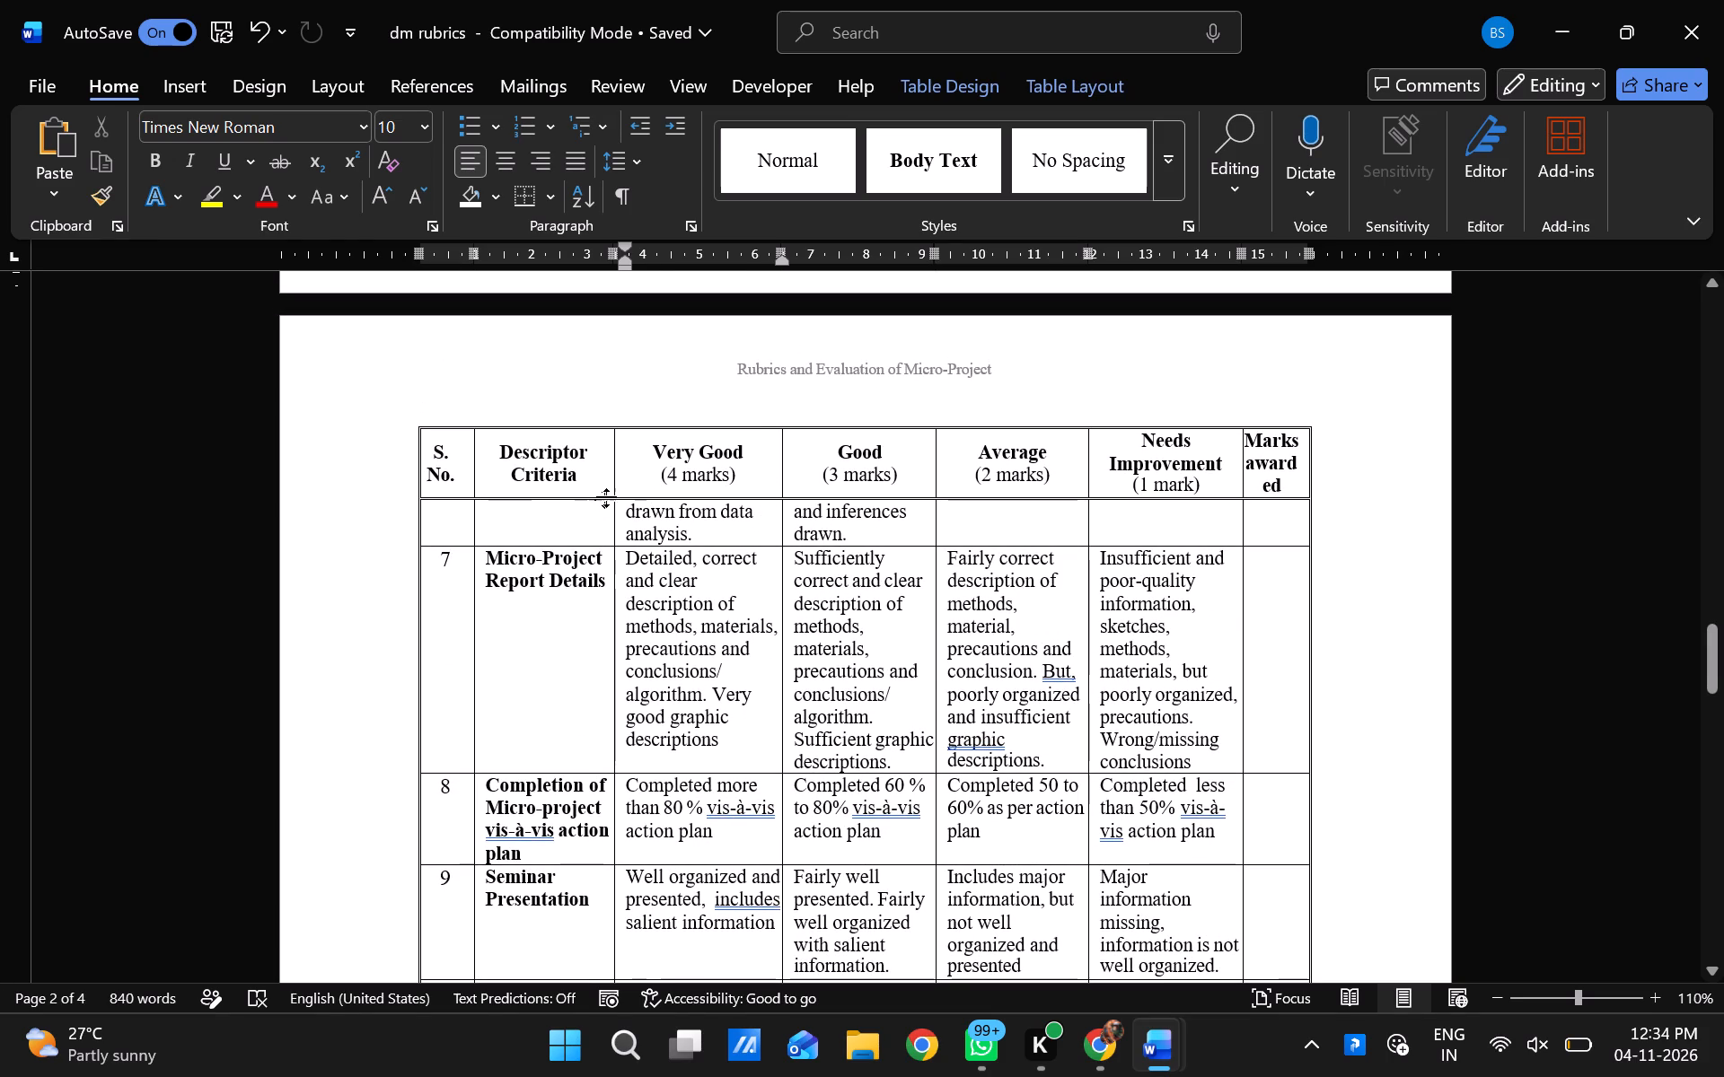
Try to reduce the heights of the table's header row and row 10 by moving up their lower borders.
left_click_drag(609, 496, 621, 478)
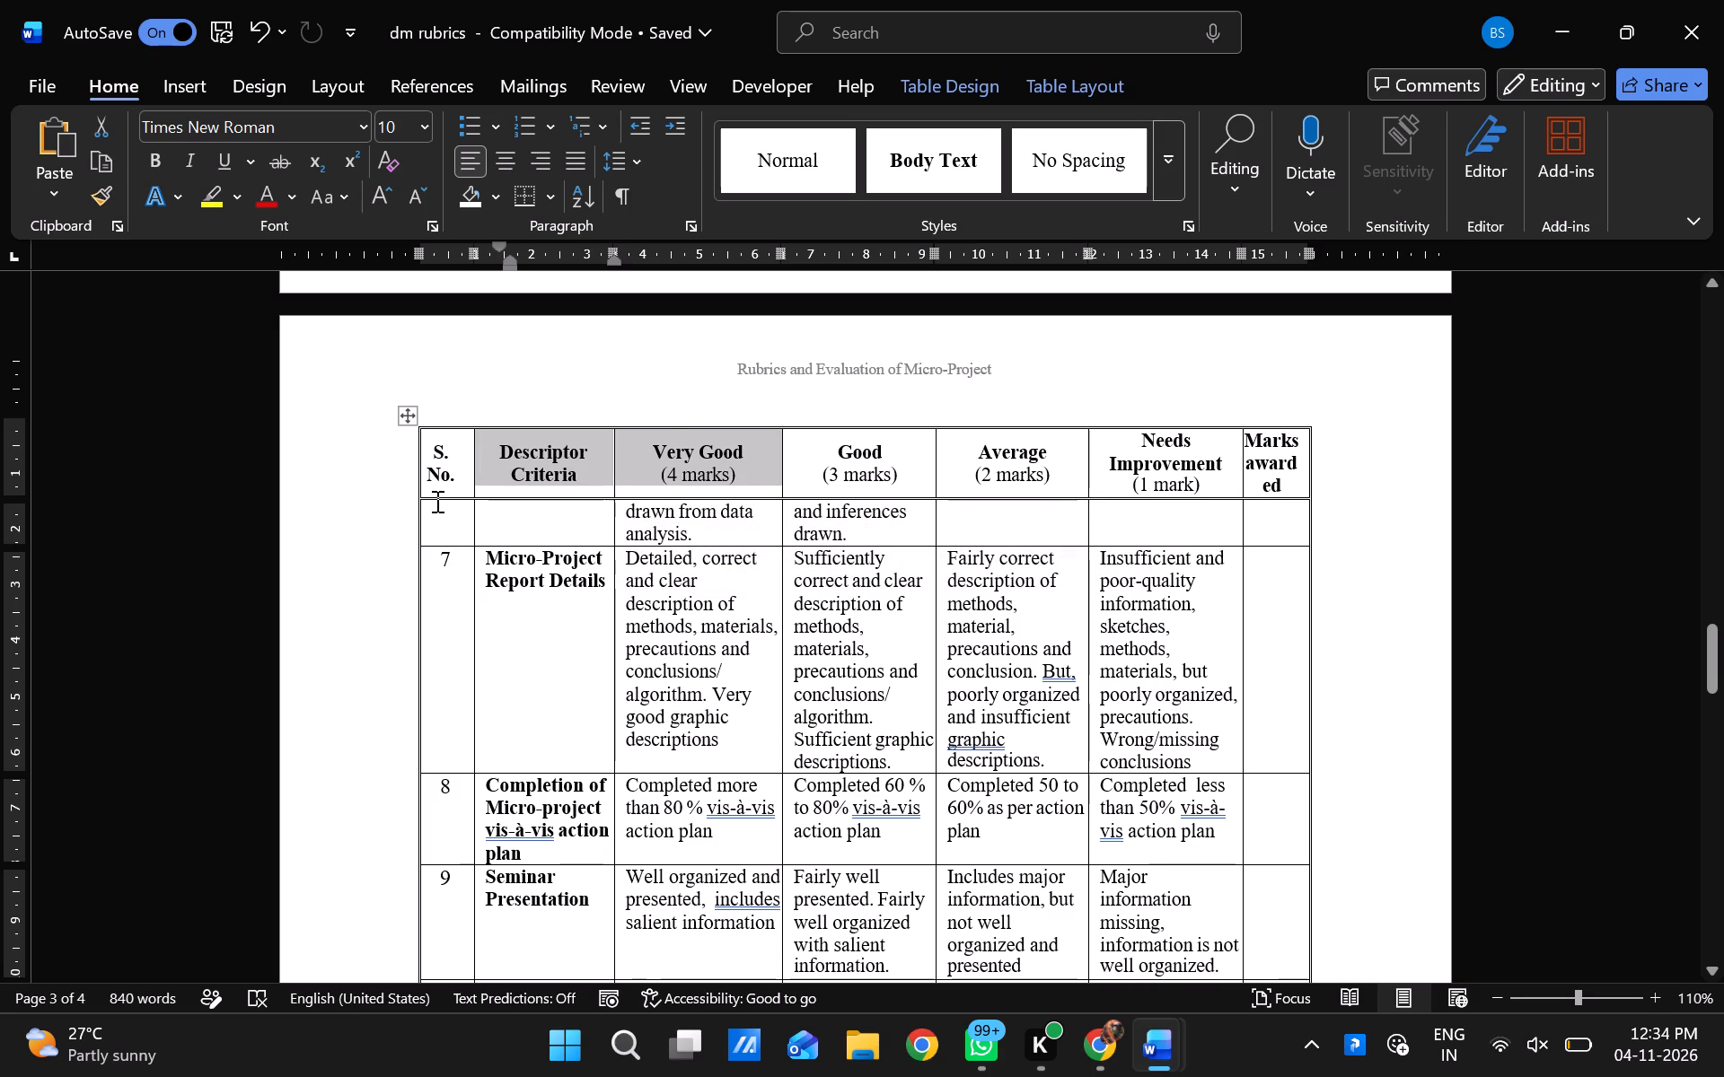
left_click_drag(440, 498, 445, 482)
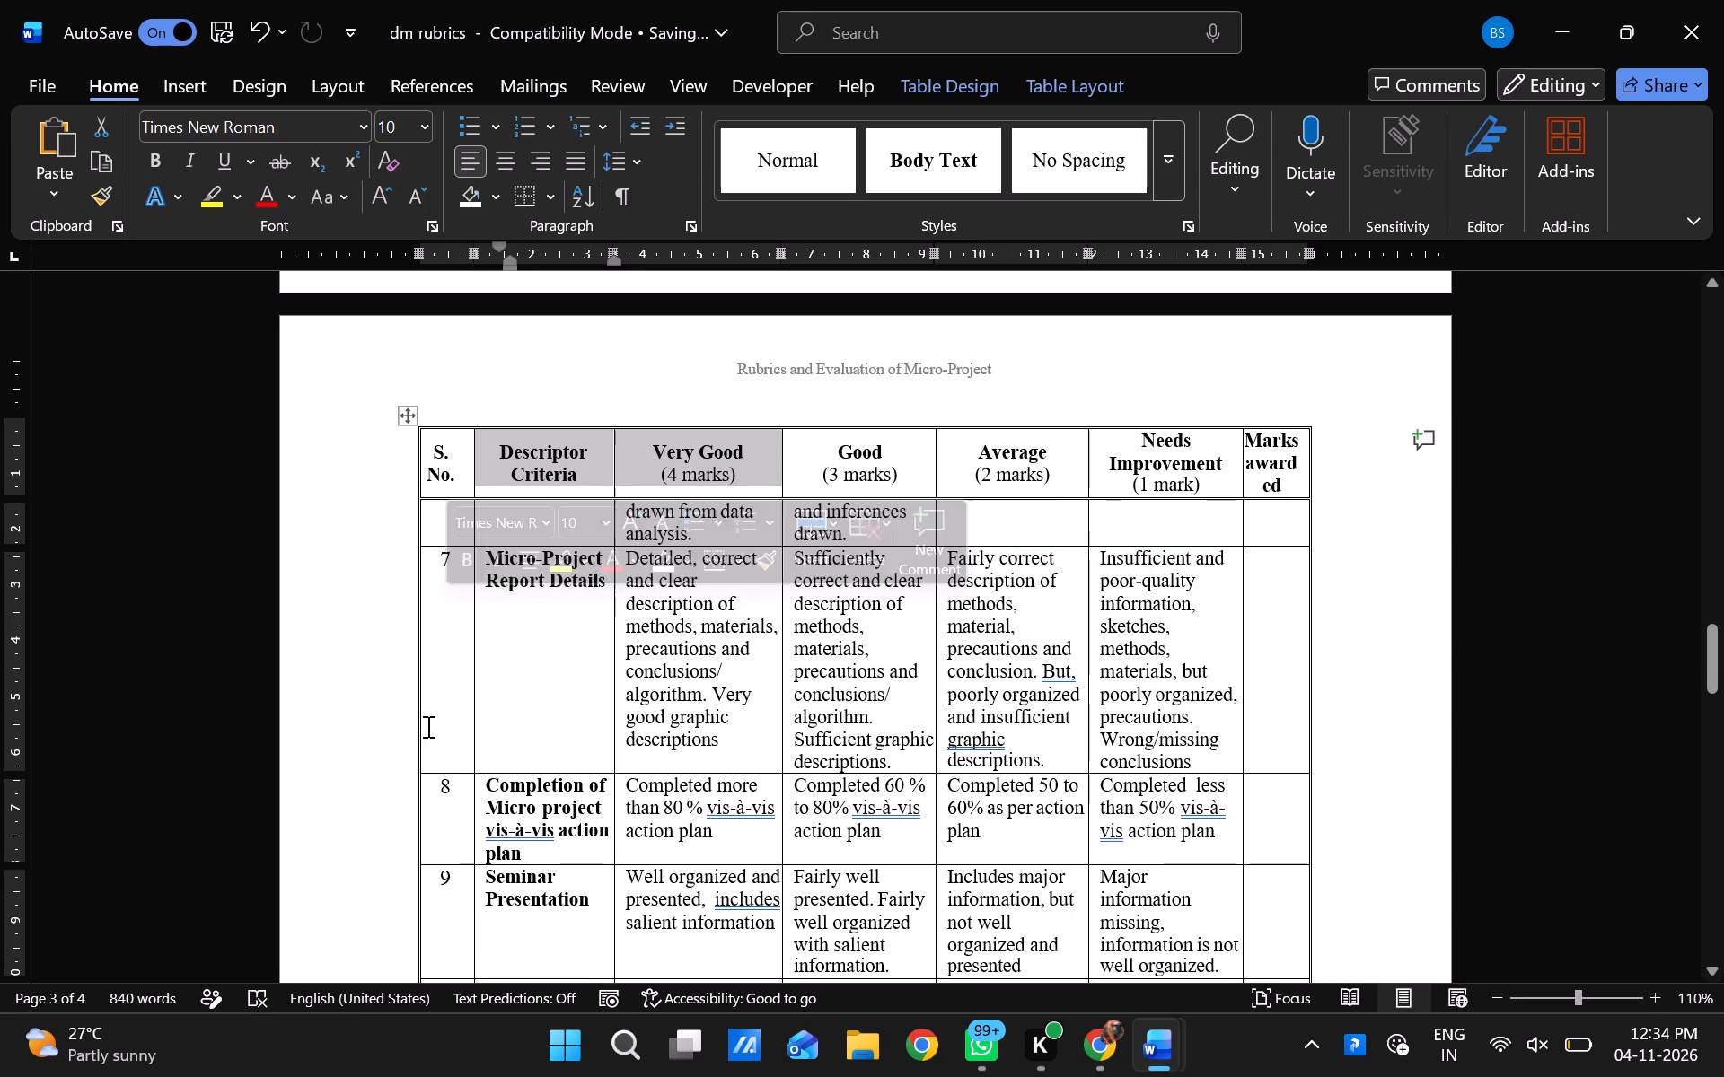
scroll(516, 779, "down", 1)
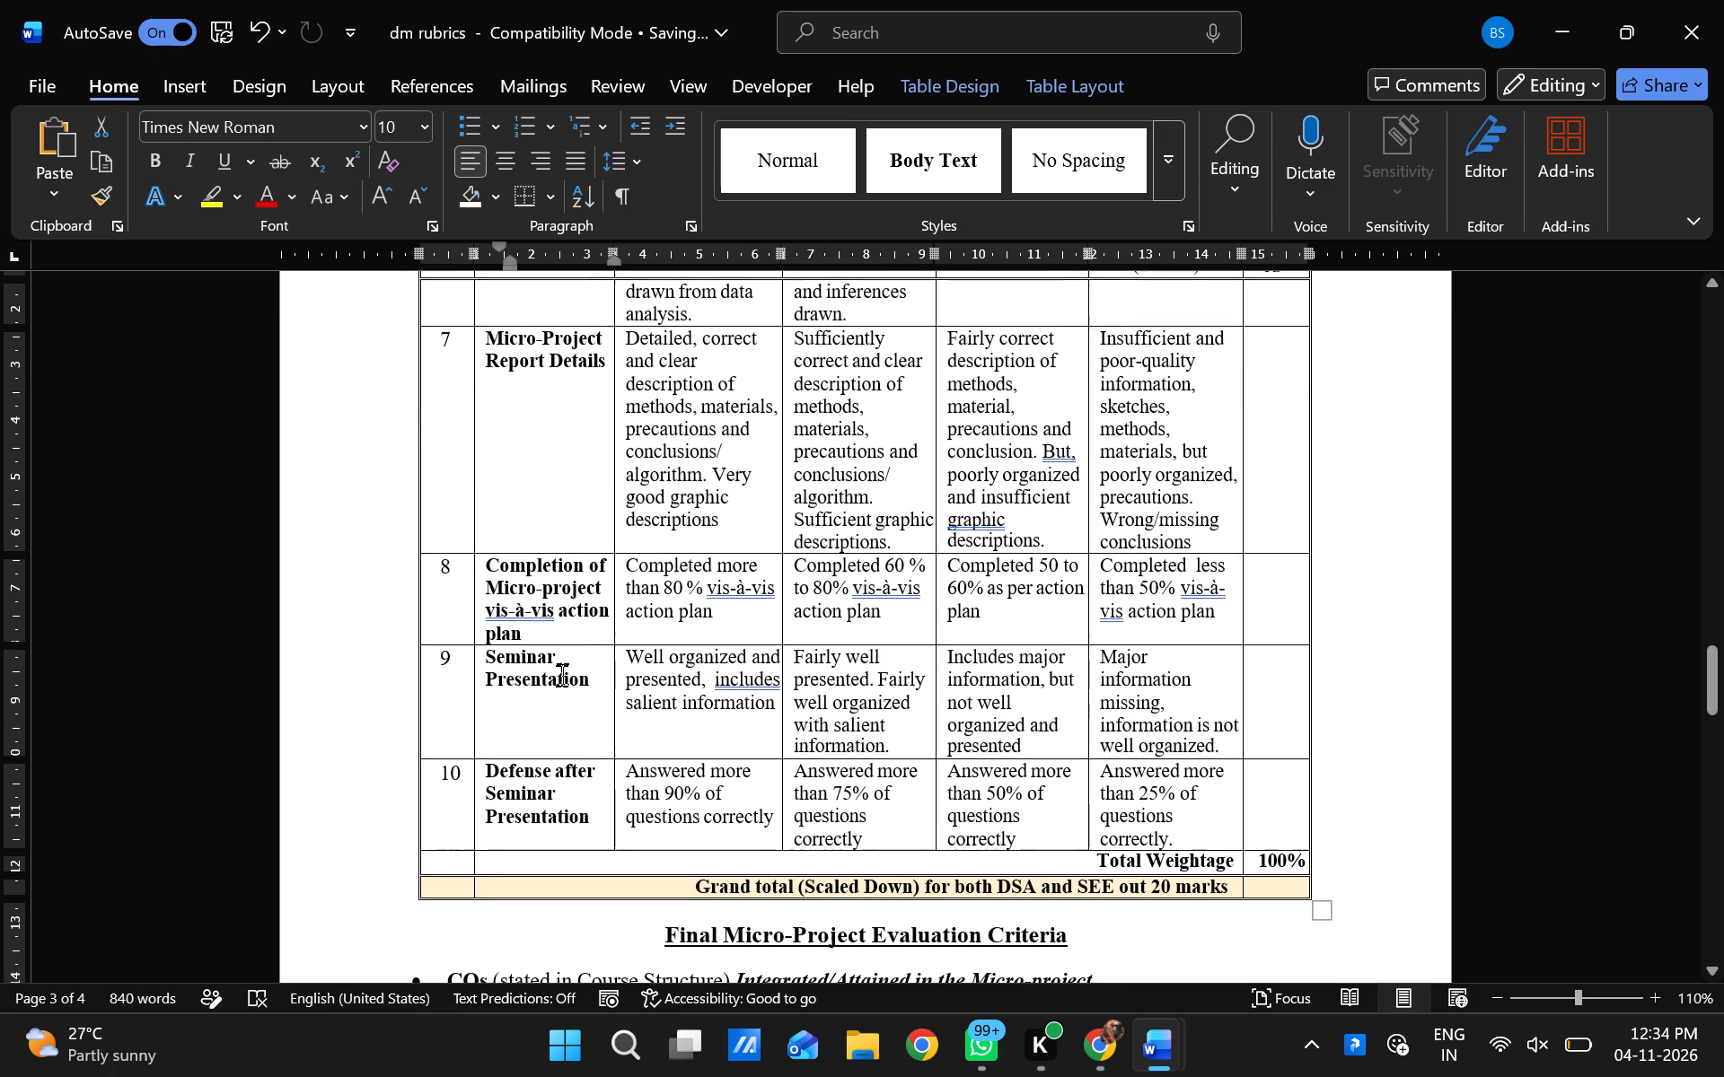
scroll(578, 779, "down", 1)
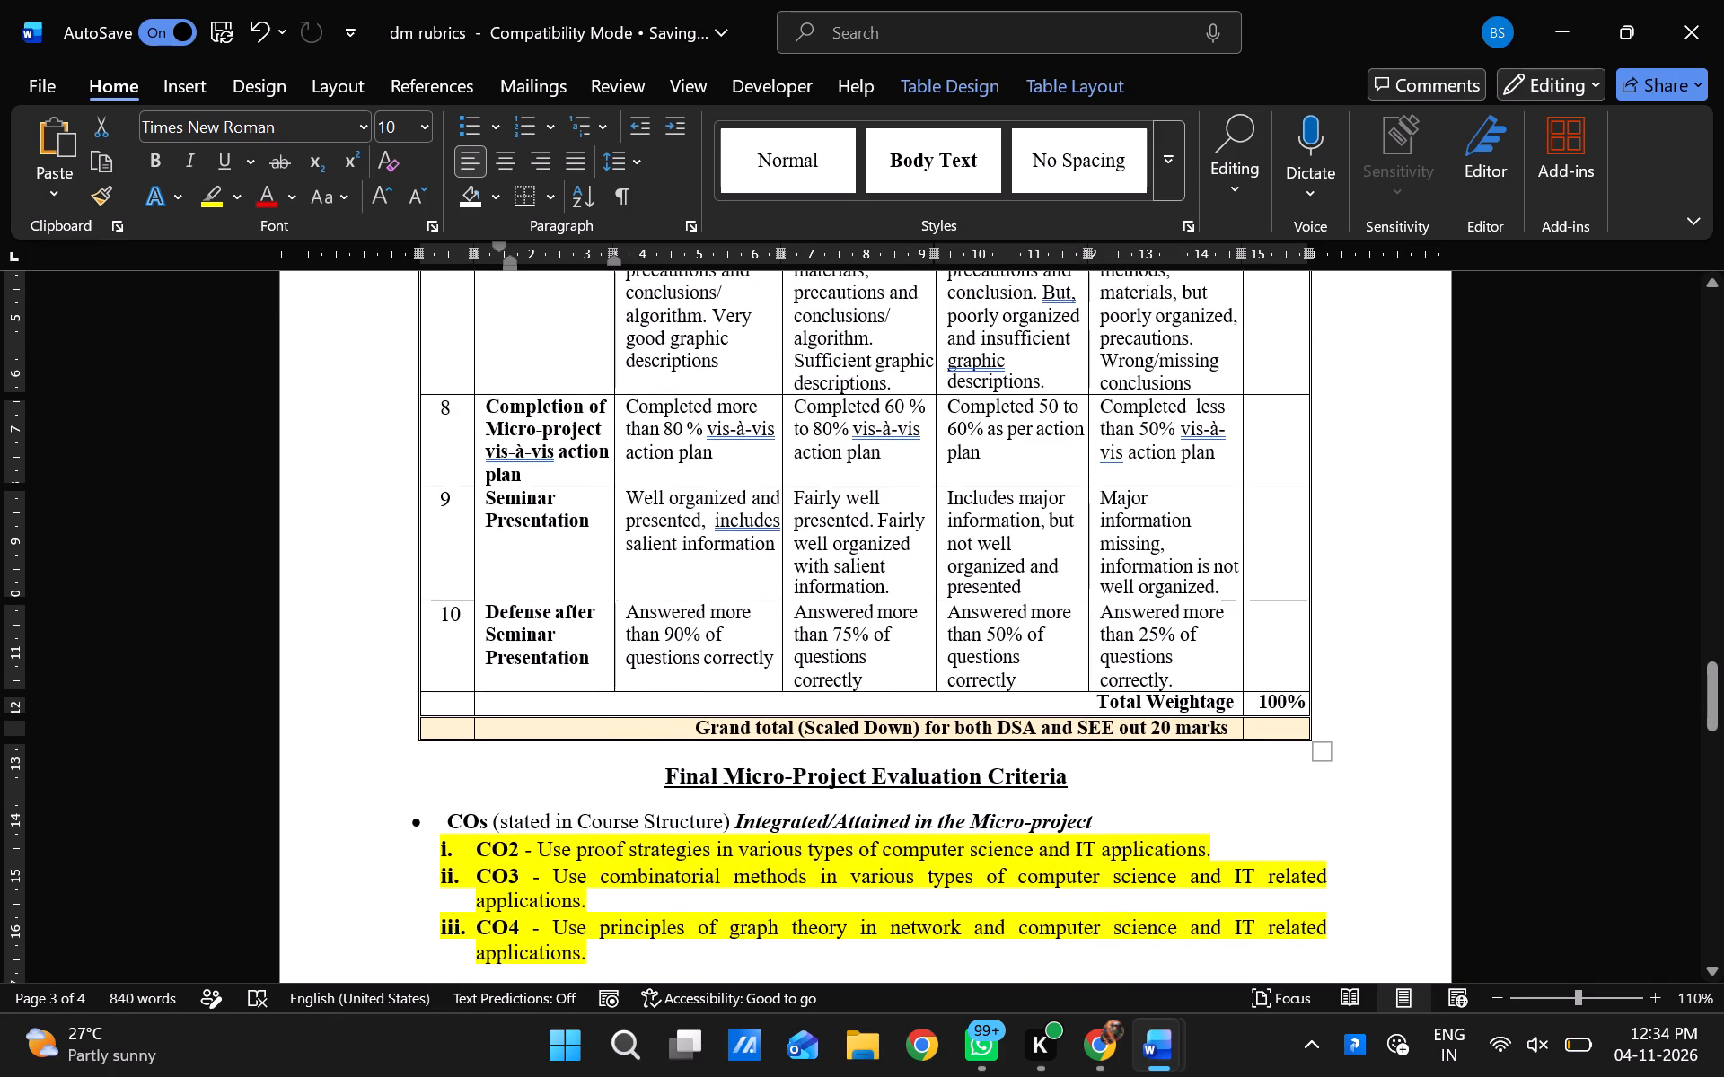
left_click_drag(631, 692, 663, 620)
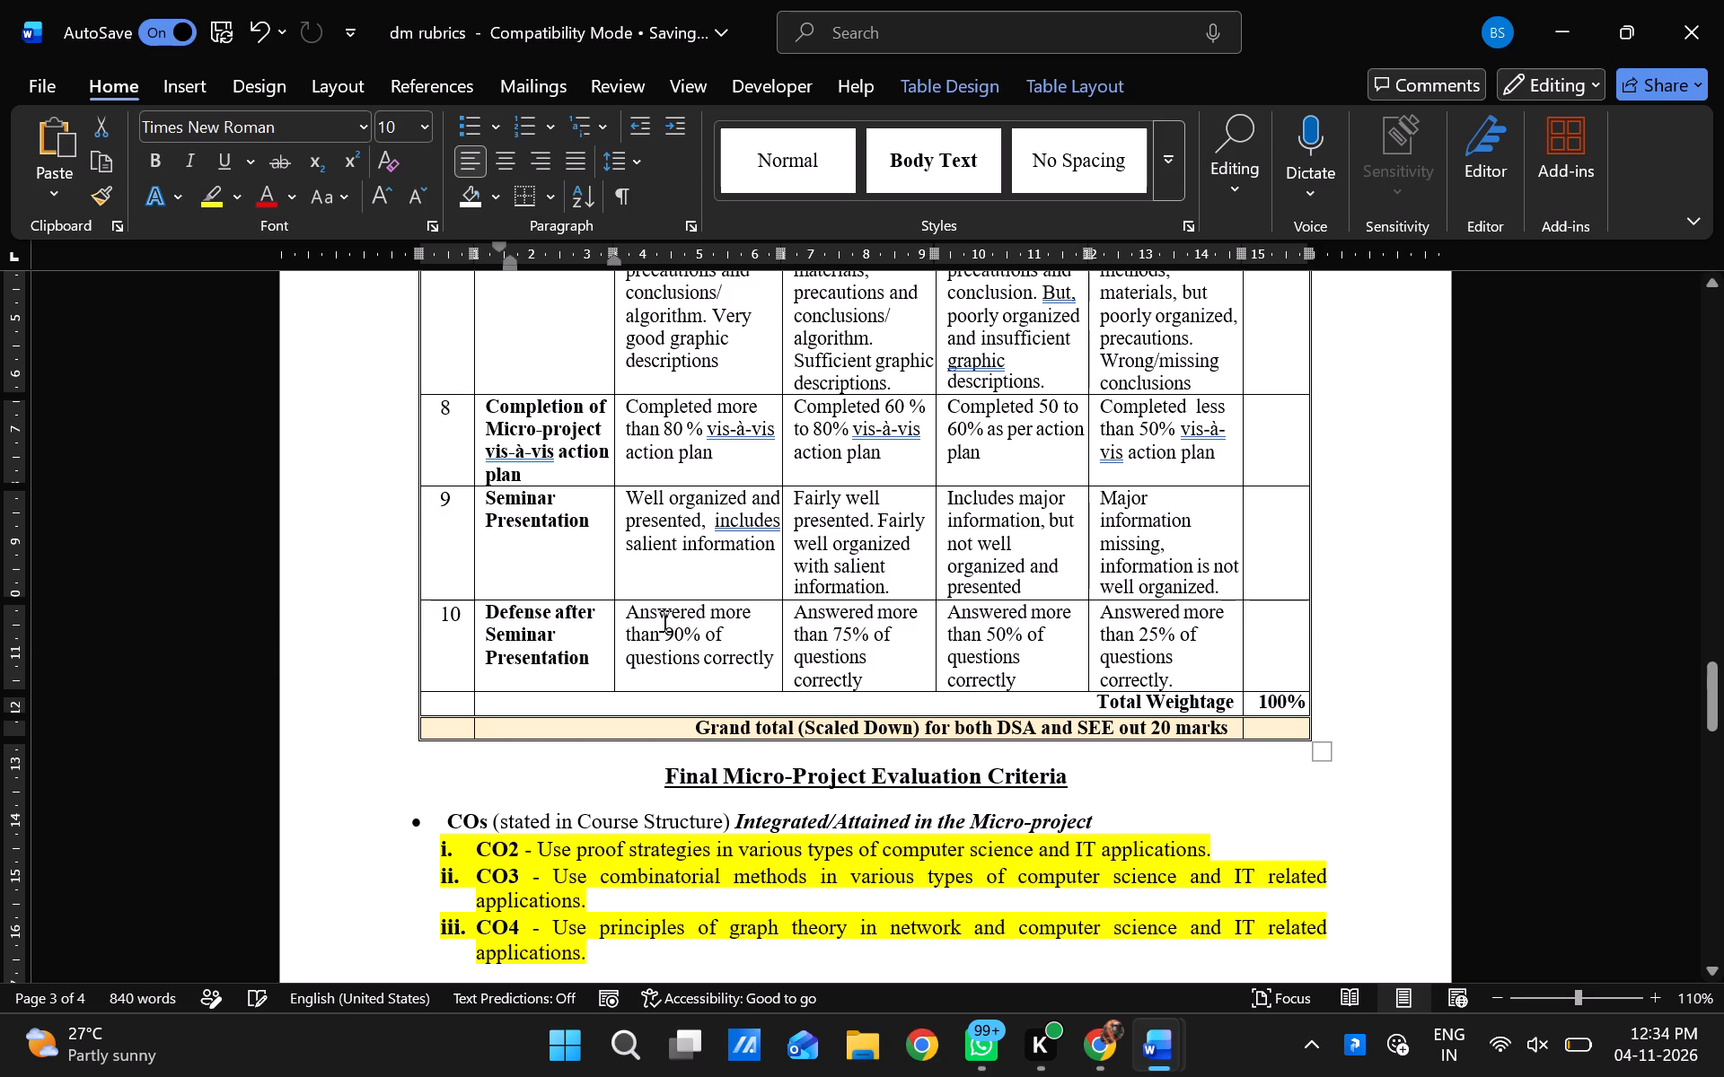
Reduce the font size of the whole document by one step.
scroll(663, 620, "up", 17)
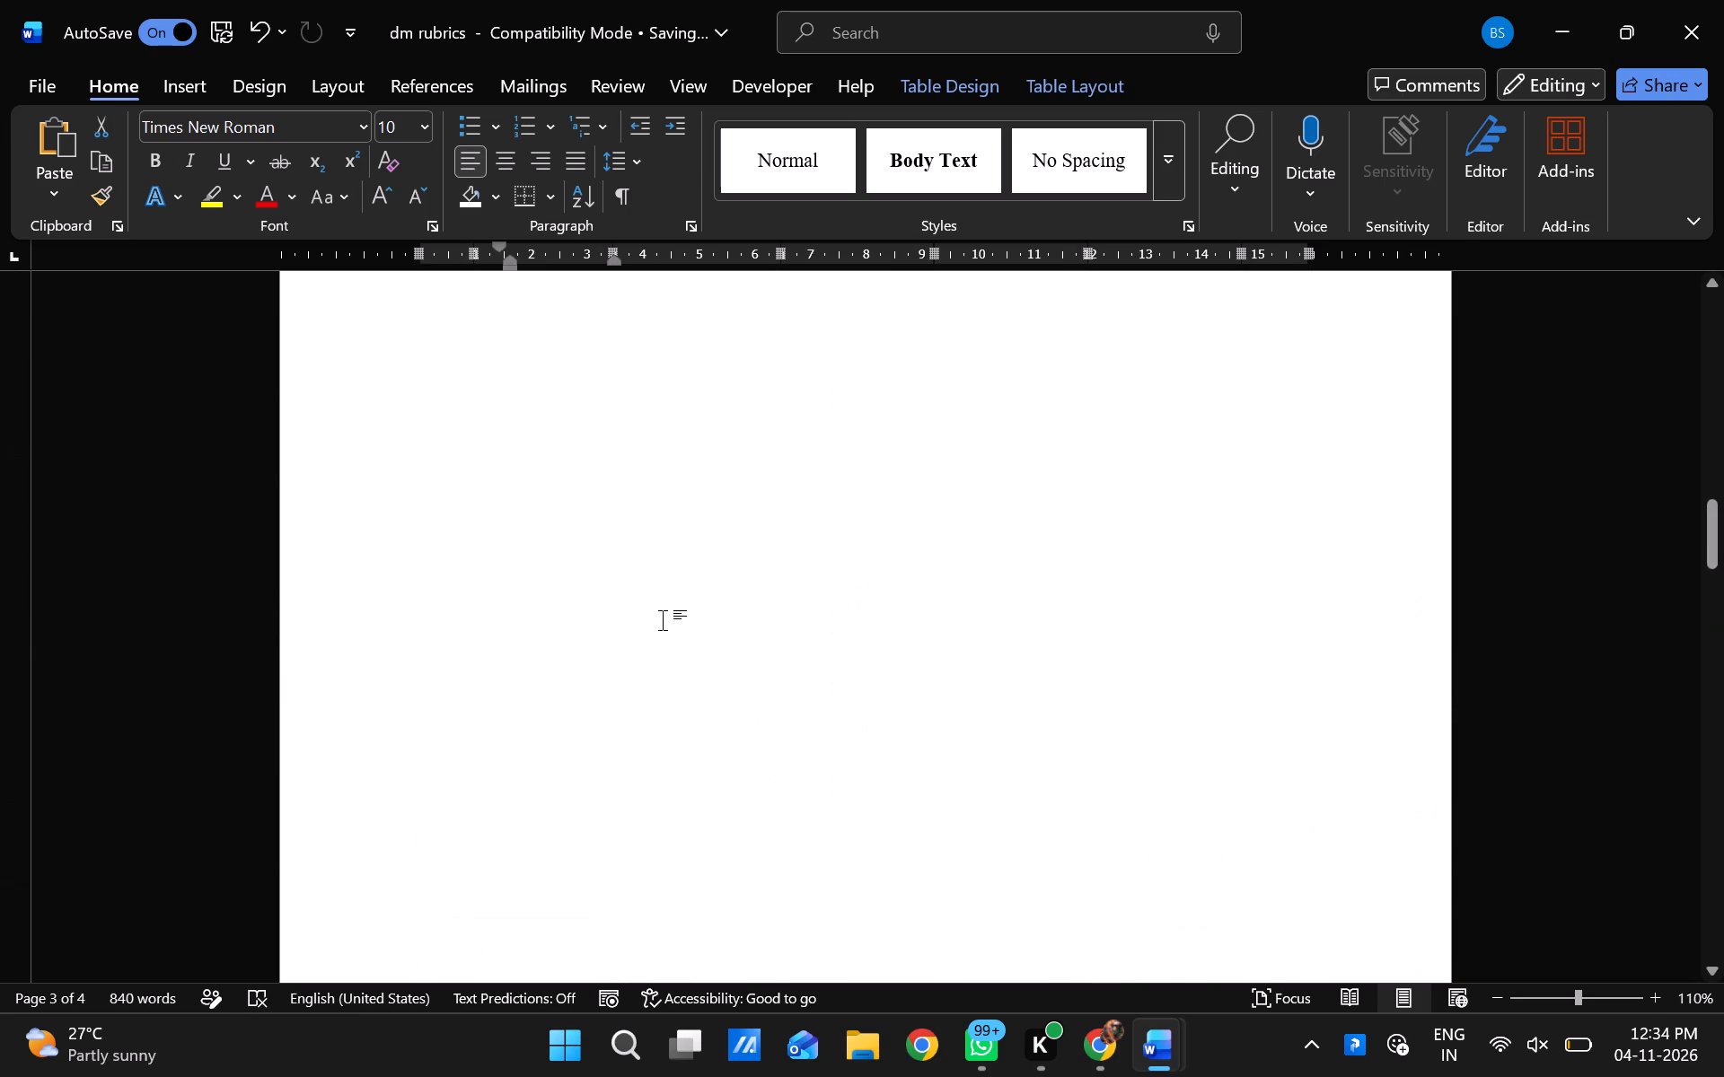
scroll(663, 620, "up", 8)
scroll(607, 868, "up", 2)
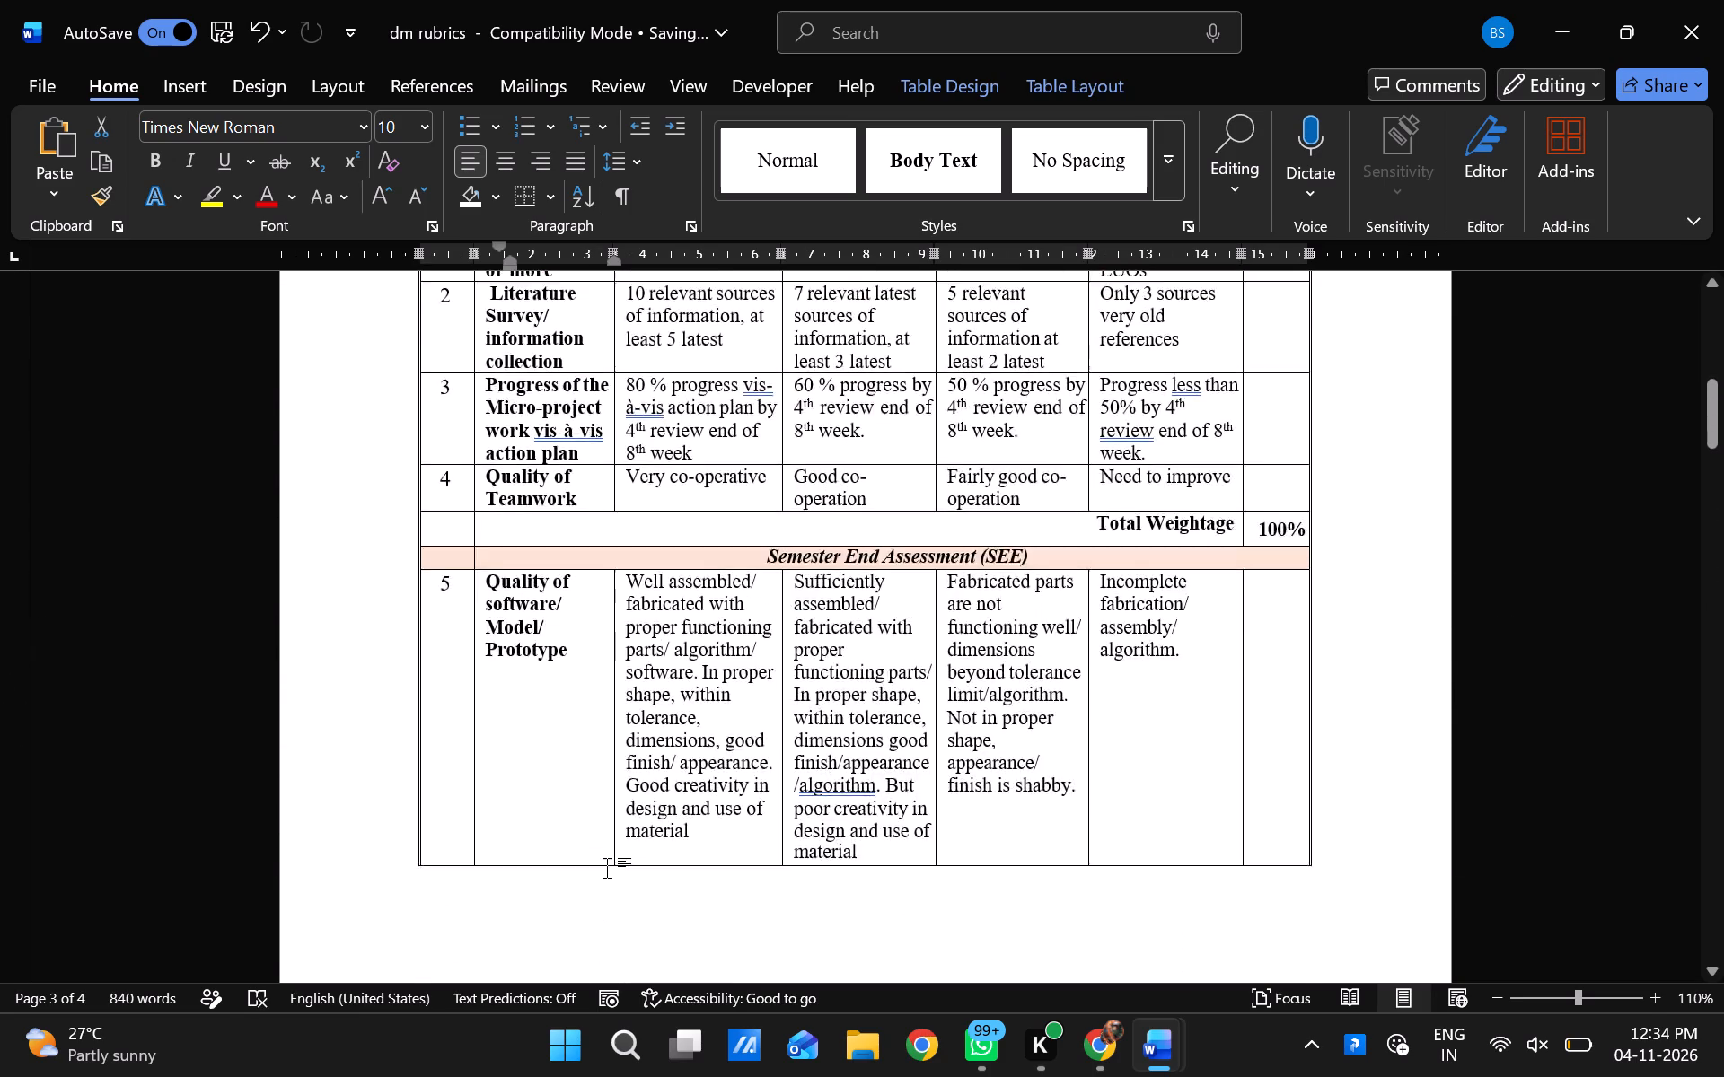
scroll(607, 868, "right", 1)
left_click(616, 781)
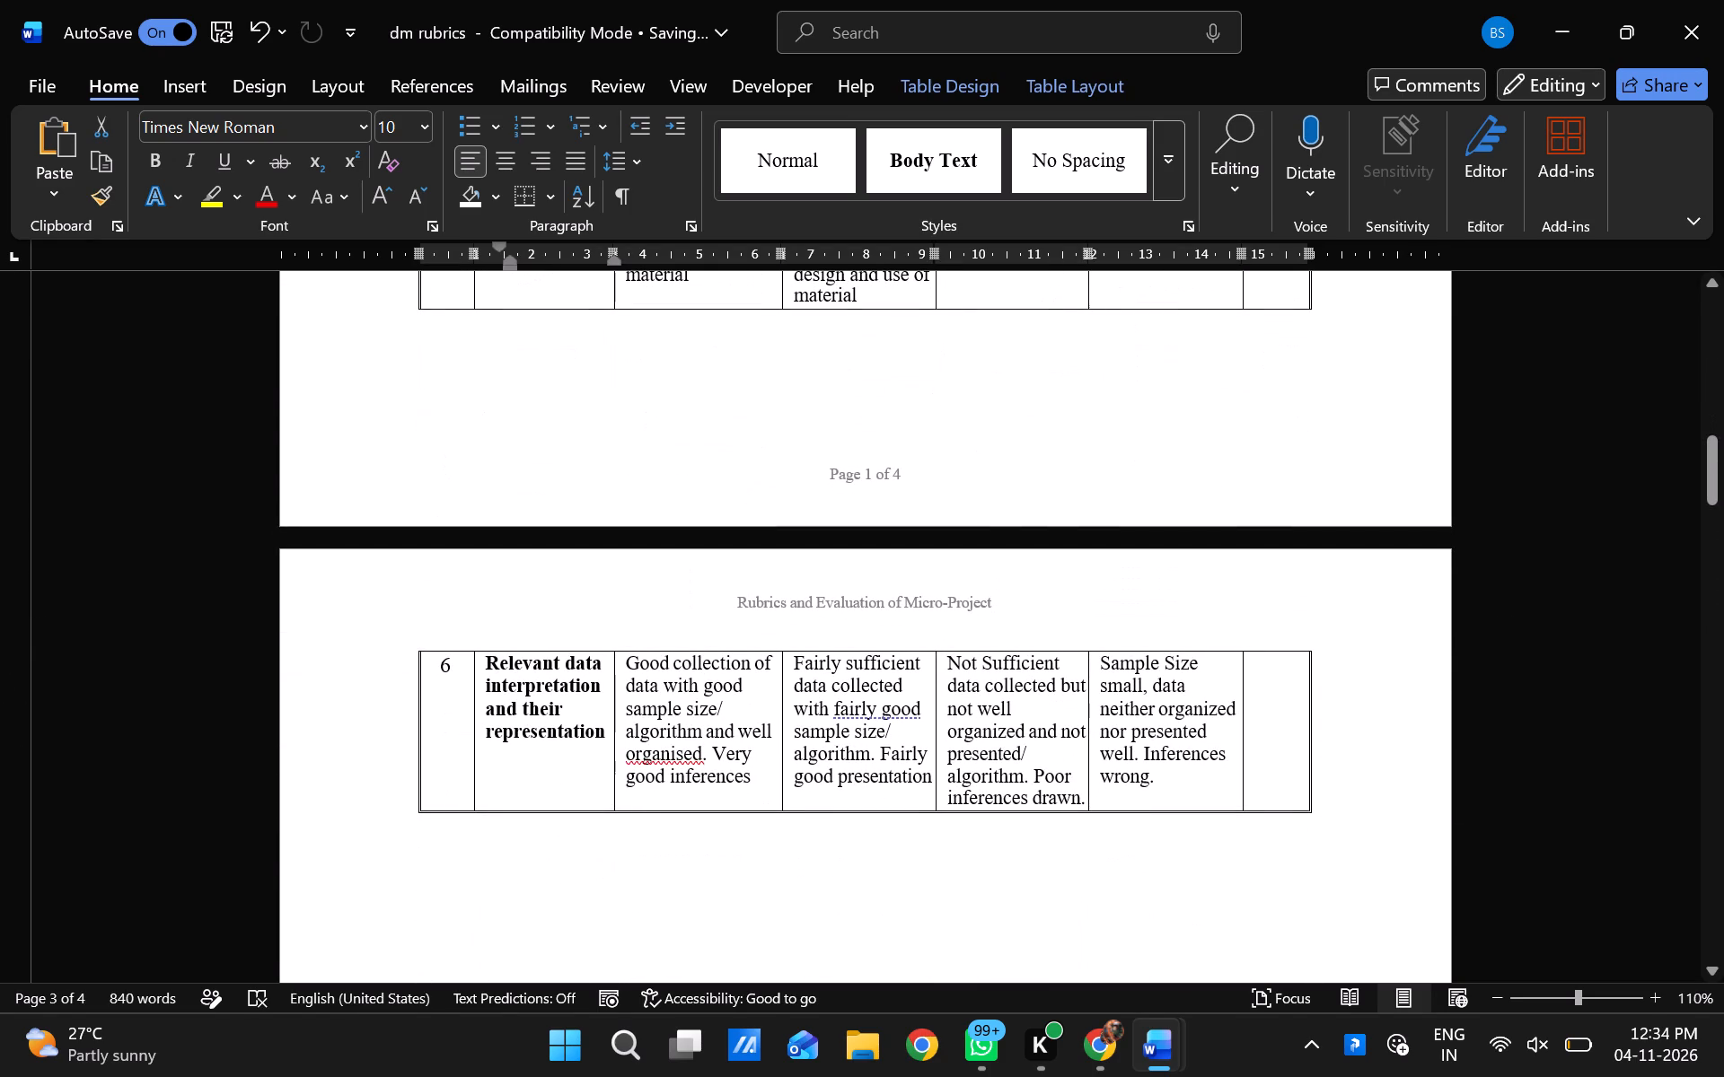
key("ctrl+a")
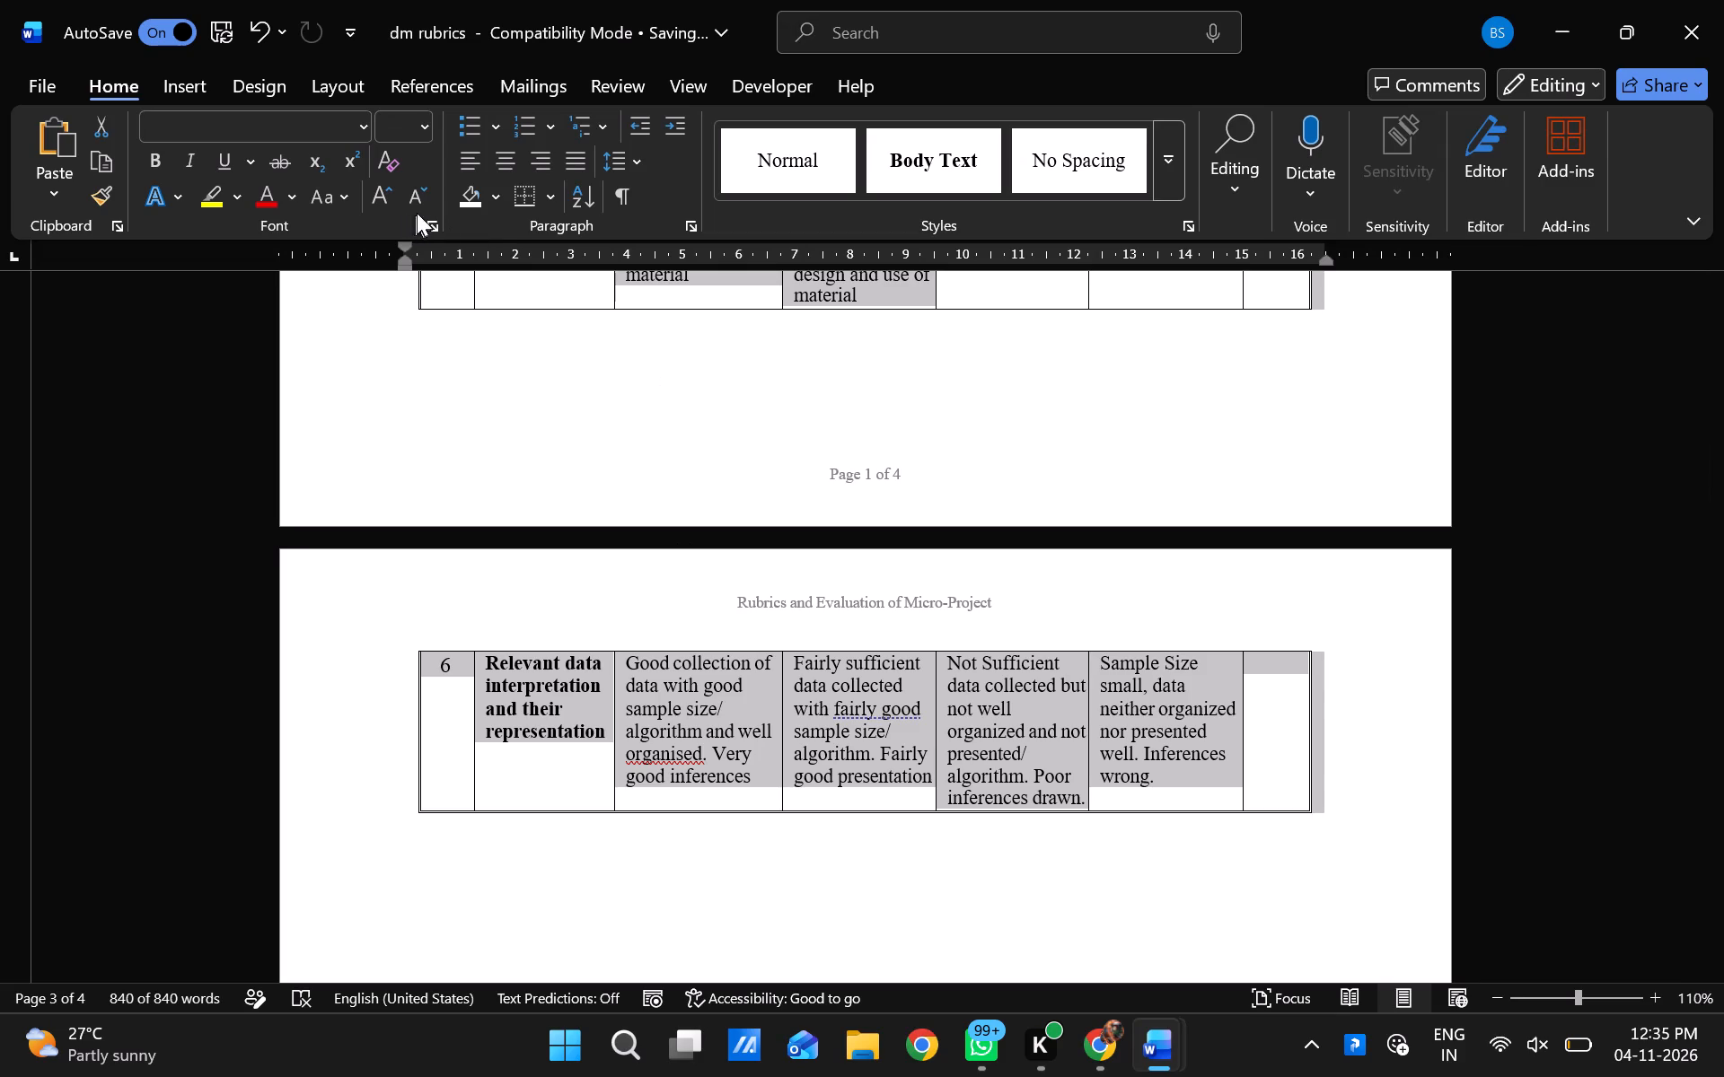
left_click(416, 195)
Look through the whole document to examine the page layout and table with the smaller text.
scroll(515, 565, "down", 1)
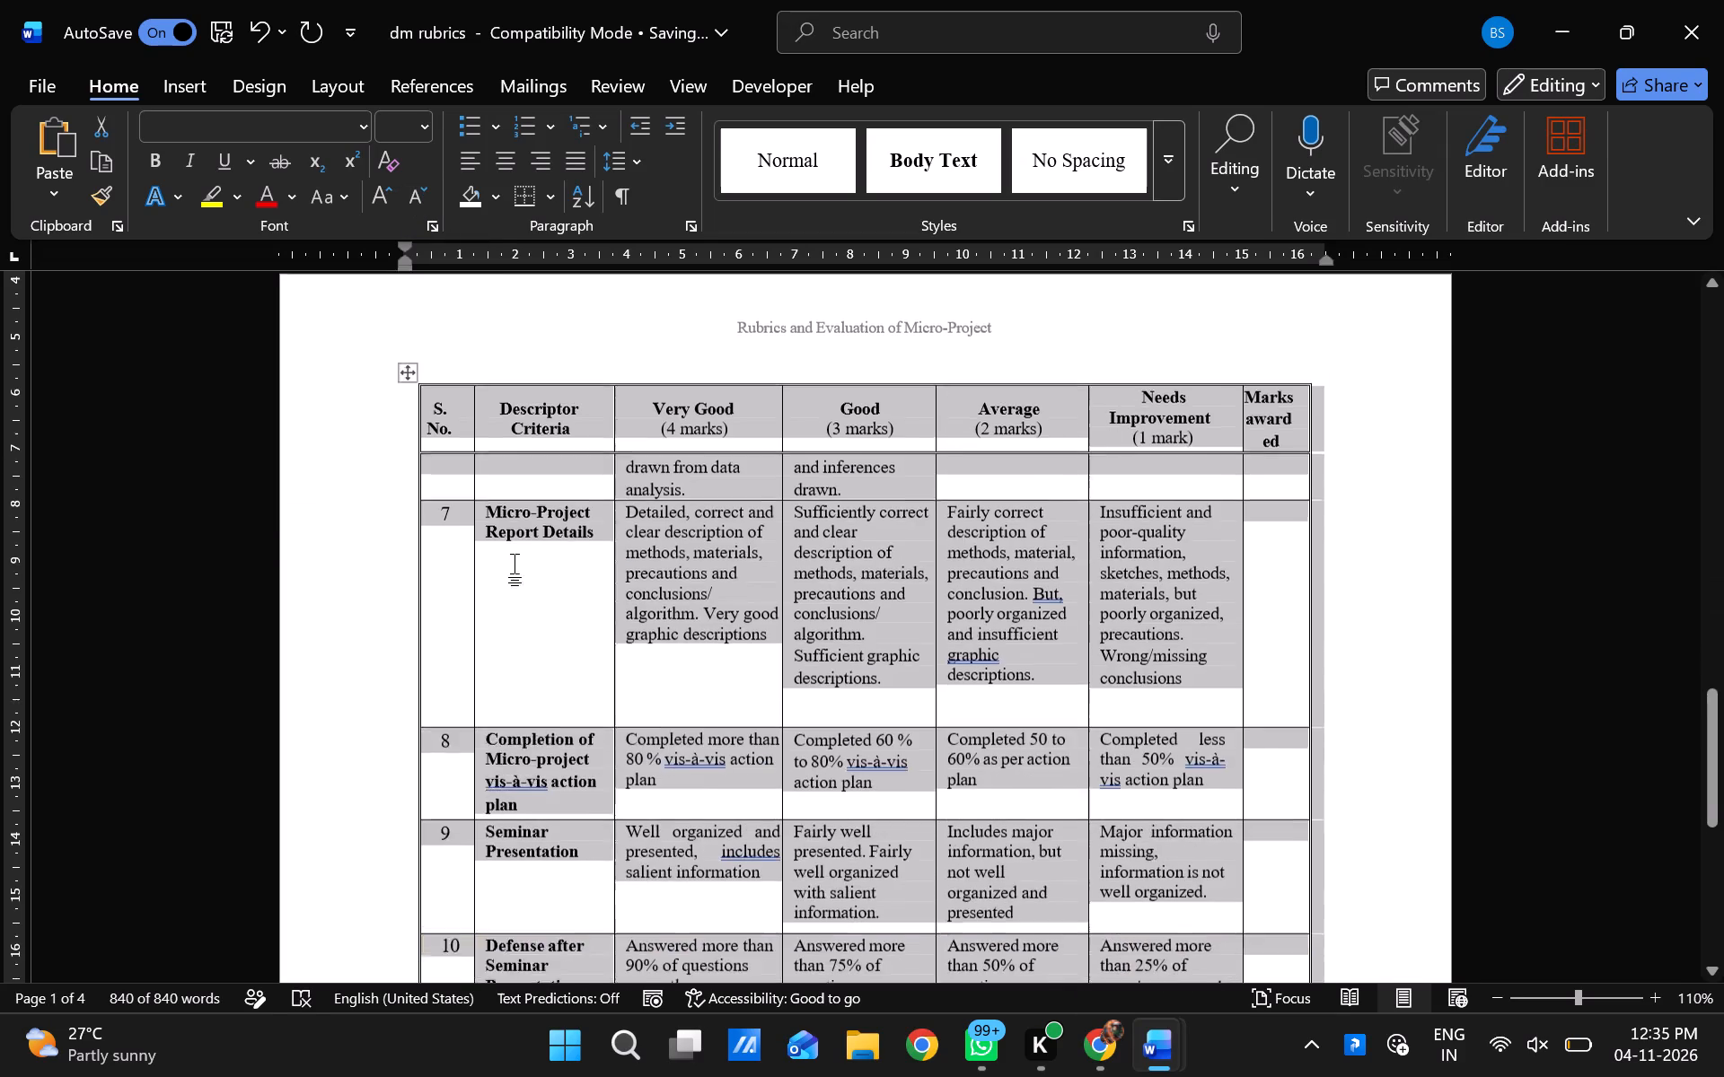
scroll(515, 565, "down", 1)
left_click(346, 665)
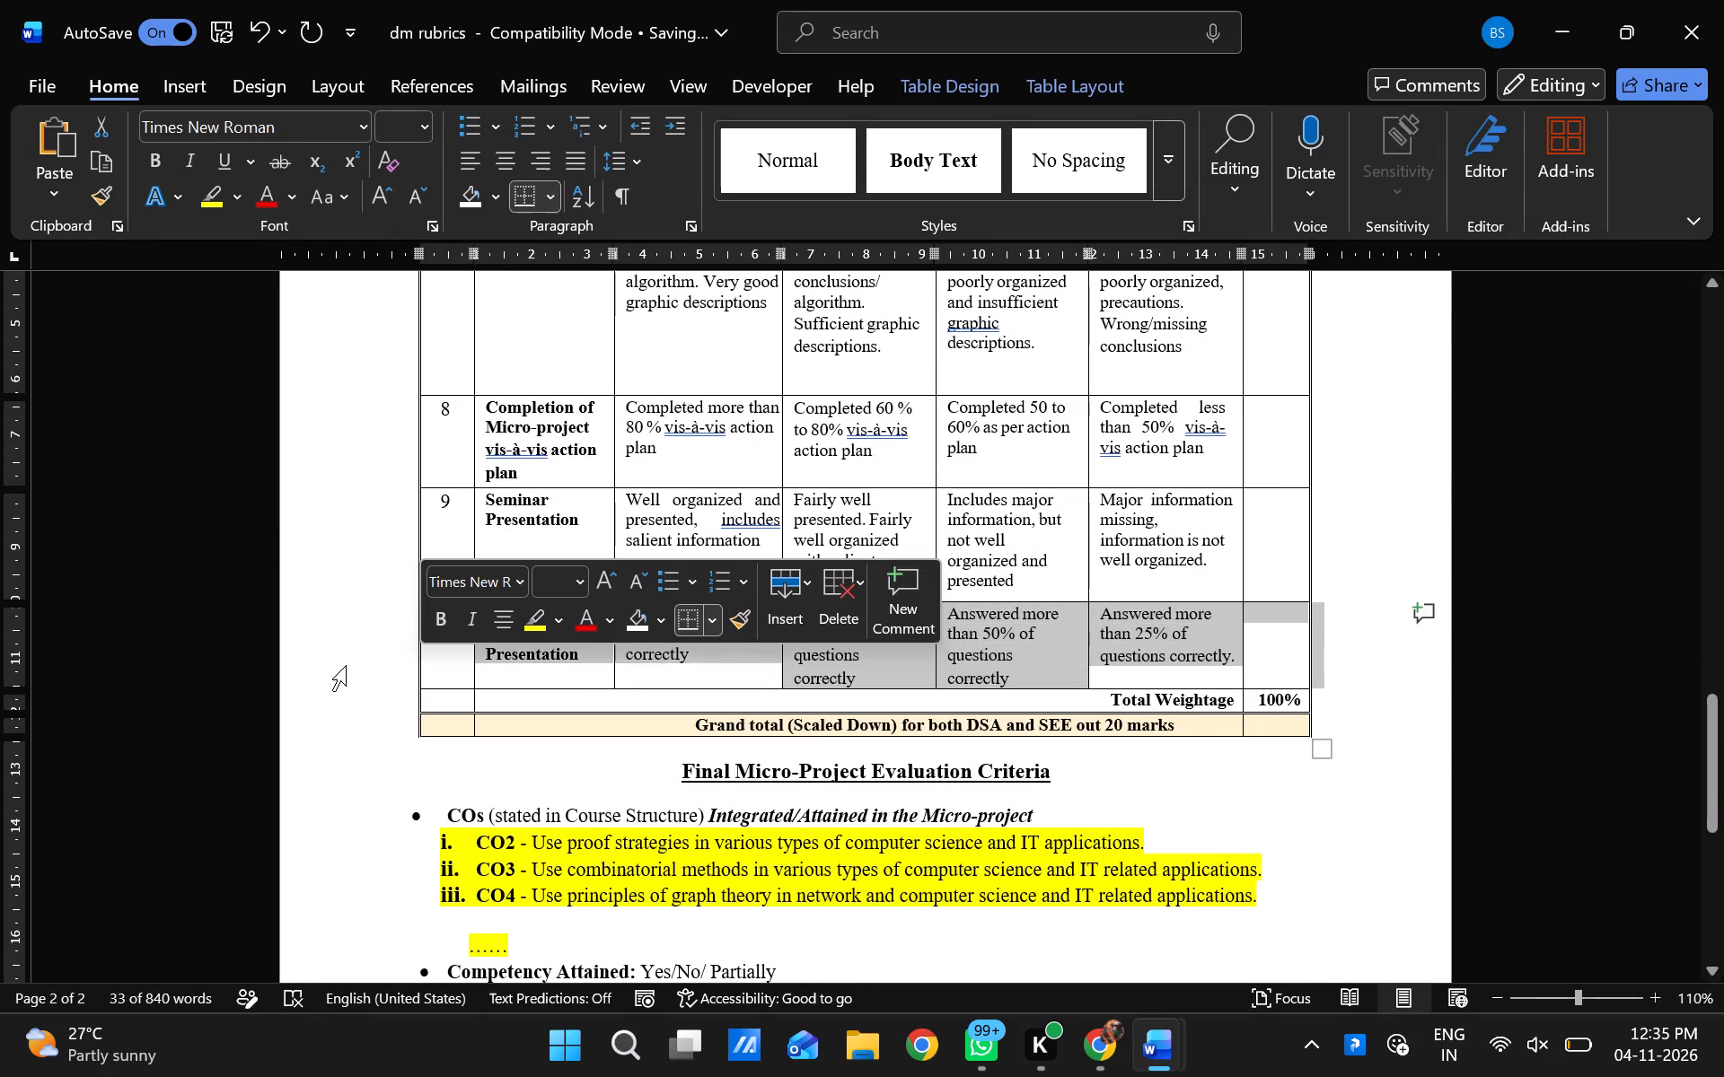
left_click(362, 815)
scroll(362, 815, "up", 10)
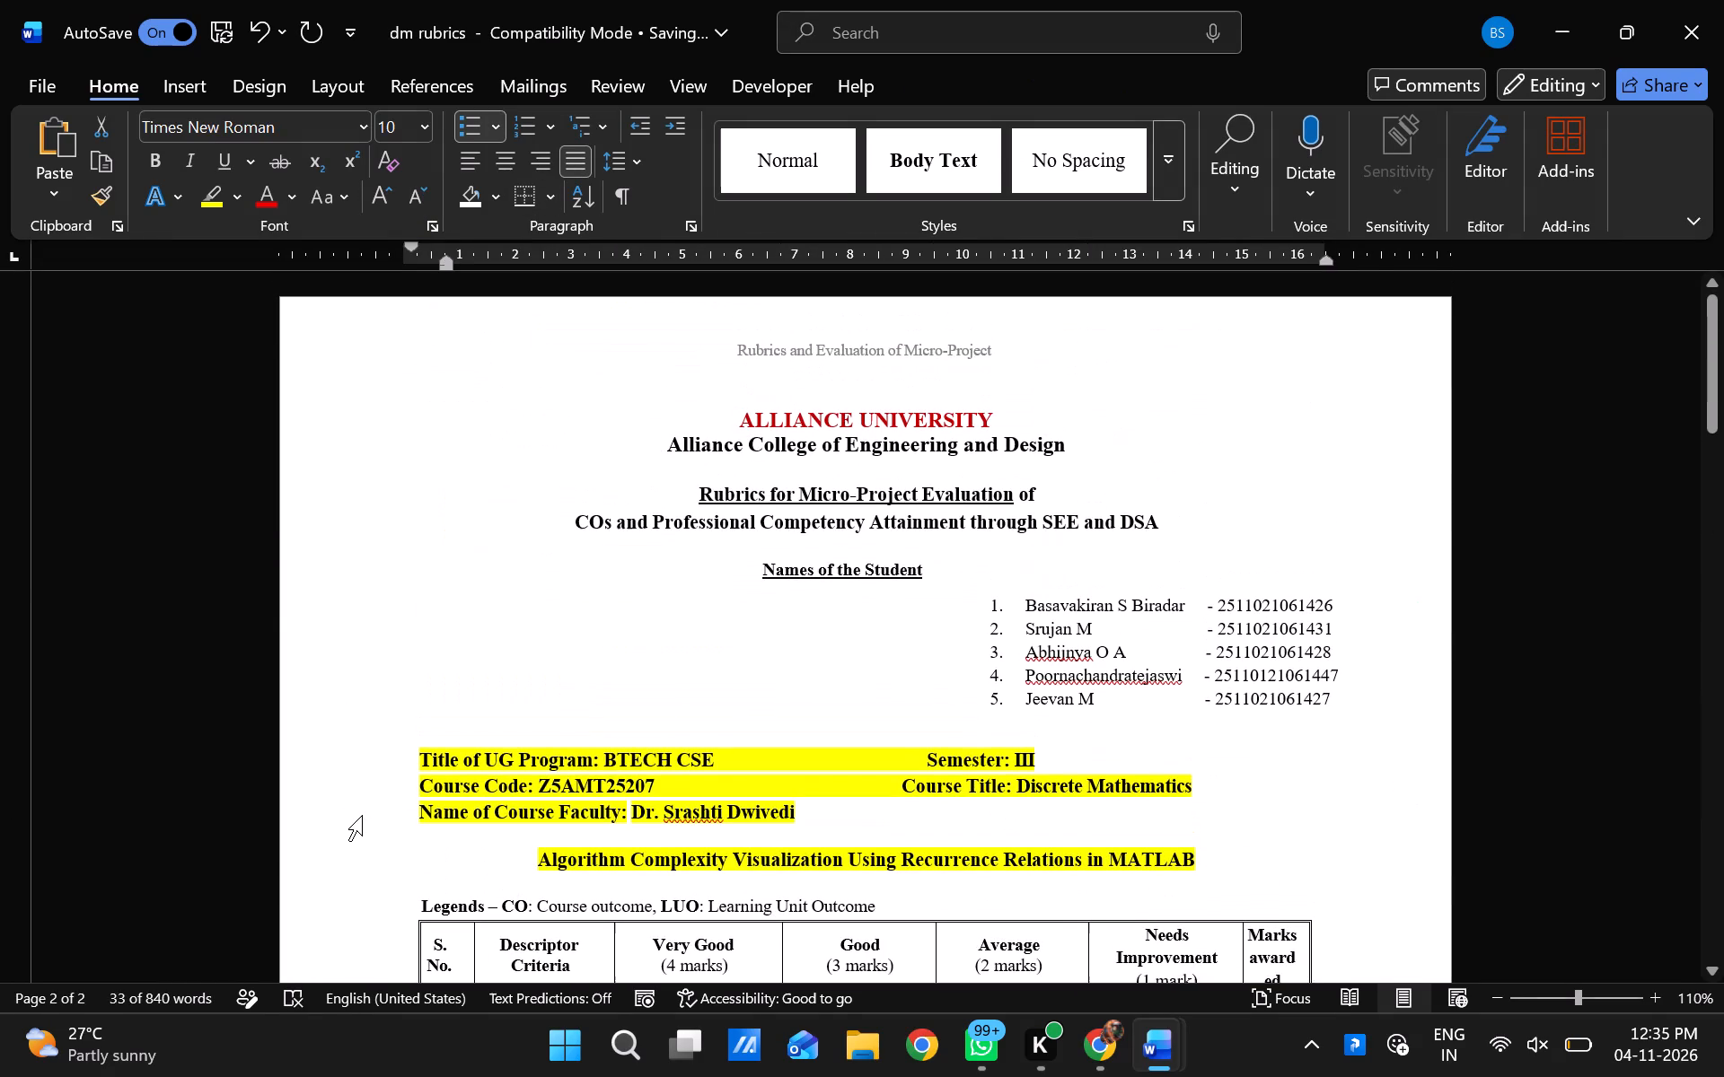
scroll(703, 684, "down", 11)
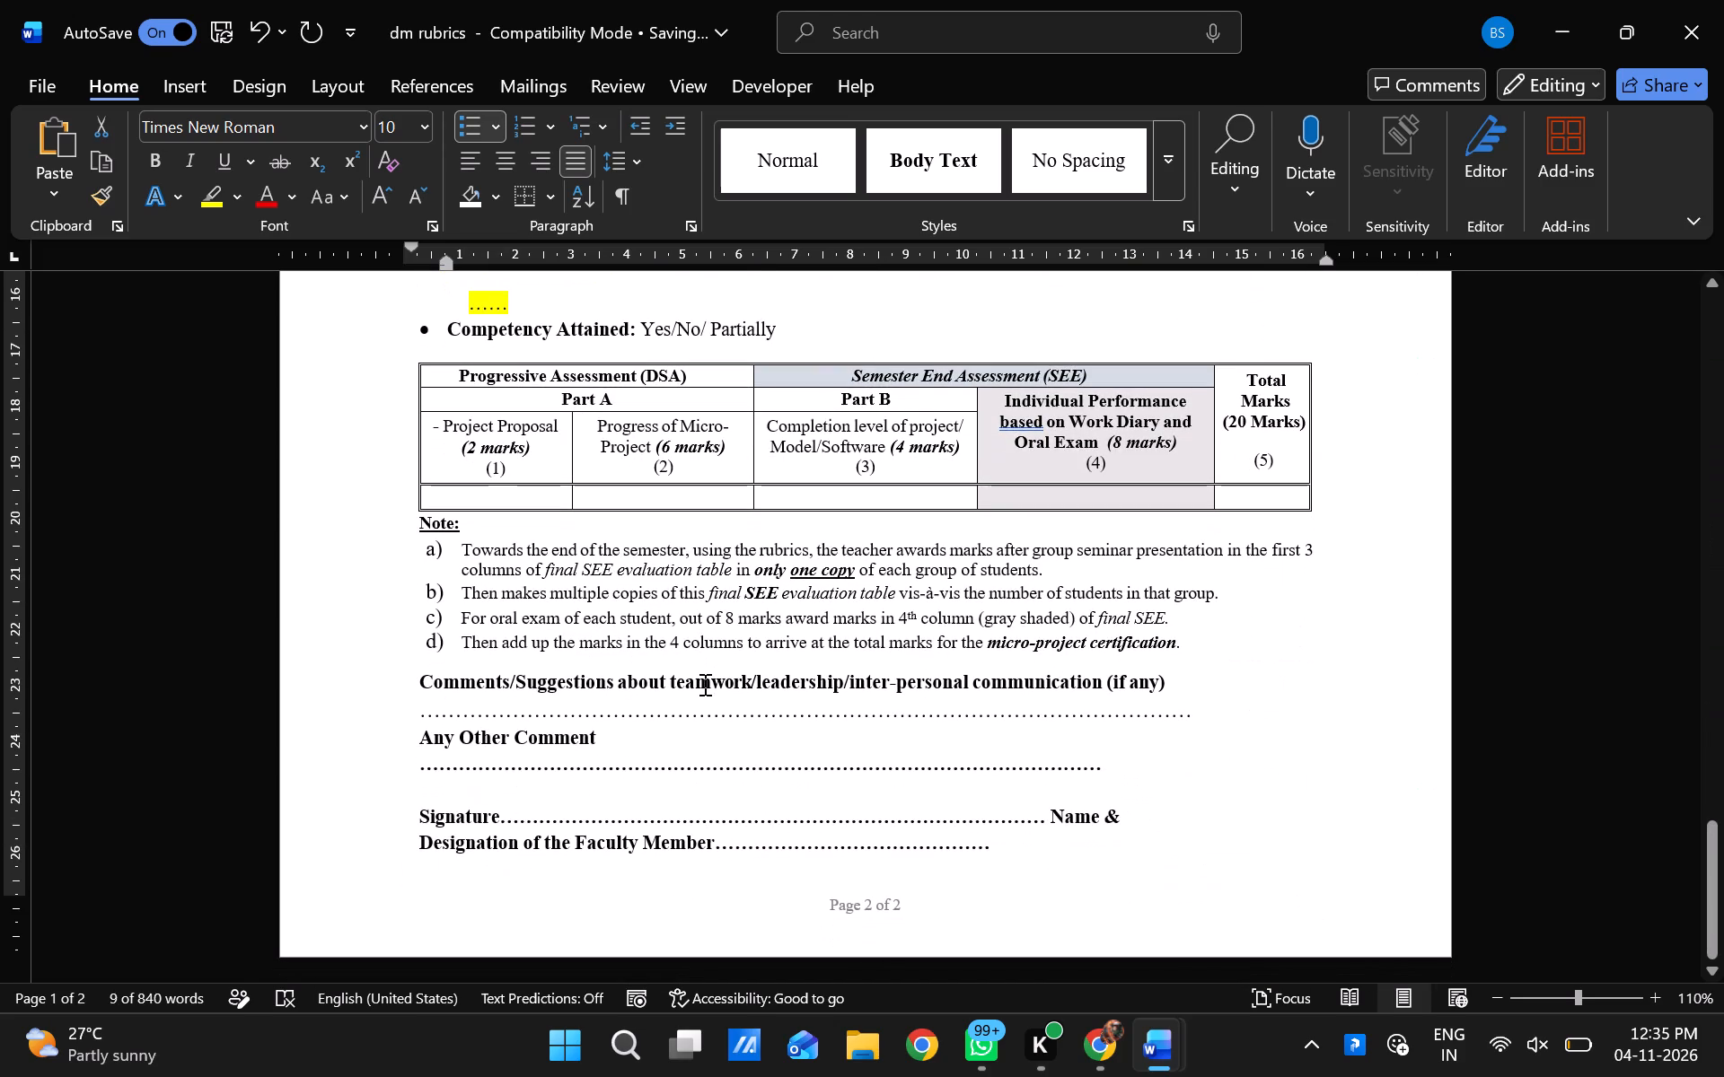
scroll(703, 684, "down", 1)
scroll(703, 684, "up", 18)
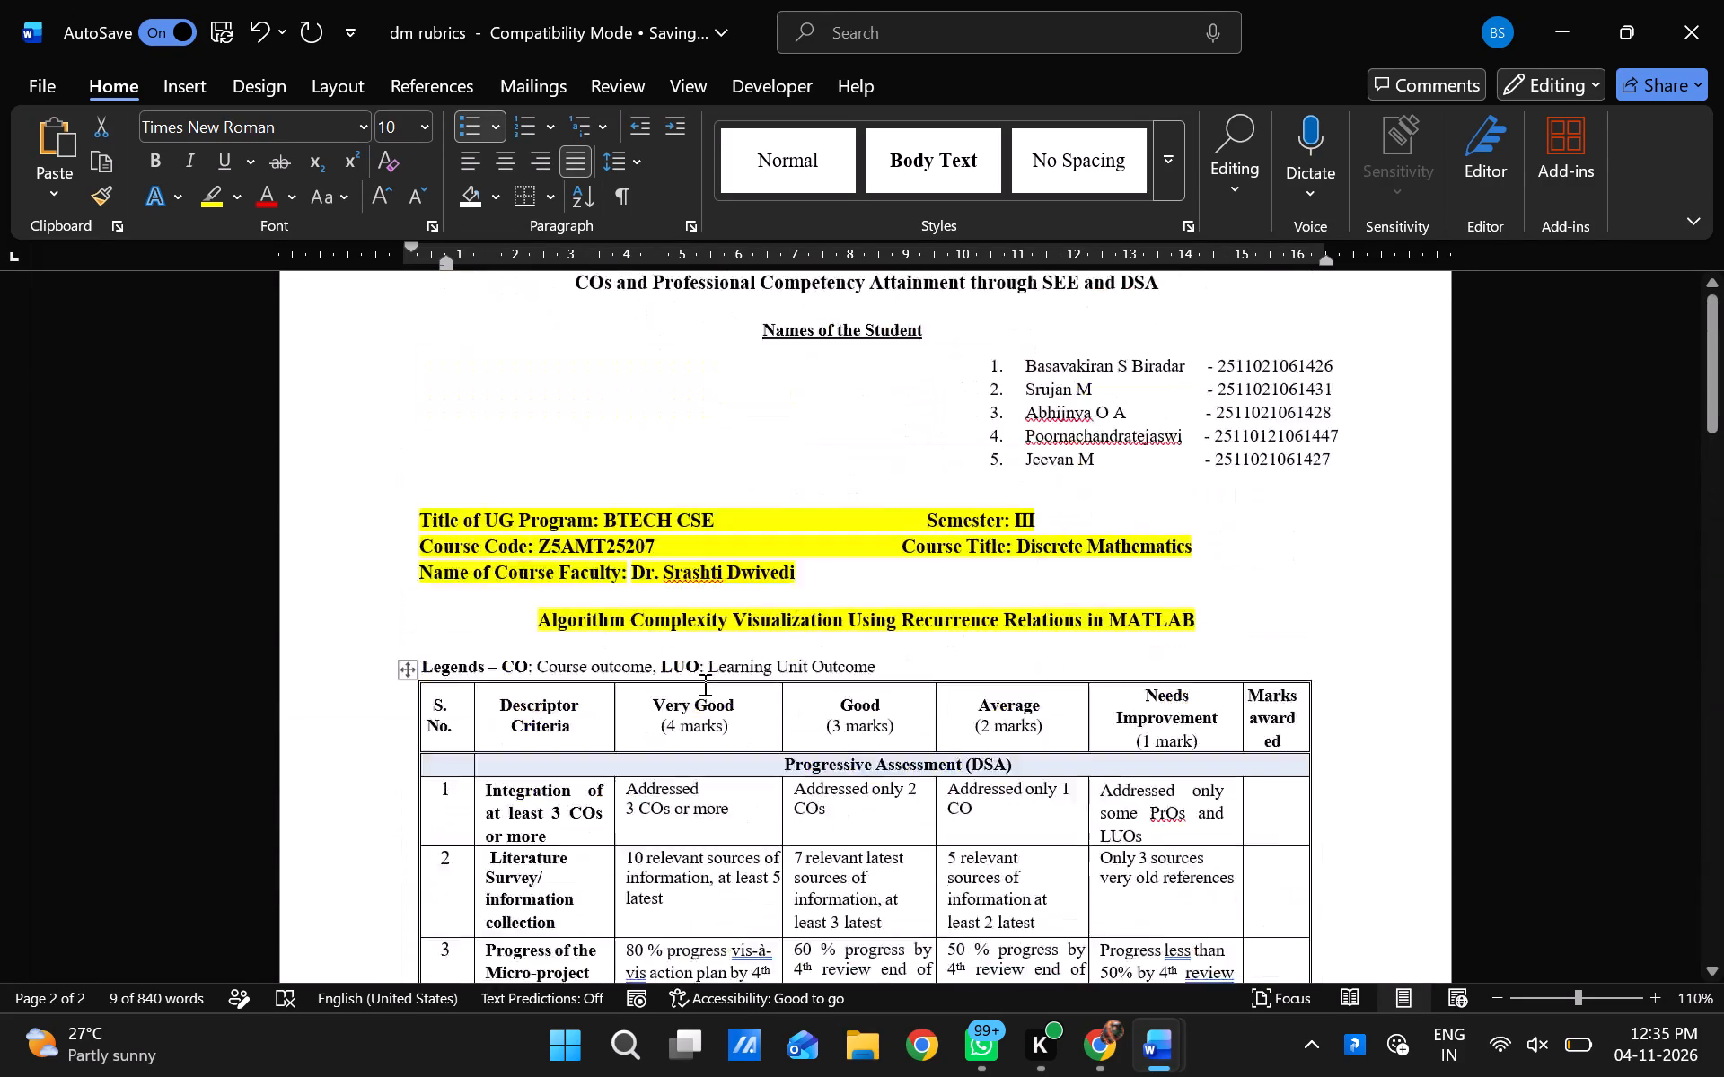
Save the document.
key("ctrl+s")
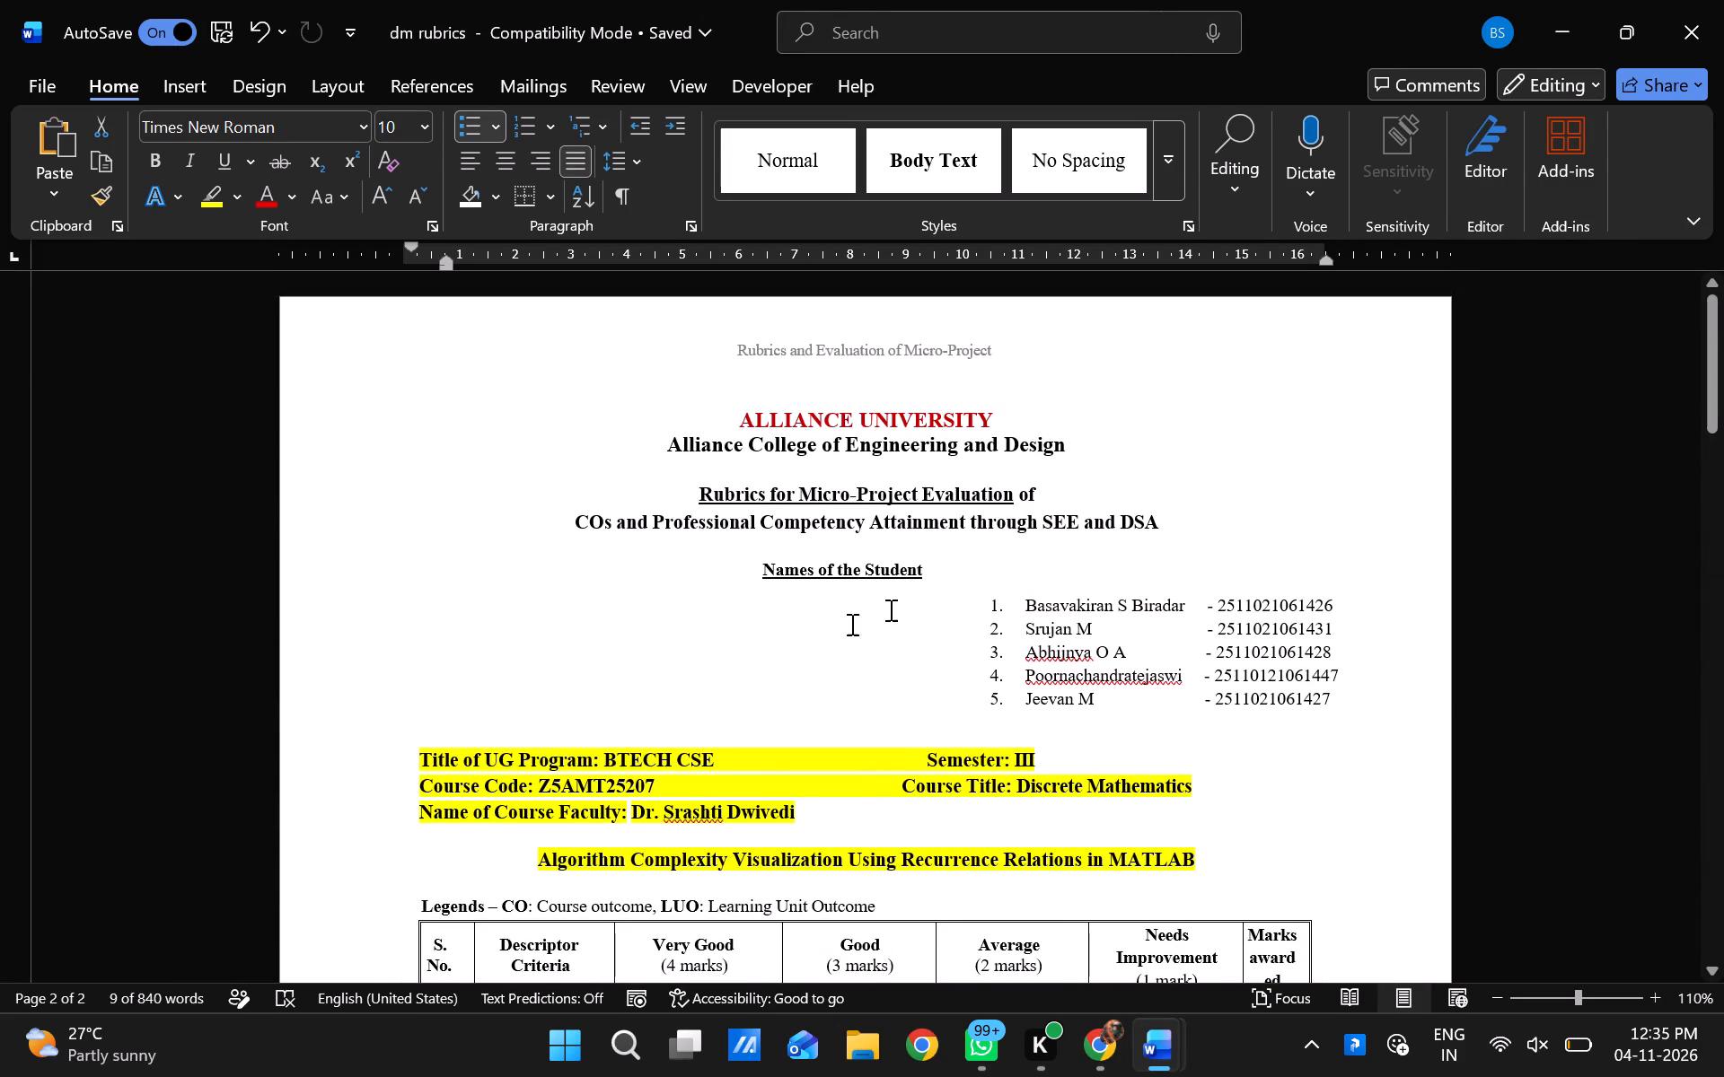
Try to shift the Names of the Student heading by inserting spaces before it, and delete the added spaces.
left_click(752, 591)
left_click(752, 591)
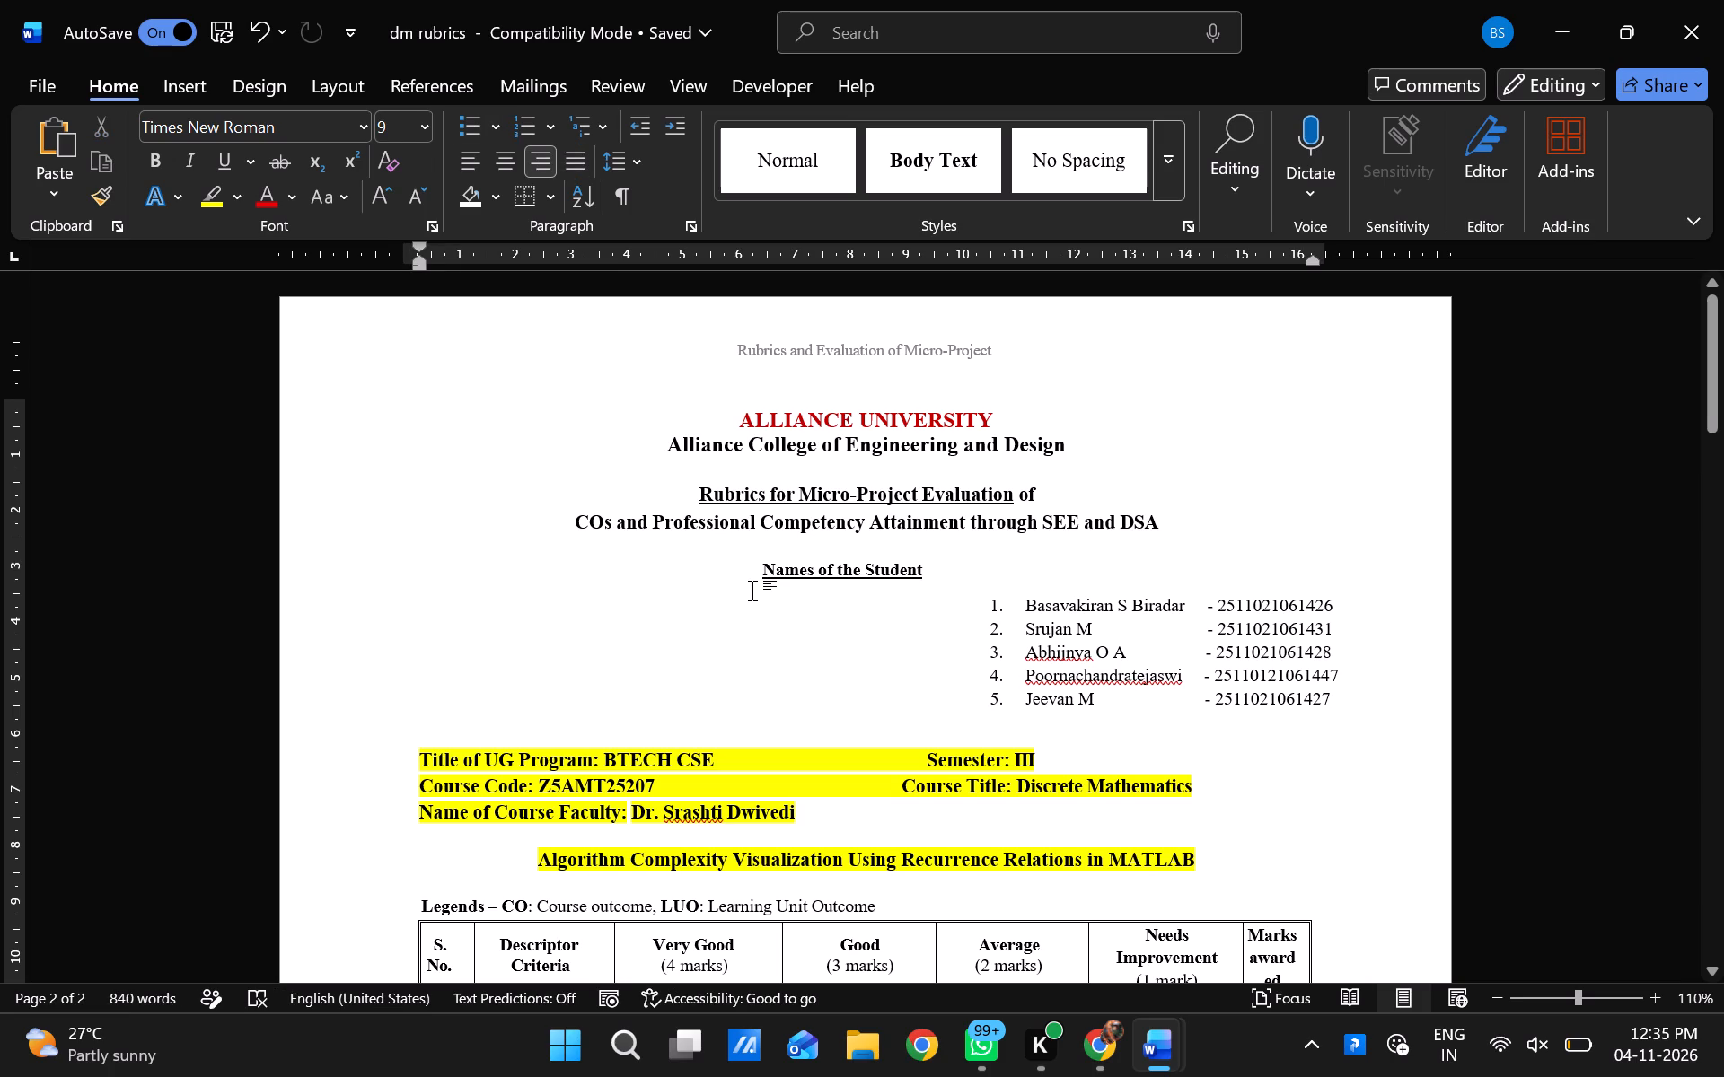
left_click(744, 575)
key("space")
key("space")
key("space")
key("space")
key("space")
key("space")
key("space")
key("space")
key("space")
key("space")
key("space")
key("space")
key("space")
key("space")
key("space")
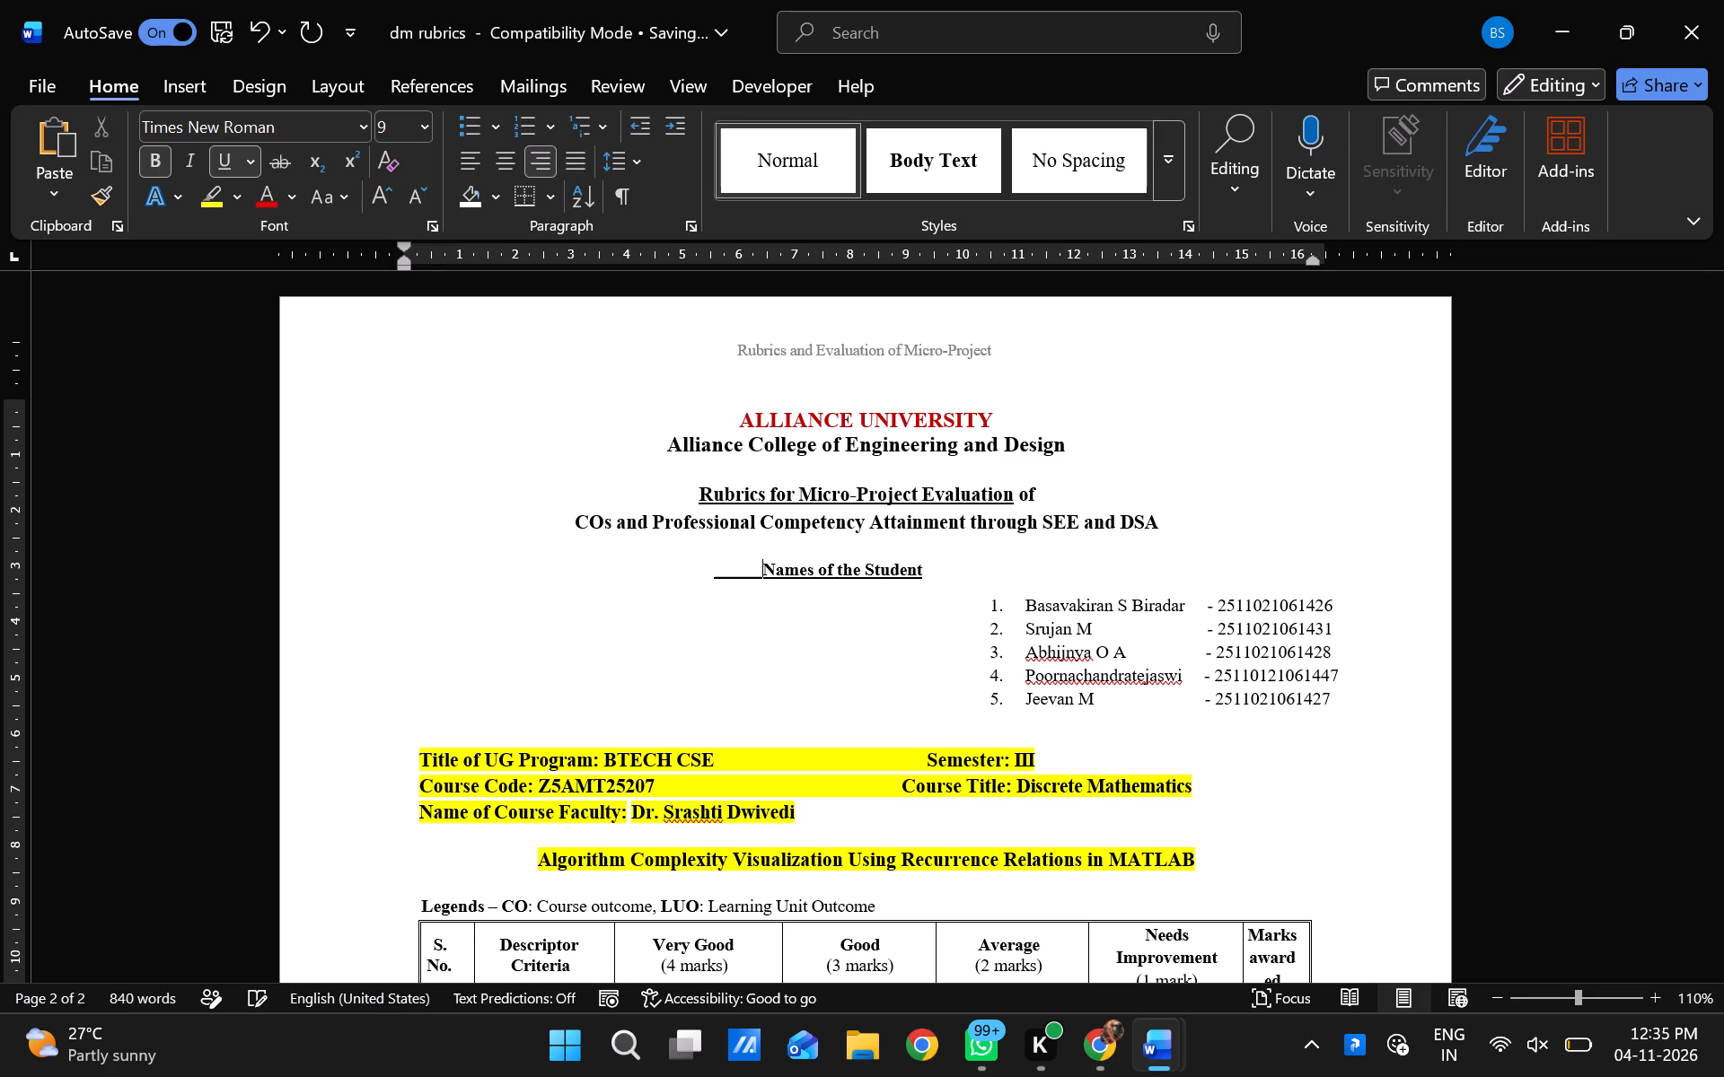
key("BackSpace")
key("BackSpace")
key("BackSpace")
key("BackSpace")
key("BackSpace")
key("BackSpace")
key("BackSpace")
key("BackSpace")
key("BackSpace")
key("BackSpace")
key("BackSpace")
Left-align the Names of the Student heading, trying tab indents before it and removing them.
left_click(466, 153)
key("Tab")
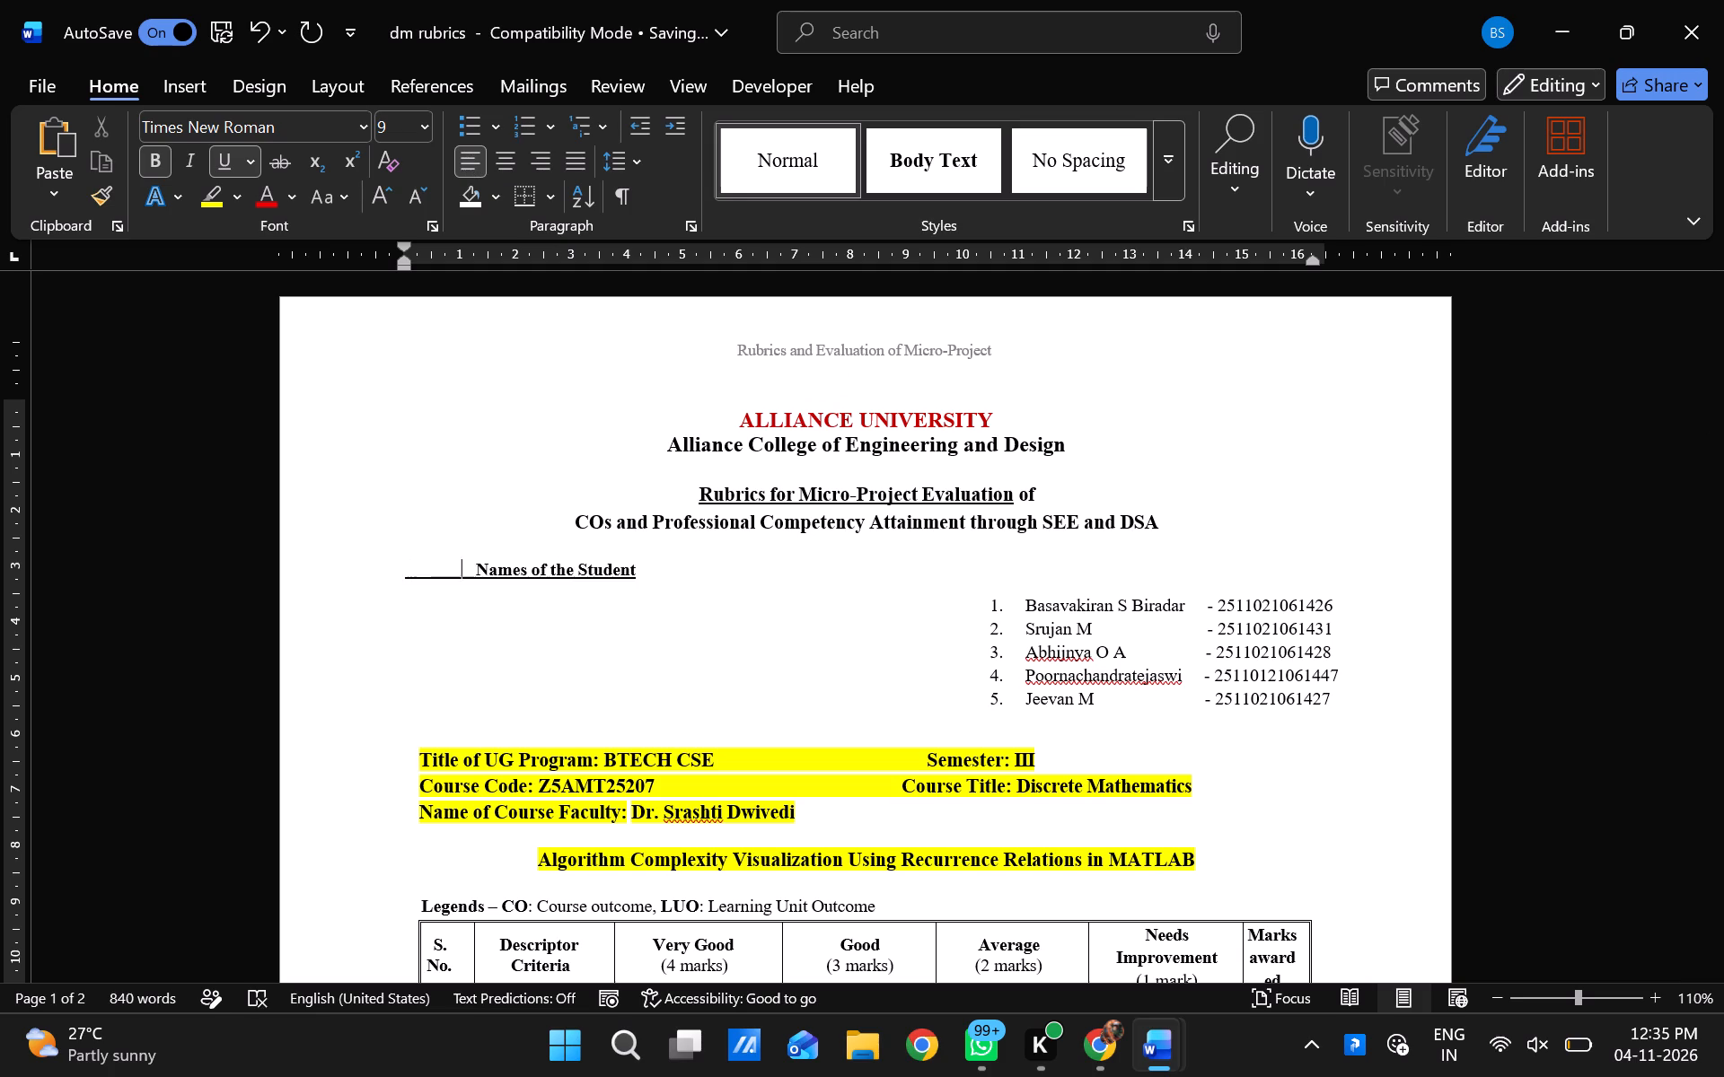
key("Tab")
key("BackSpace")
key("BackSpace")
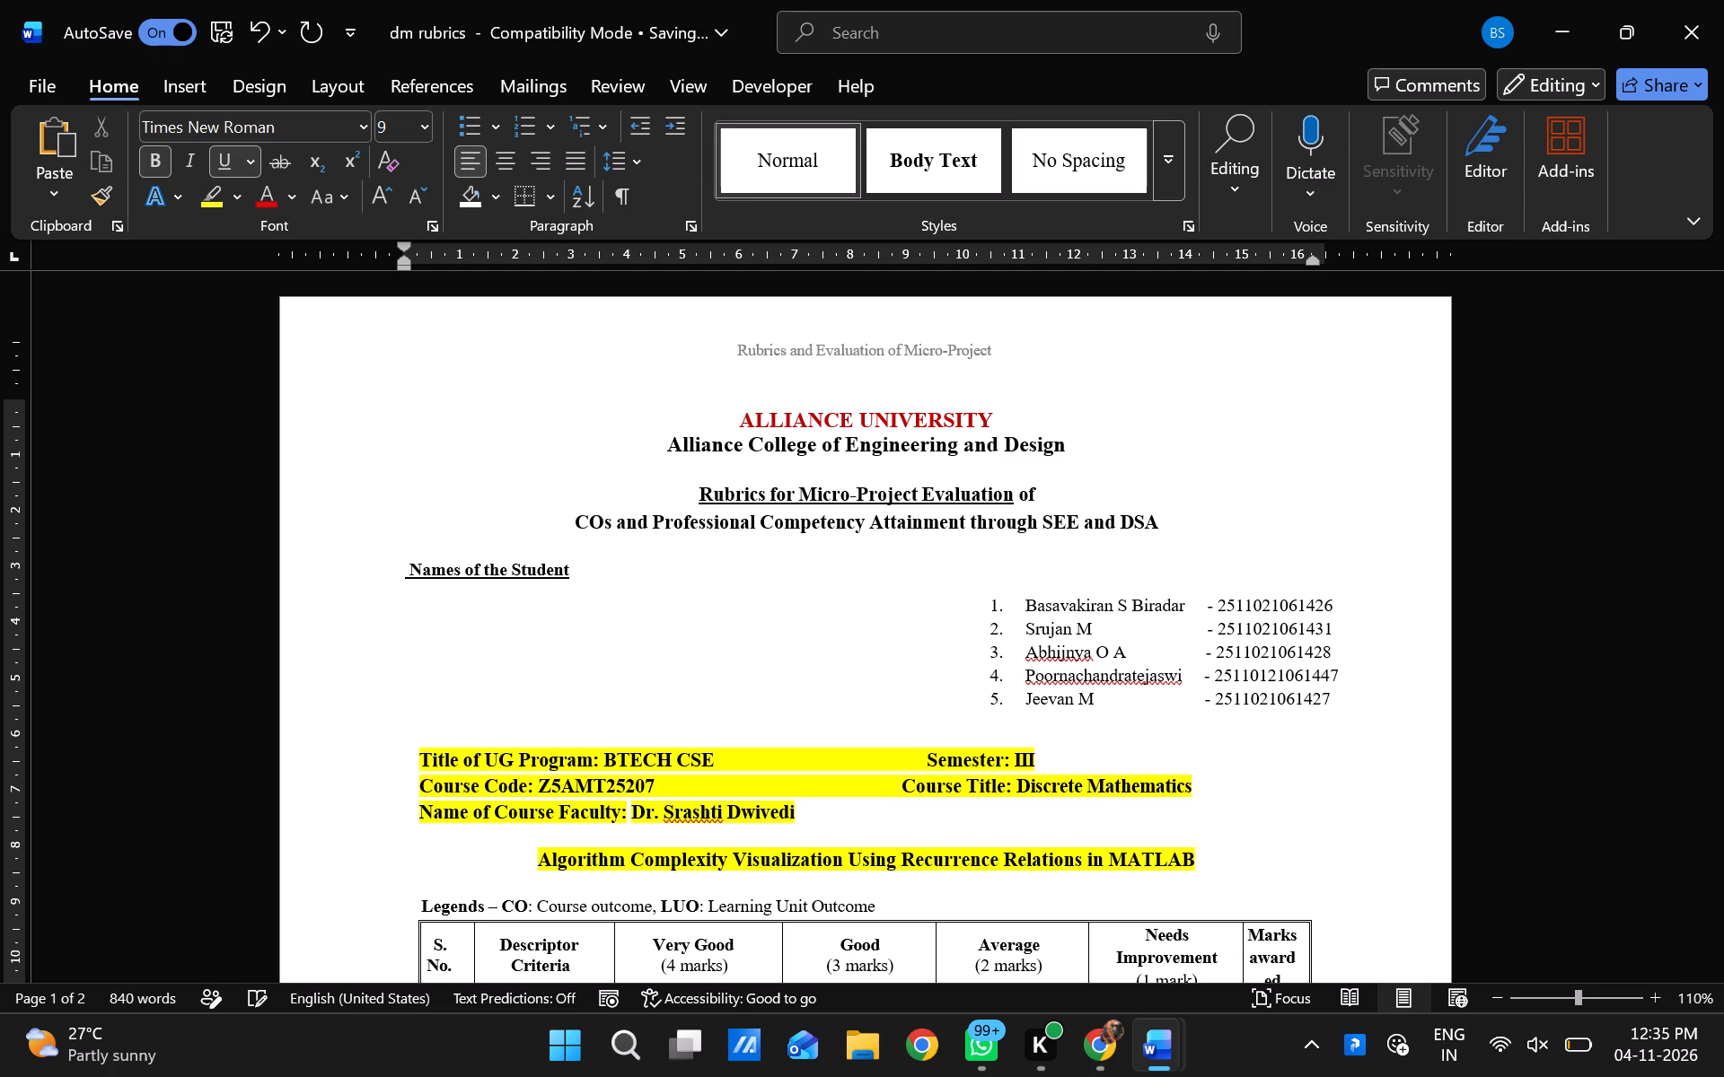
Indent the Names of the Student heading with five tabs that carry no underline.
left_click(220, 161)
key("Tab")
key("Tab")
key("Tab")
key("Tab")
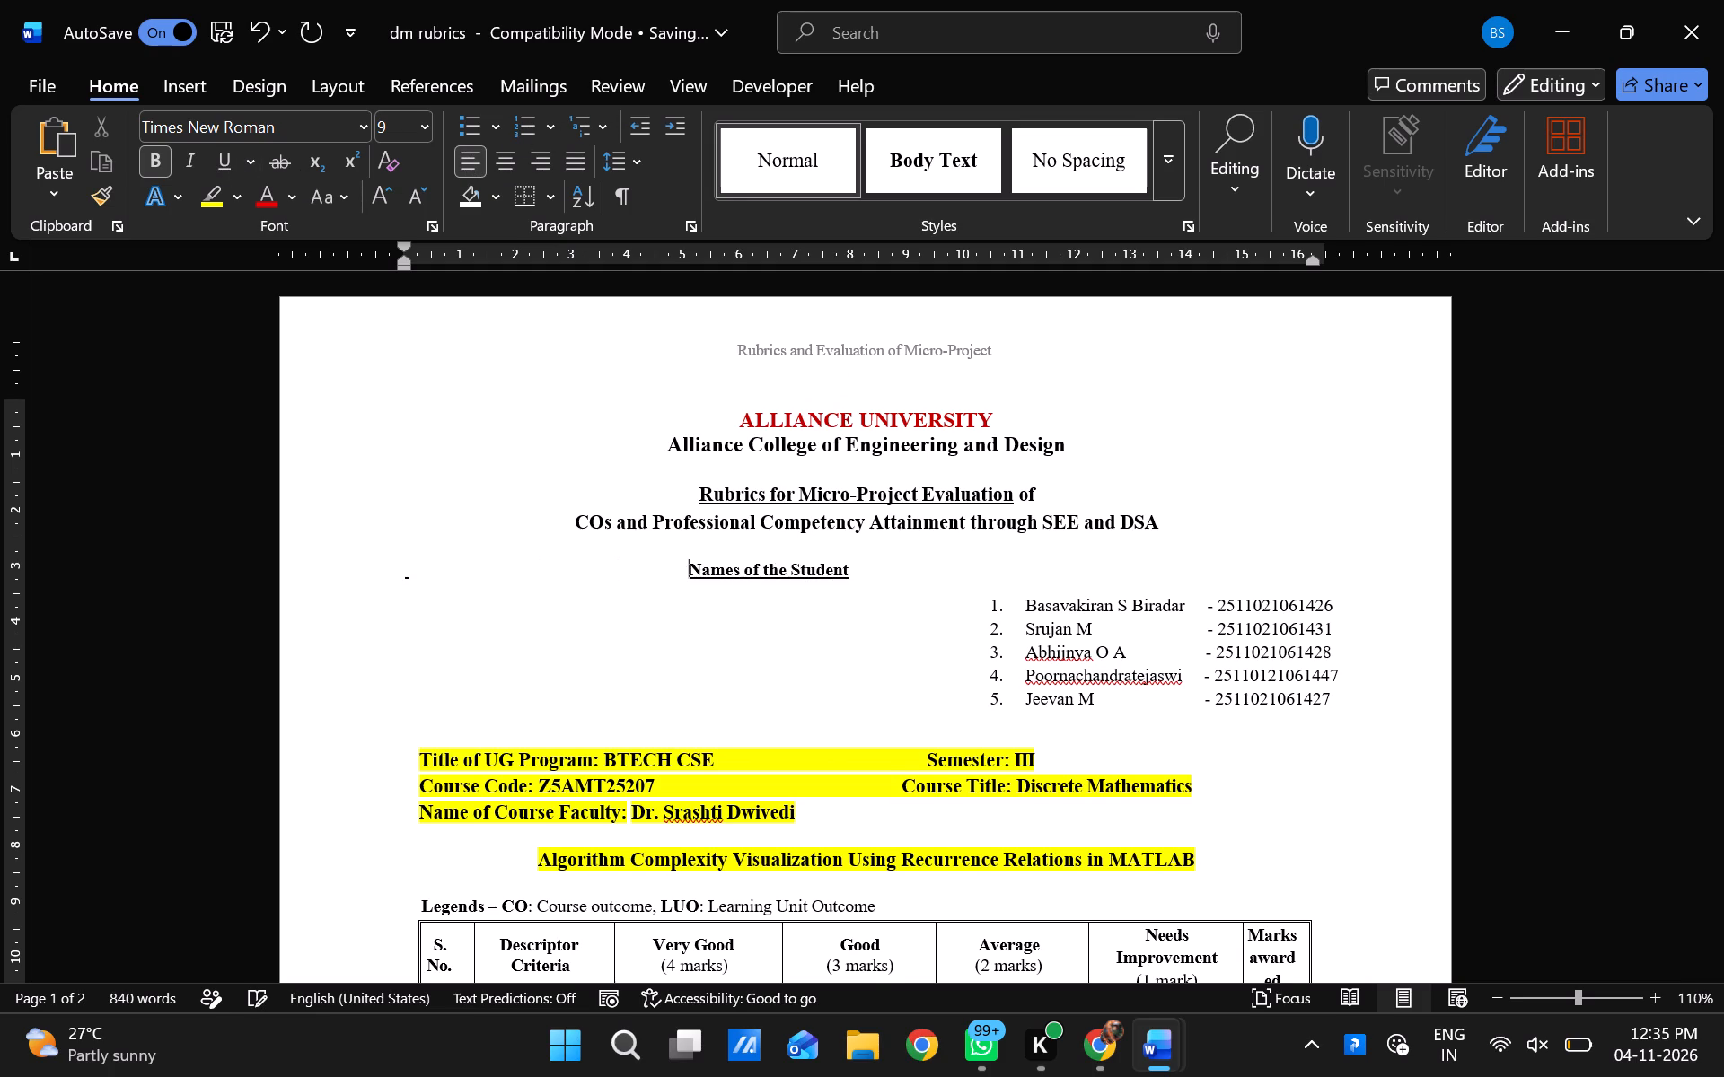
key("Tab")
key("Tab")
key("Tab")
key("backslash")
key("BackSpace")
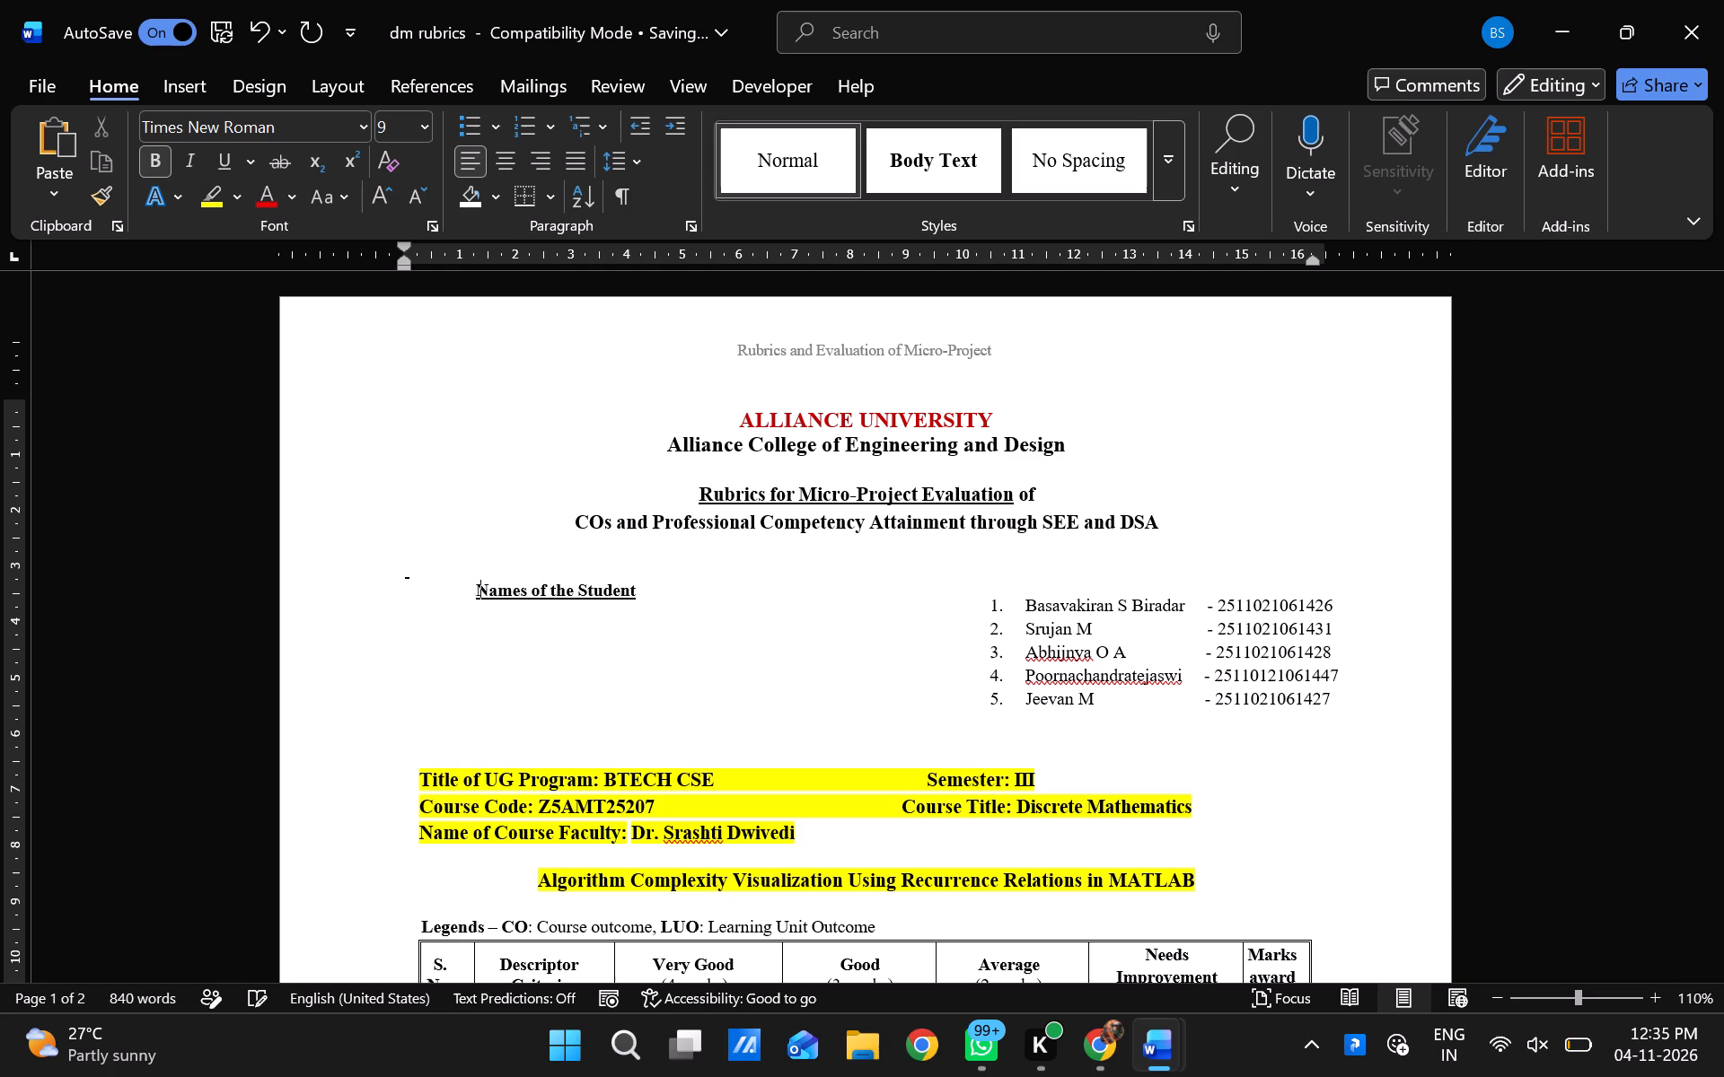
key("BackSpace")
key("BackSpace")
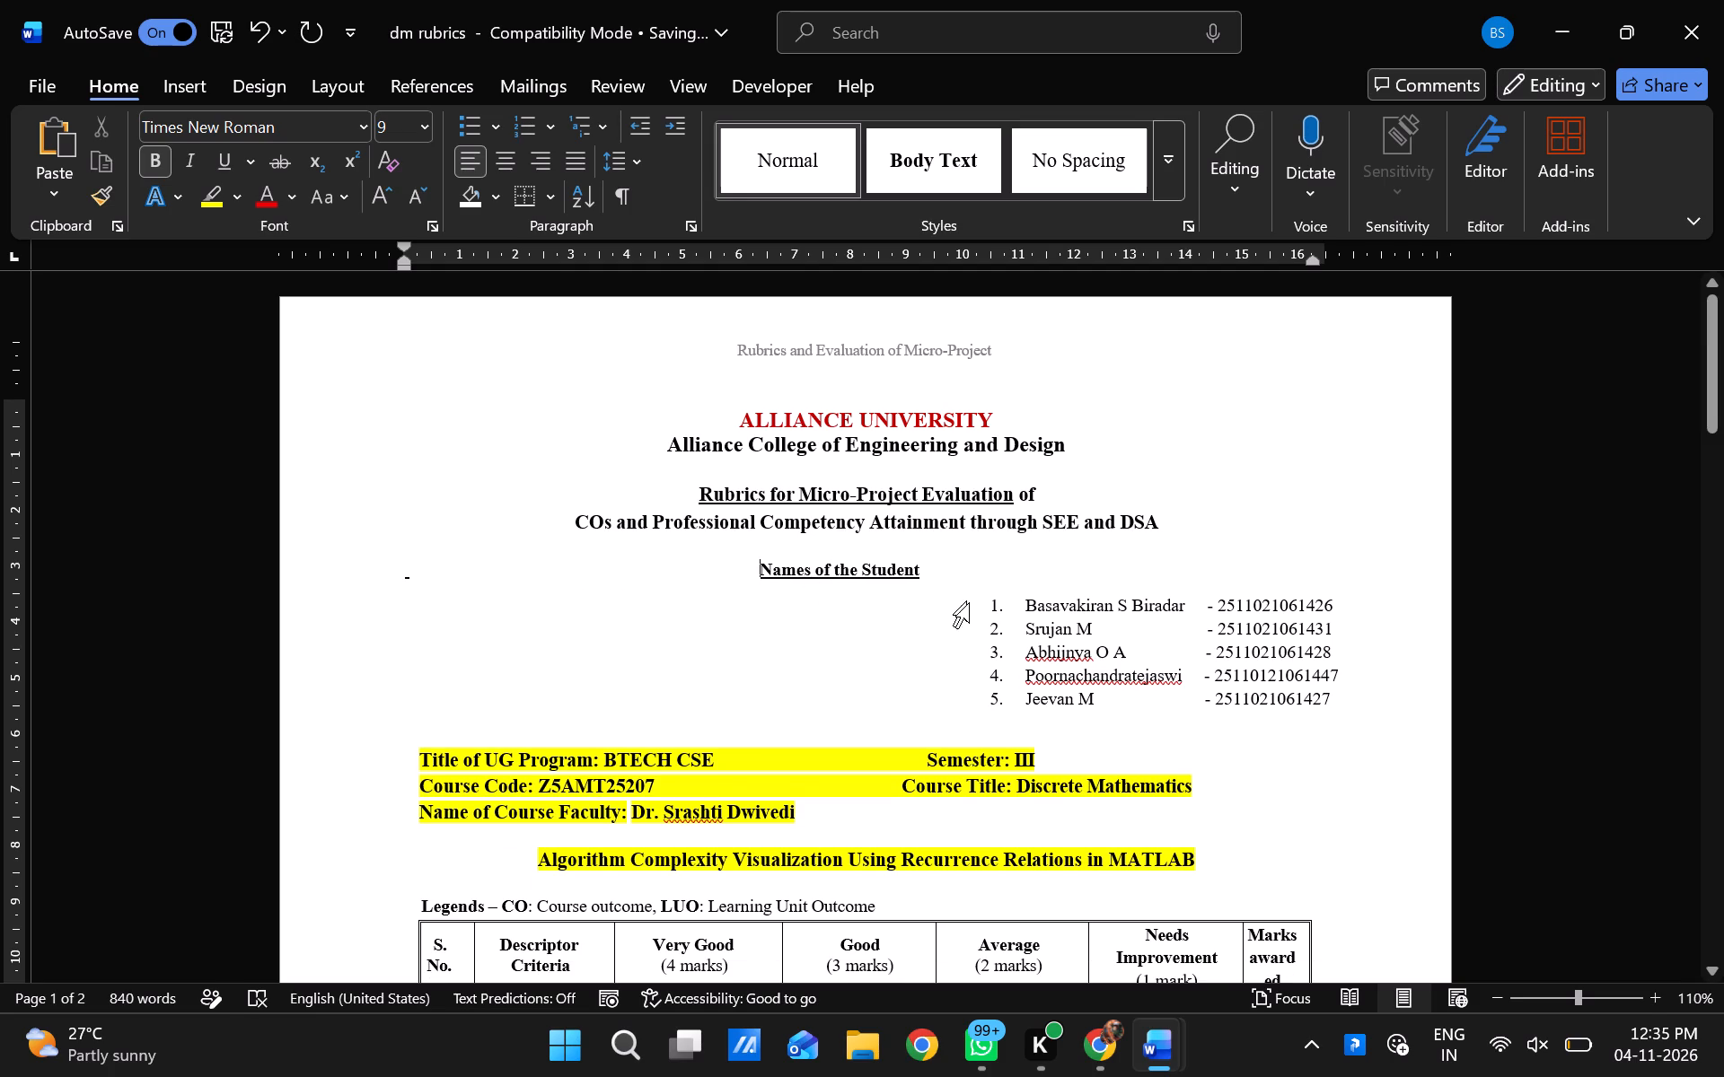
Move the student list text box slightly down, leaving more room beneath the Names of the Student heading.
left_click(970, 602)
left_click_drag(1042, 591, 1041, 593)
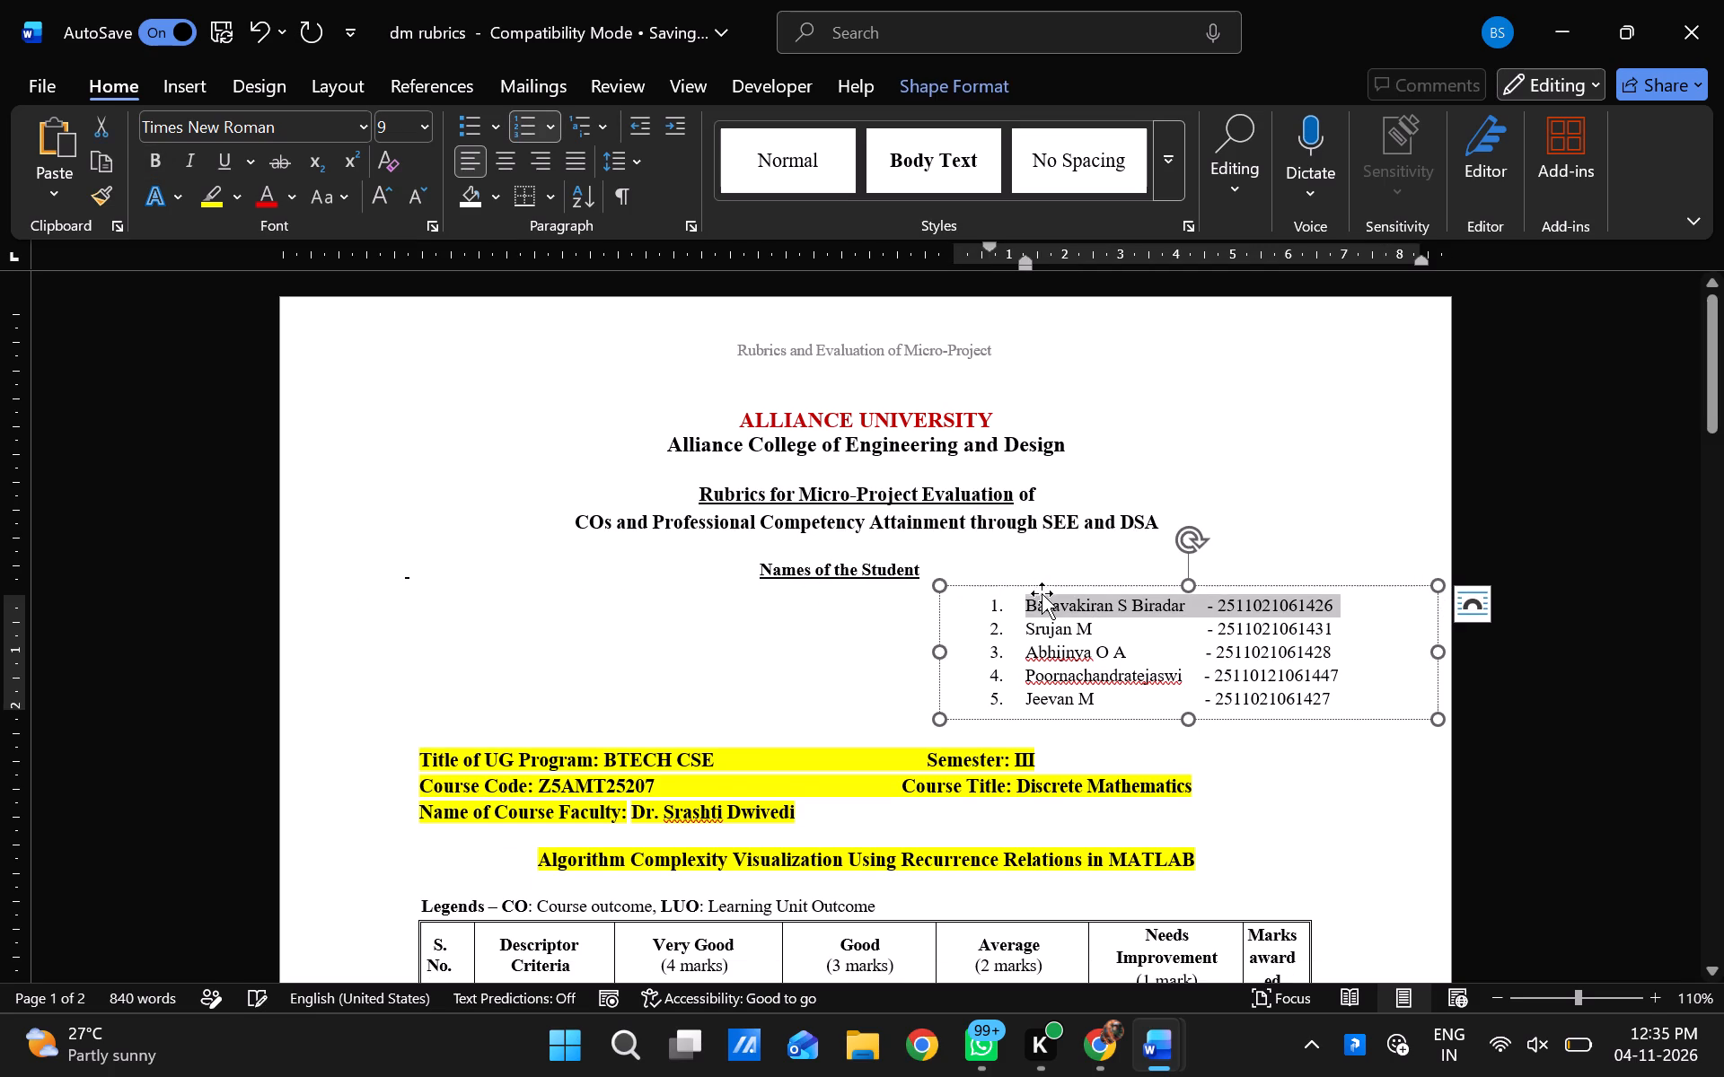
left_click_drag(1041, 593, 1041, 602)
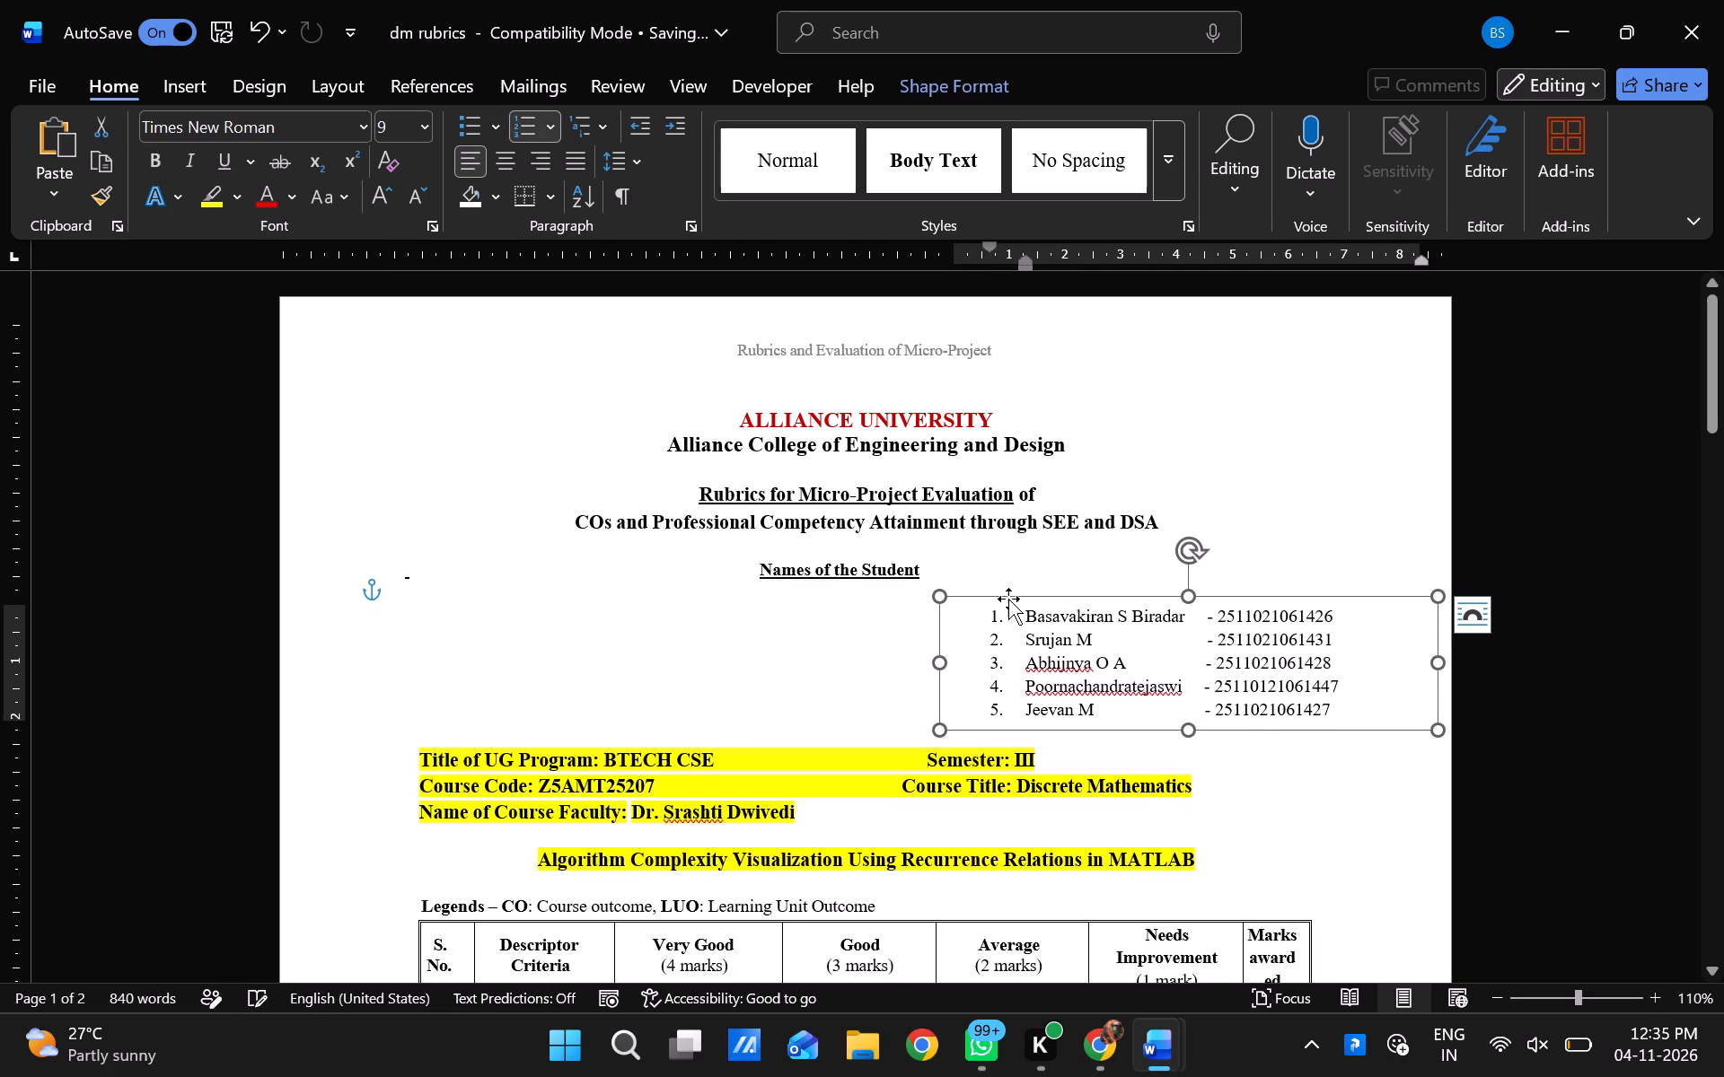
Insert non-underlined spaces before the Names of the Student heading so that it sits directly above the student list.
left_click(746, 567)
key("space")
key("space")
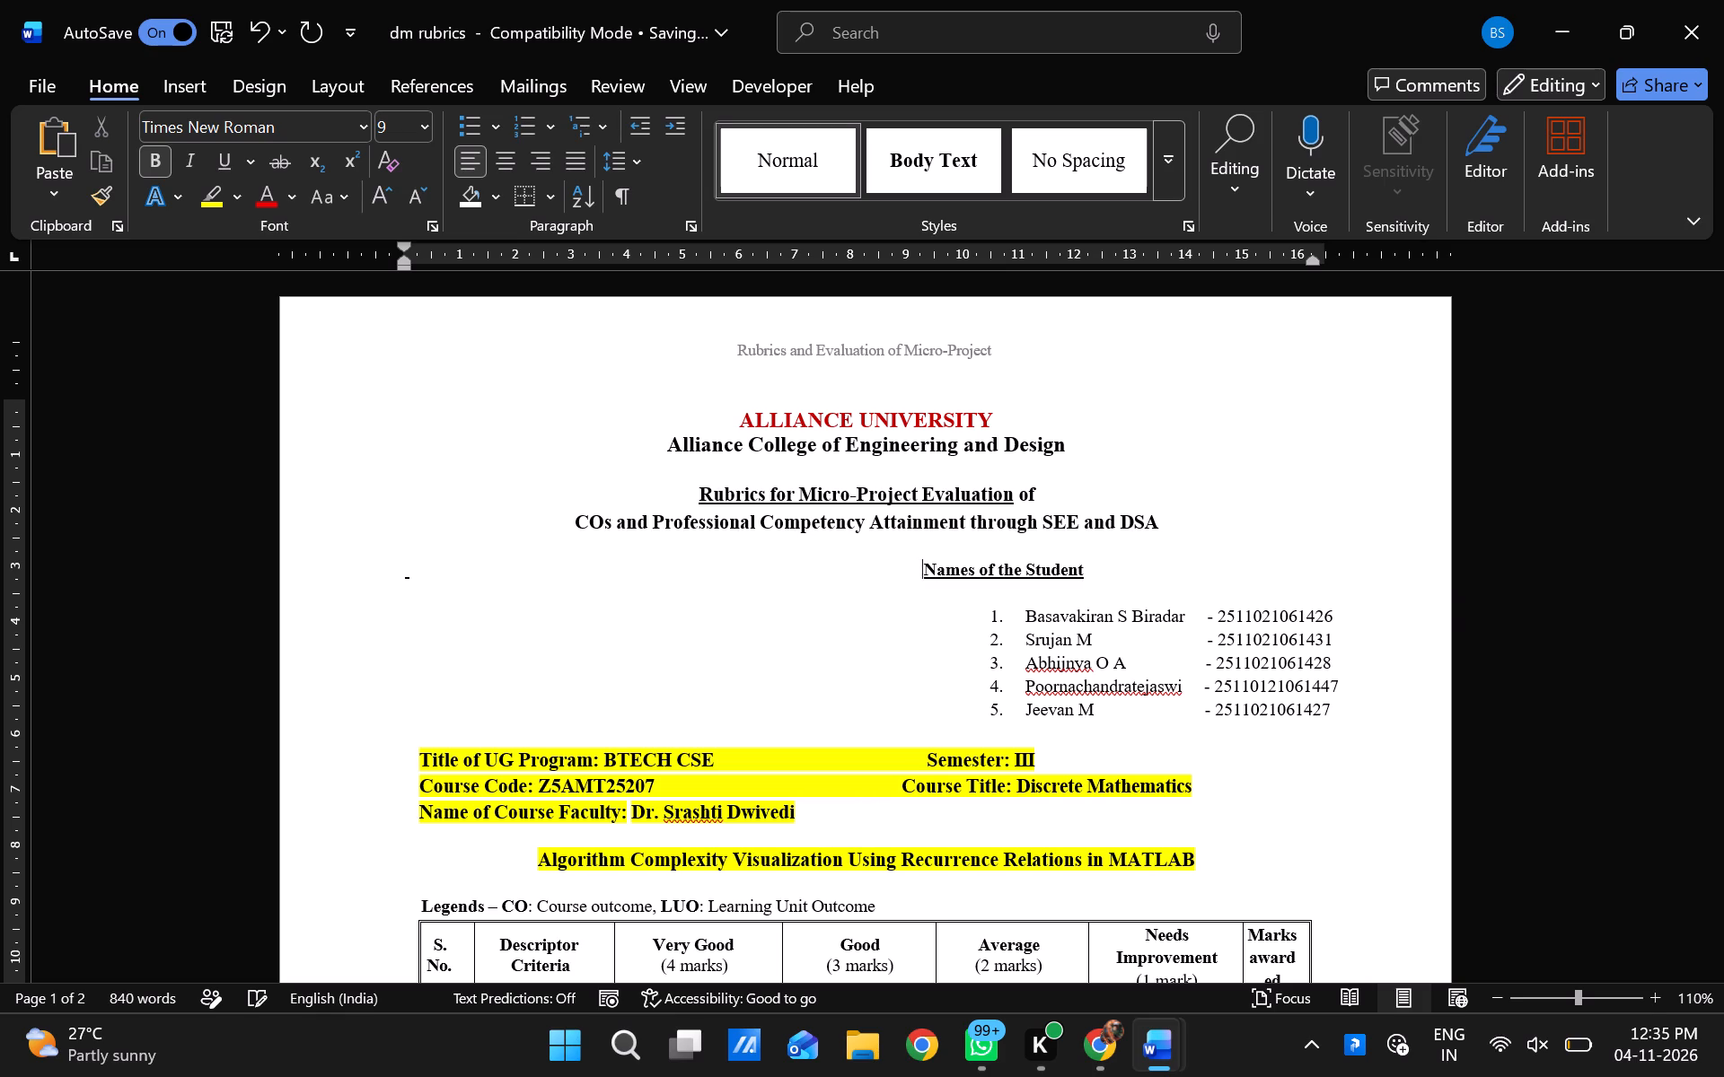
key("space")
key("space")
key("space")
key("space")
key("space")
key("space")
key("space")
key("space")
key("space")
key("space")
key("space")
key("space")
key("space")
key("space")
key("space")
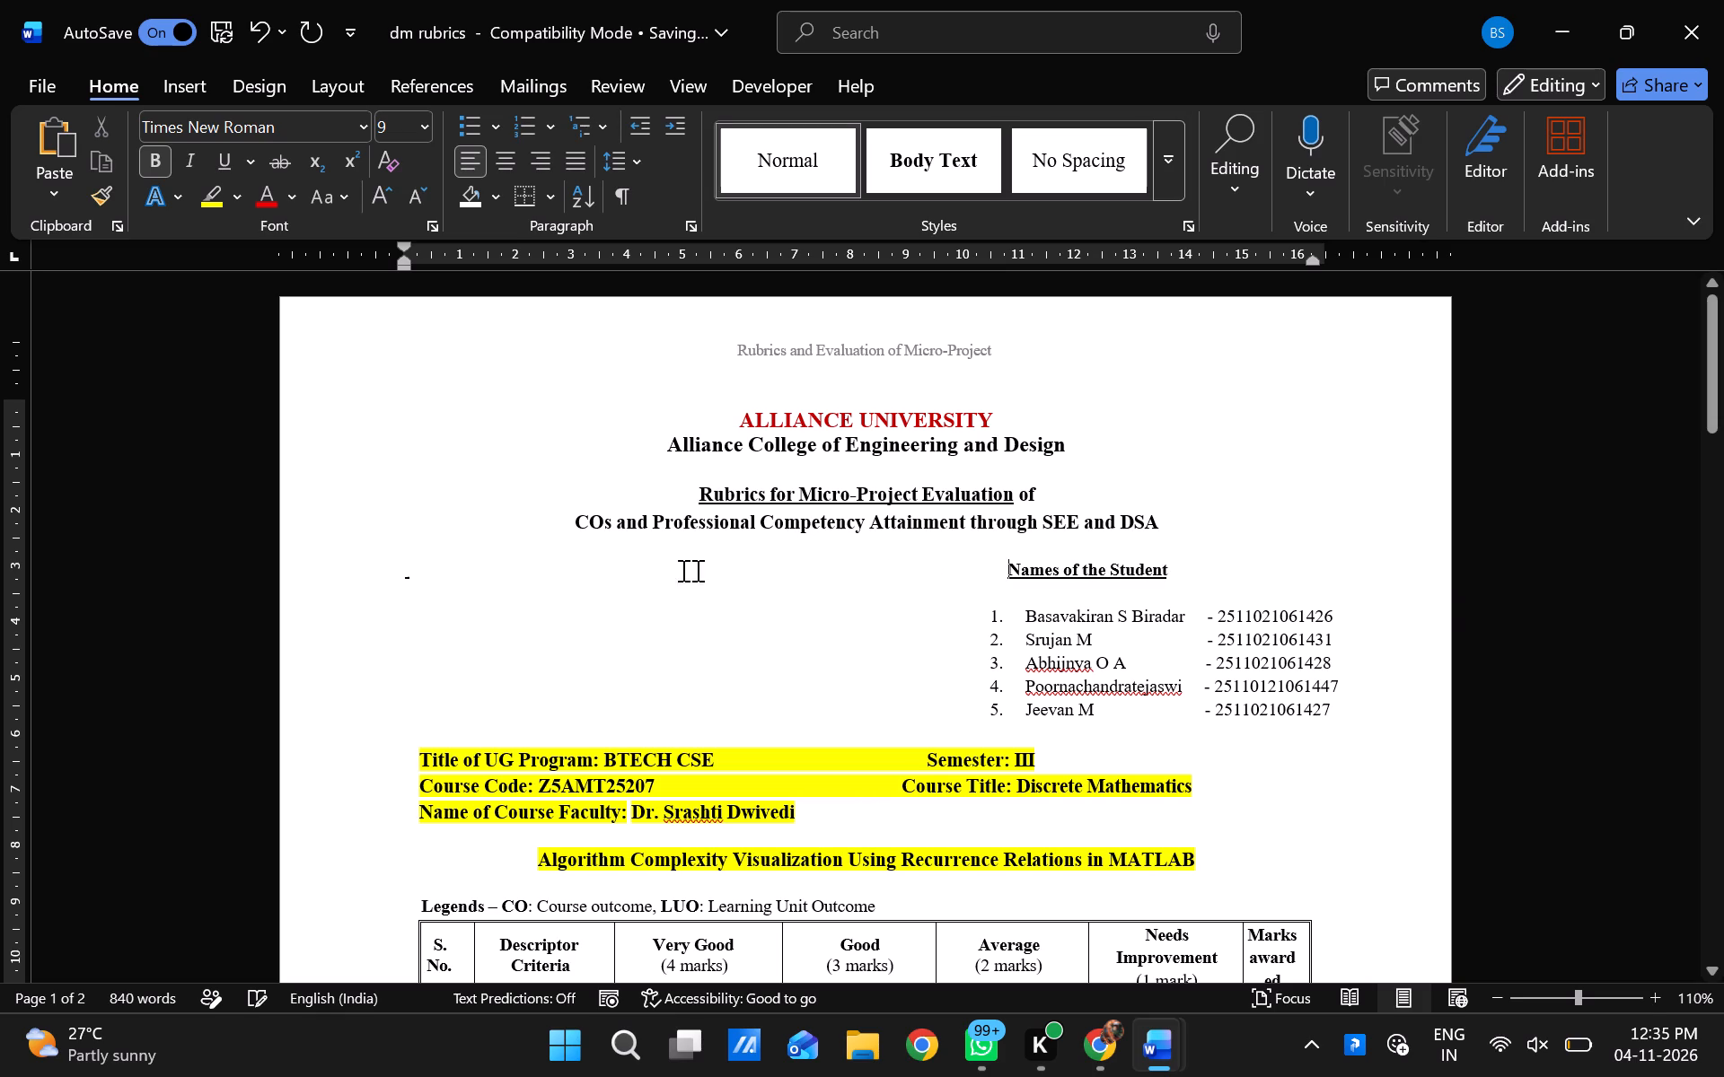
Remove the stray underlined mark at the start of the Names of the Student line.
left_click(435, 578)
key("BackSpace")
key("space")
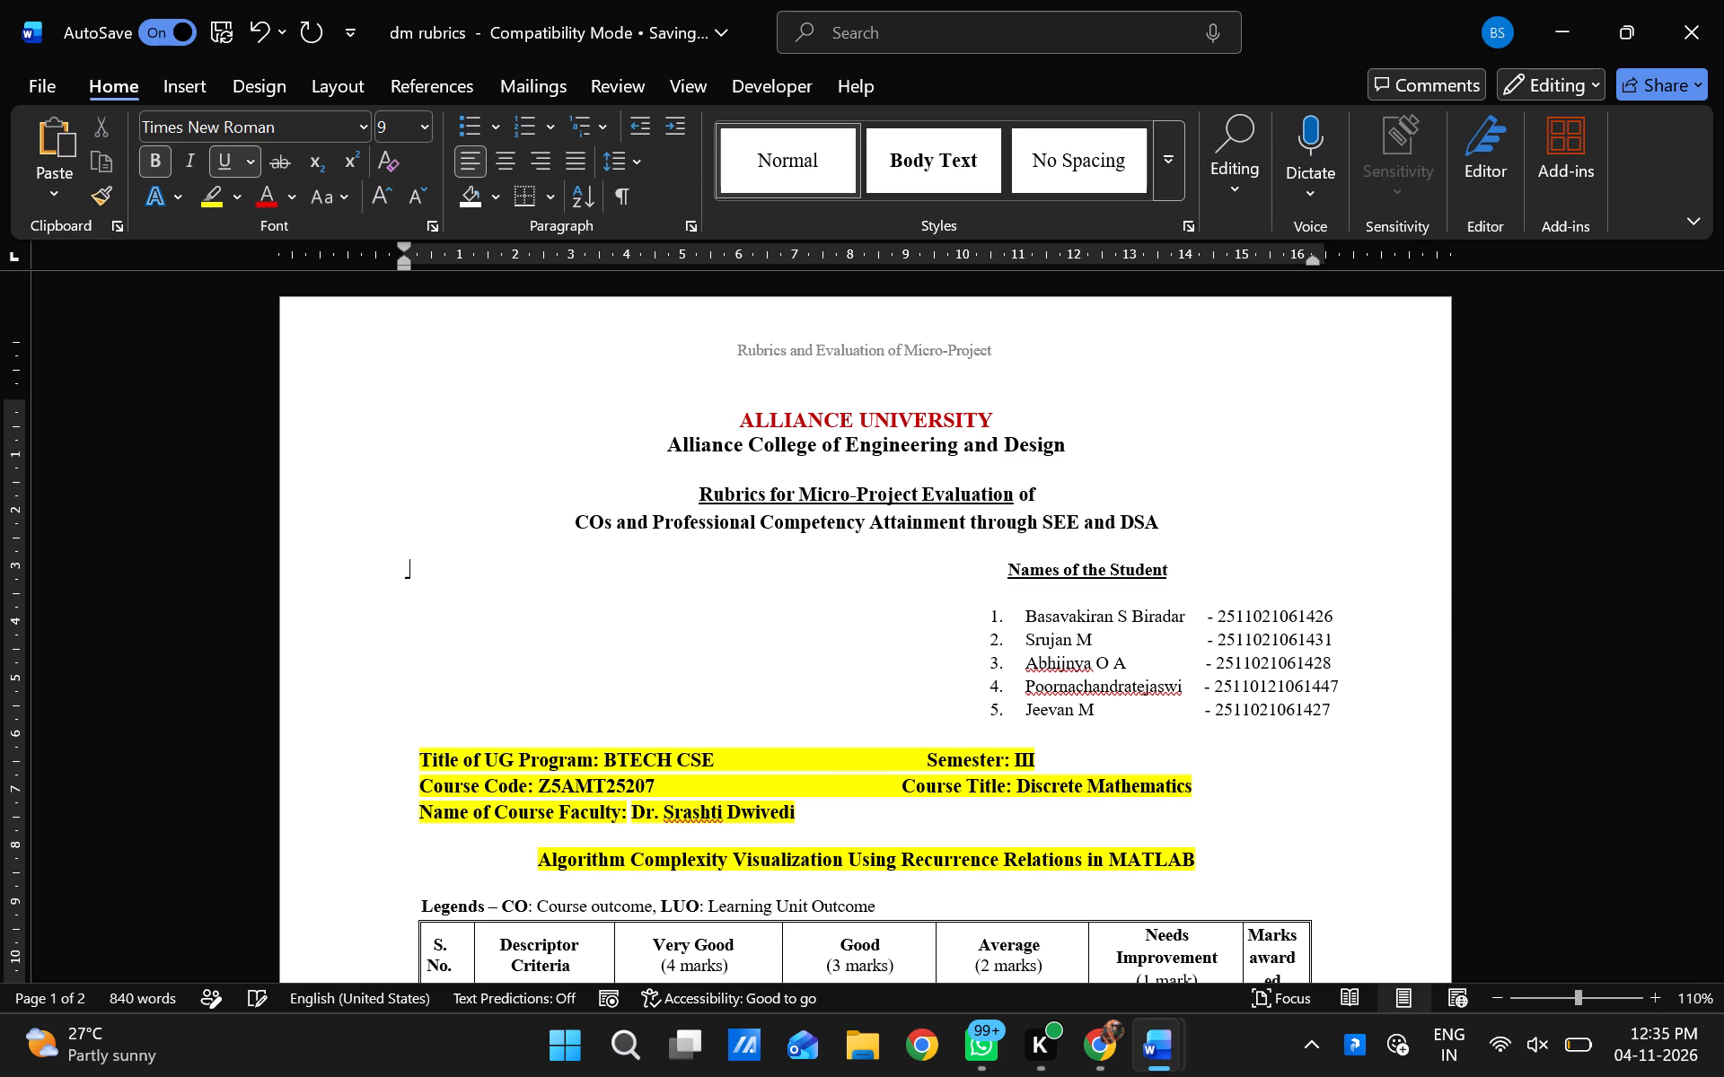
key("space")
key("BackSpace")
key("BackSpace")
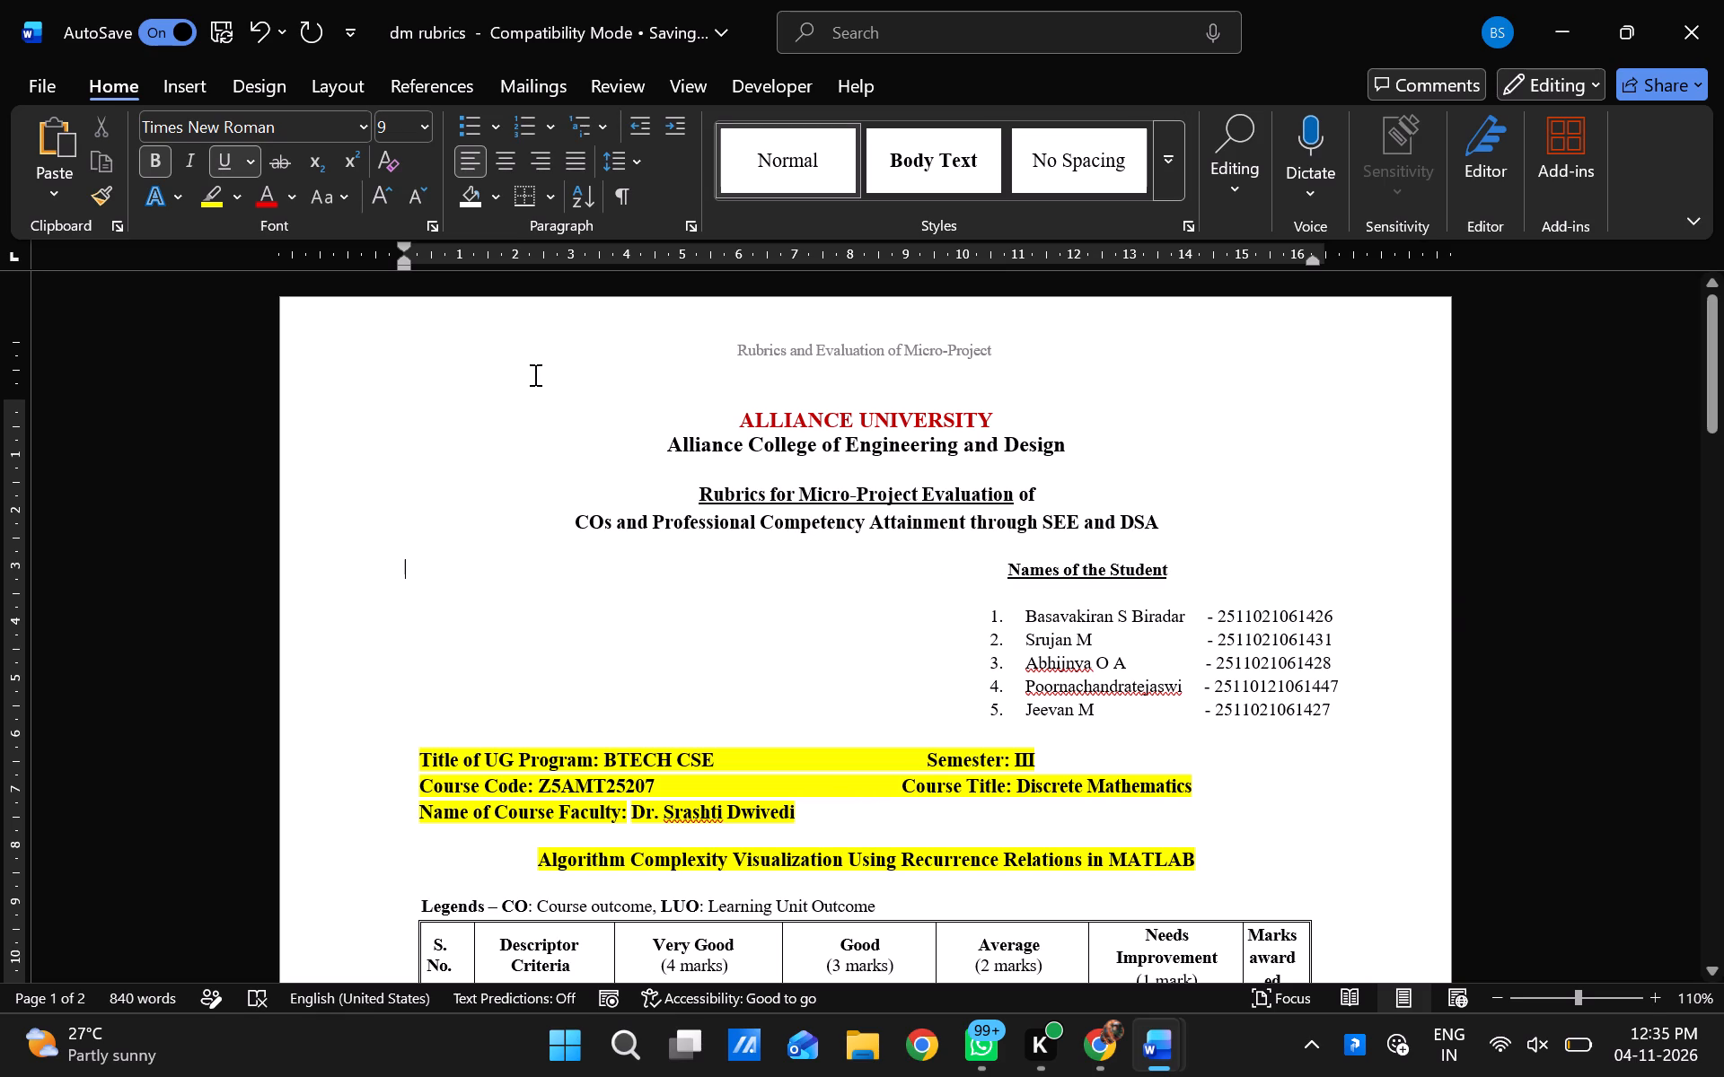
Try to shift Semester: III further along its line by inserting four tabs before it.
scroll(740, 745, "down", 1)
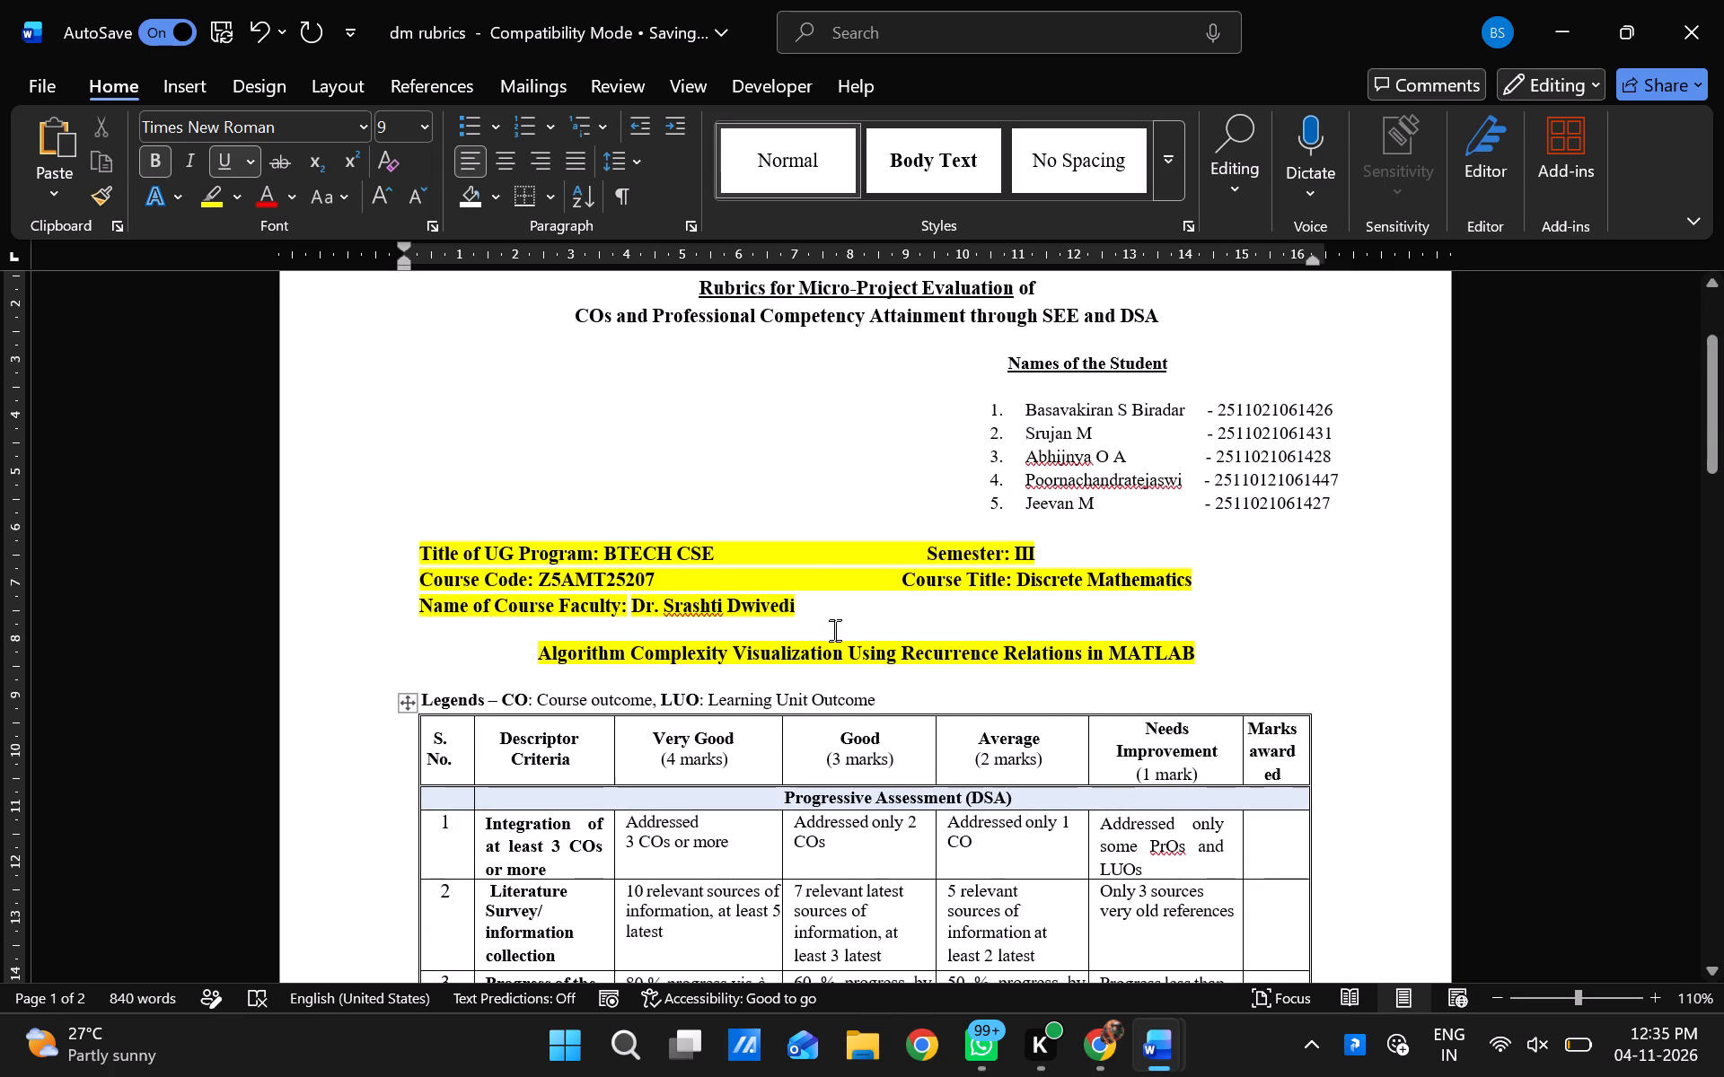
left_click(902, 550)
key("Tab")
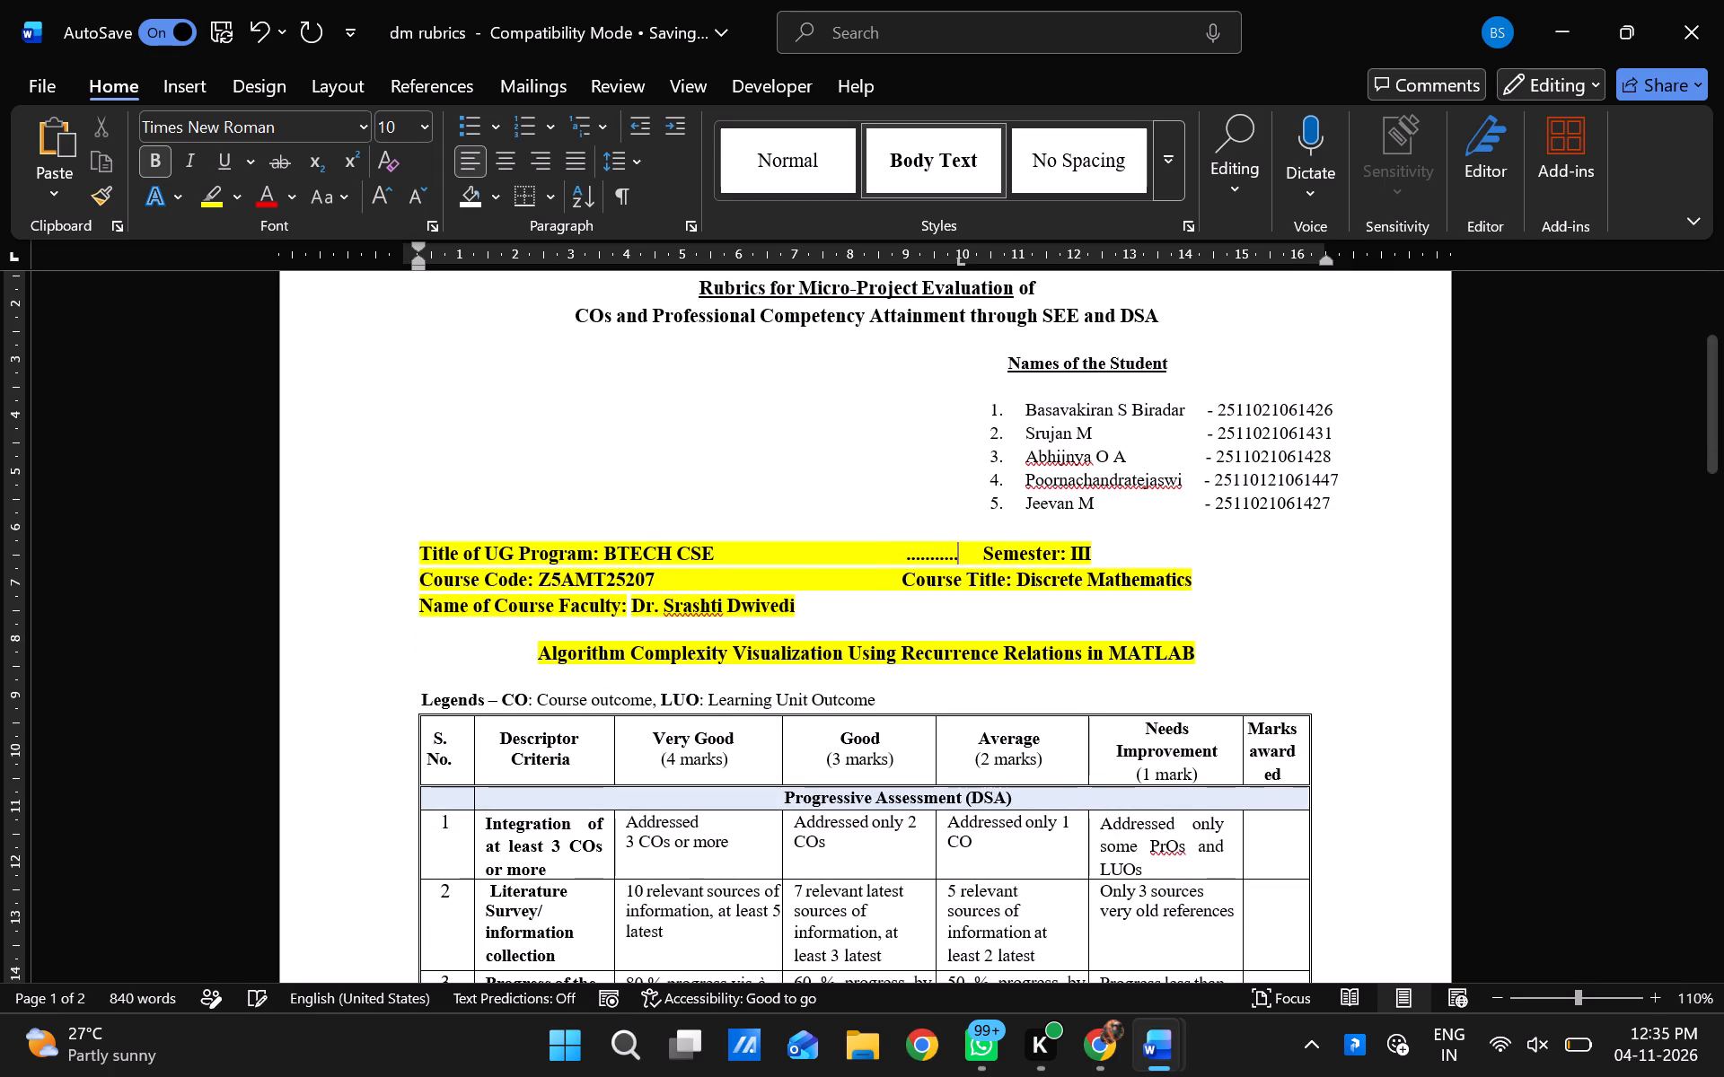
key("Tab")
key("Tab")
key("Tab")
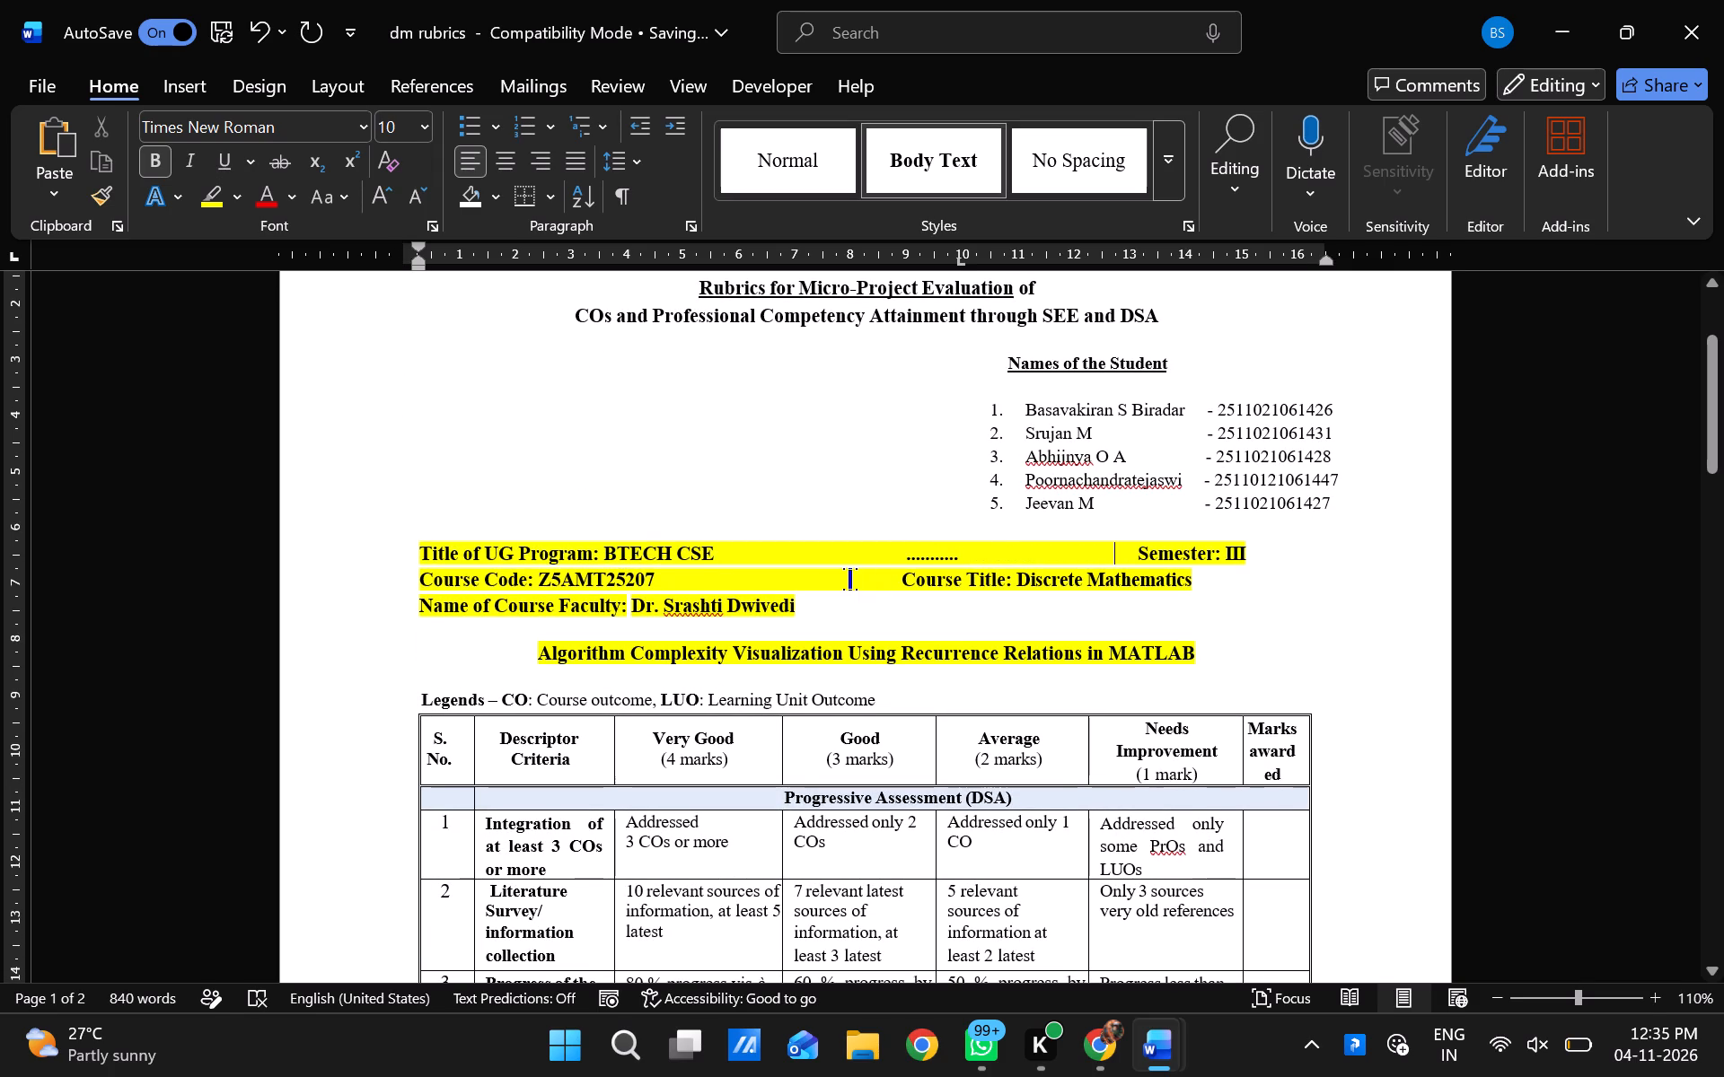
Shift Course Title: Discrete Mathematics further along its line with one added tab.
left_click(887, 579)
key("Tab")
key("Tab")
key("BackSpace")
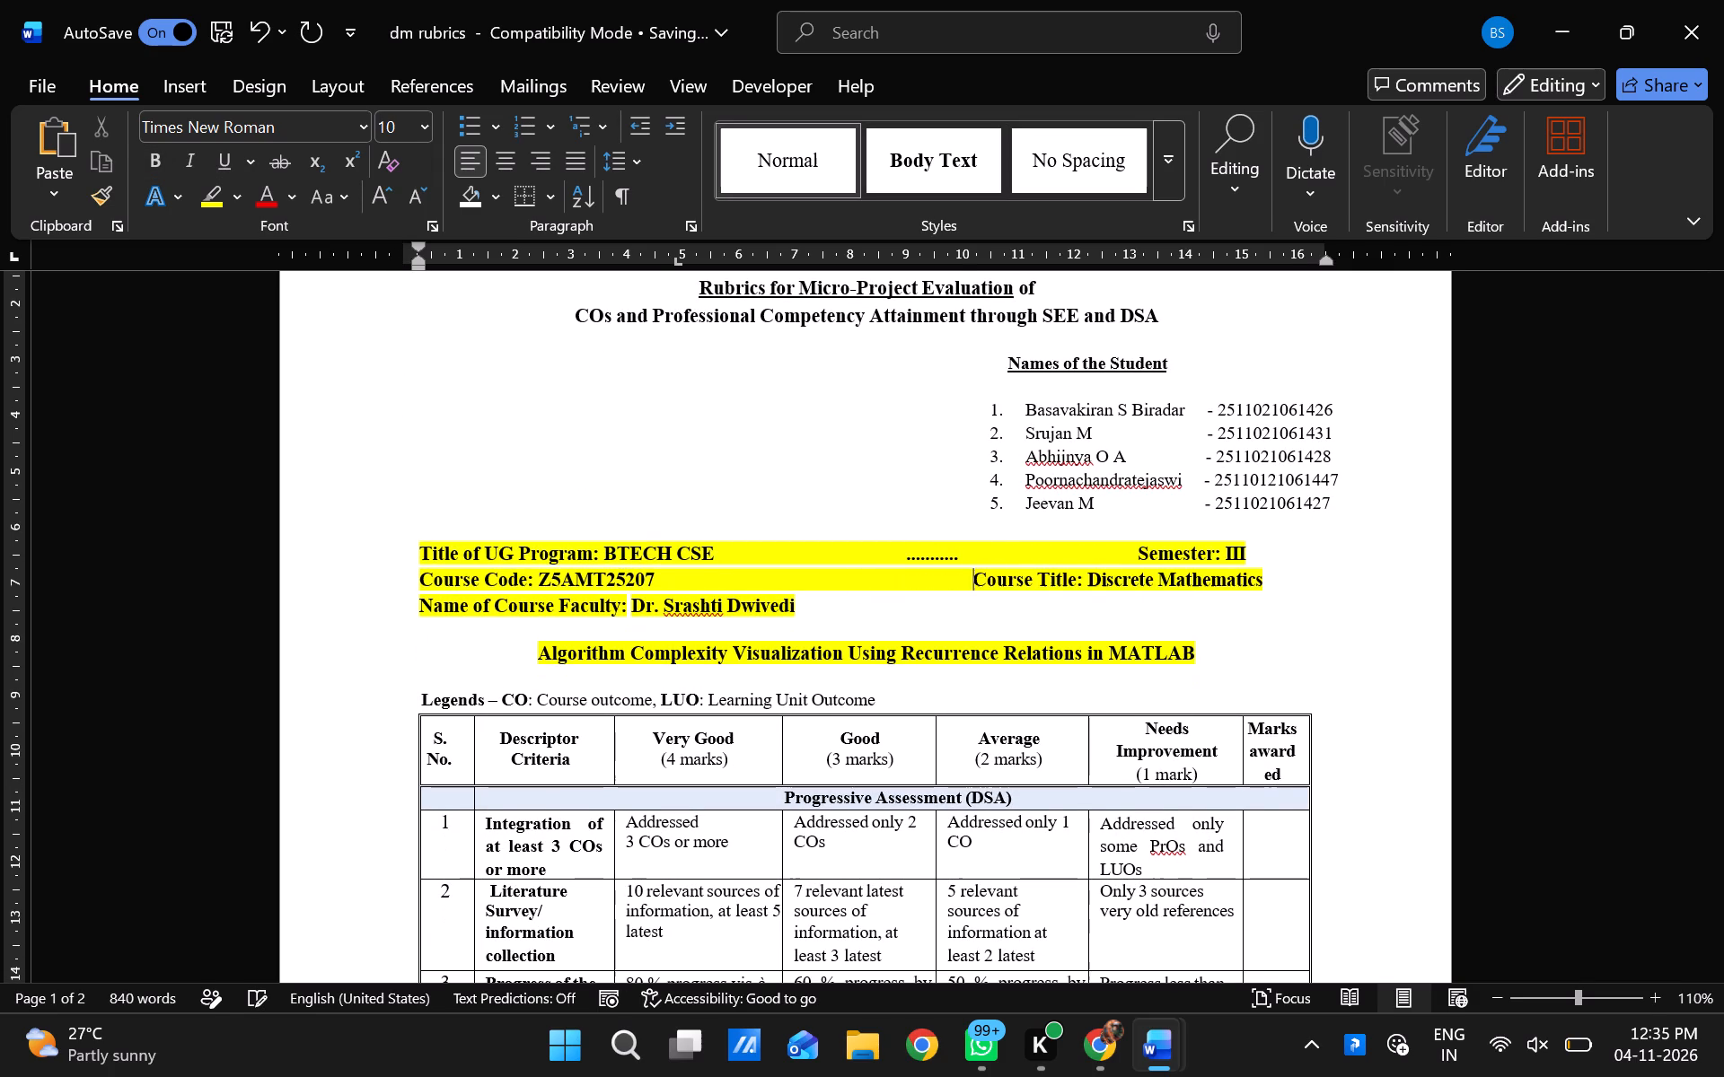
Replace the tabs added before Semester: III with ten spaces so that it lines up with Course Title on the line below.
left_click(981, 556)
key("BackSpace")
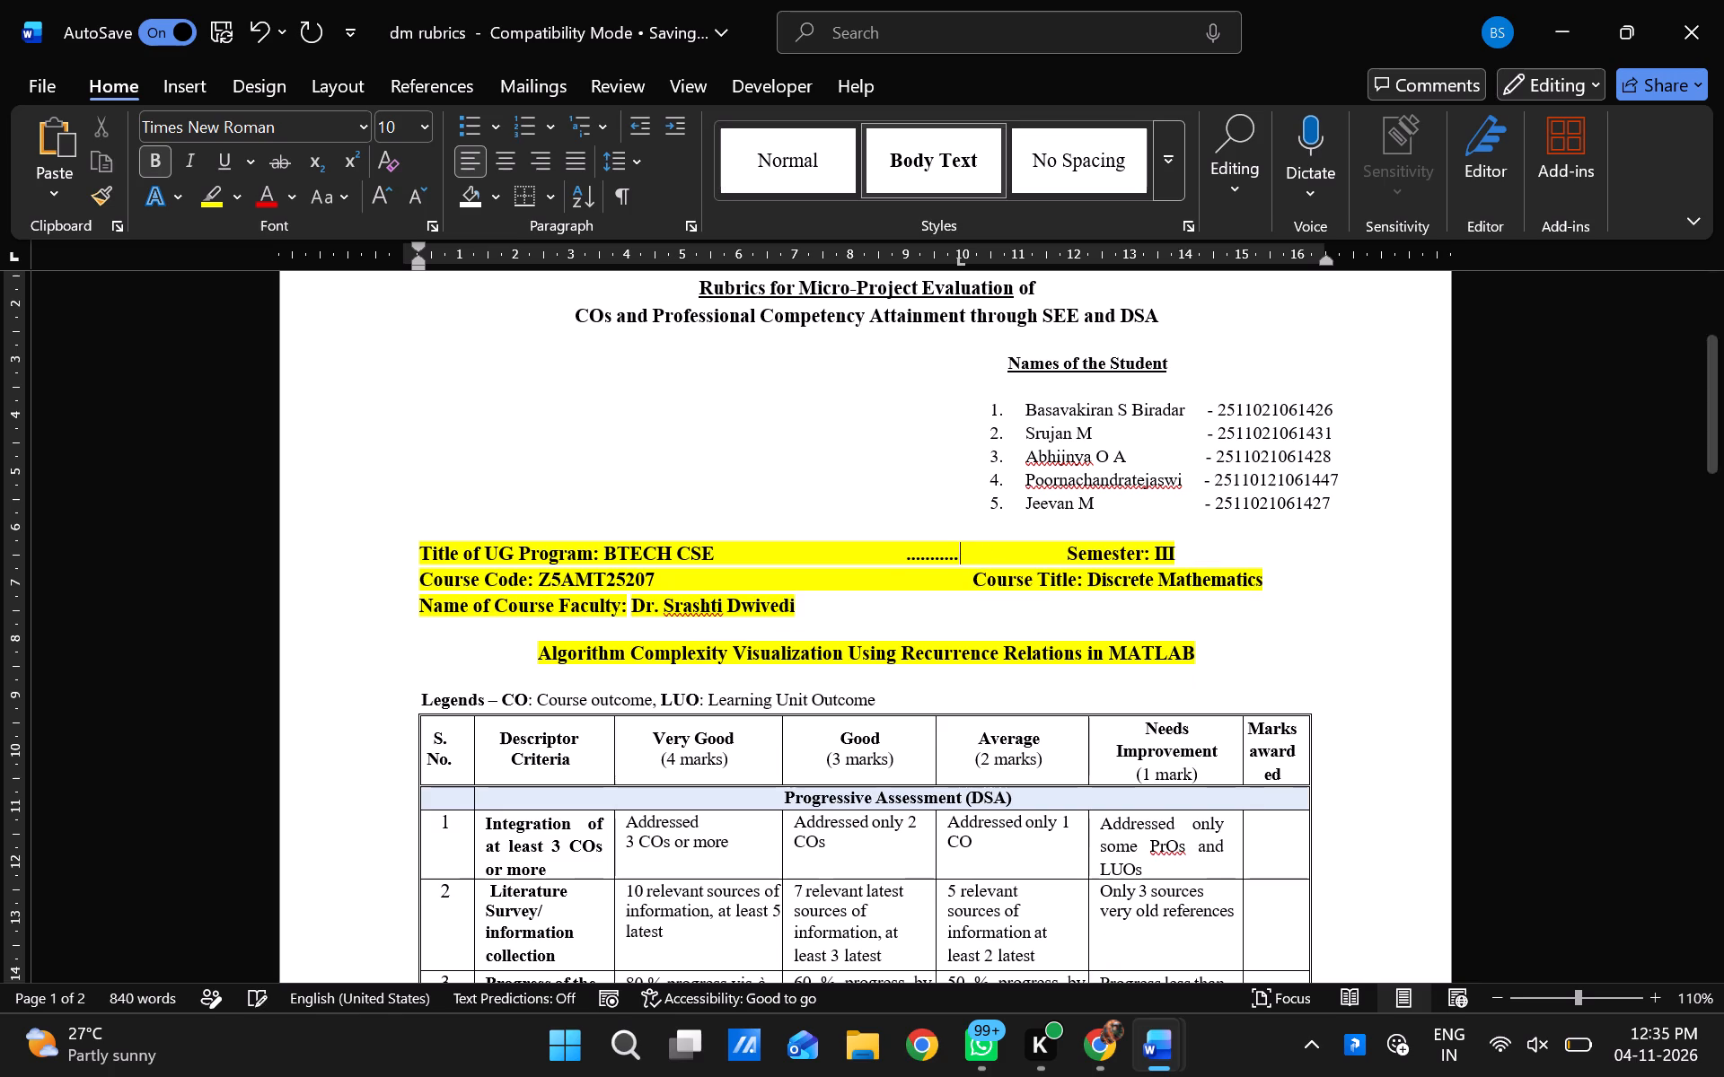
key("BackSpace")
key("Delete")
key("Delete")
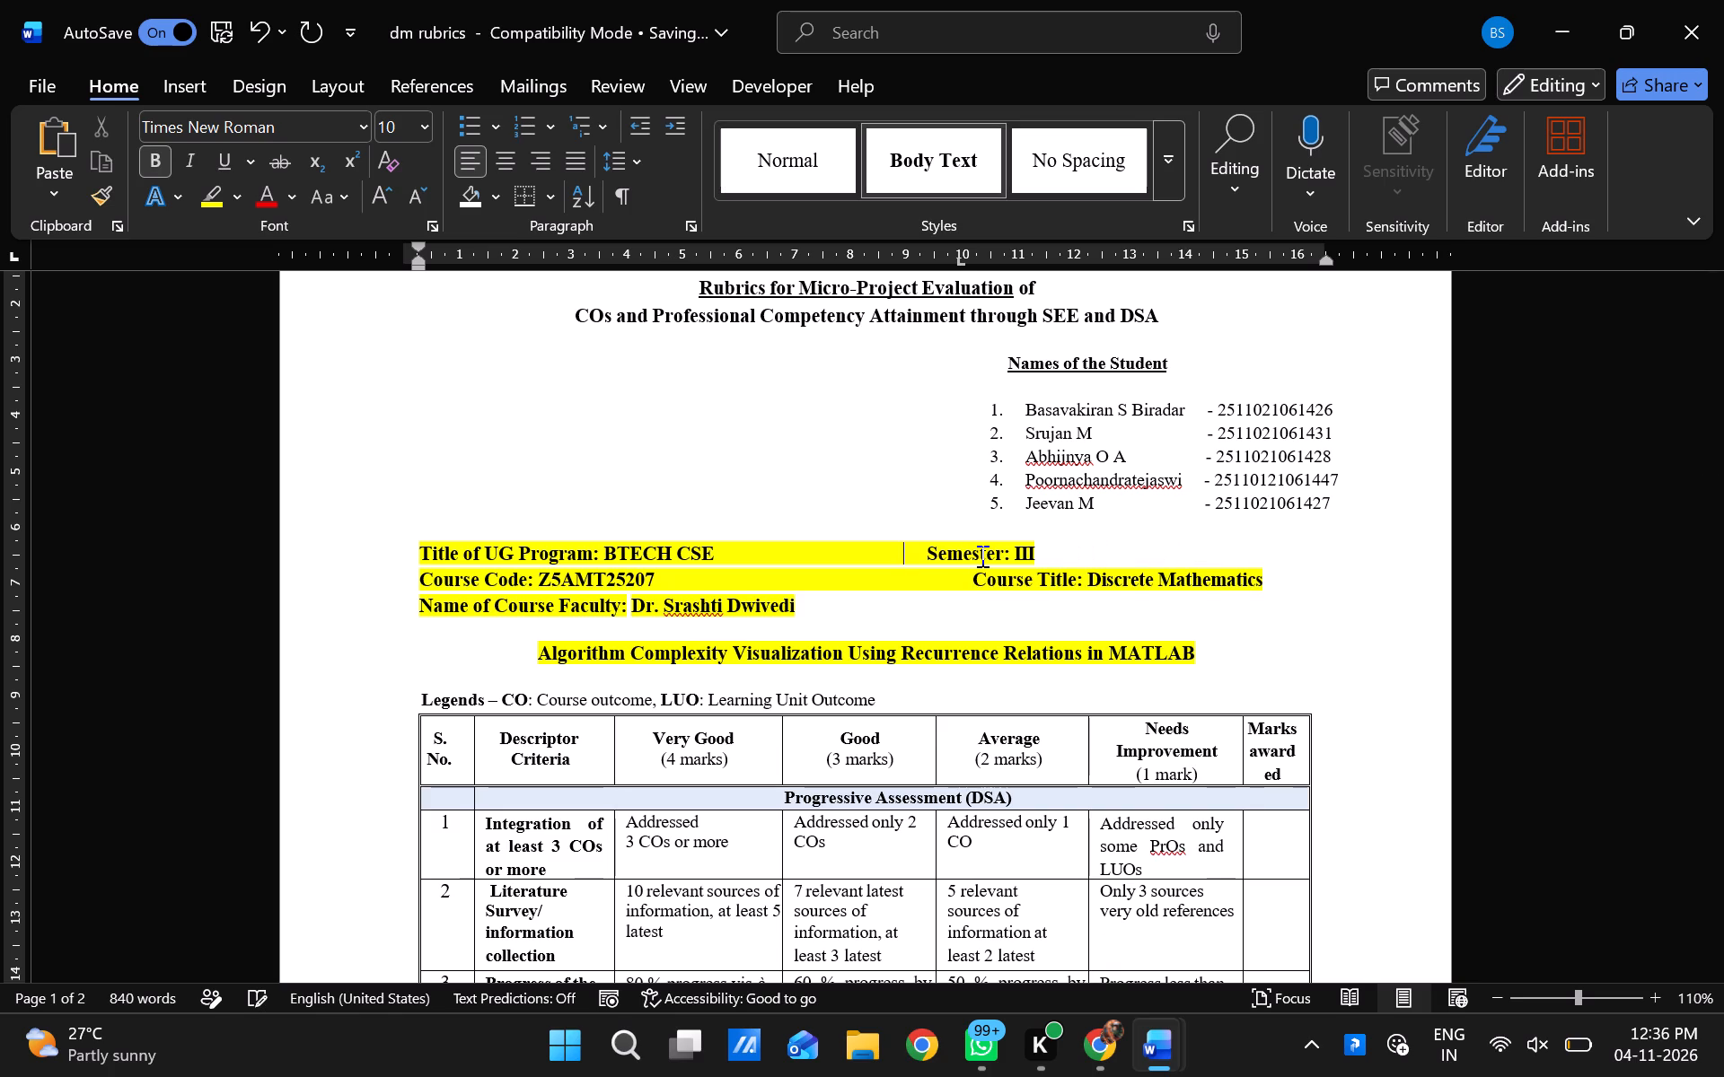
key("space")
key("space")
key("space")
key("space")
key("space")
key("space")
key("space")
key("space")
key("space")
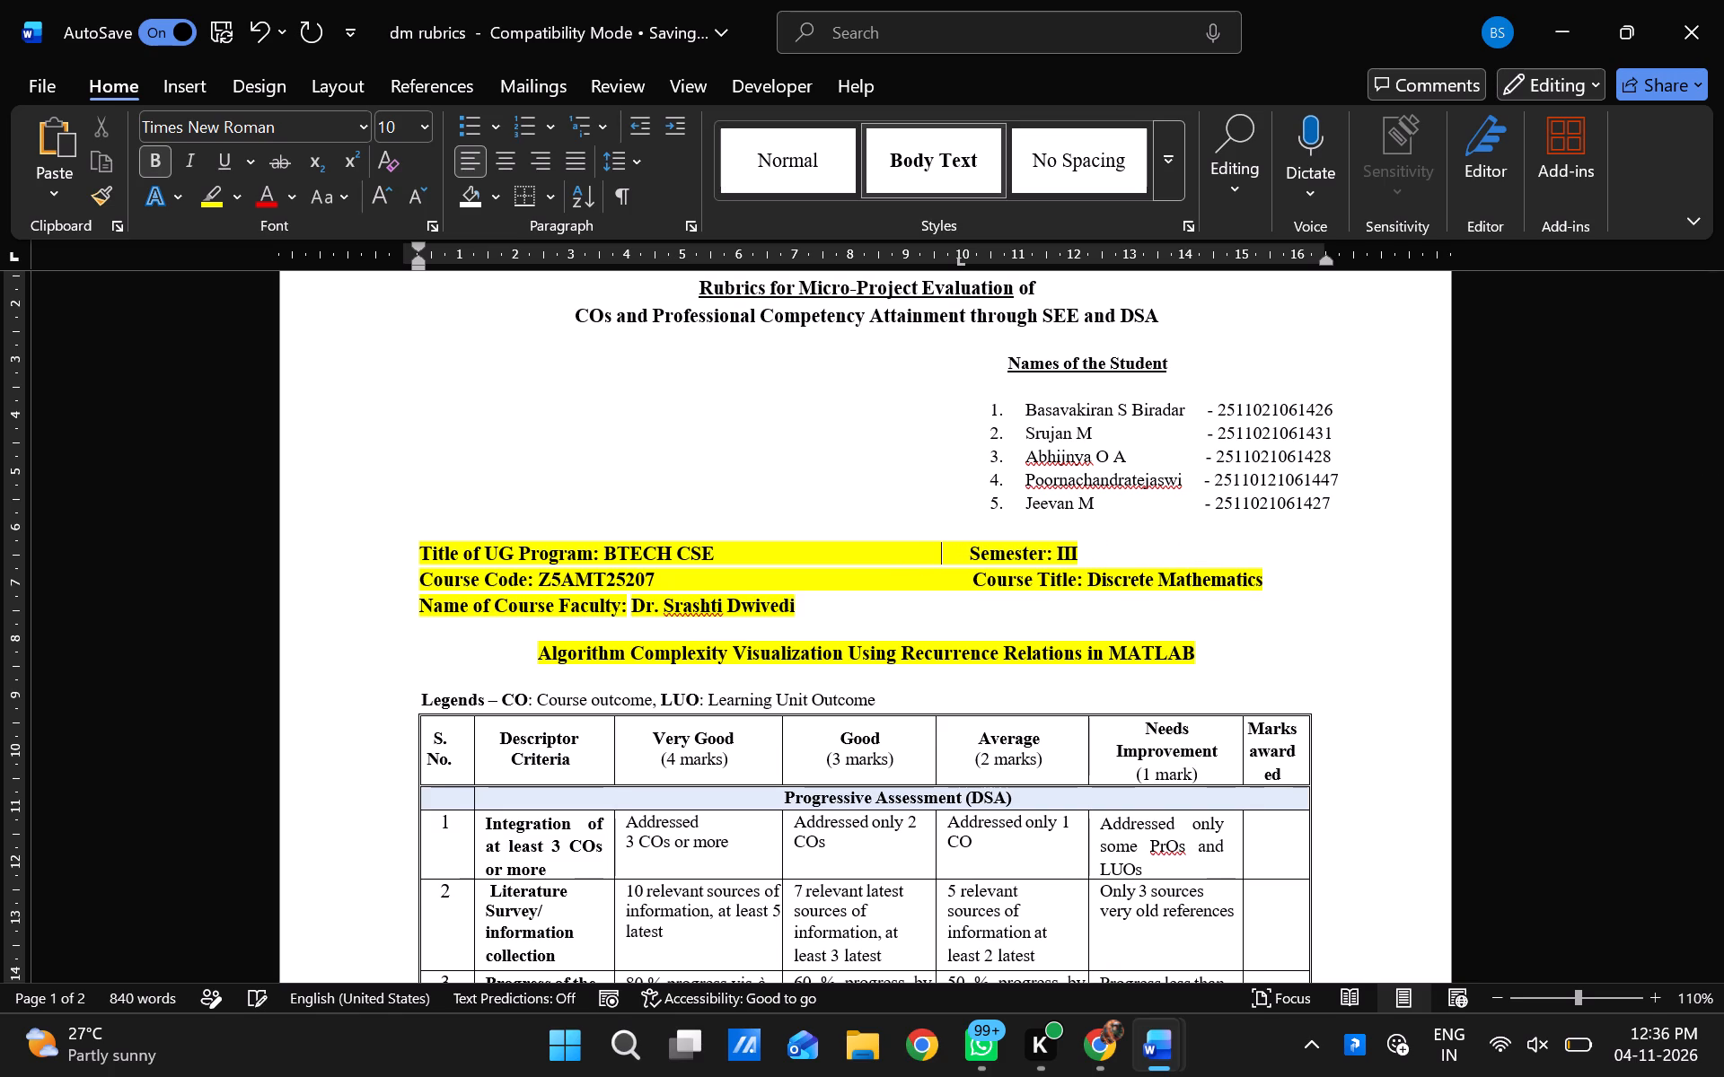
key("space")
Save the dm rubrics document and close it.
key("ctrl+s")
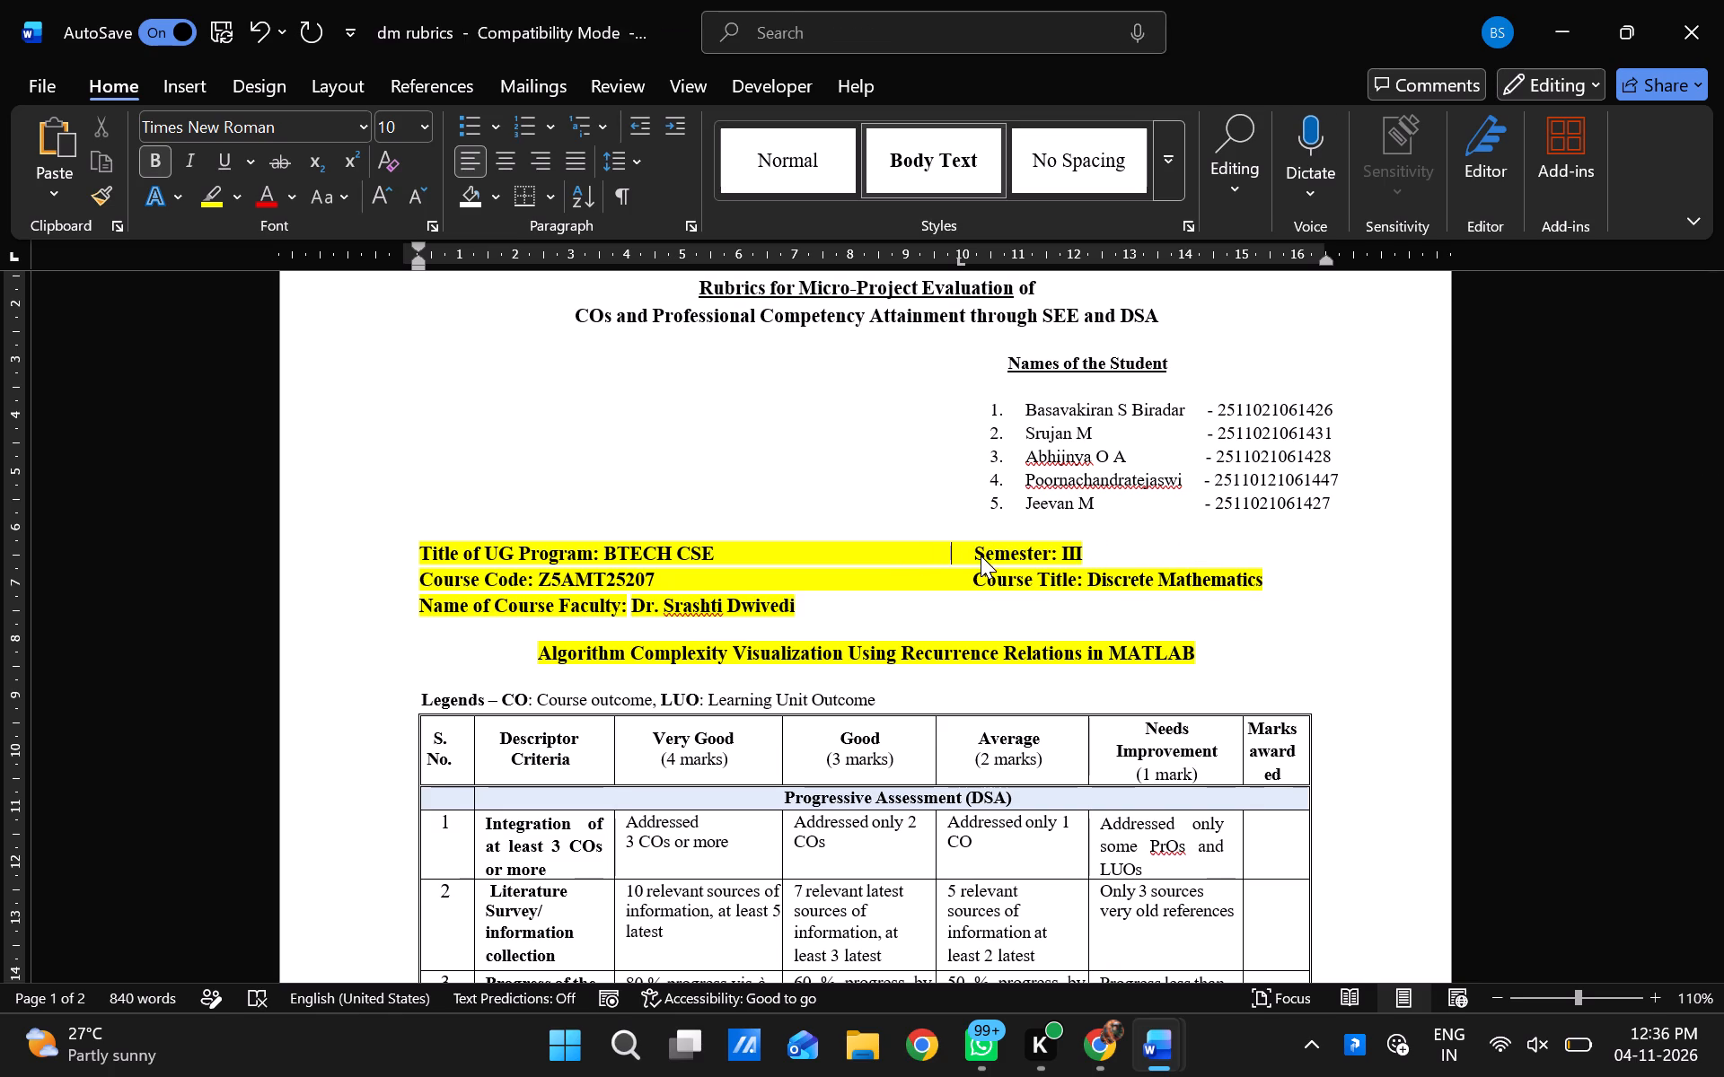
scroll(808, 690, "down", 7)
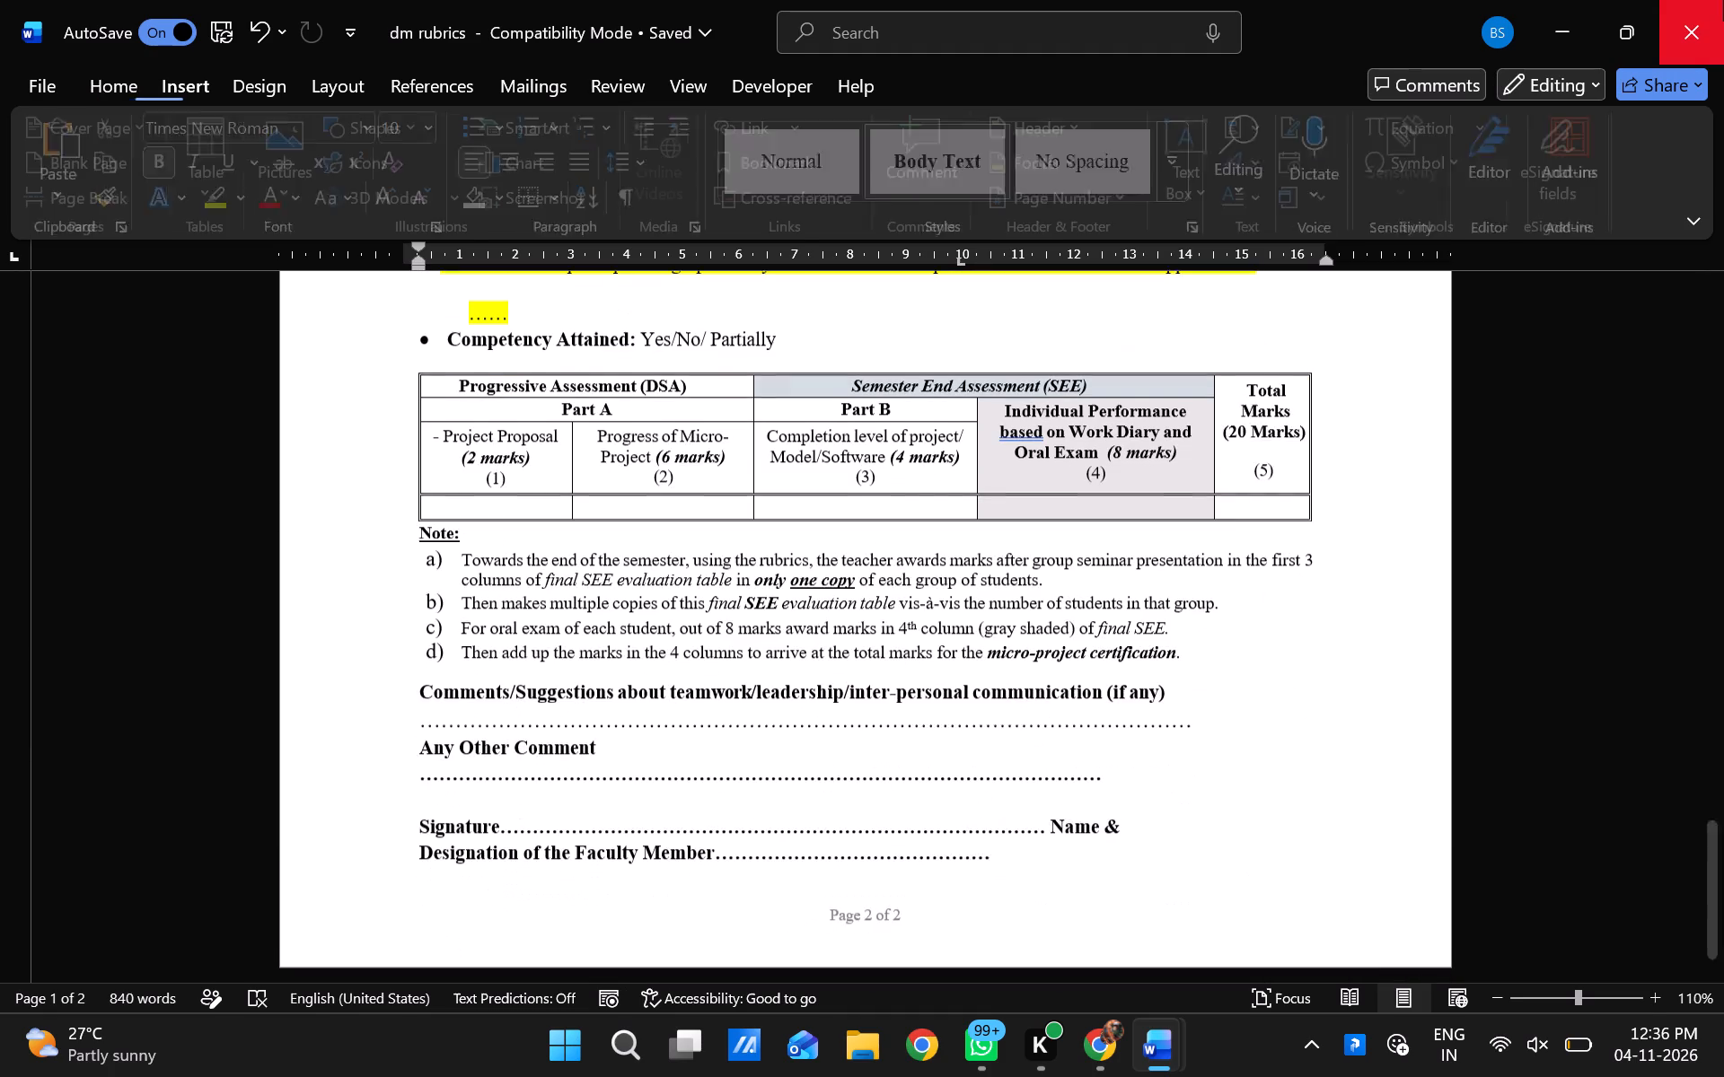
left_click(1723, 0)
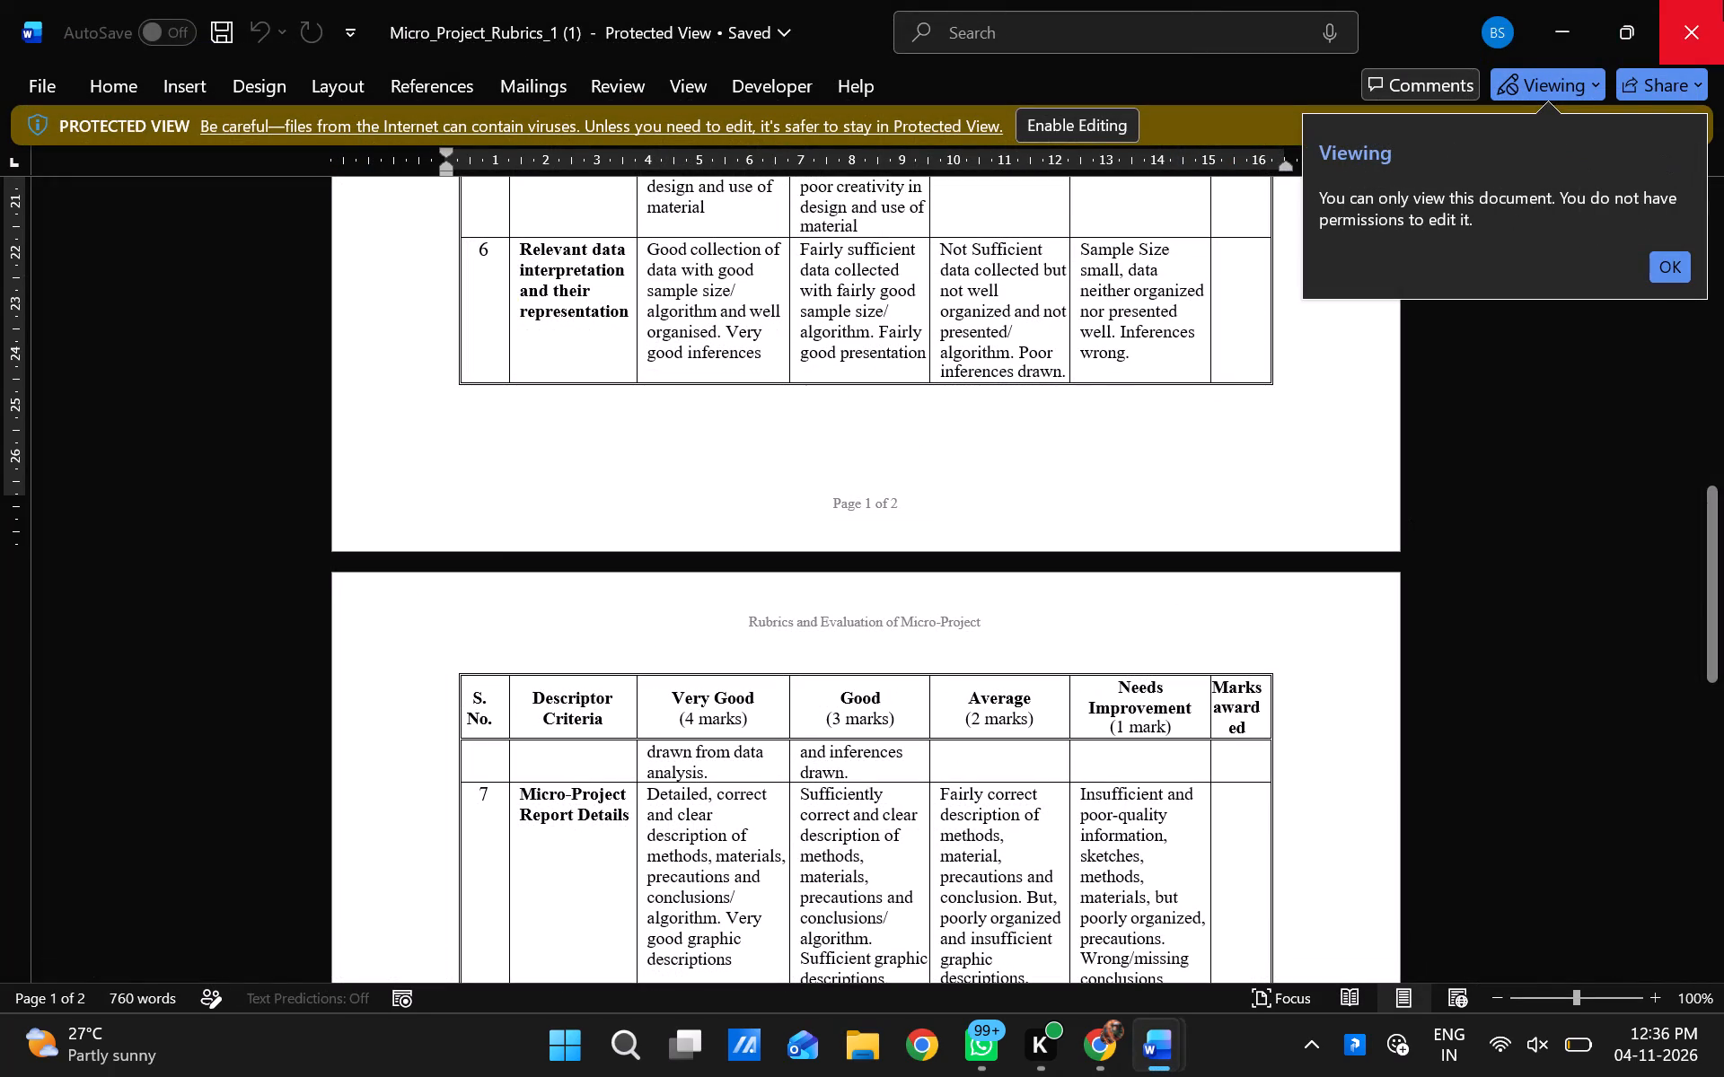
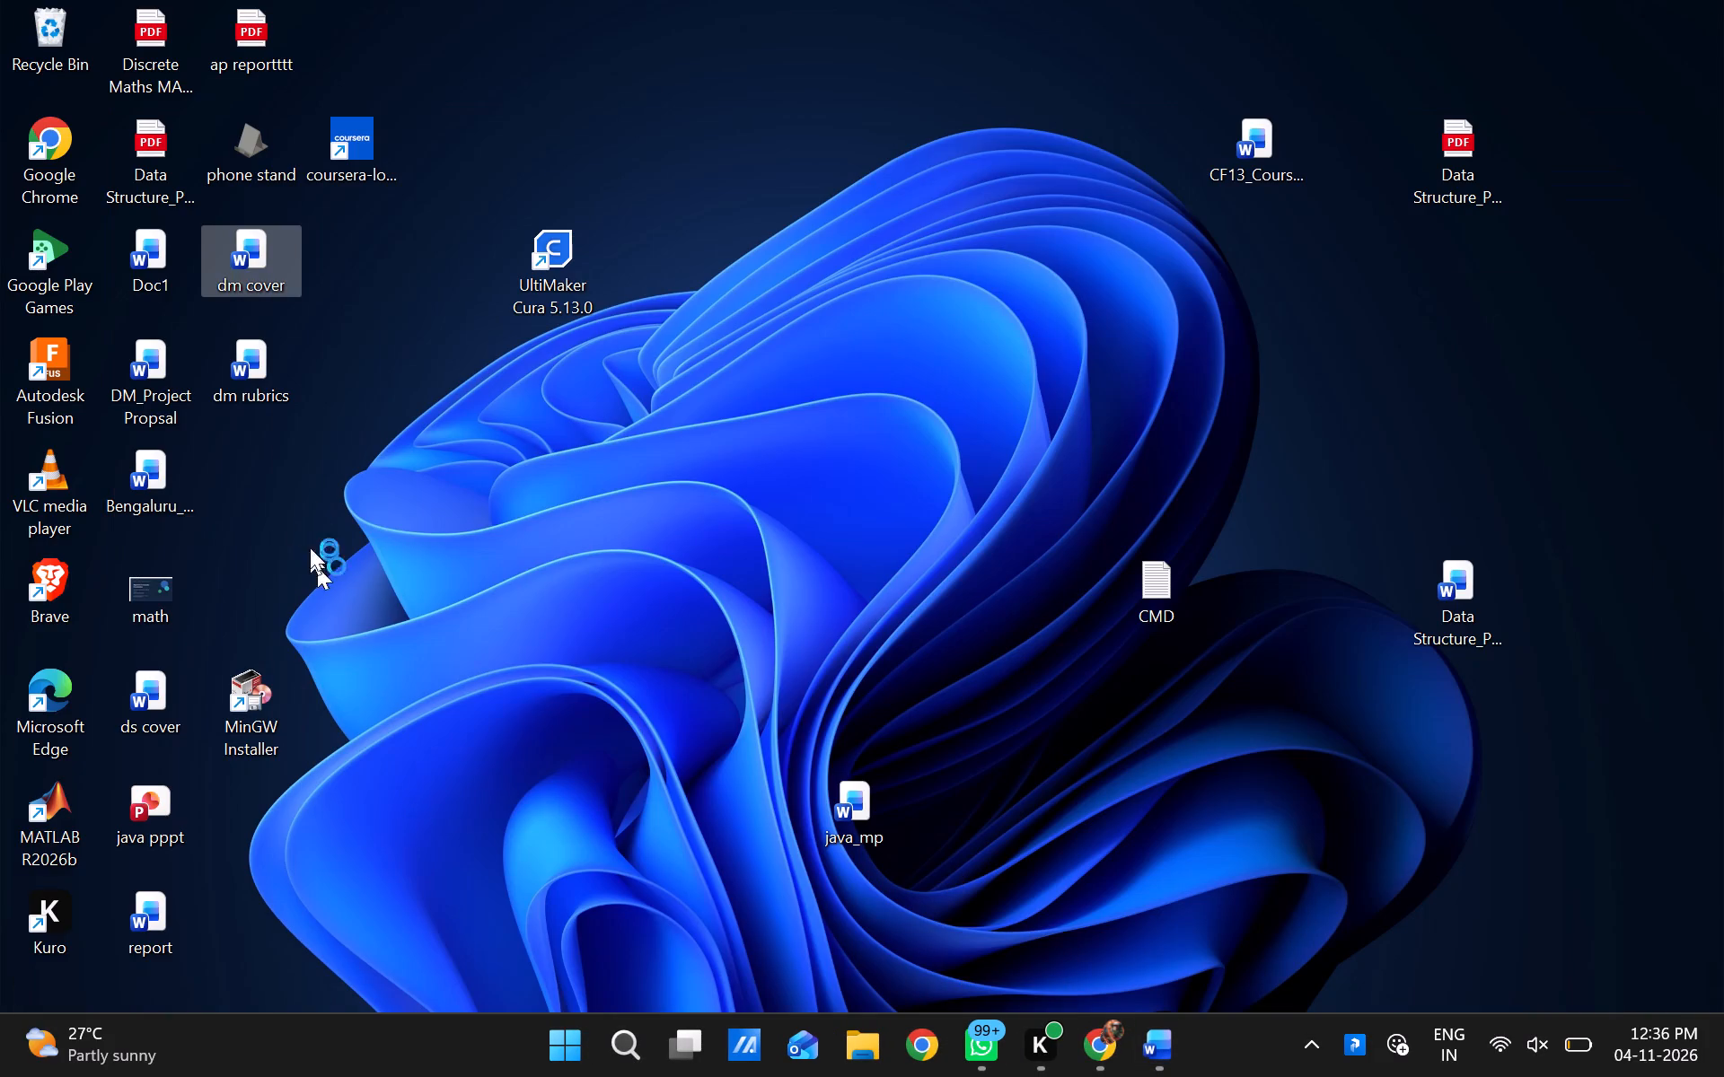
Copy the title Algorithm Complexity Visualization Using Recurrence Relations in MATLAB from the dm rubrics document into the Title line of dm cover.
double_click(268, 398)
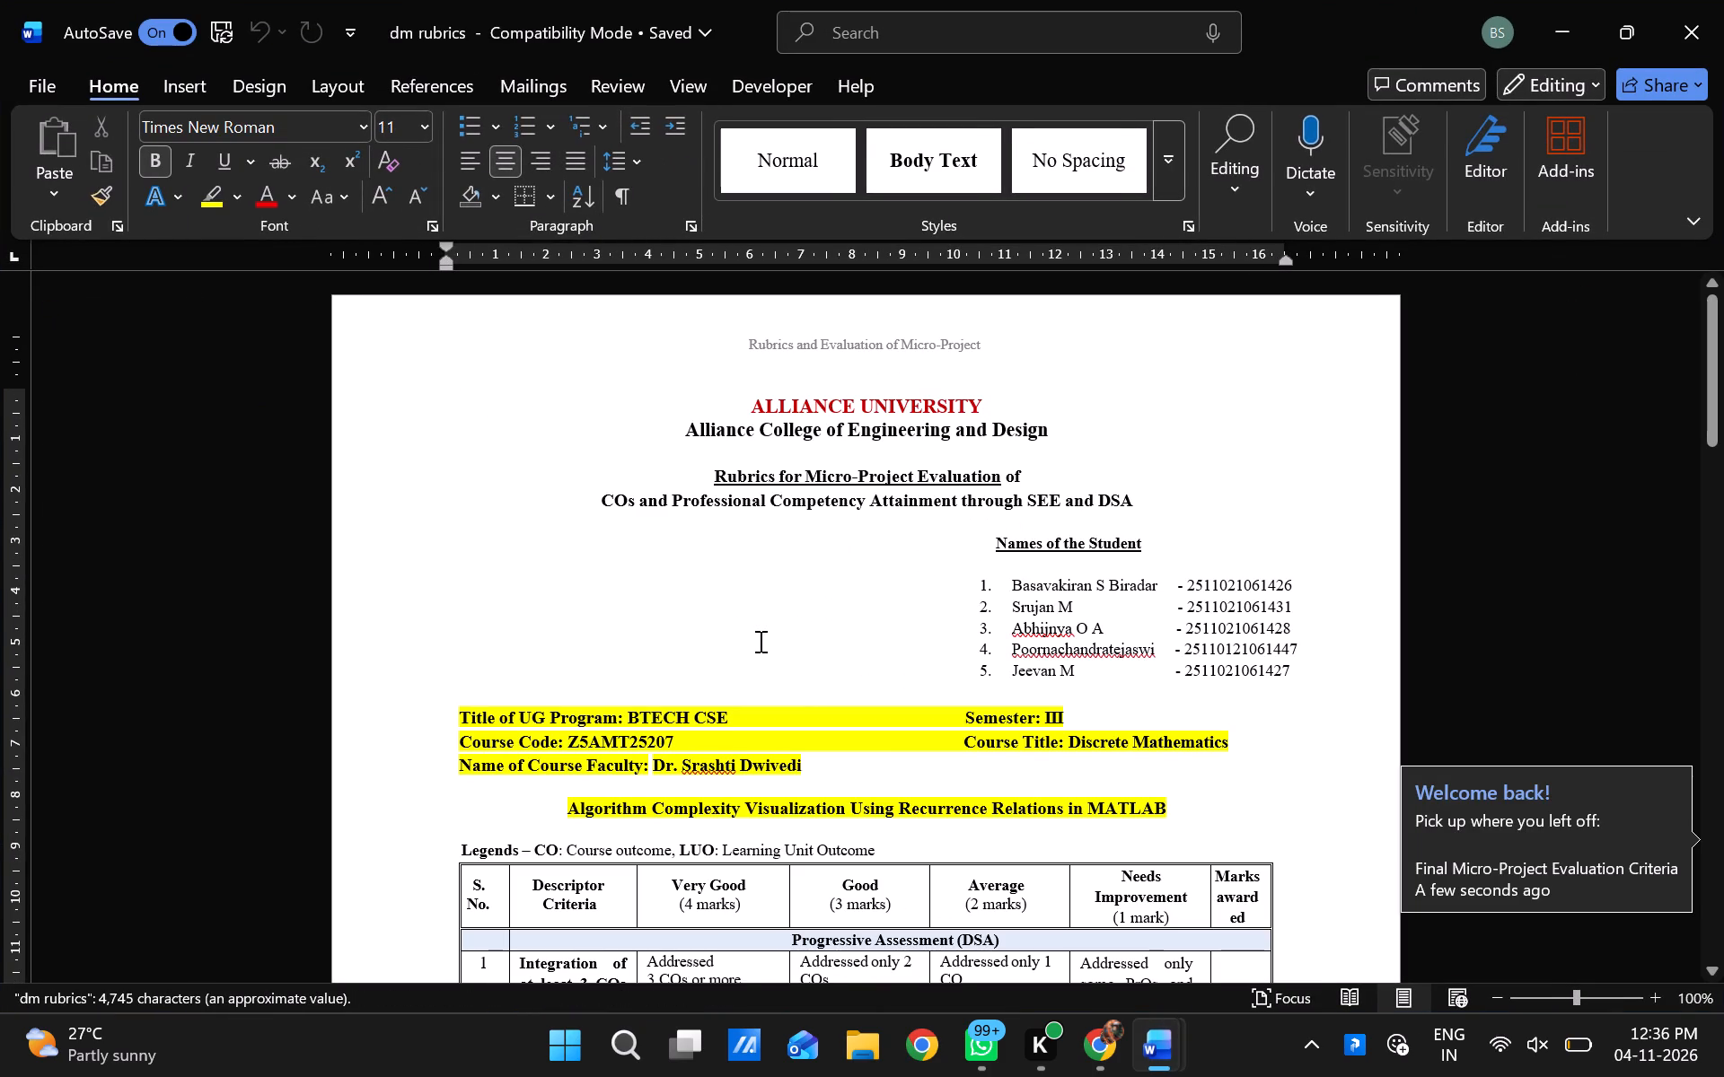
left_click_drag(709, 465, 1020, 459)
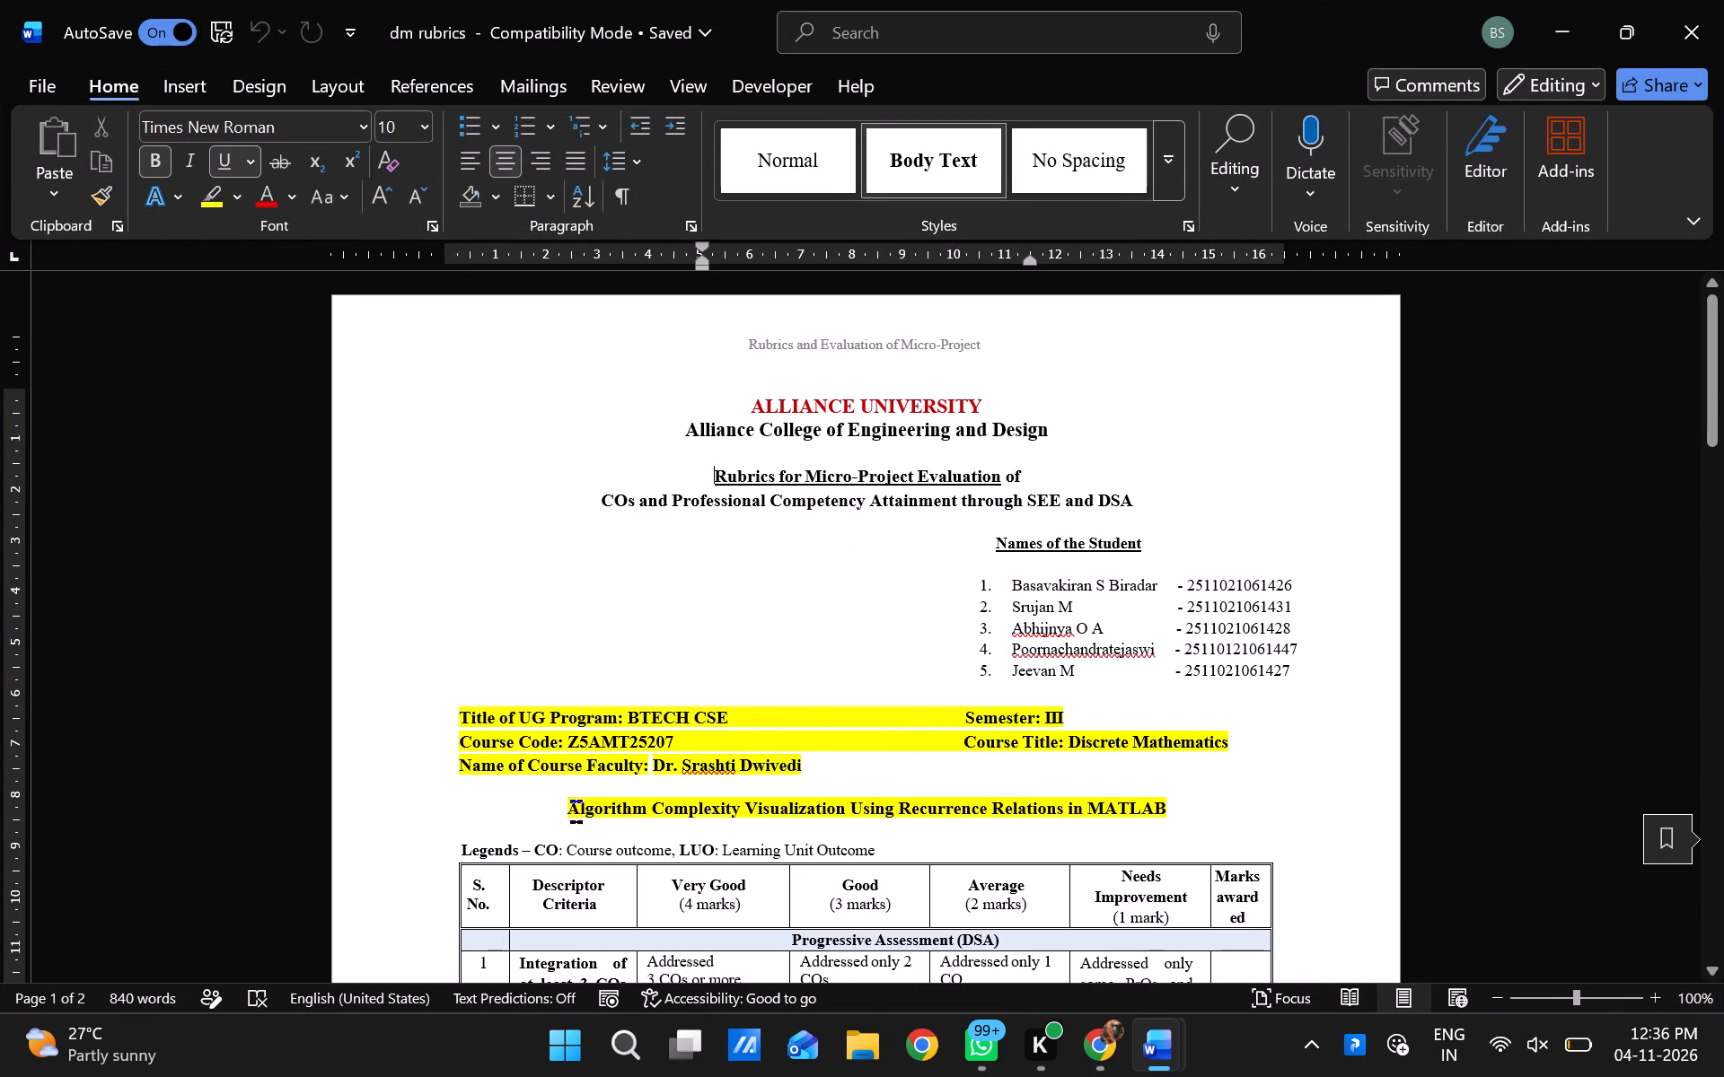
left_click_drag(570, 804, 1188, 801)
key("ctrl+c")
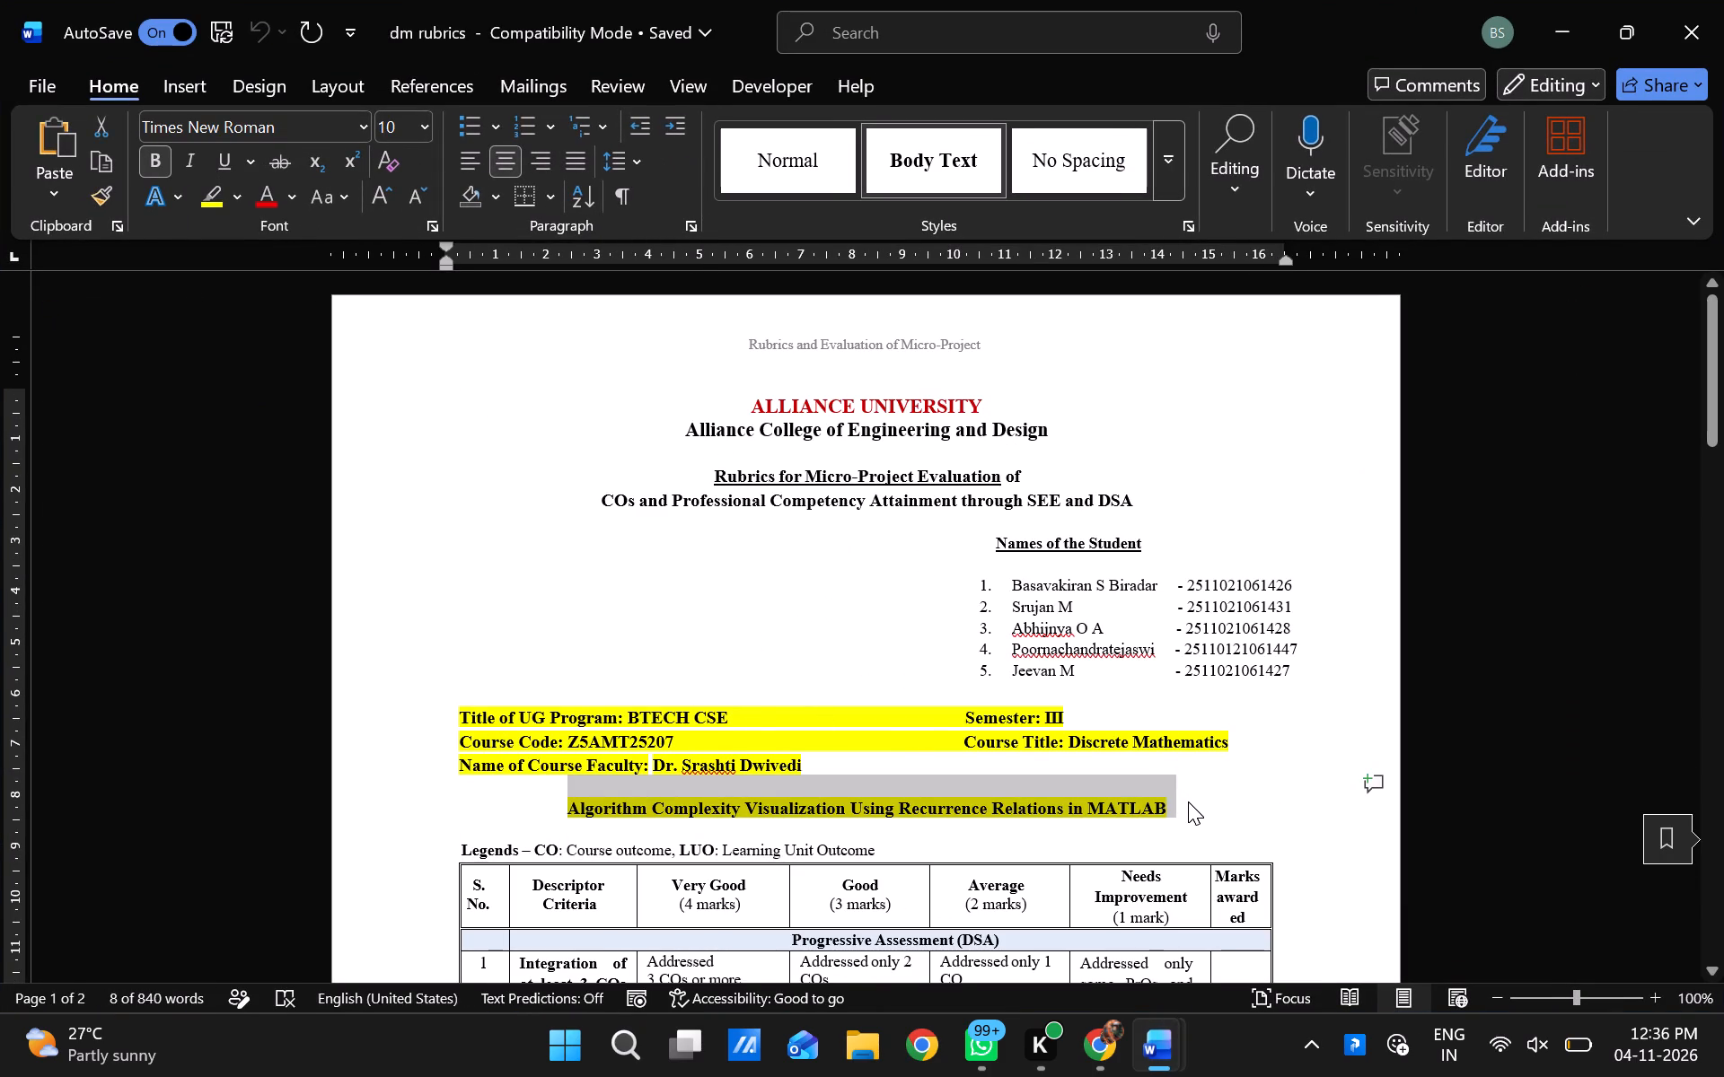
key("alt+Tab")
left_click(874, 424)
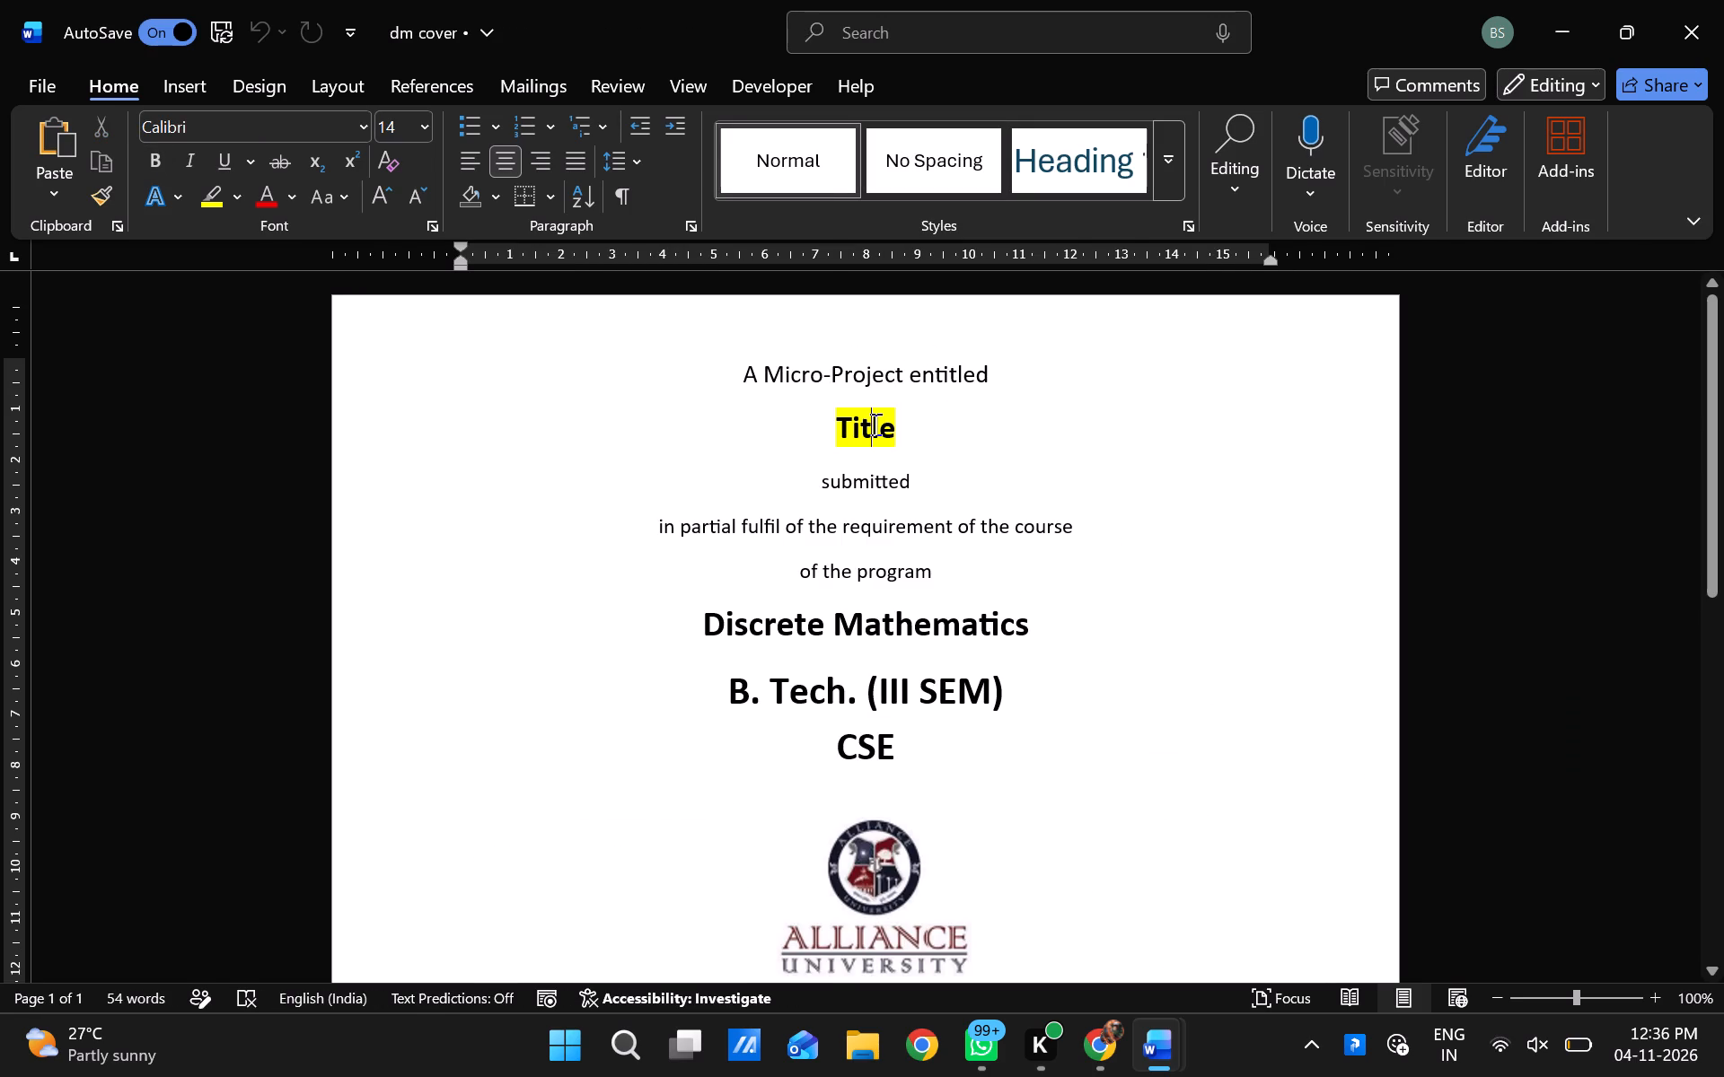
key("ctrl+v")
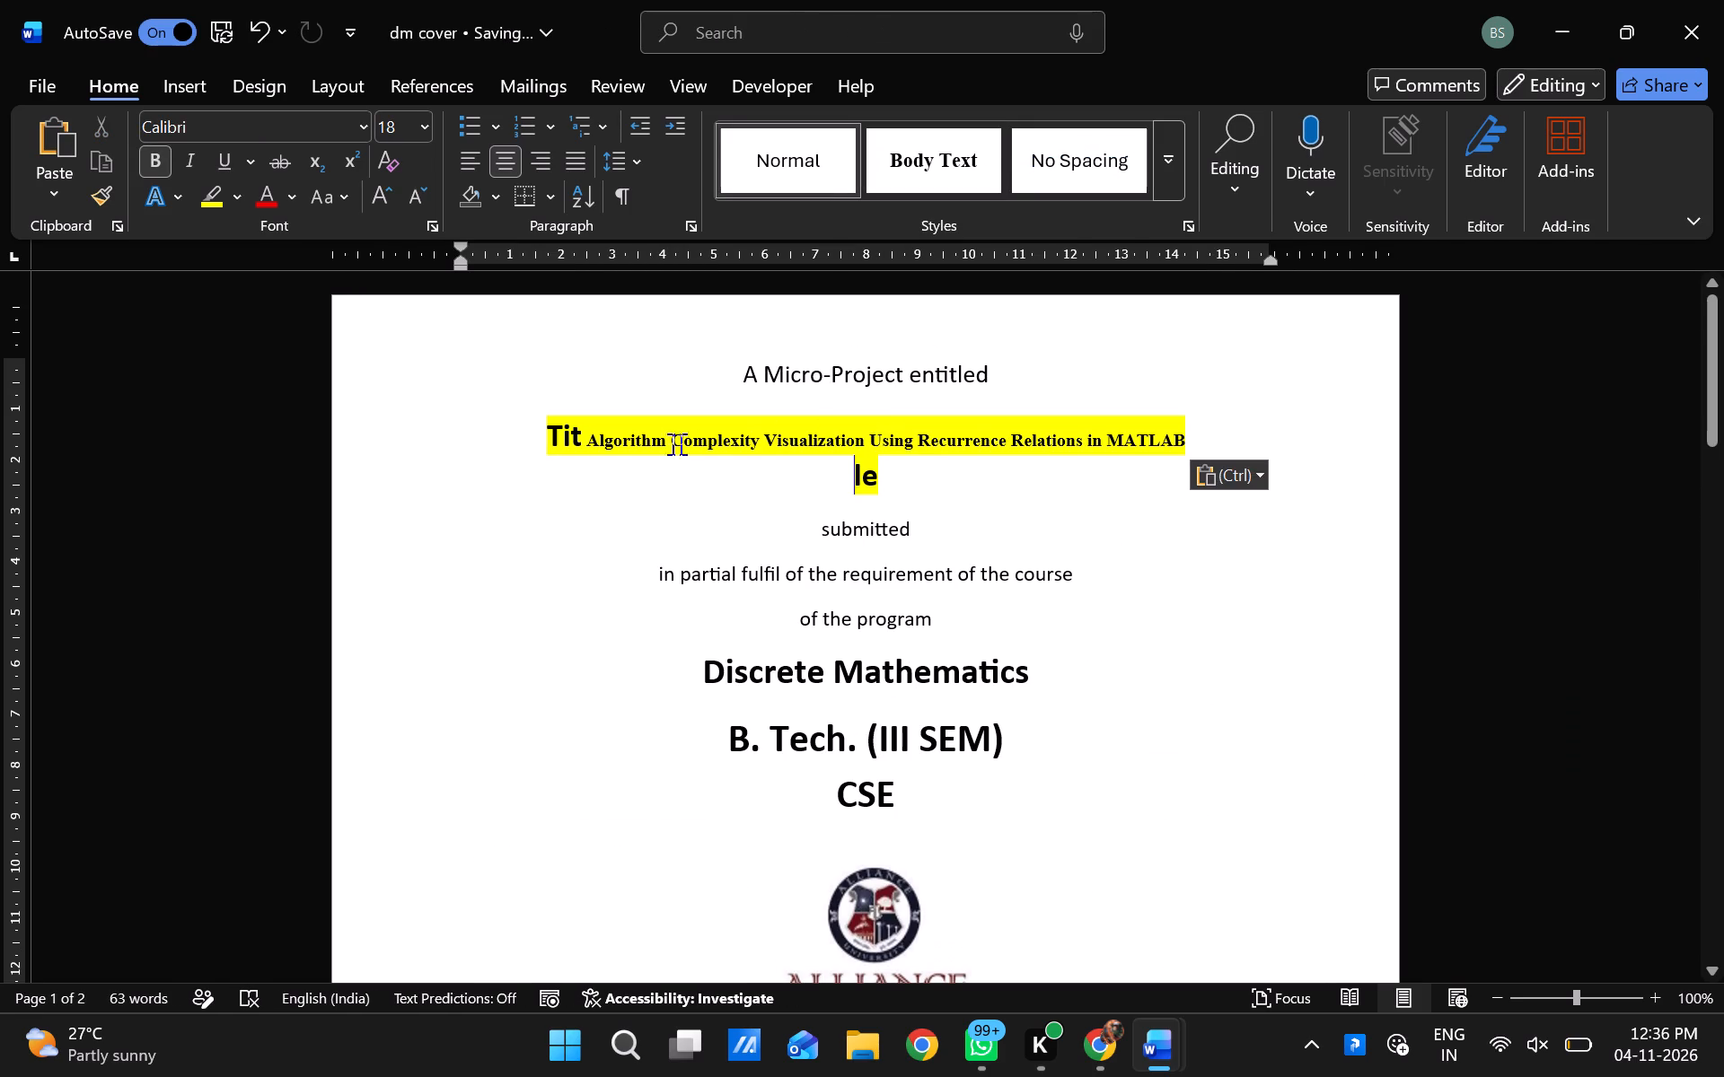
left_click(566, 438)
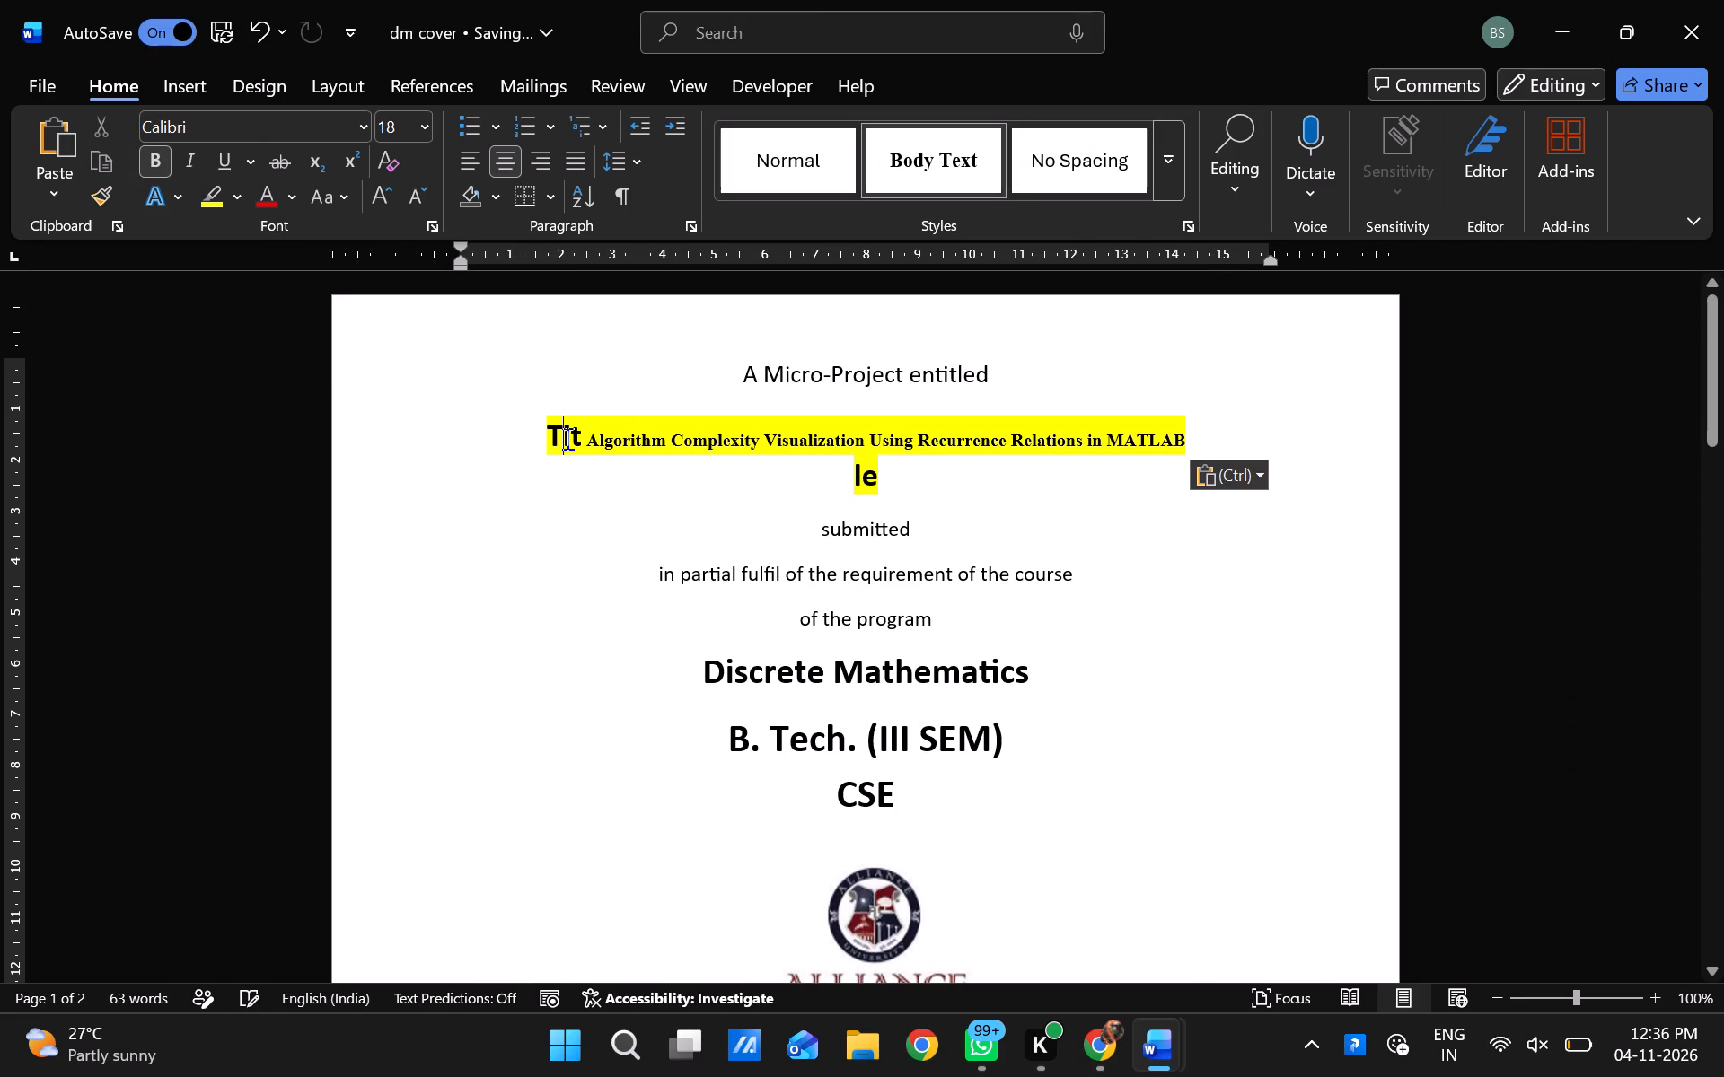
left_click(633, 438)
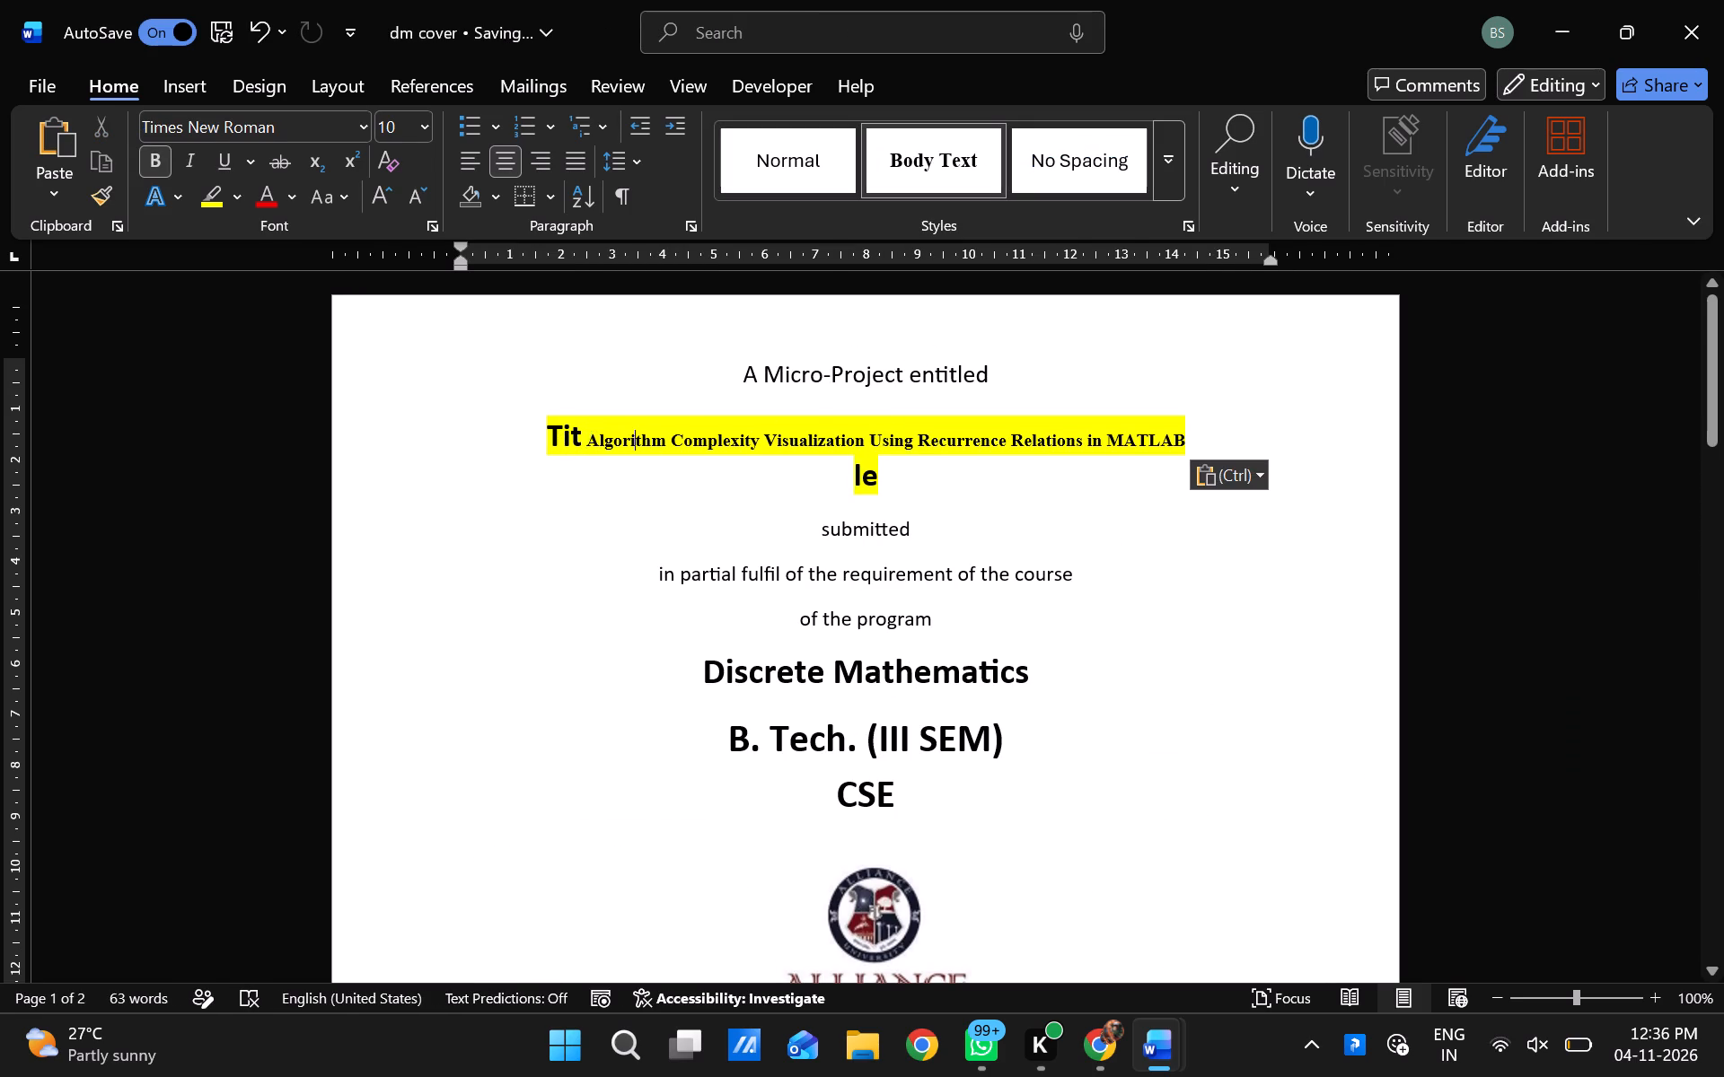
left_click_drag(583, 437, 1048, 466)
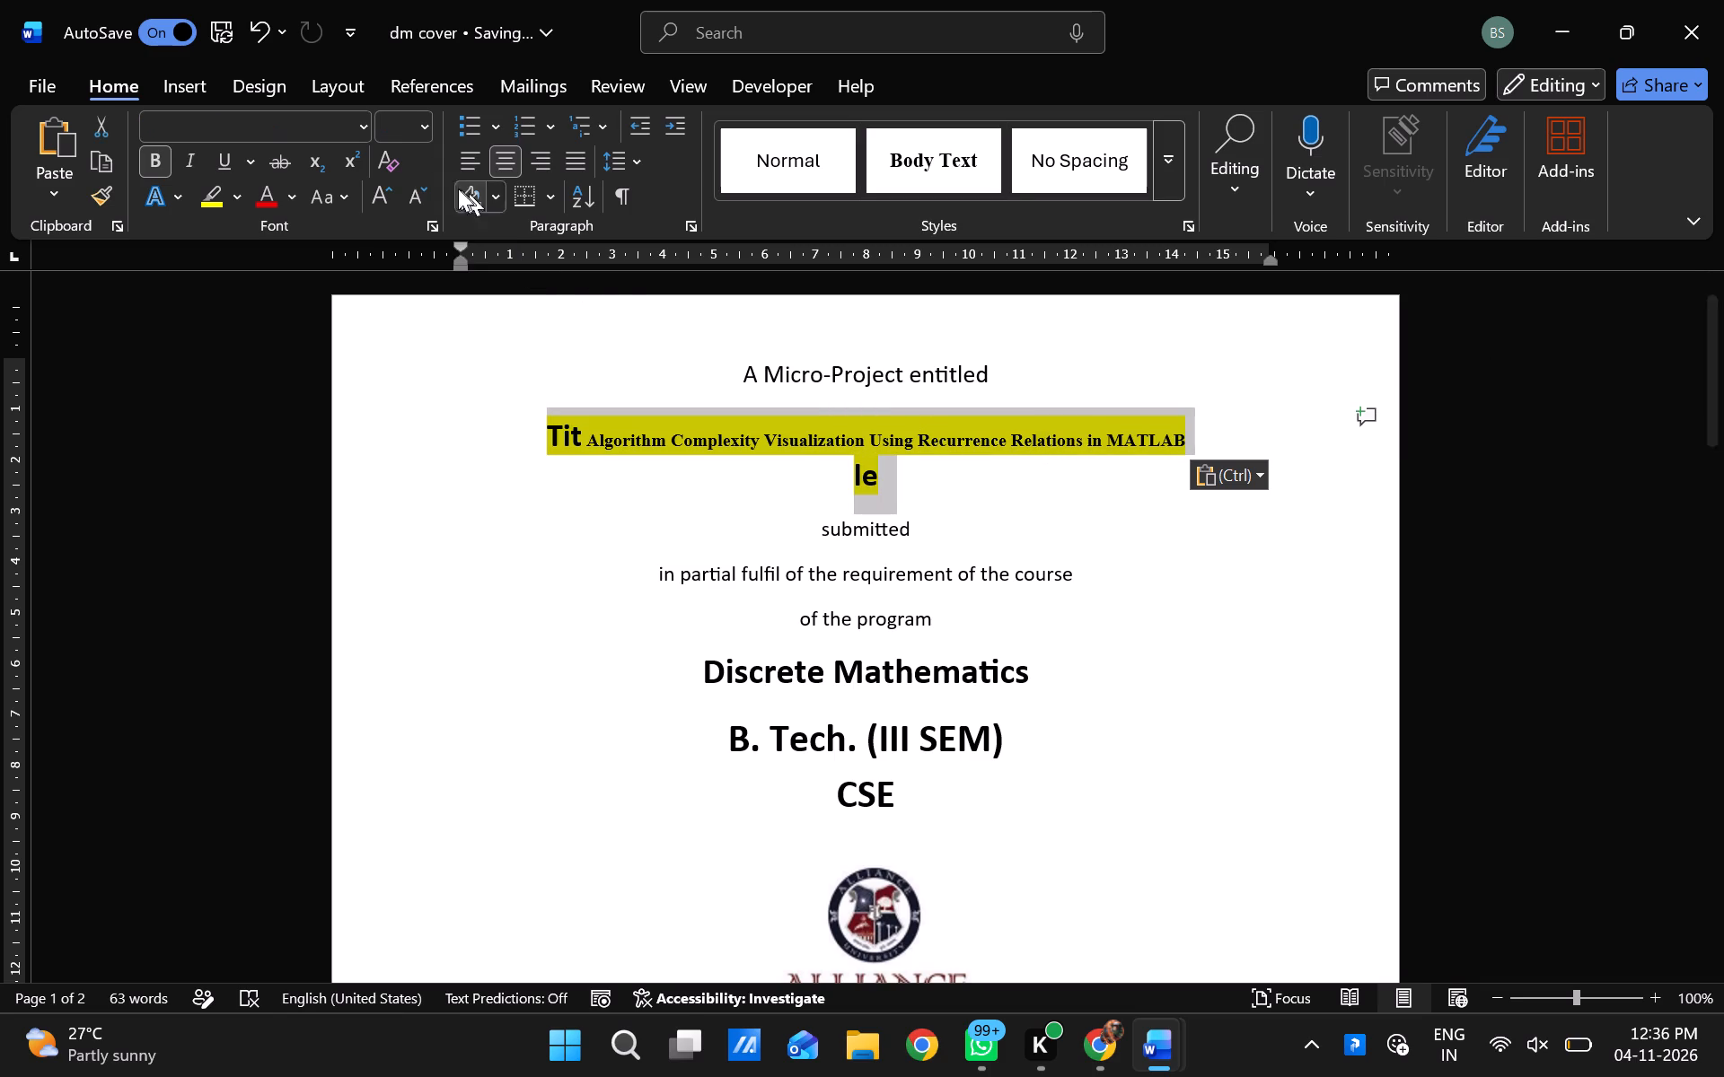
Set the selected project title line in dm cover to font size 18.
left_click(403, 127)
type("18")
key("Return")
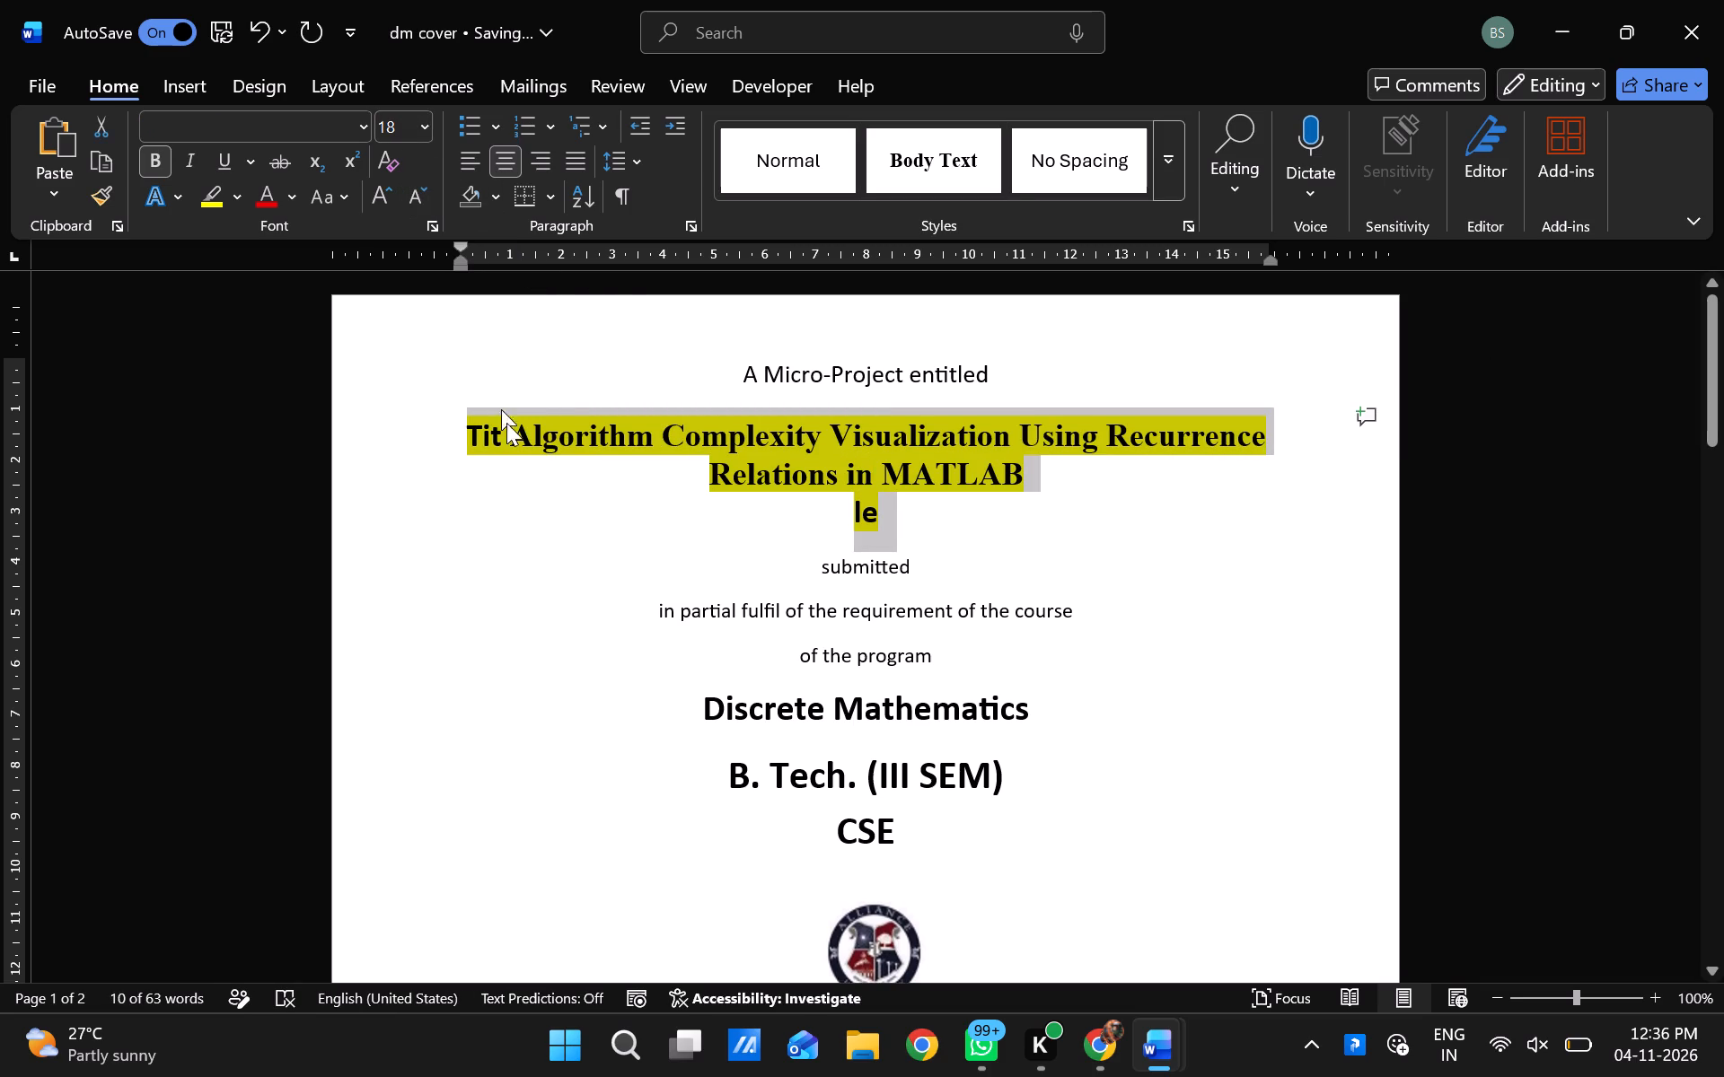
Delete the leftover fragments Tit and le around the project title and add one line break after MATLAB.
left_click(509, 430)
key("BackSpace")
key("BackSpace")
key("BackSpace")
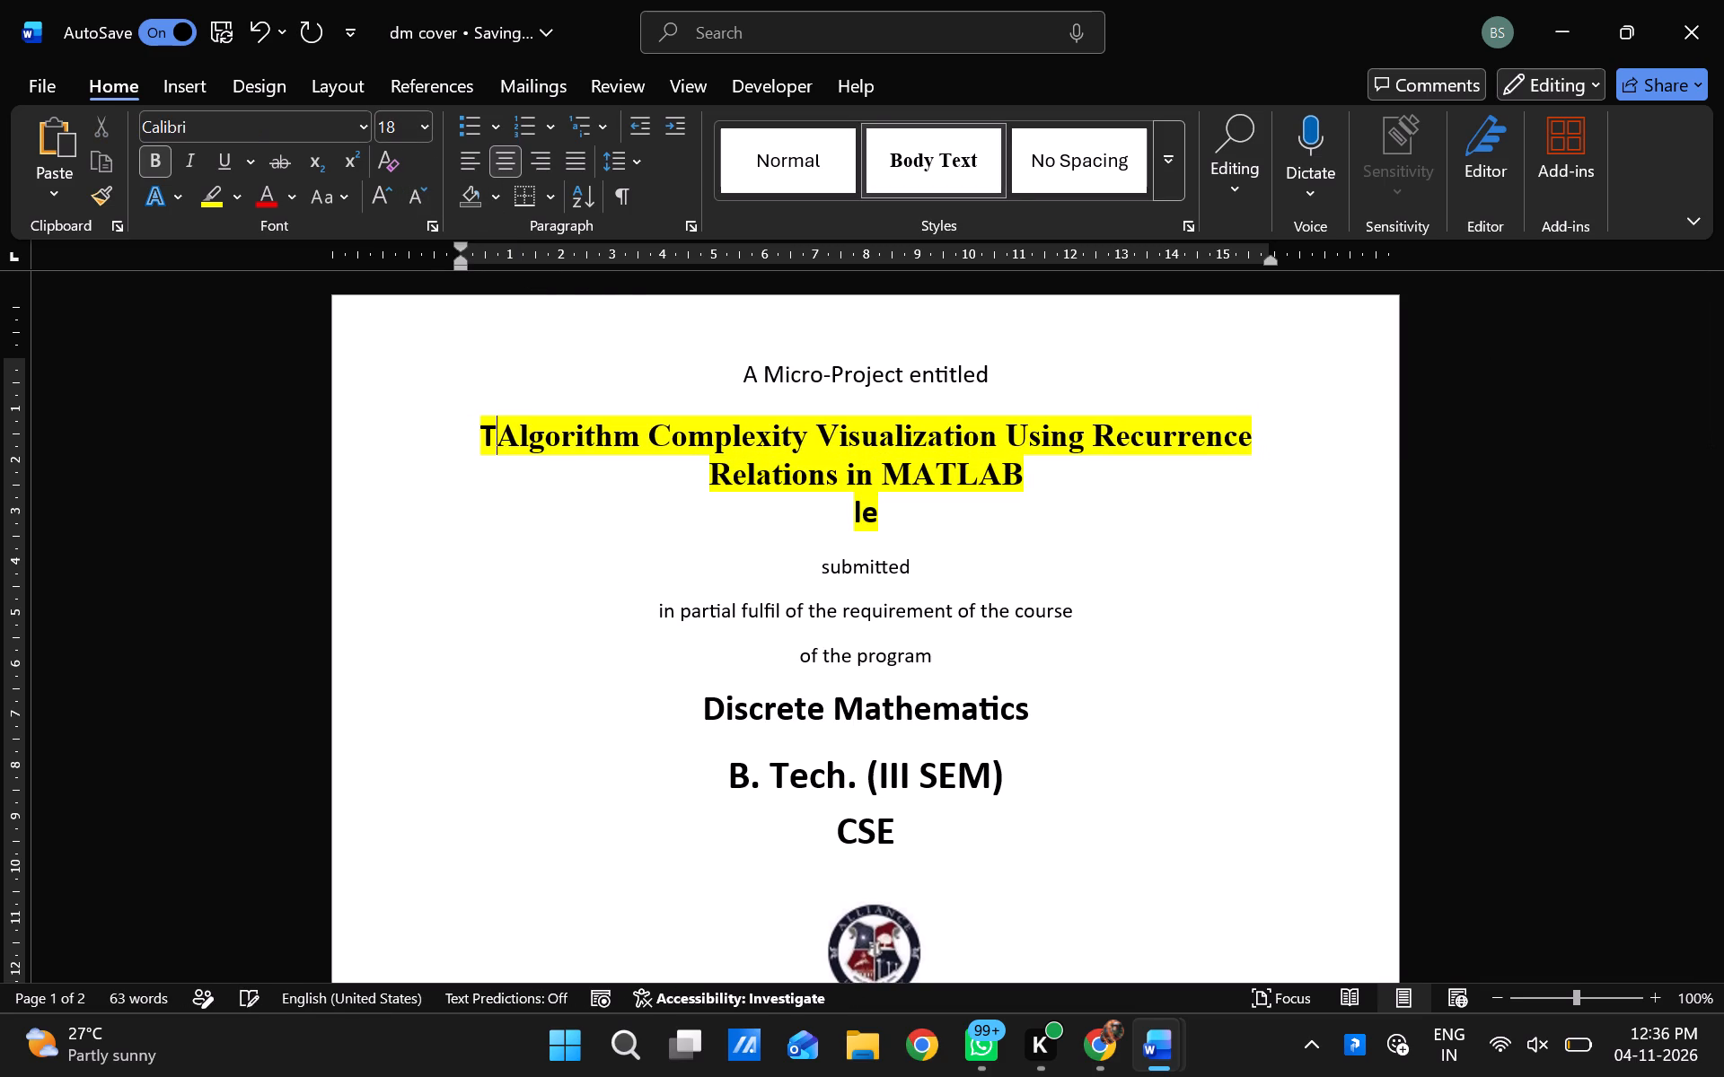
key("BackSpace")
left_click(920, 516)
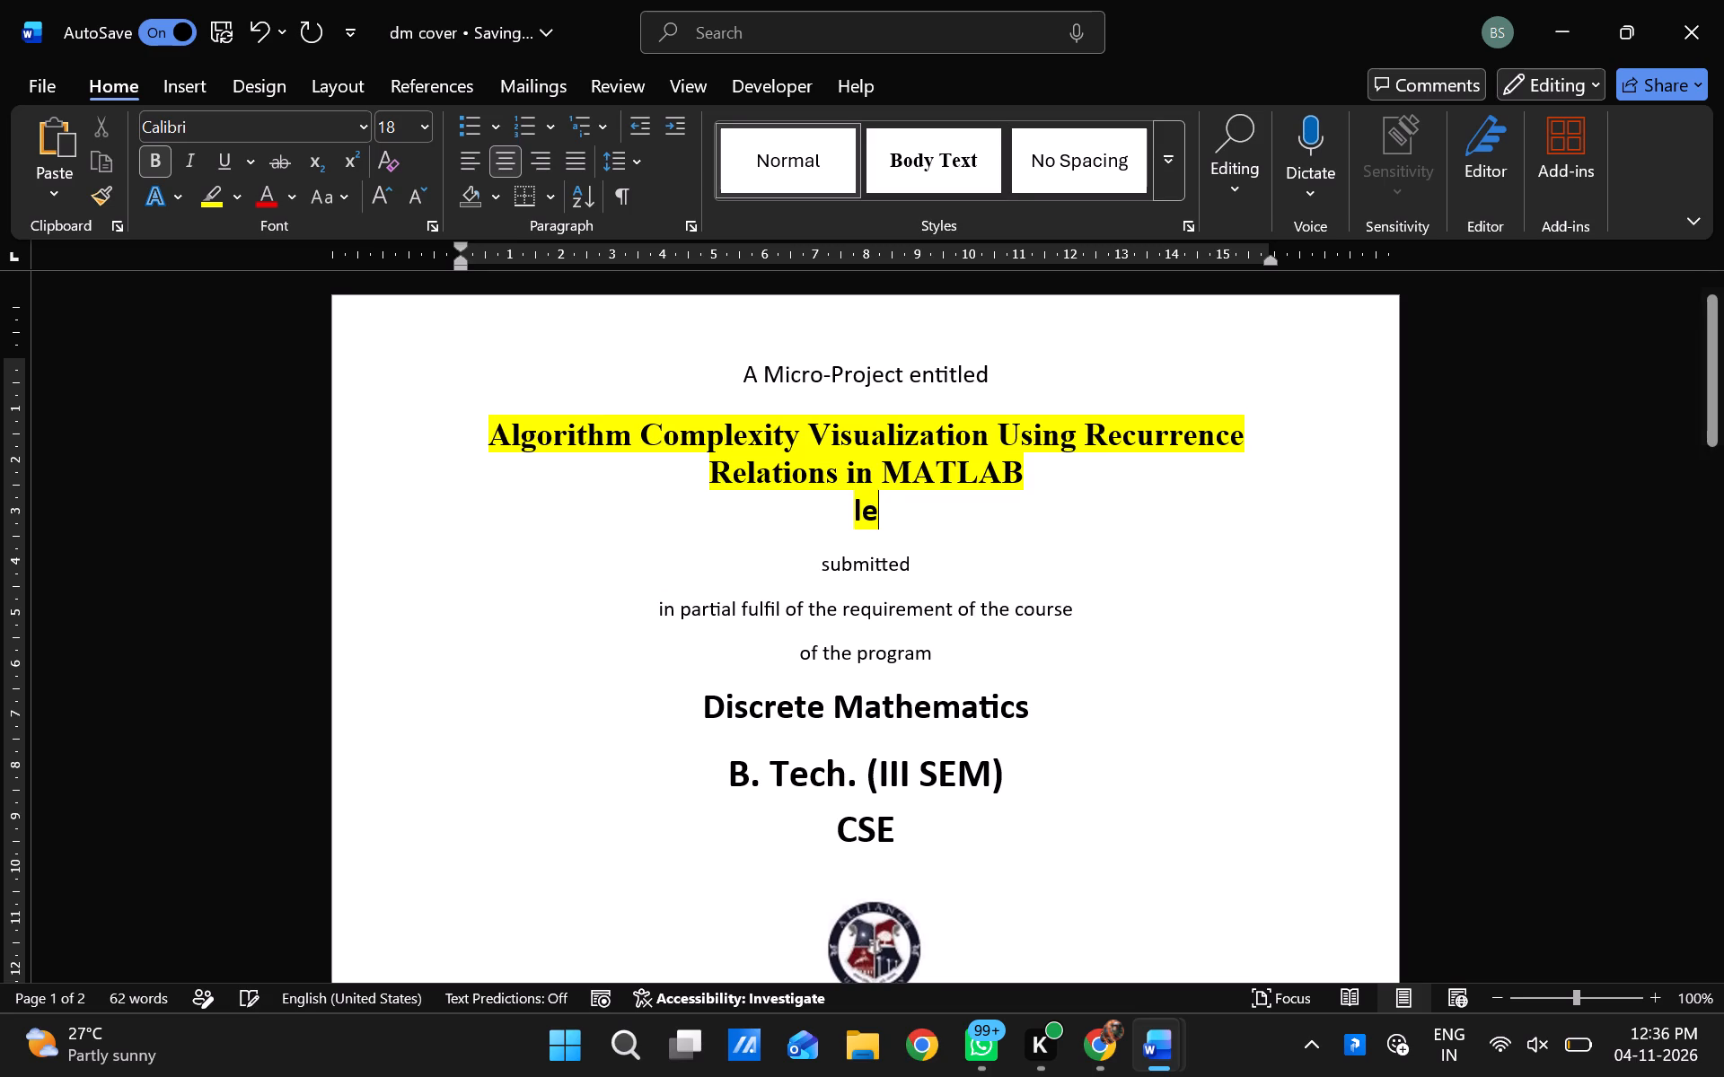
key("BackSpace")
key("BackSpace")
key("BackSpace")
key("BackSpace")
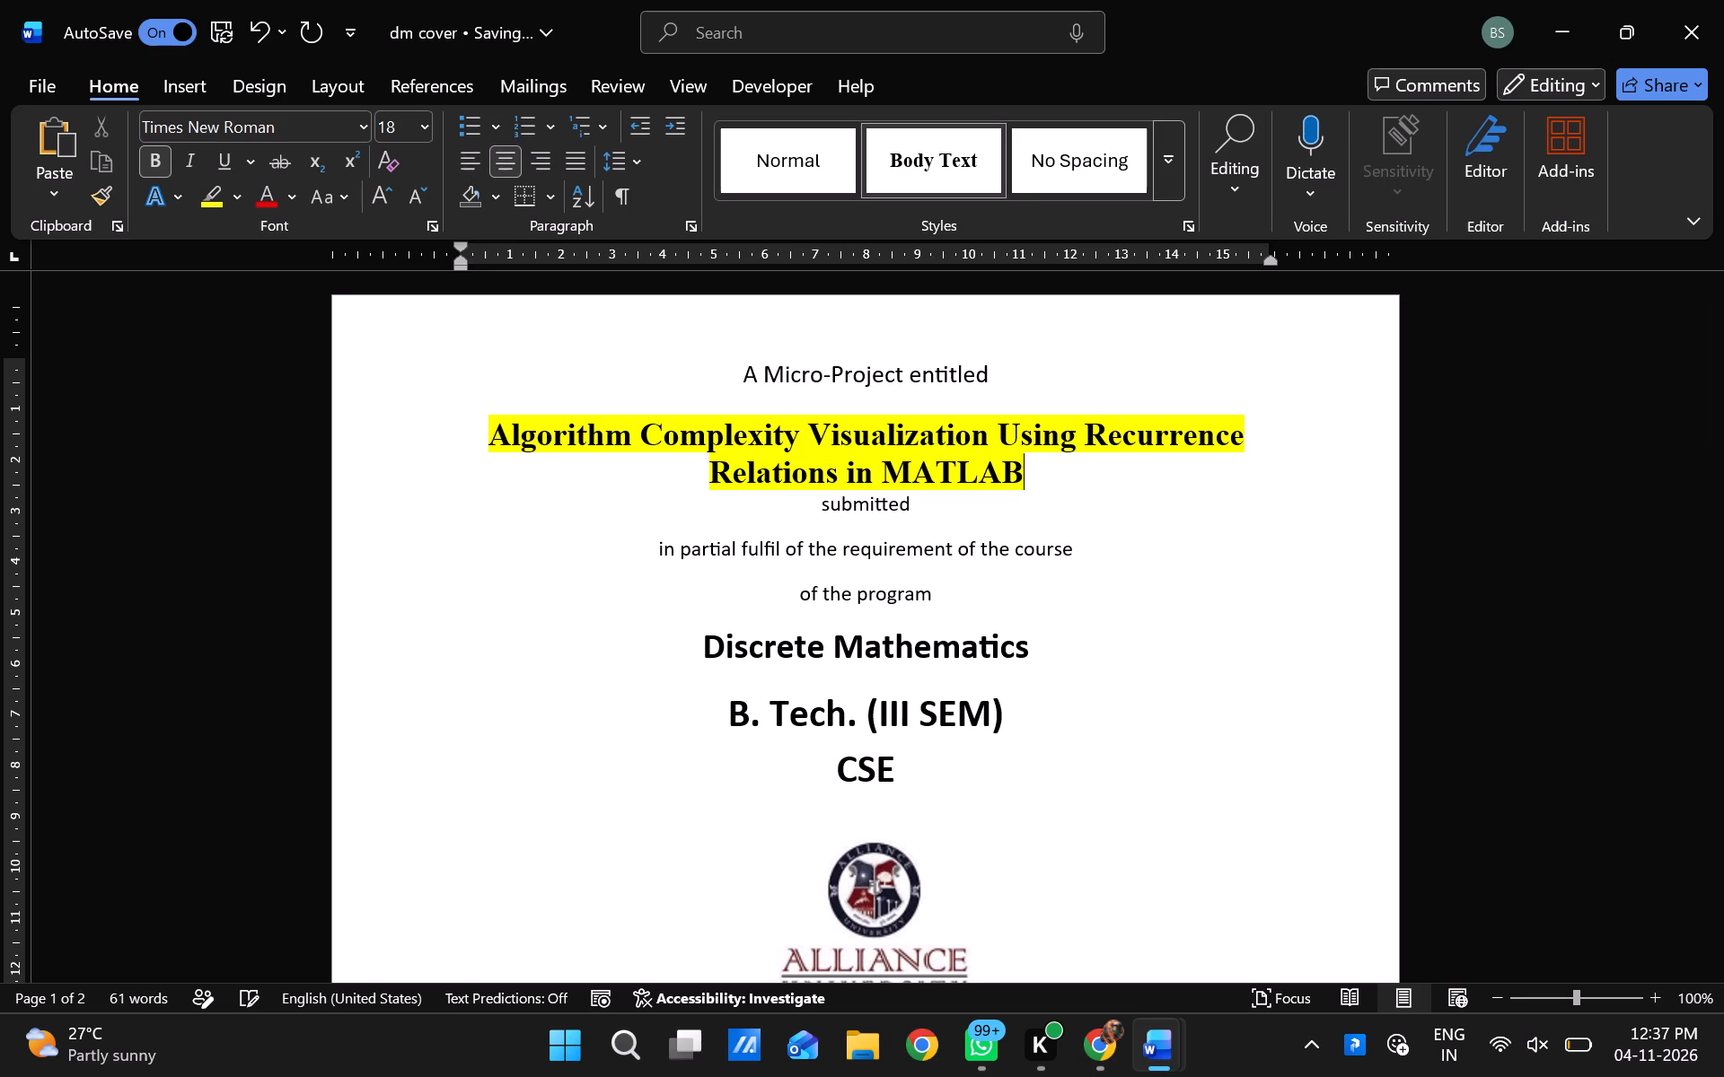
key("Return")
Copy the course faculty's name from dm rubrics into the Dr. line of dm cover and remove the duplicate Dr.
scroll(960, 451, "down", 2)
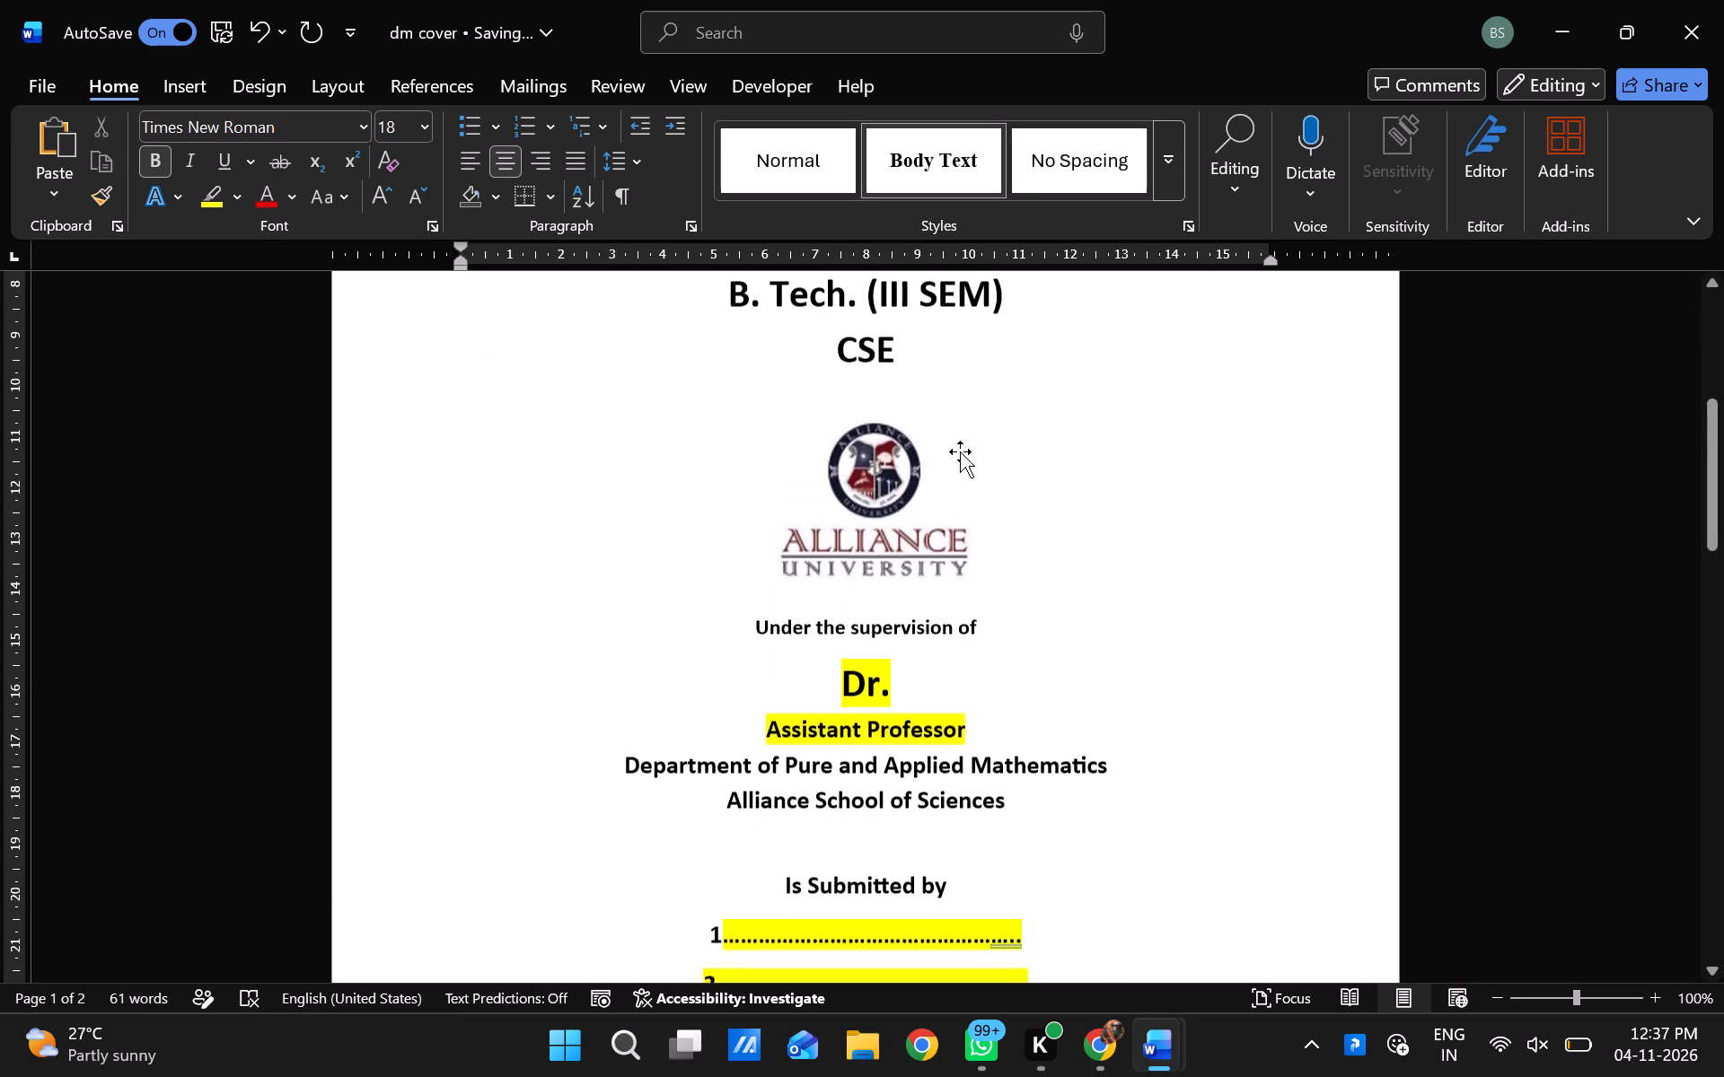
scroll(960, 451, "down", 1)
key("alt+Tab")
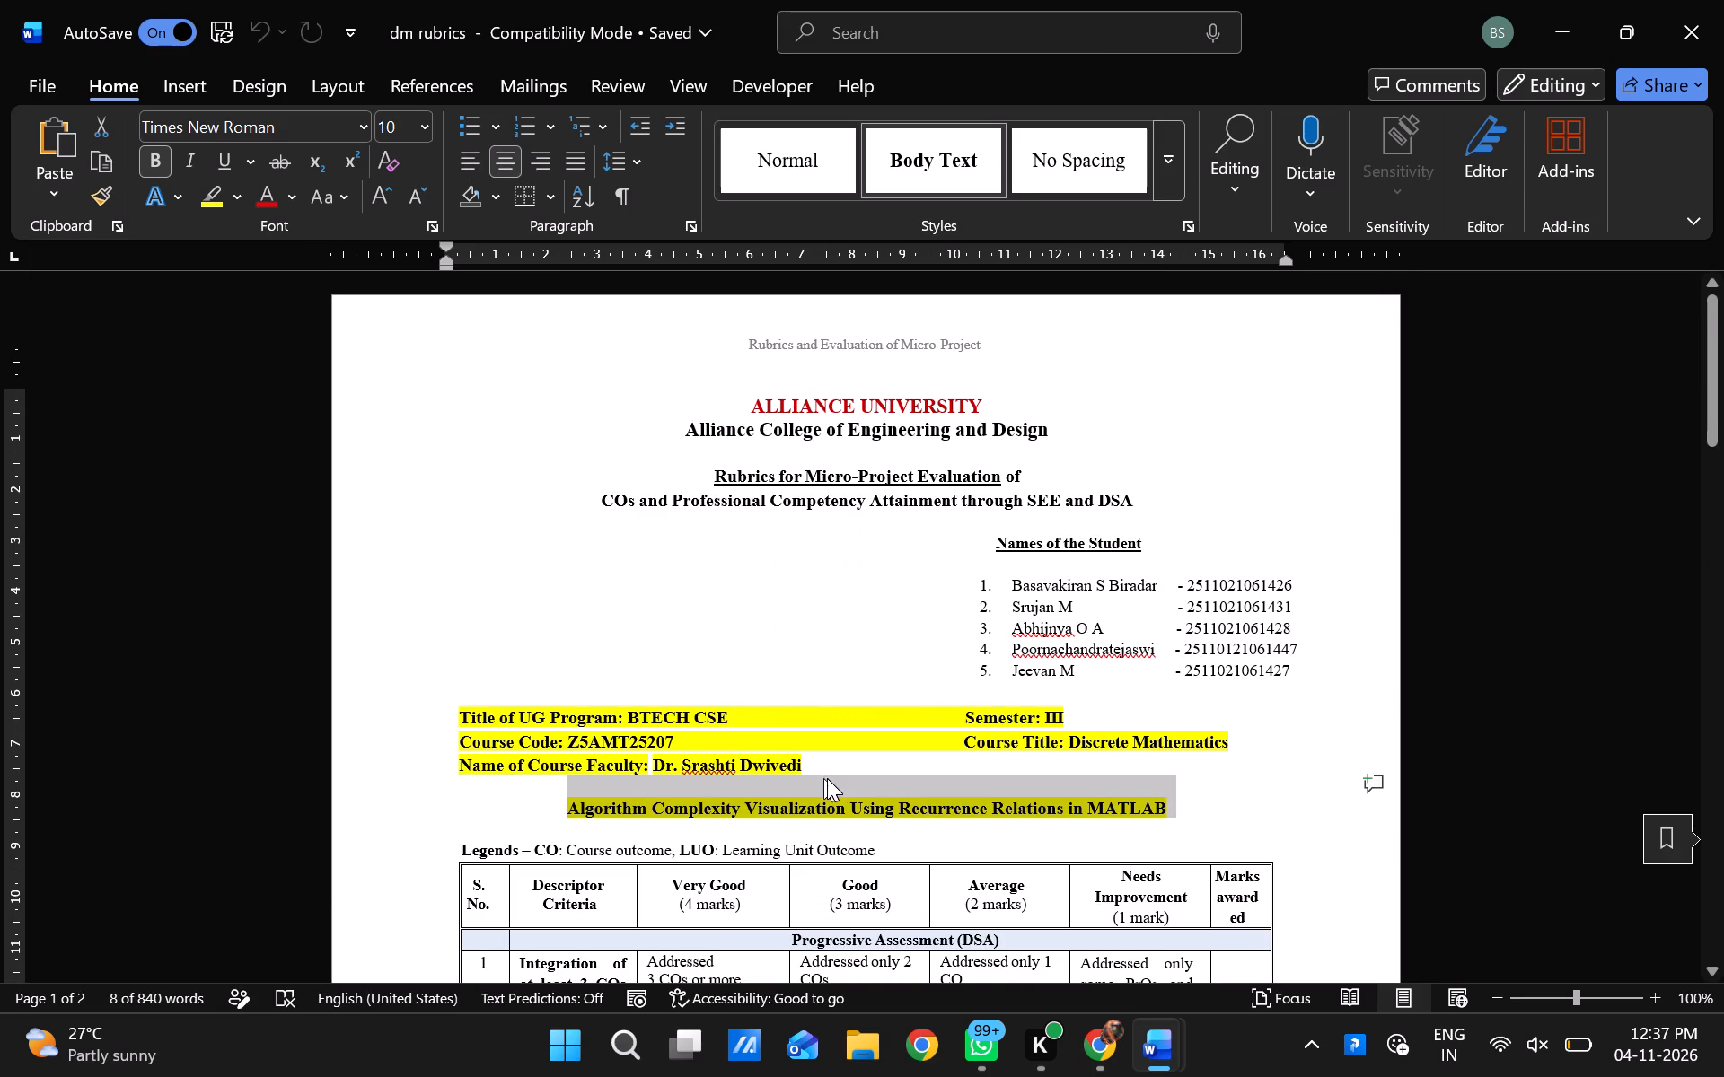
left_click_drag(813, 761, 645, 766)
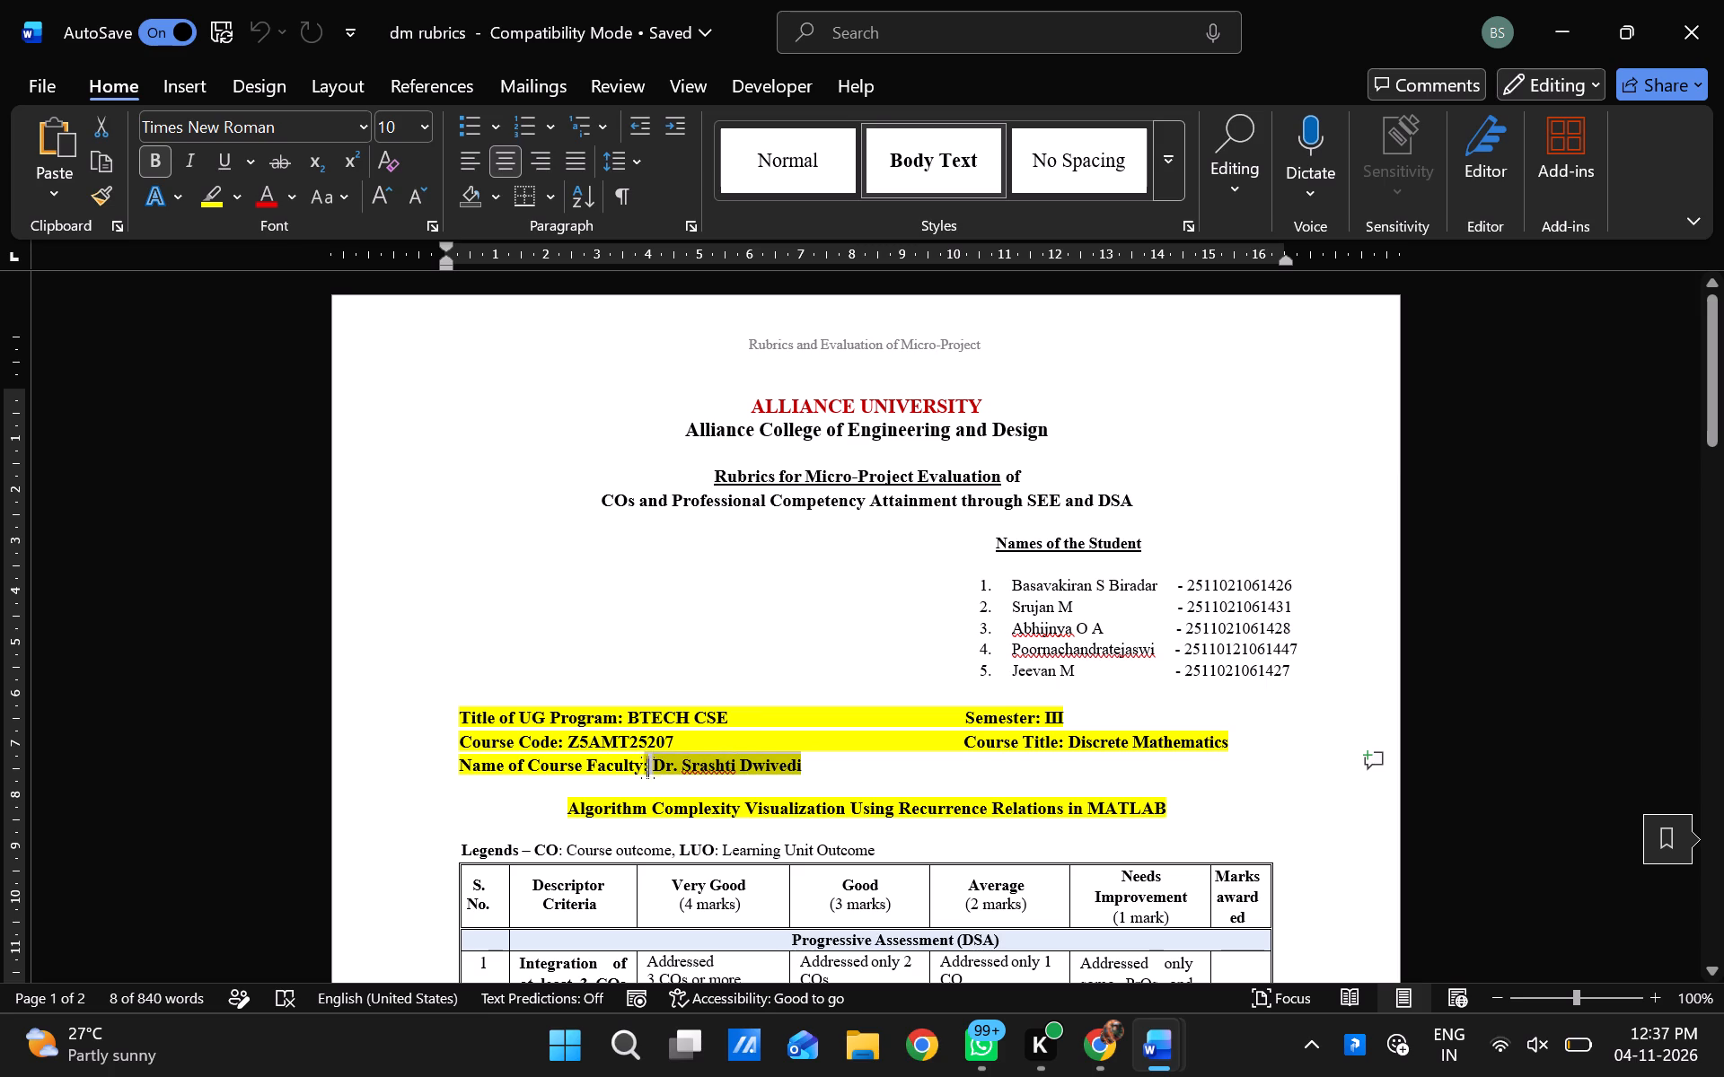
left_click_drag(645, 766, 653, 767)
key("ctrl+c")
key("alt+Tab")
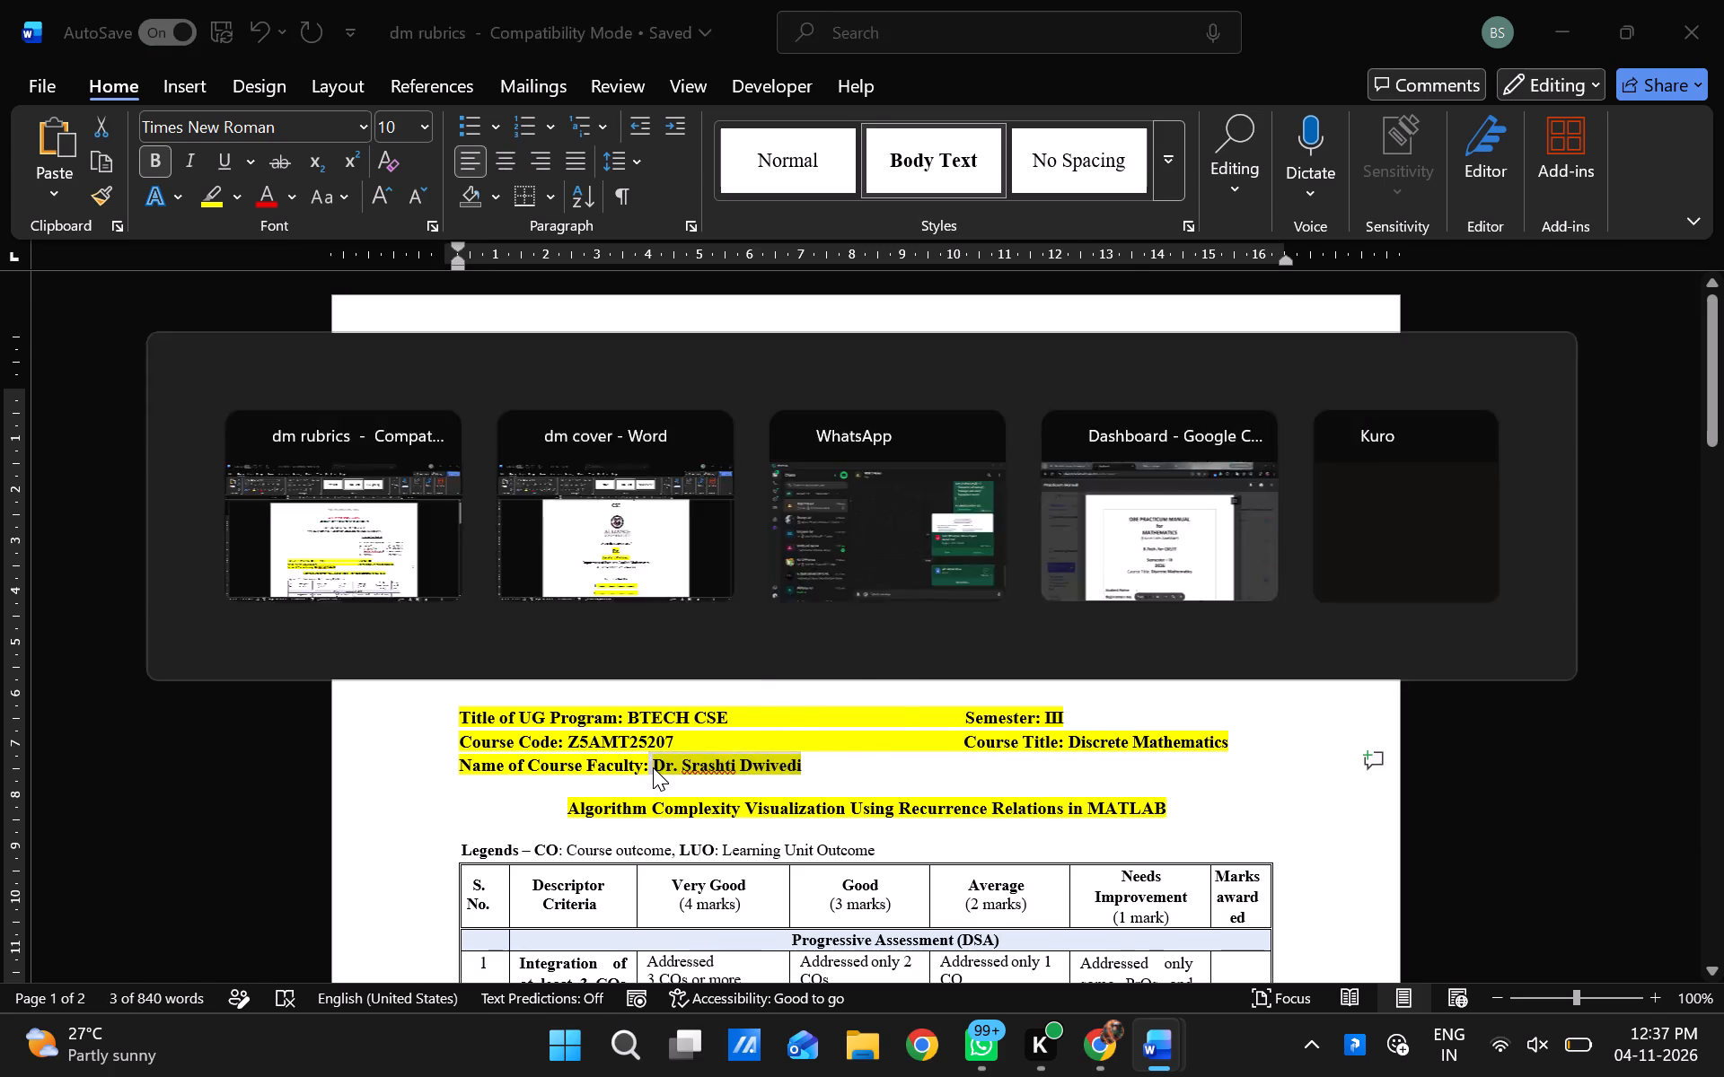
left_click(910, 643)
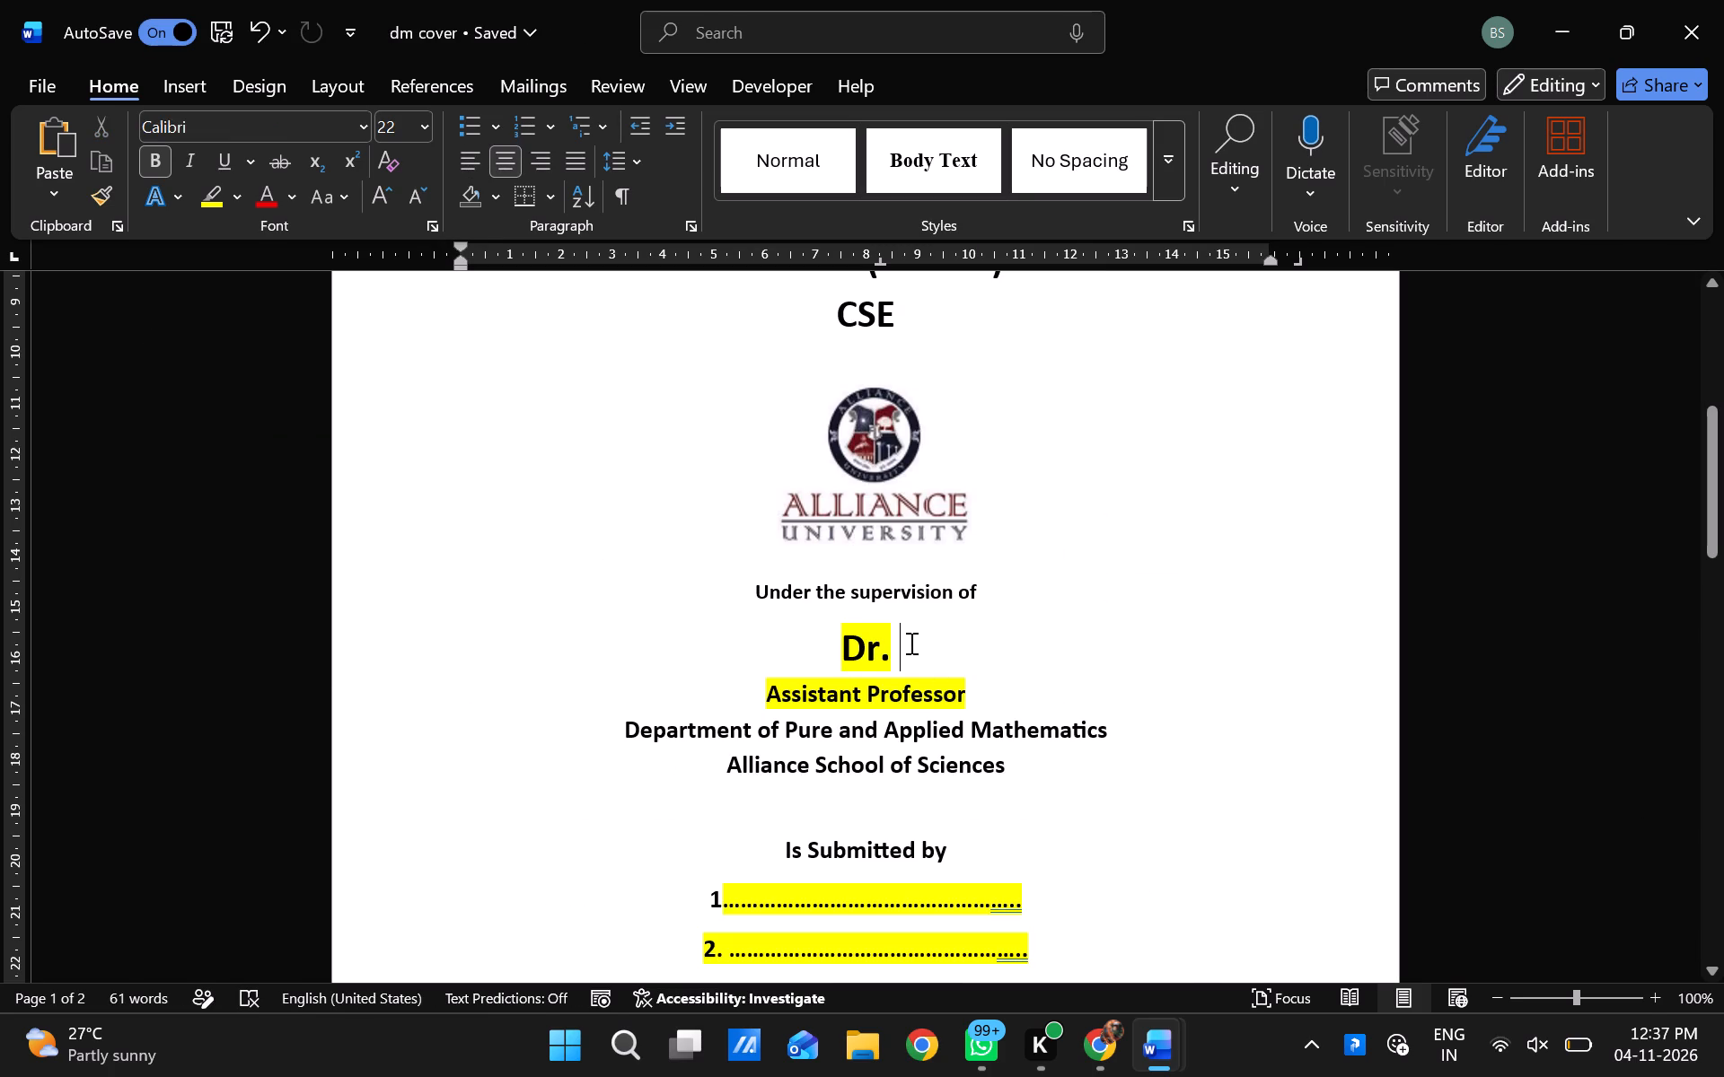
key("ctrl+v")
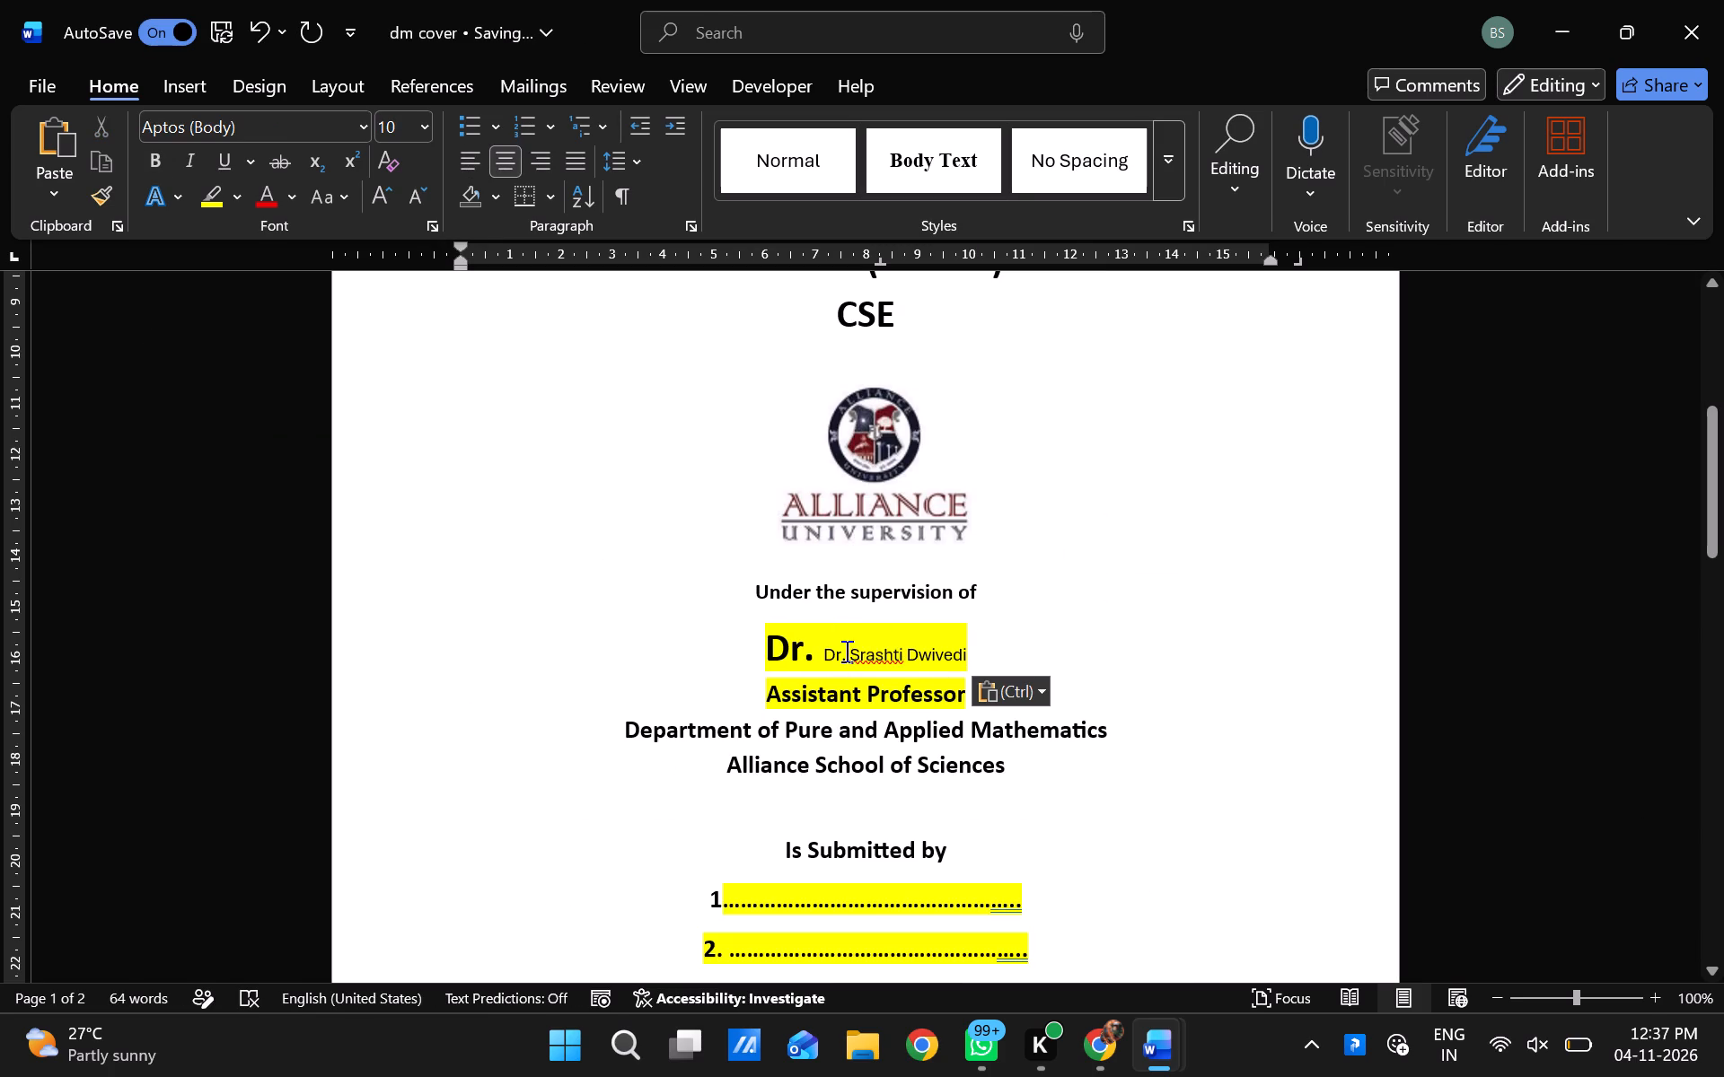
left_click(848, 655)
key("BackSpace")
key("BackSpace")
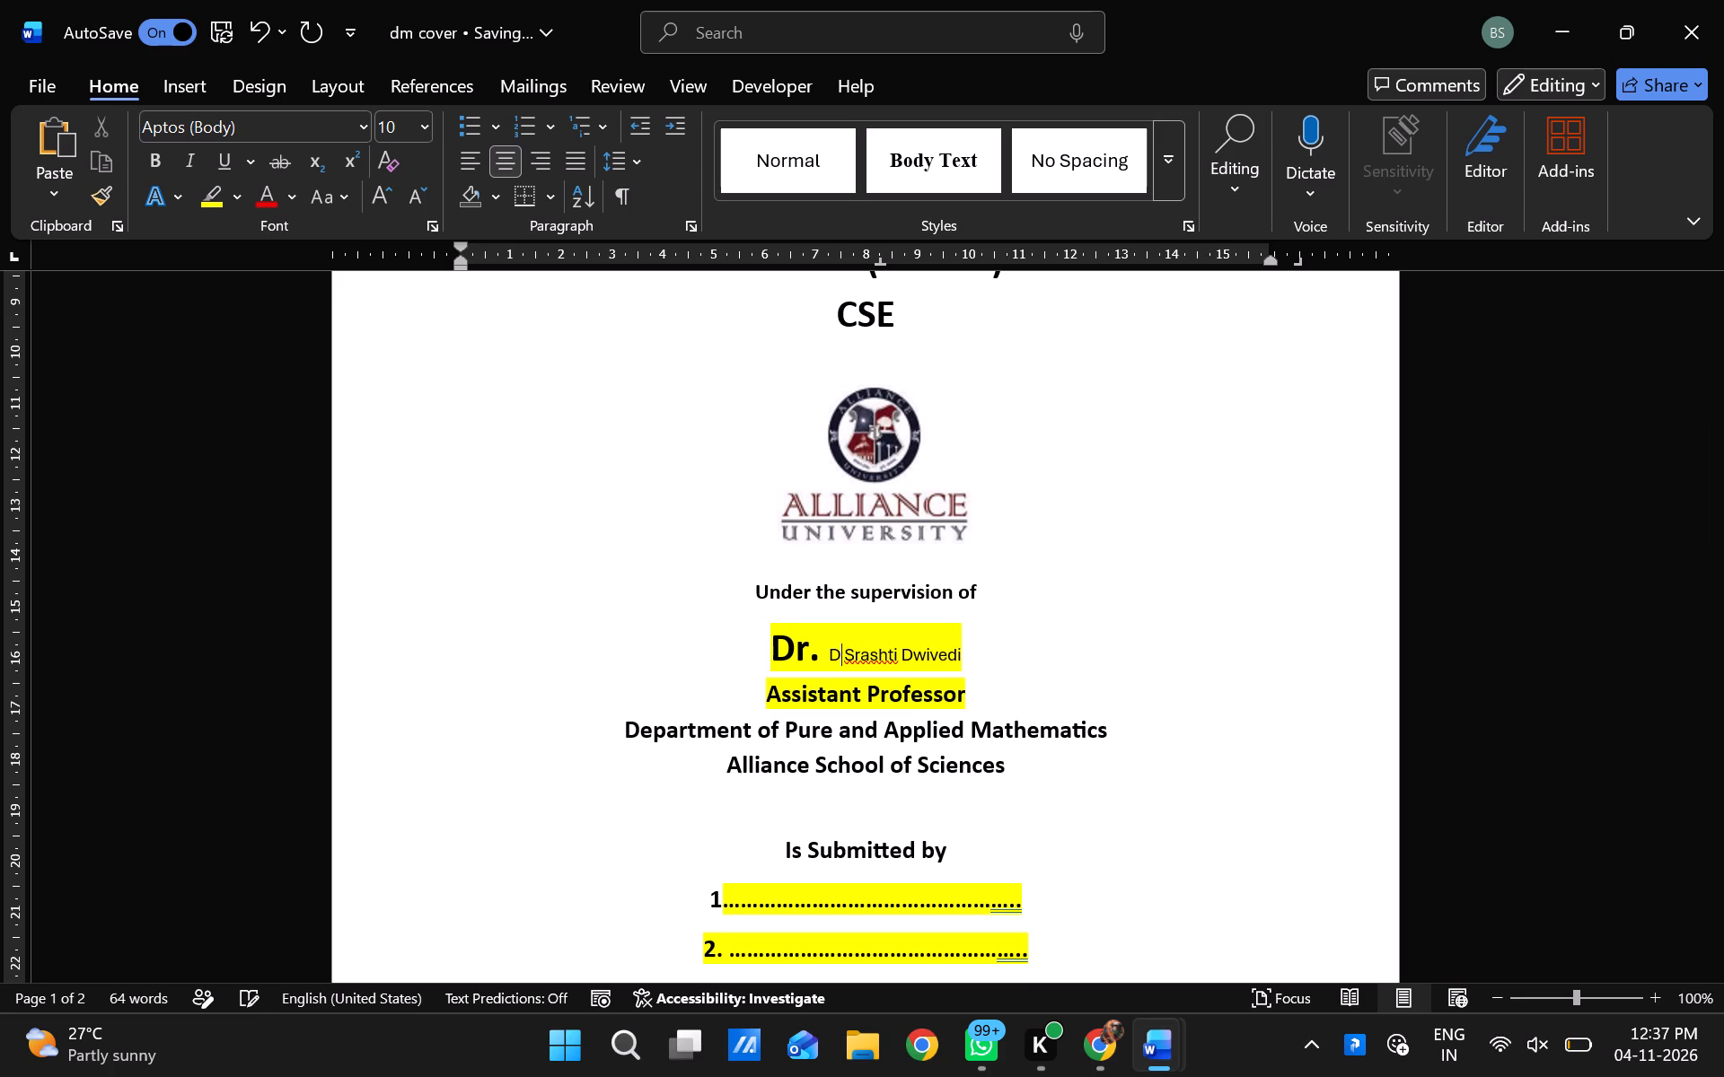
key("BackSpace")
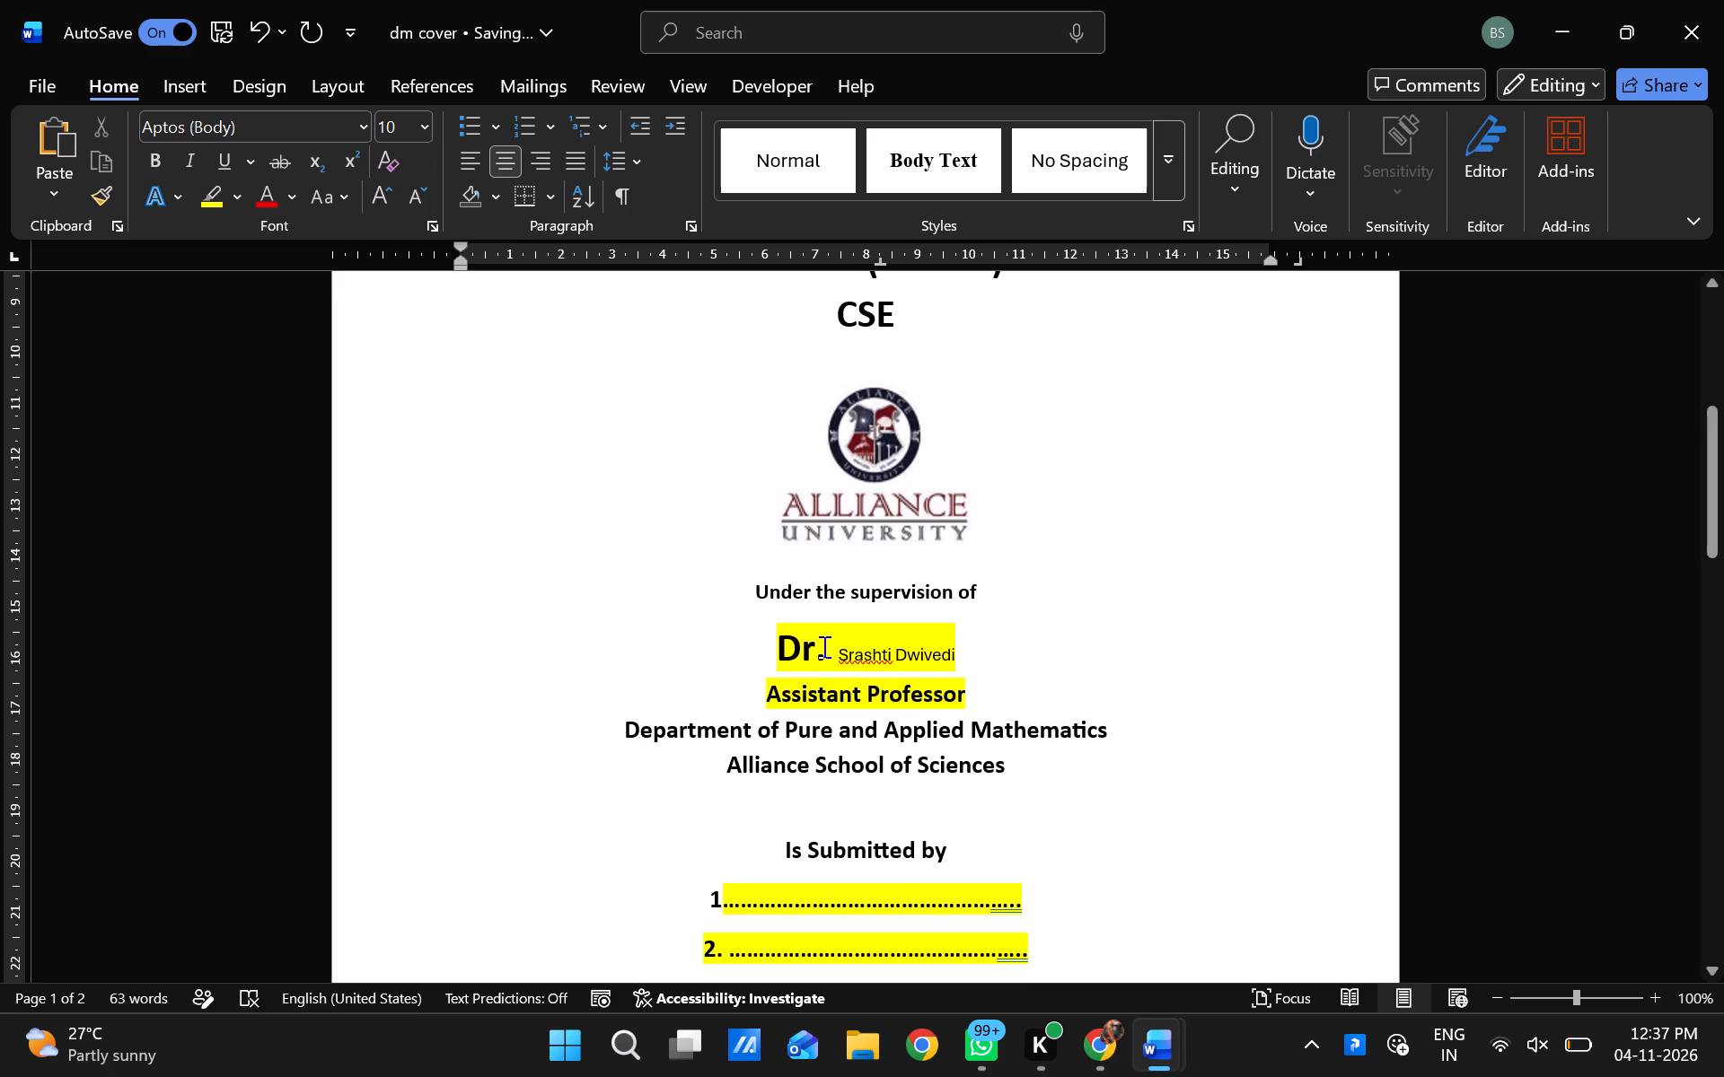
Toggle bold on the supervisor line from the r of Dr. through the end of the name.
key("Left")
key("Left")
key("Right")
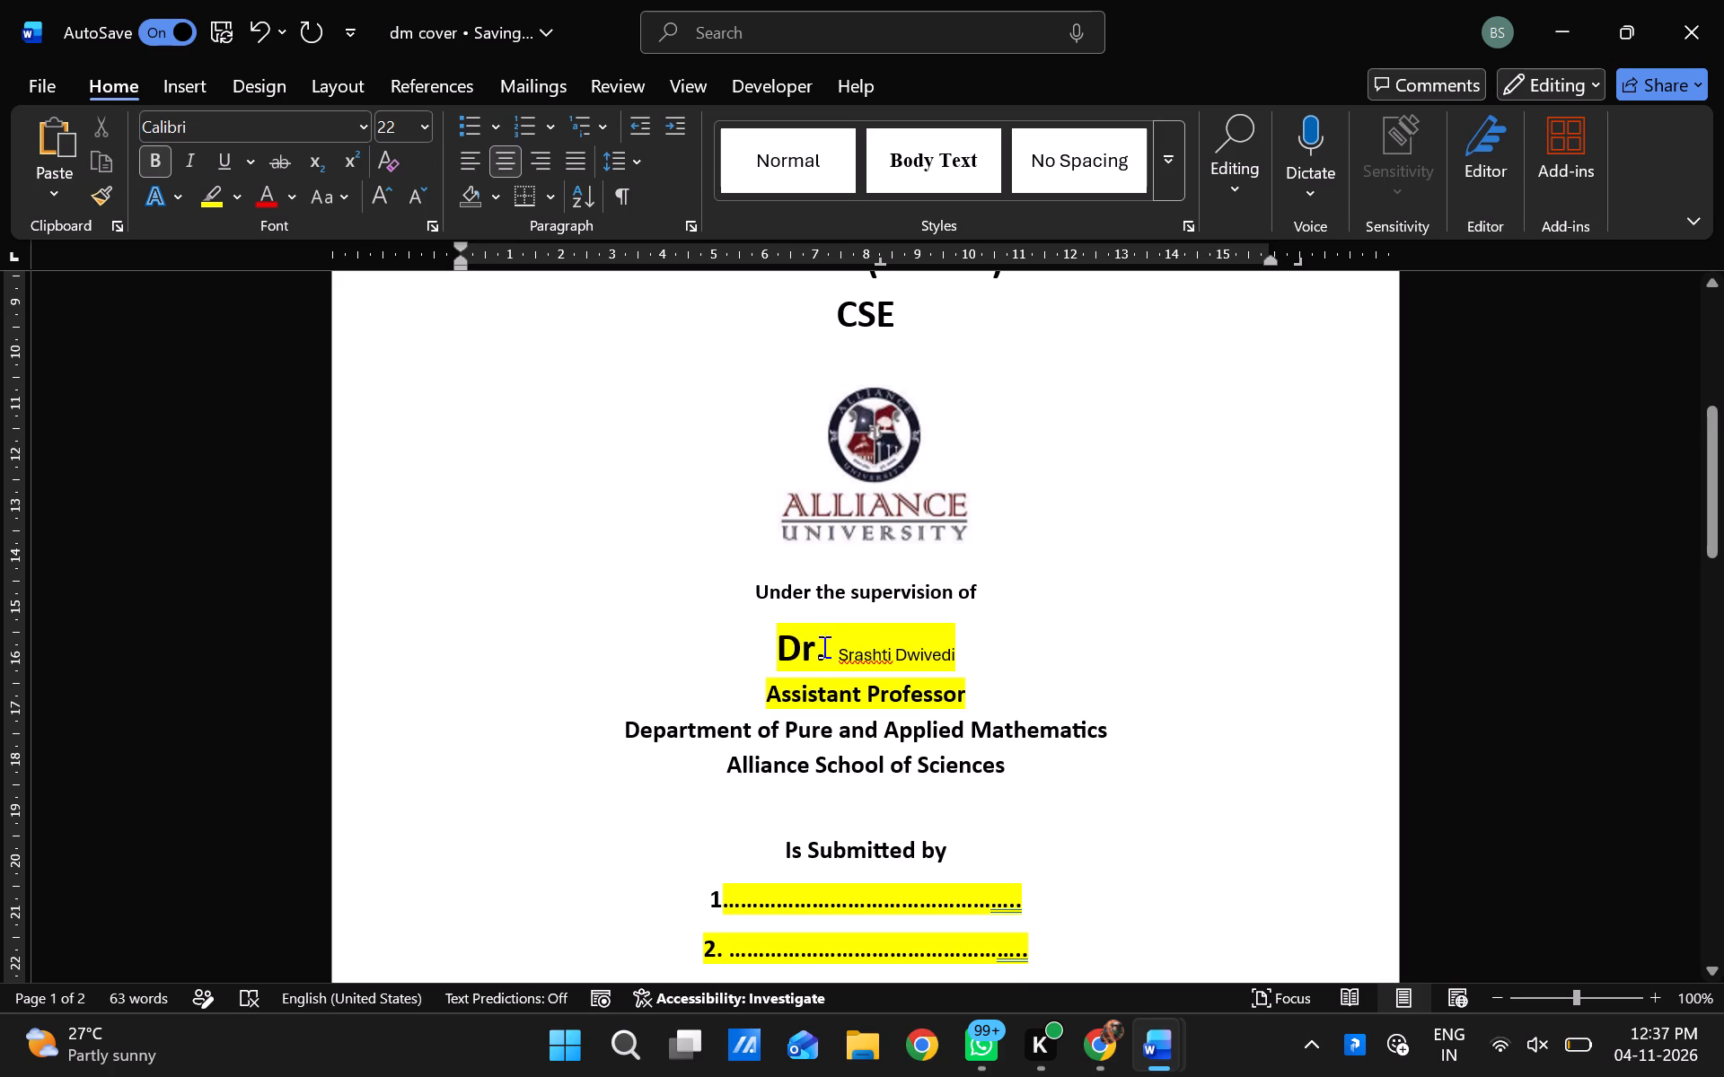
left_click(861, 652)
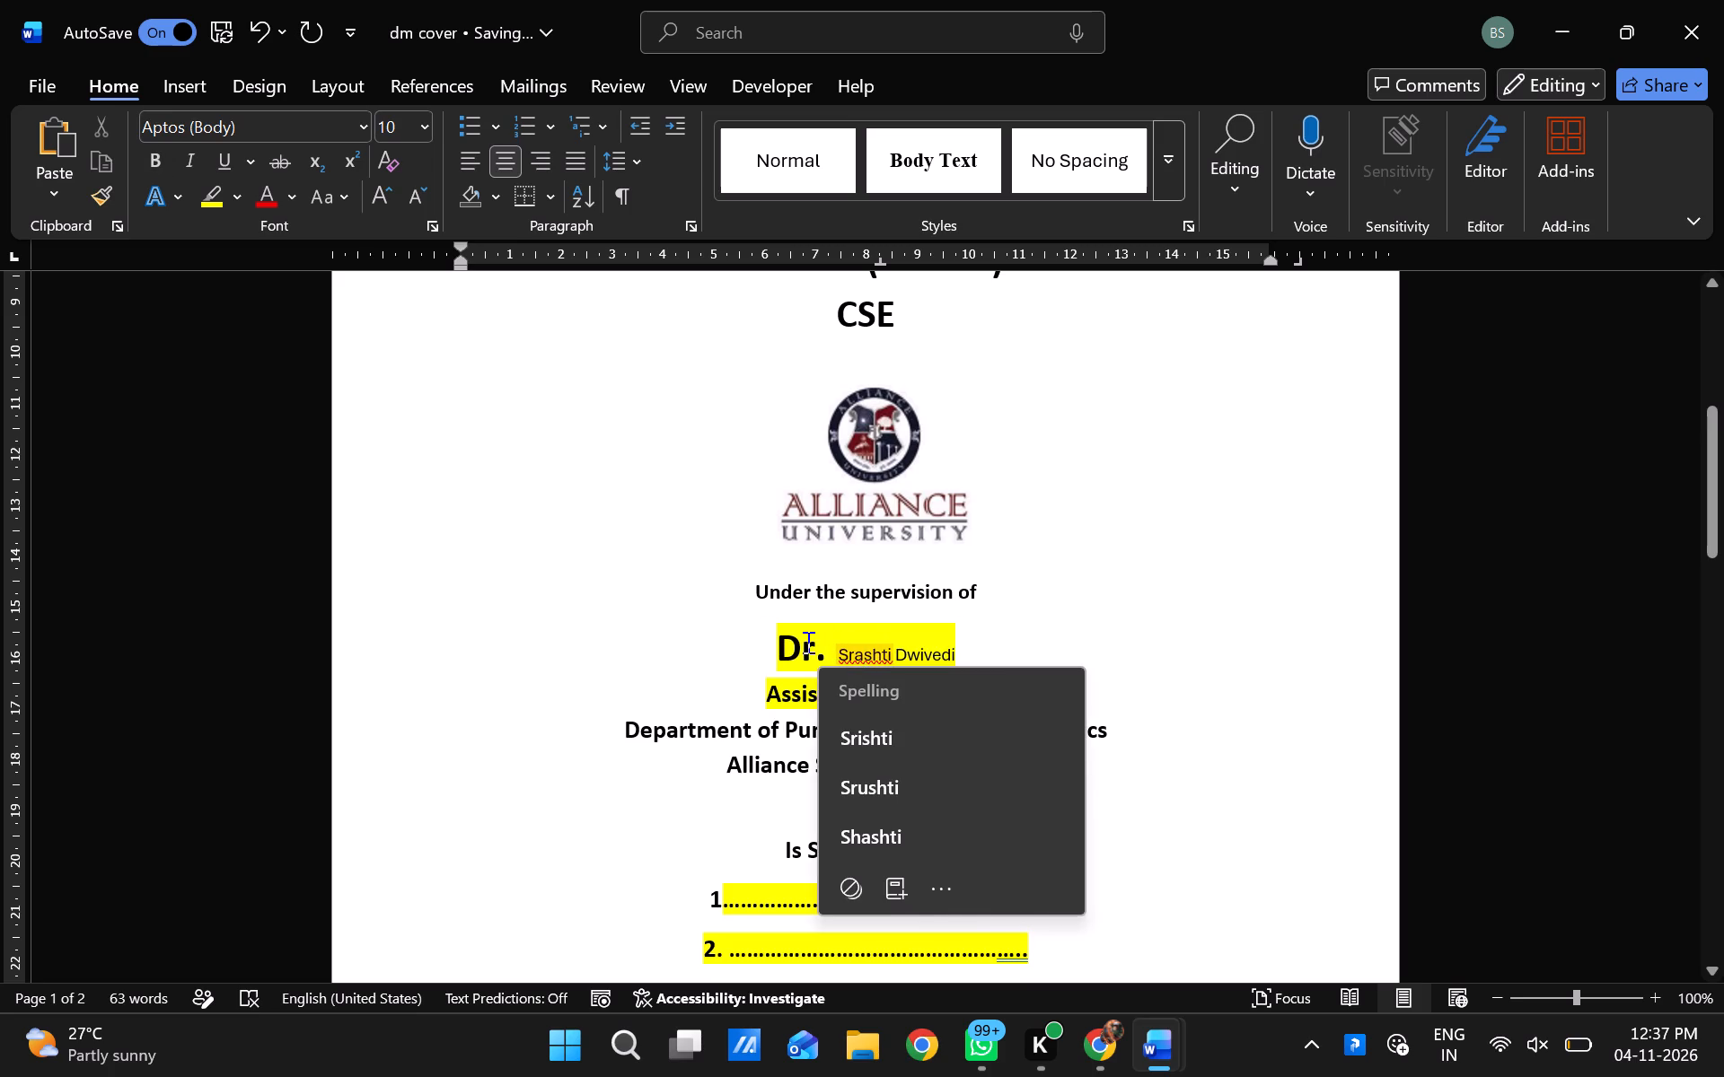
left_click(806, 642)
key("shift+Right")
key("shift+Right")
key("shift+Right")
key("shift+Right")
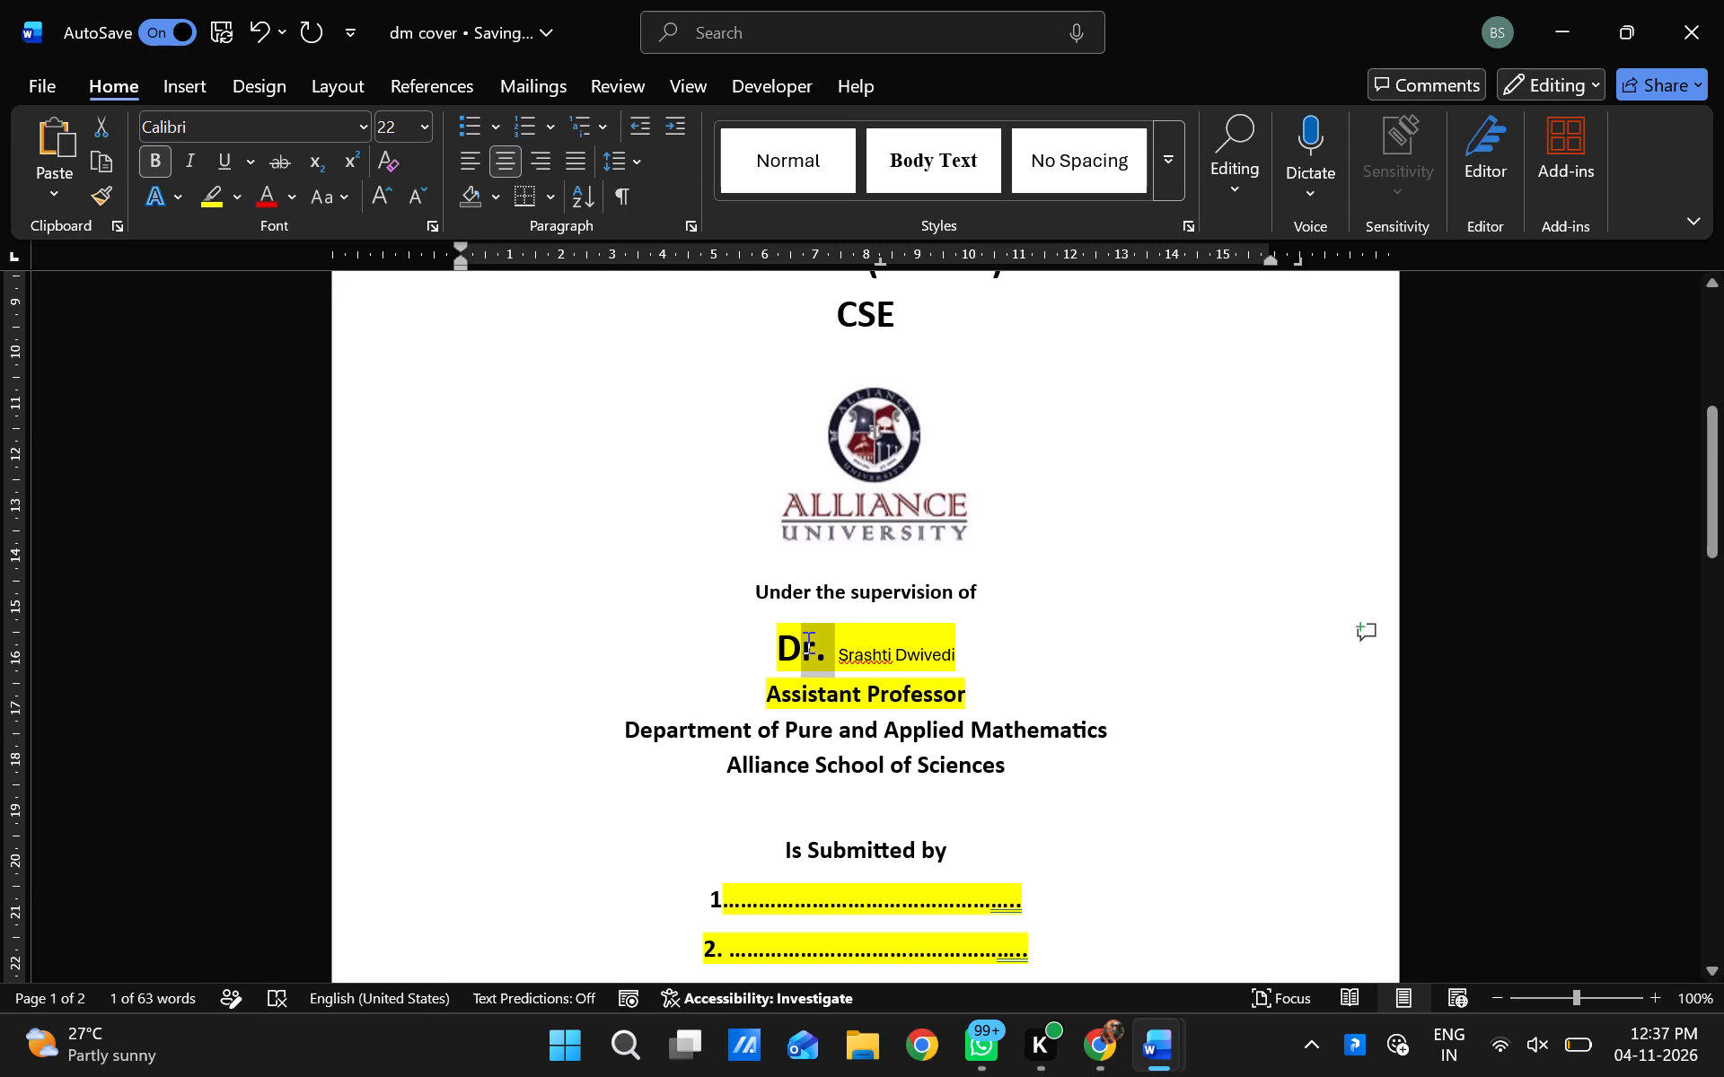
key("shift+Right")
key("shift+Right")
key("shift+Right")
key("shift+Right")
key("shift+Right")
key("shift+Right")
key("shift+Right")
key("shift+Right")
key("shift+Right")
key("shift+Right")
key("shift+Right")
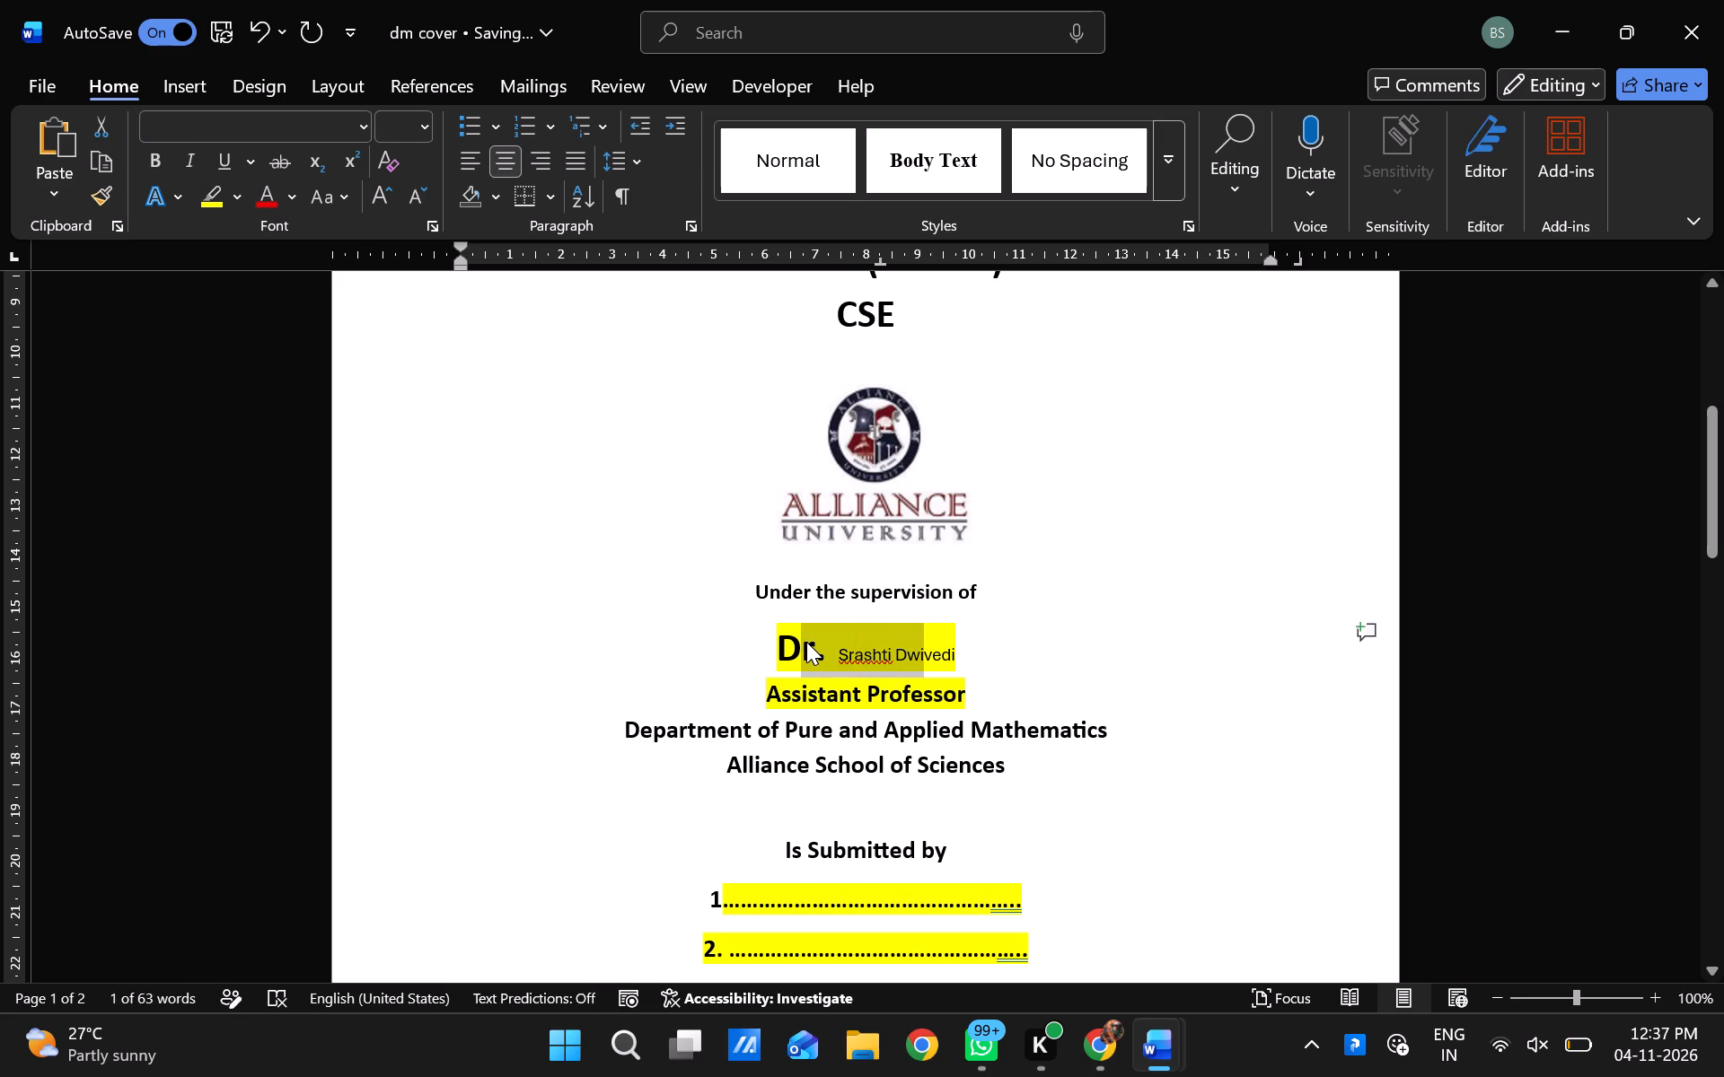
key("shift+Right")
key("shift+Right")
key("shift+Right")
key("shift+Right")
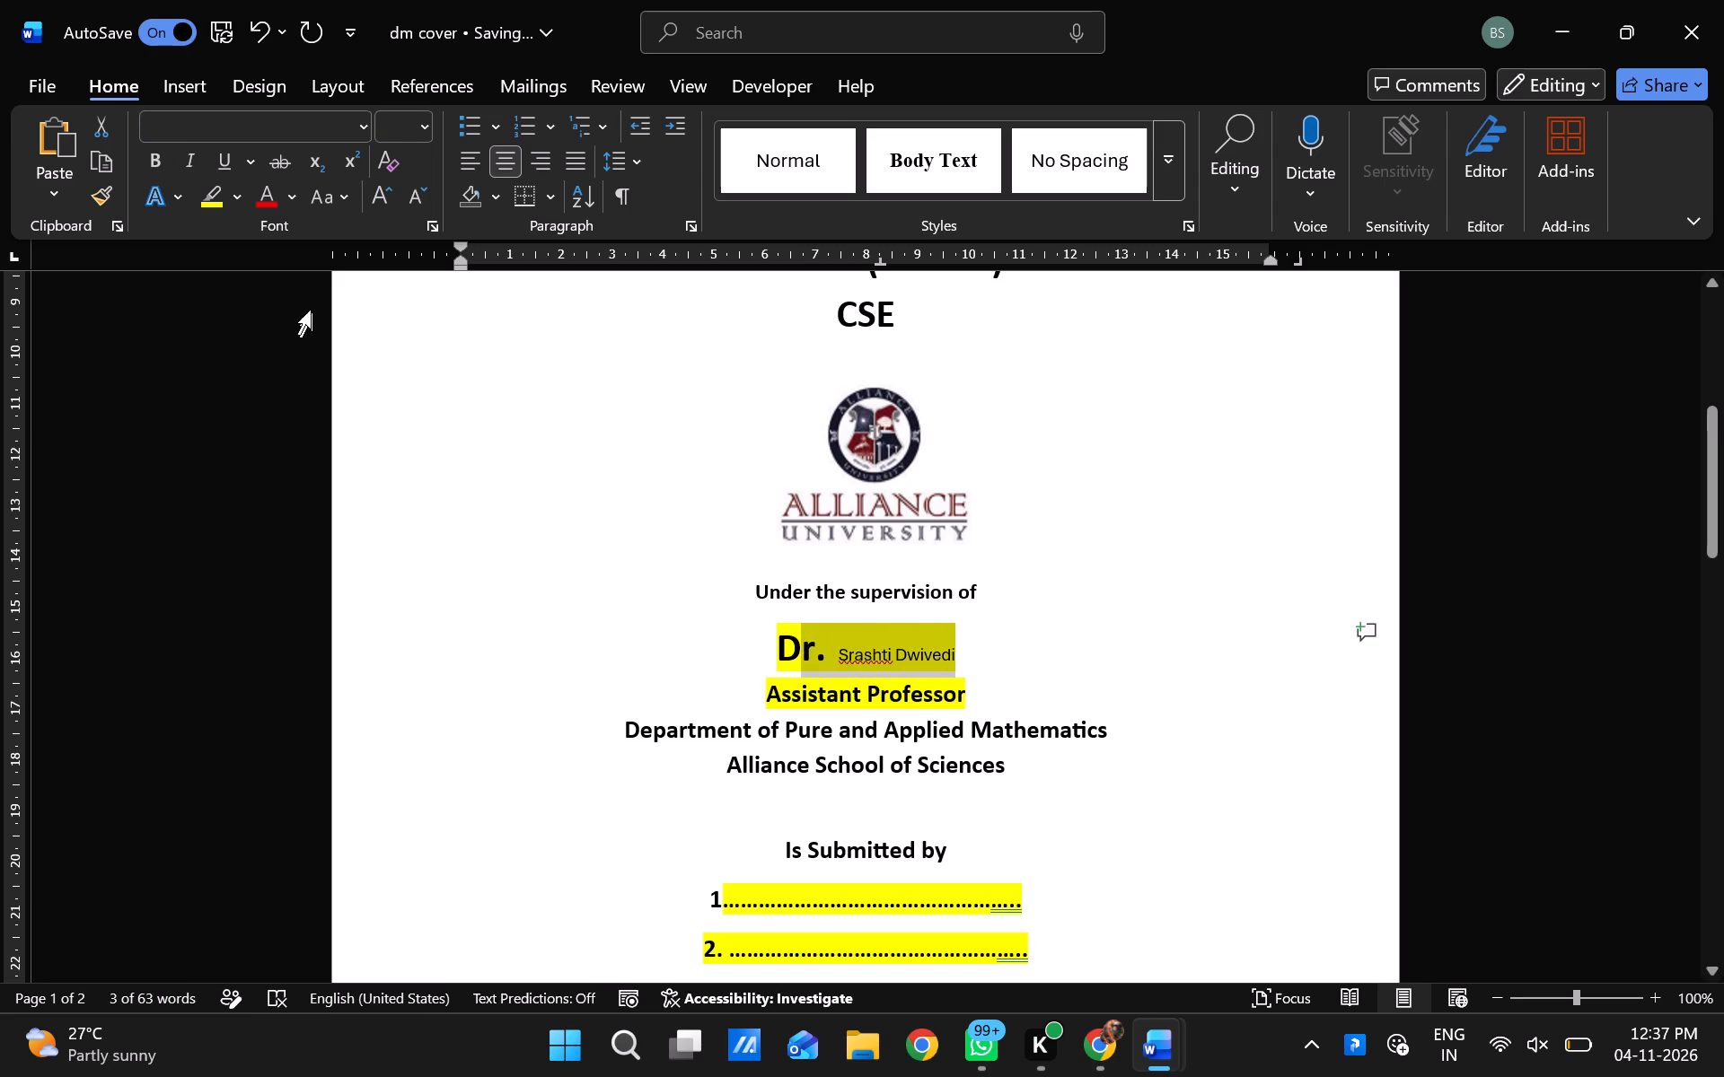
left_click(156, 167)
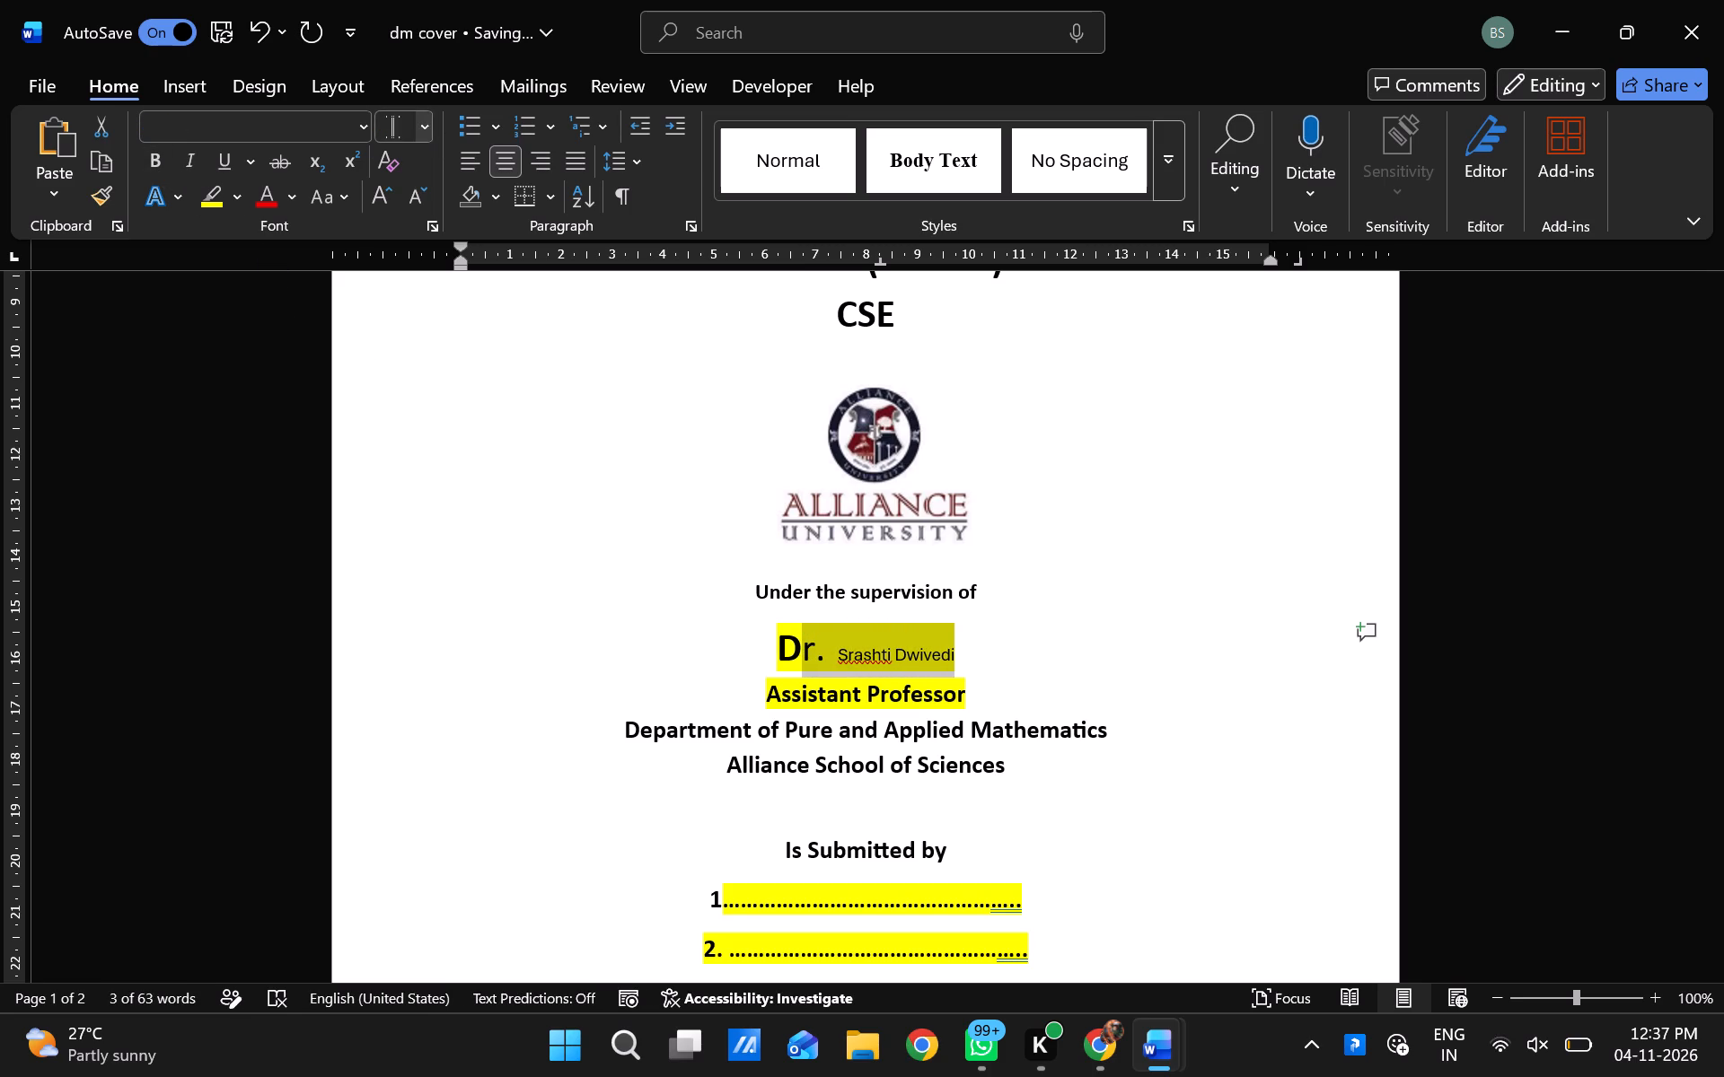
Format the supervisor's name under "Under the supervision of" as 22 pt bold Calibri.
left_click(387, 125)
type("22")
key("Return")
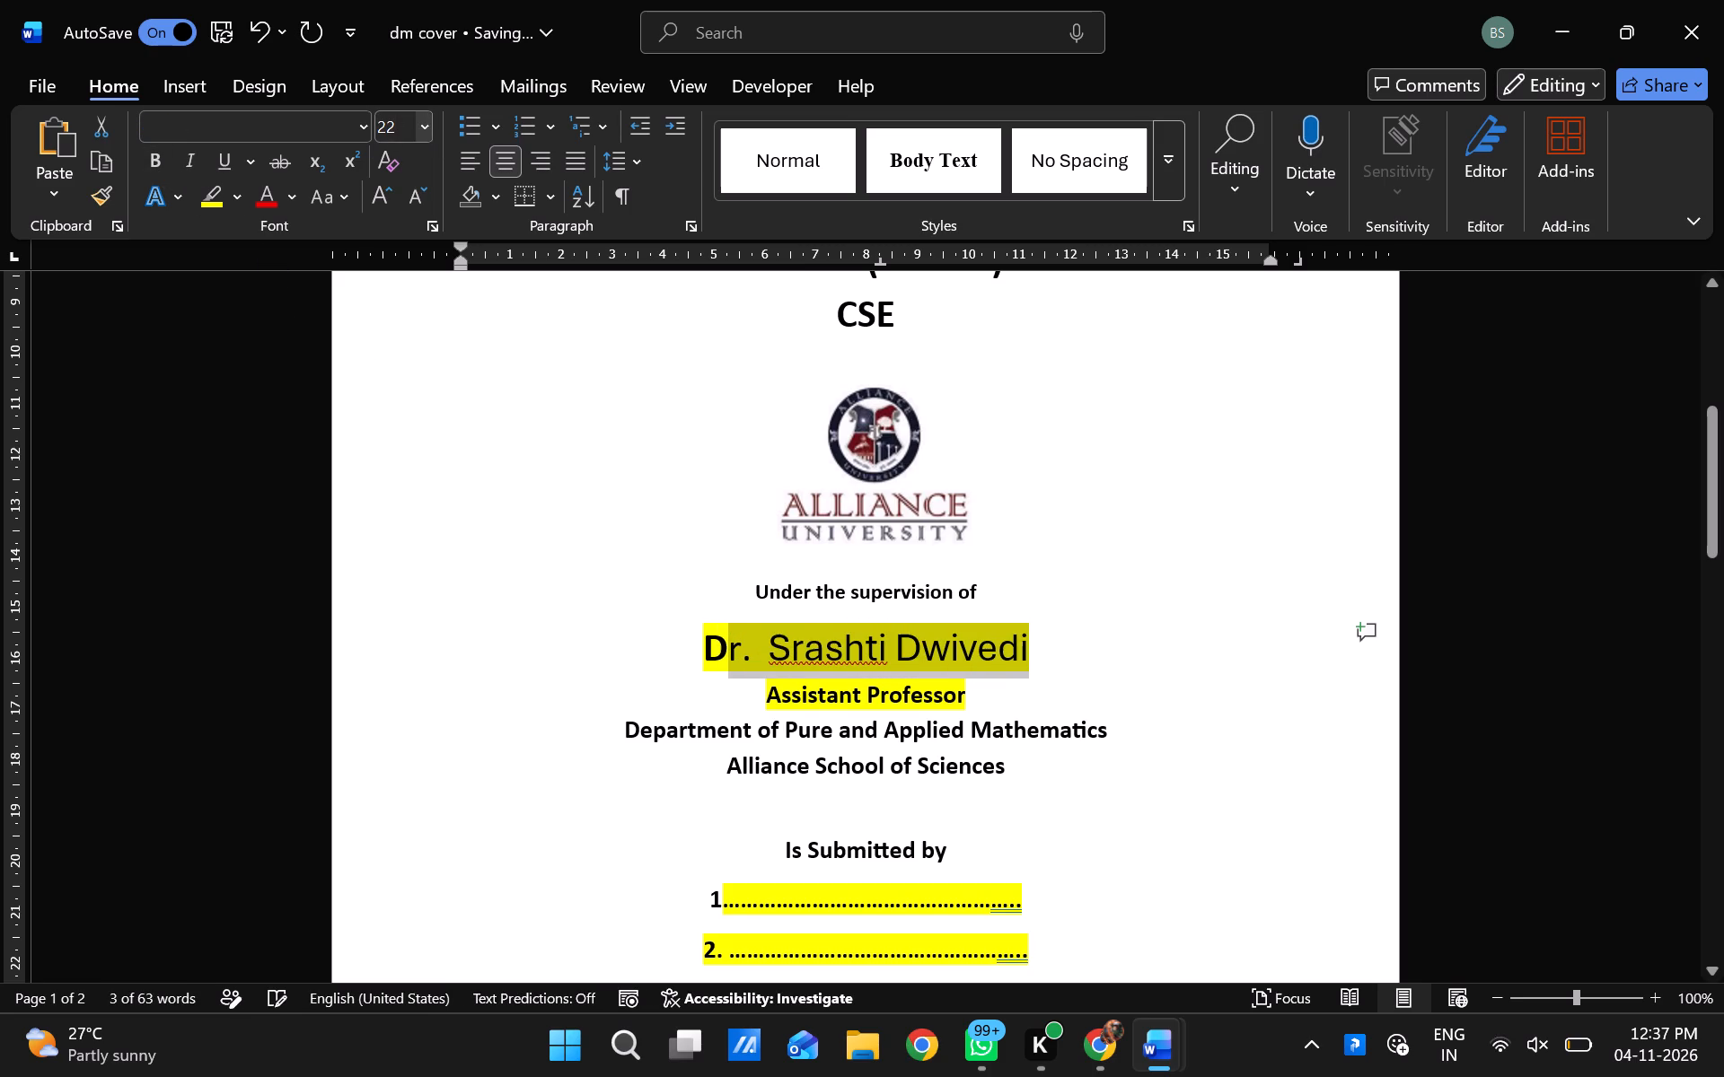
left_click(232, 124)
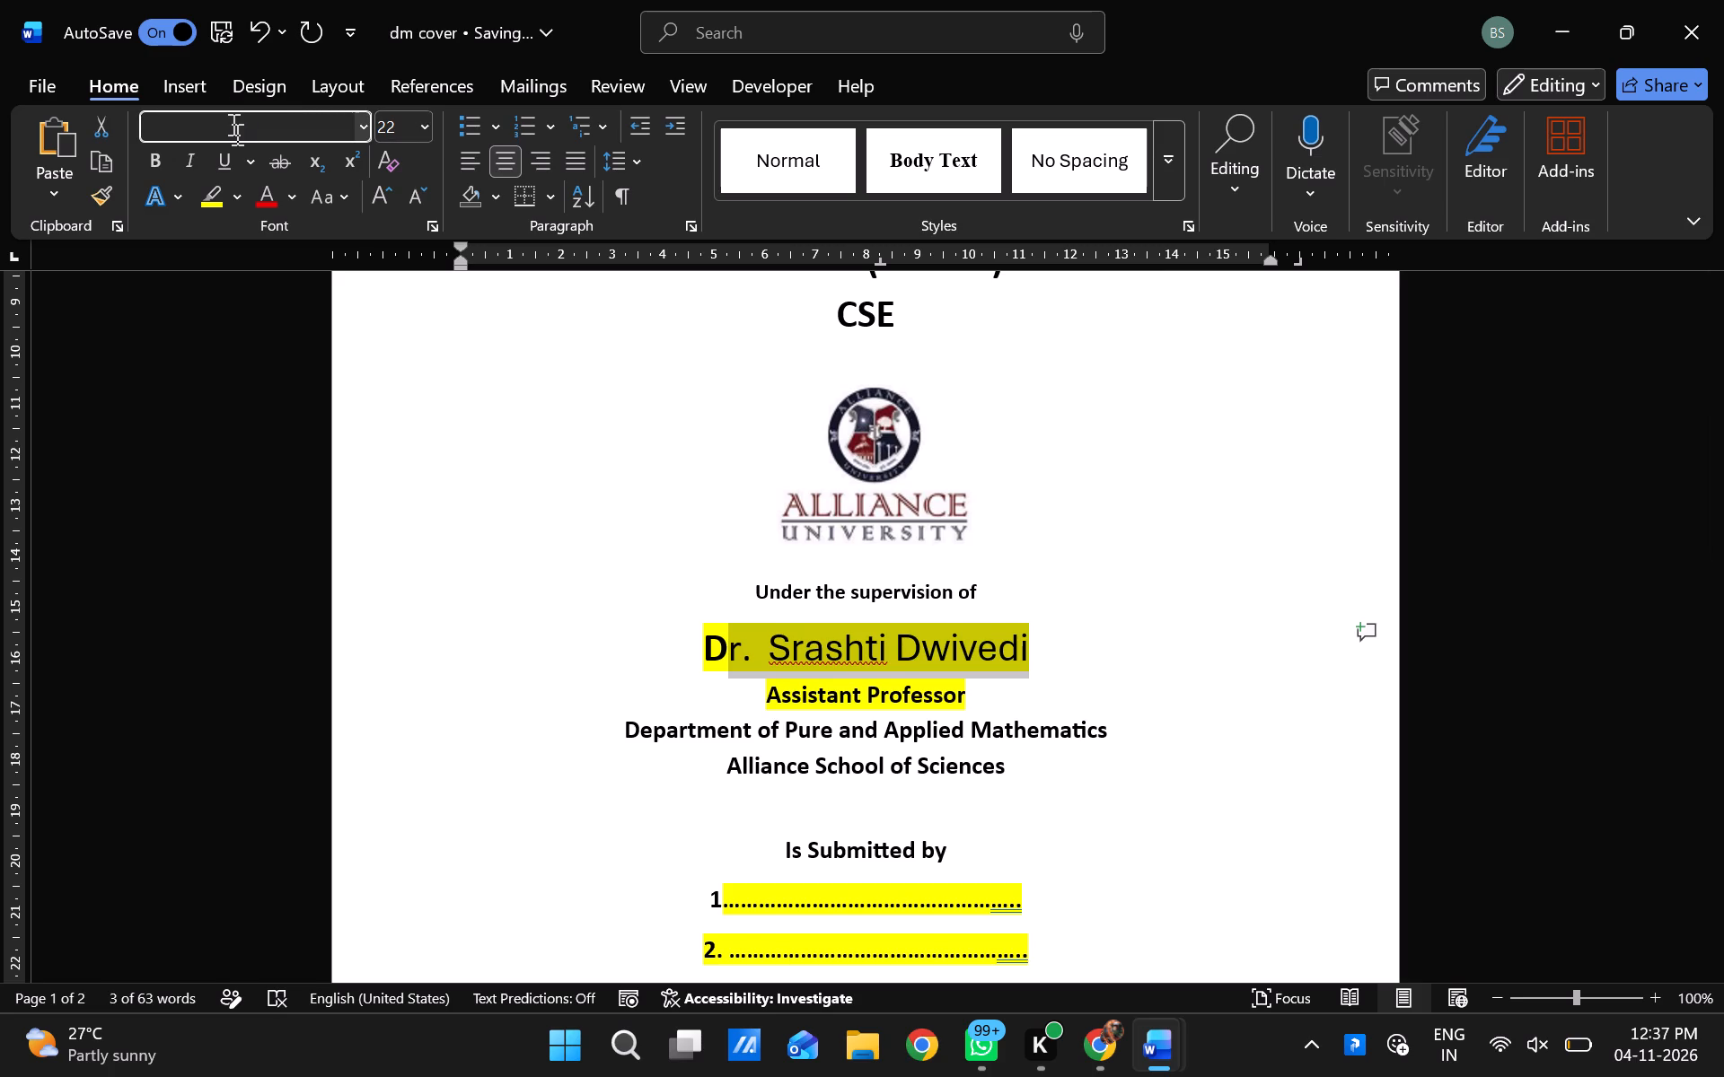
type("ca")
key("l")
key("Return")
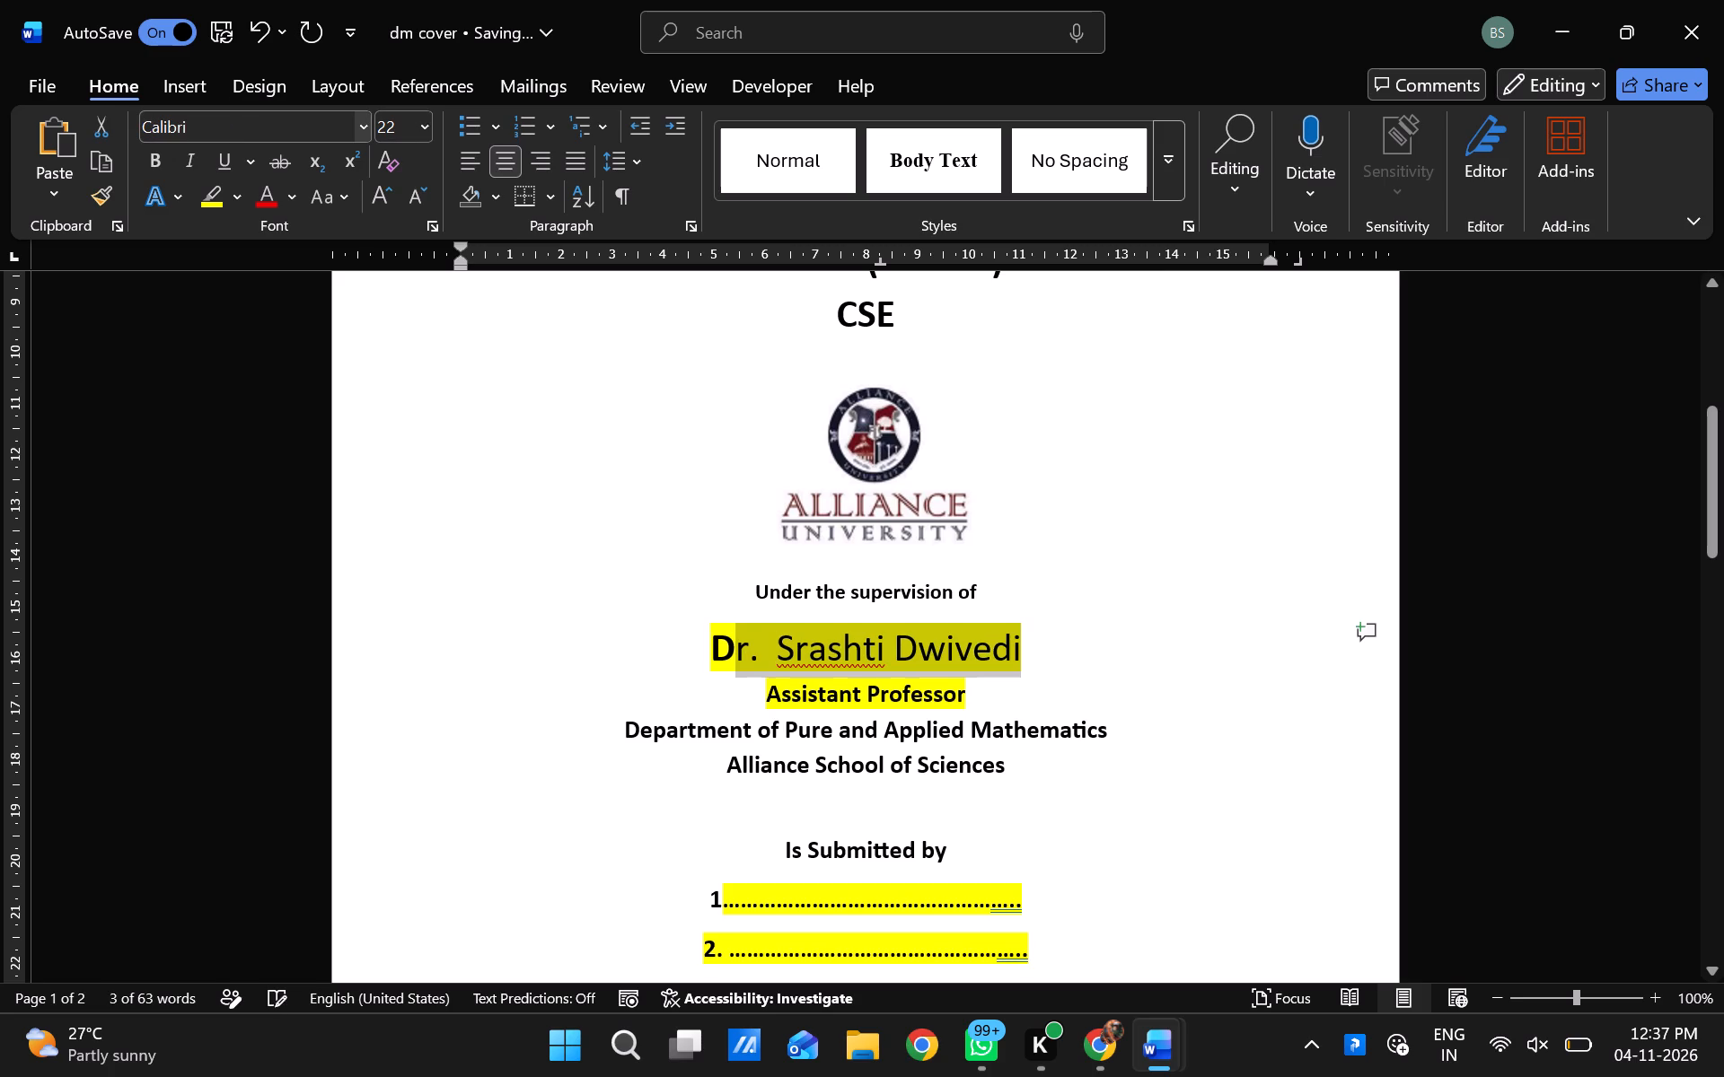
left_click(154, 159)
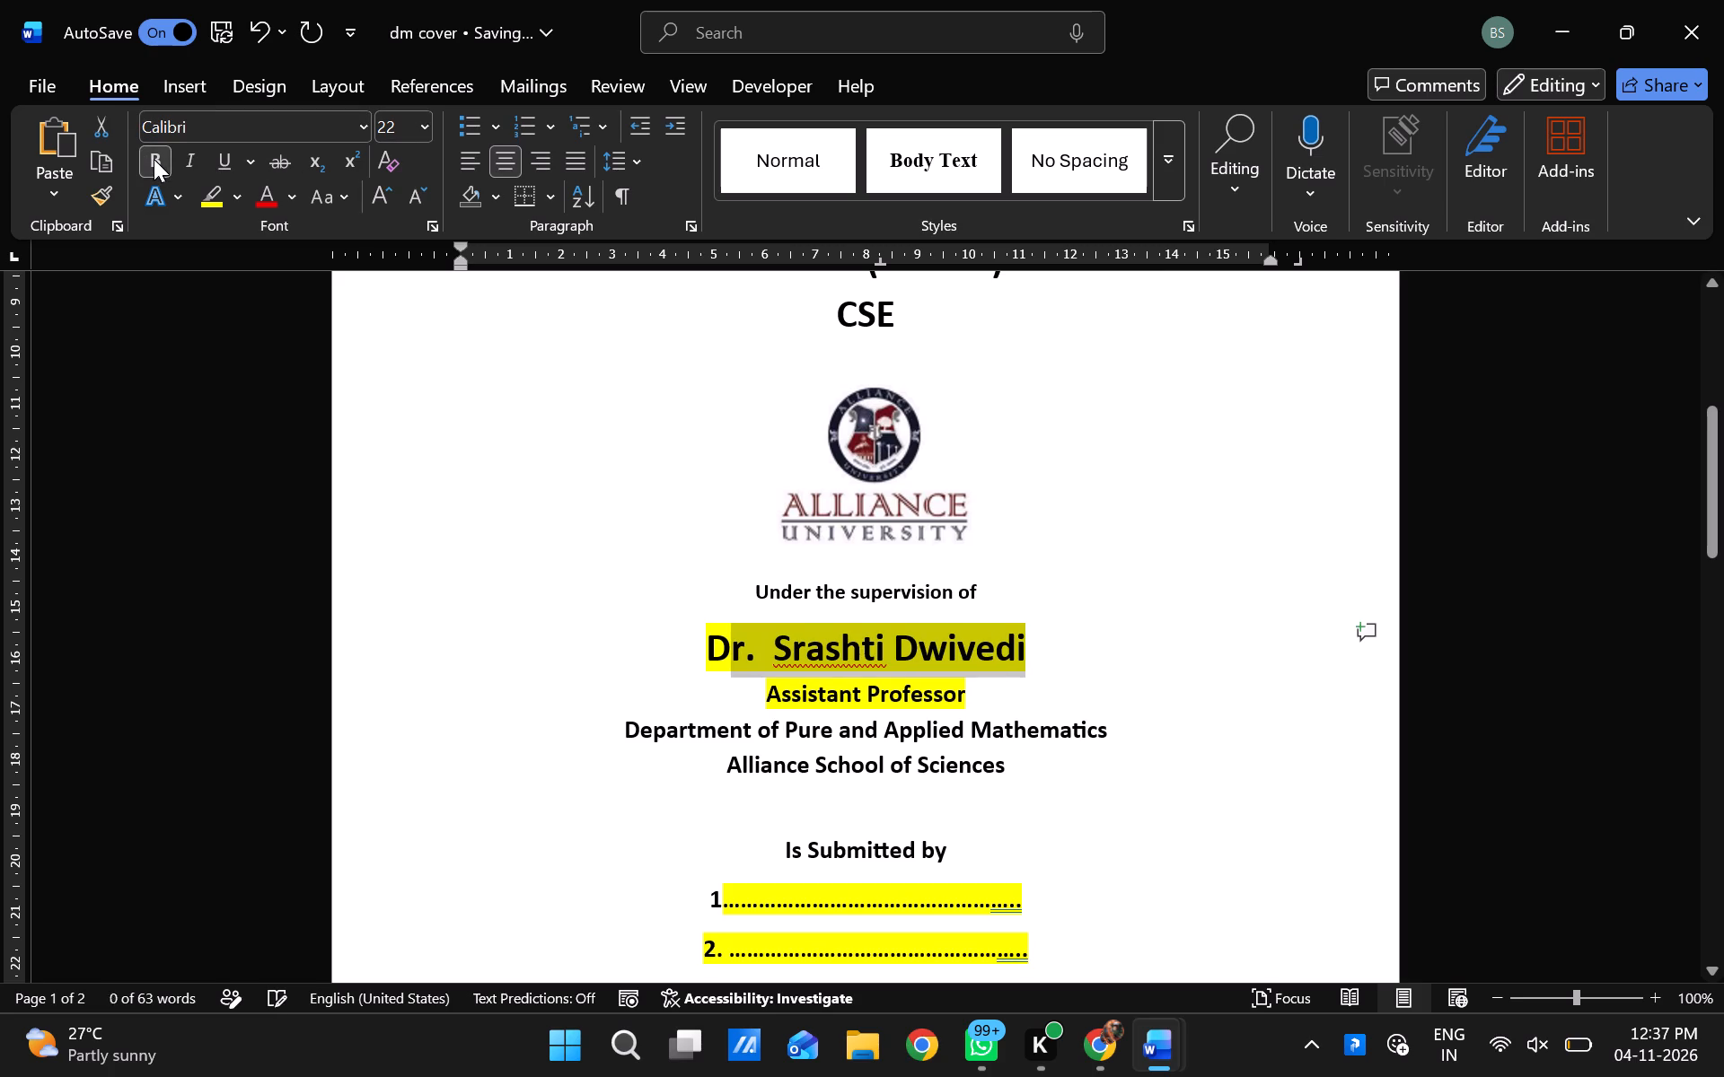
left_click(557, 560)
Replace the dotted placeholder in entry 1 under "Is Submitted by" with "1." and the first student's name.
scroll(557, 560, "down", 2)
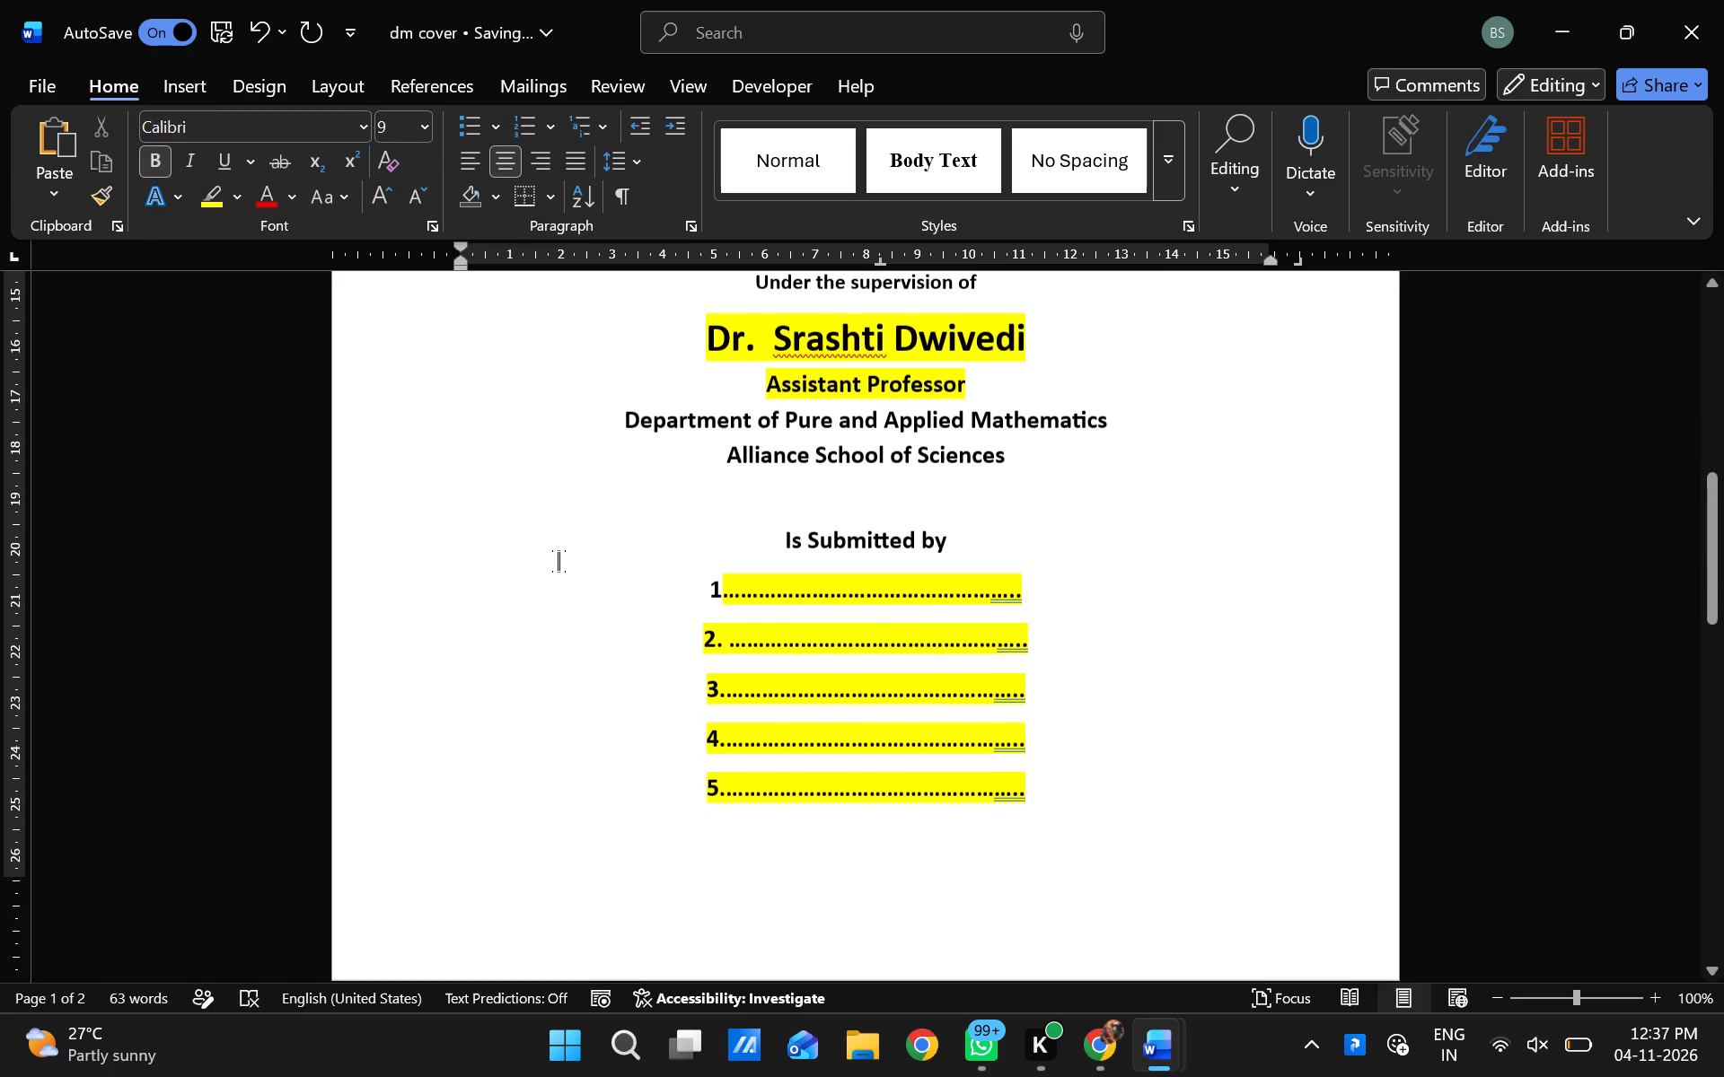
left_click(817, 582)
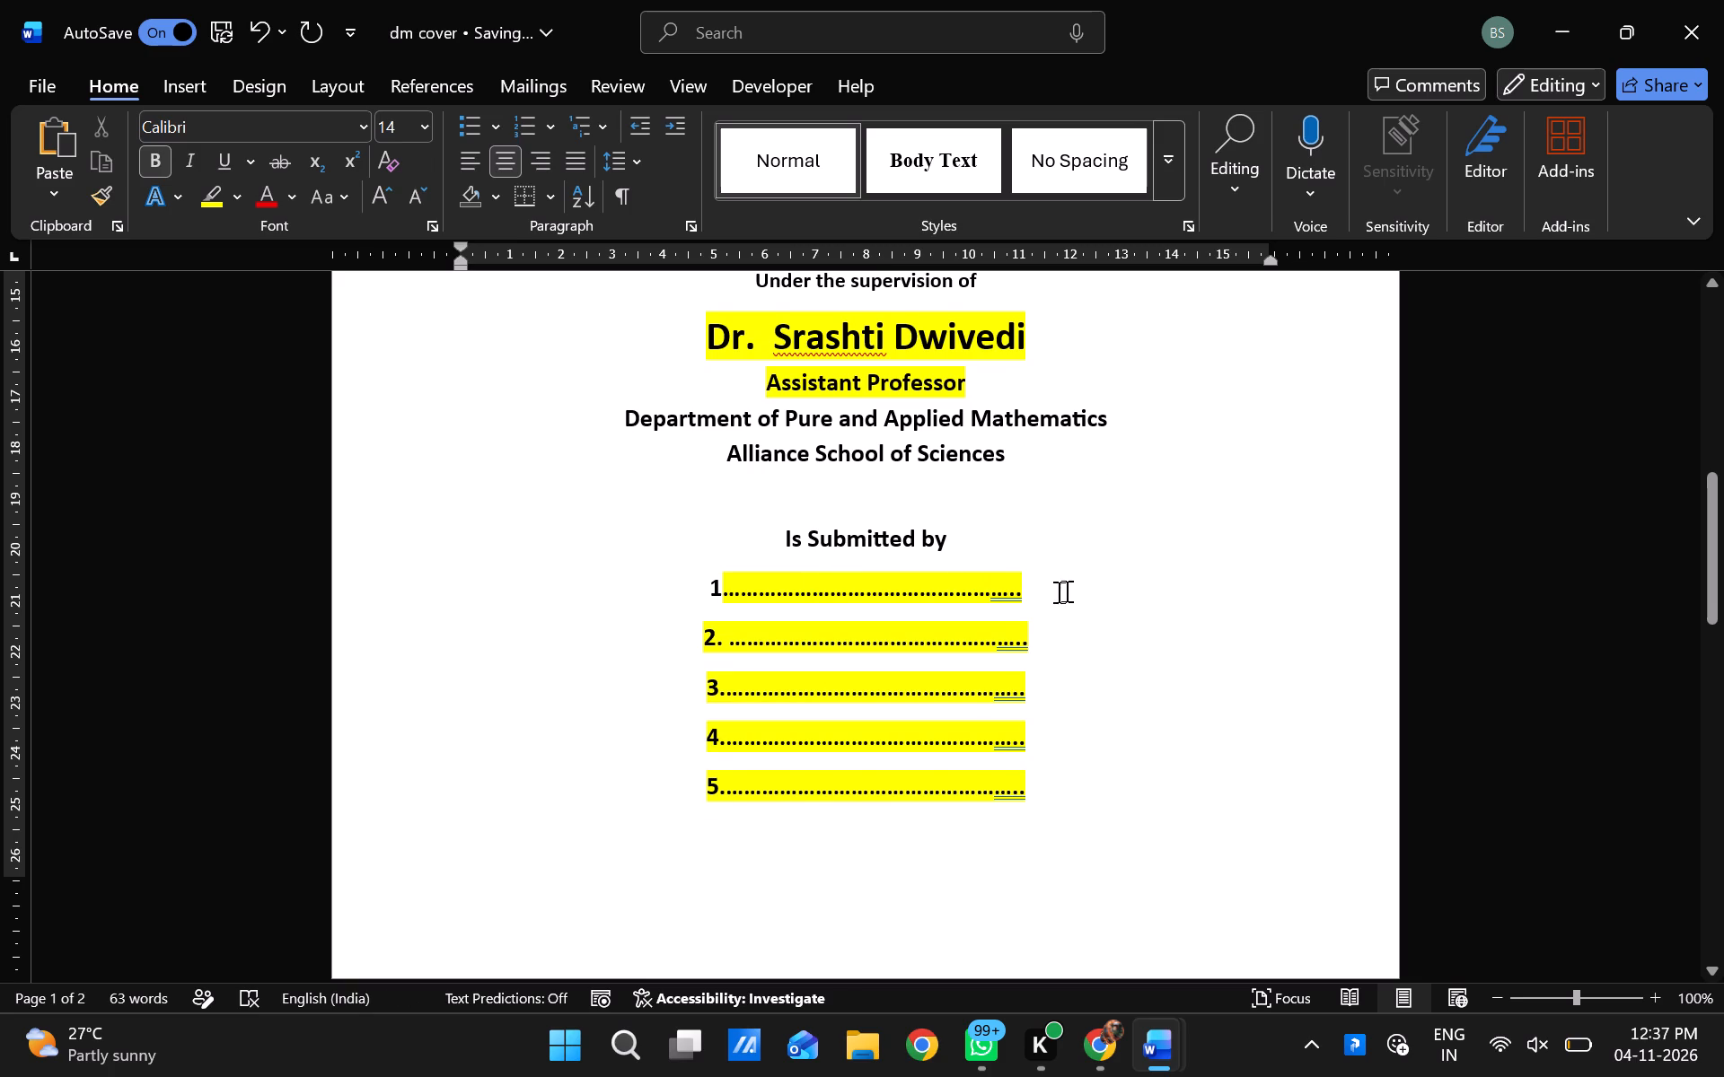
left_click(1018, 591)
key("BackSpace")
key("BackSpace")
key("BackSpace")
key("BackSpace")
key("BackSpace")
key("BackSpace")
key("BackSpace")
key("BackSpace")
key("BackSpace")
key("BackSpace")
key("BackSpace")
key("BackSpace")
key("BackSpace")
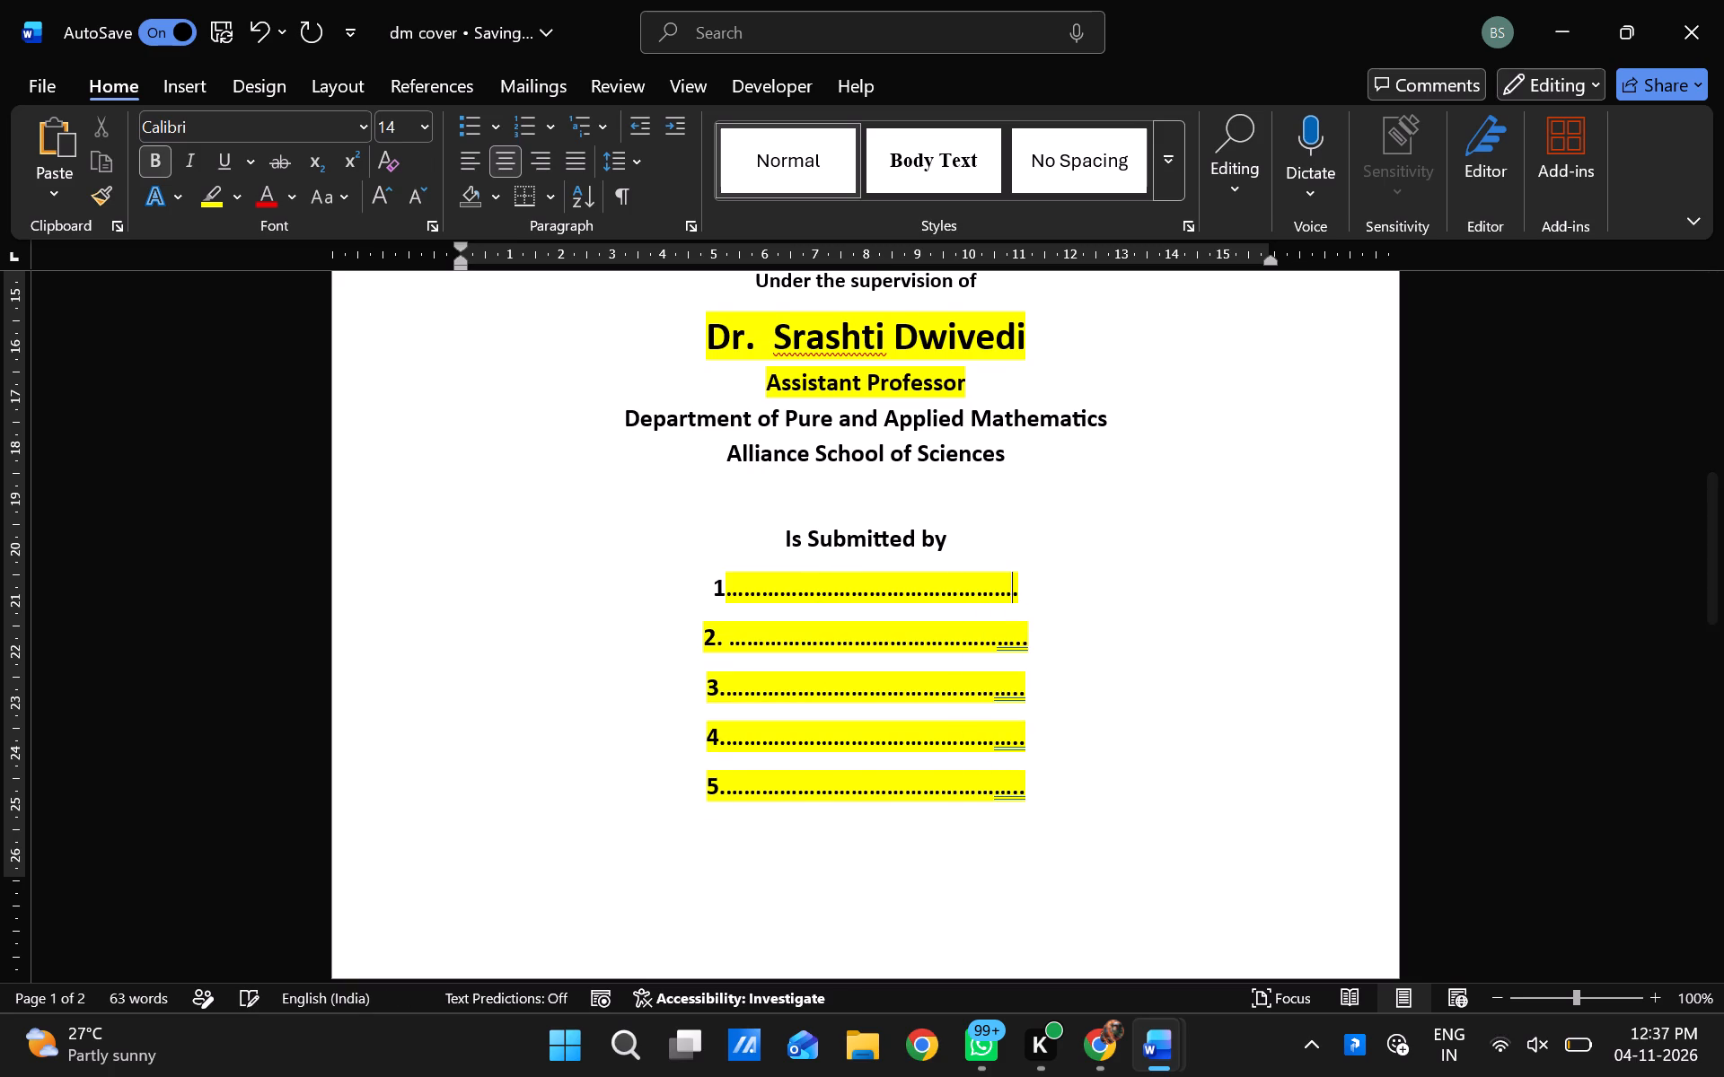
key("BackSpace")
key("BackSpace")
key("BackSpace")
key("BackSpace")
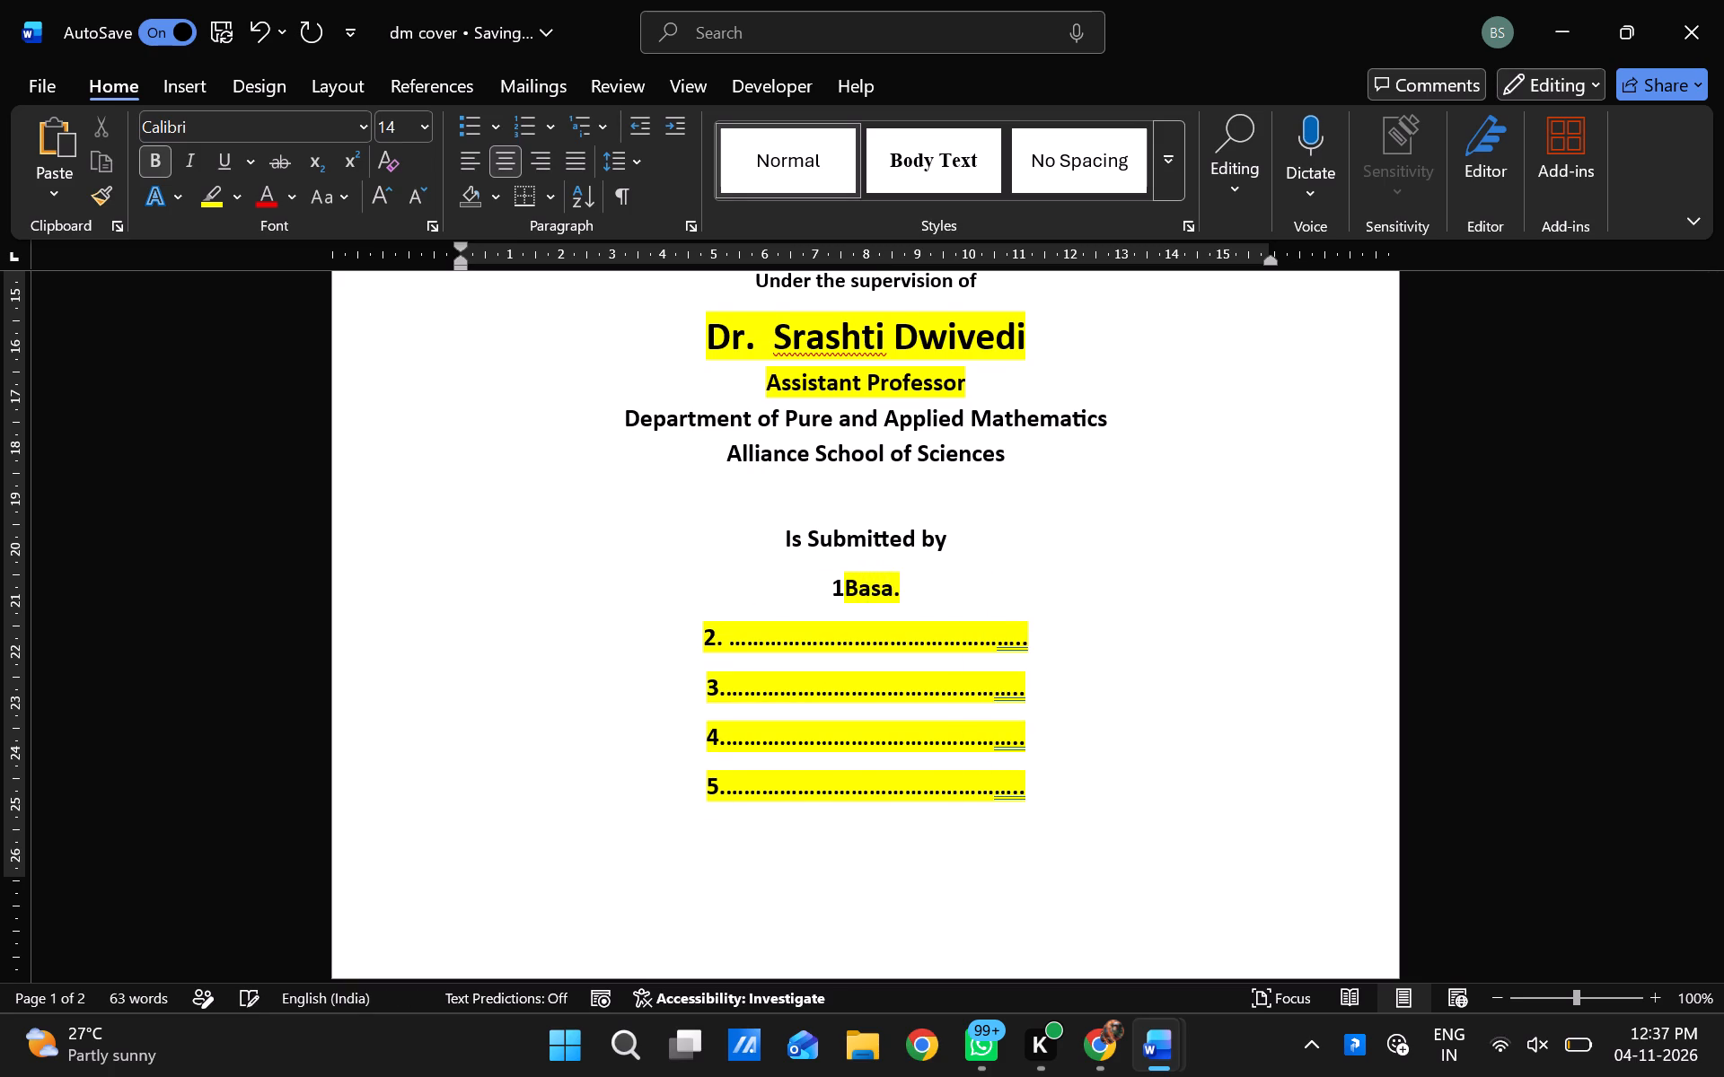
key("BackSpace")
key("BackSpace")
key("BackSpace")
key("BackSpace")
key("BackSpace")
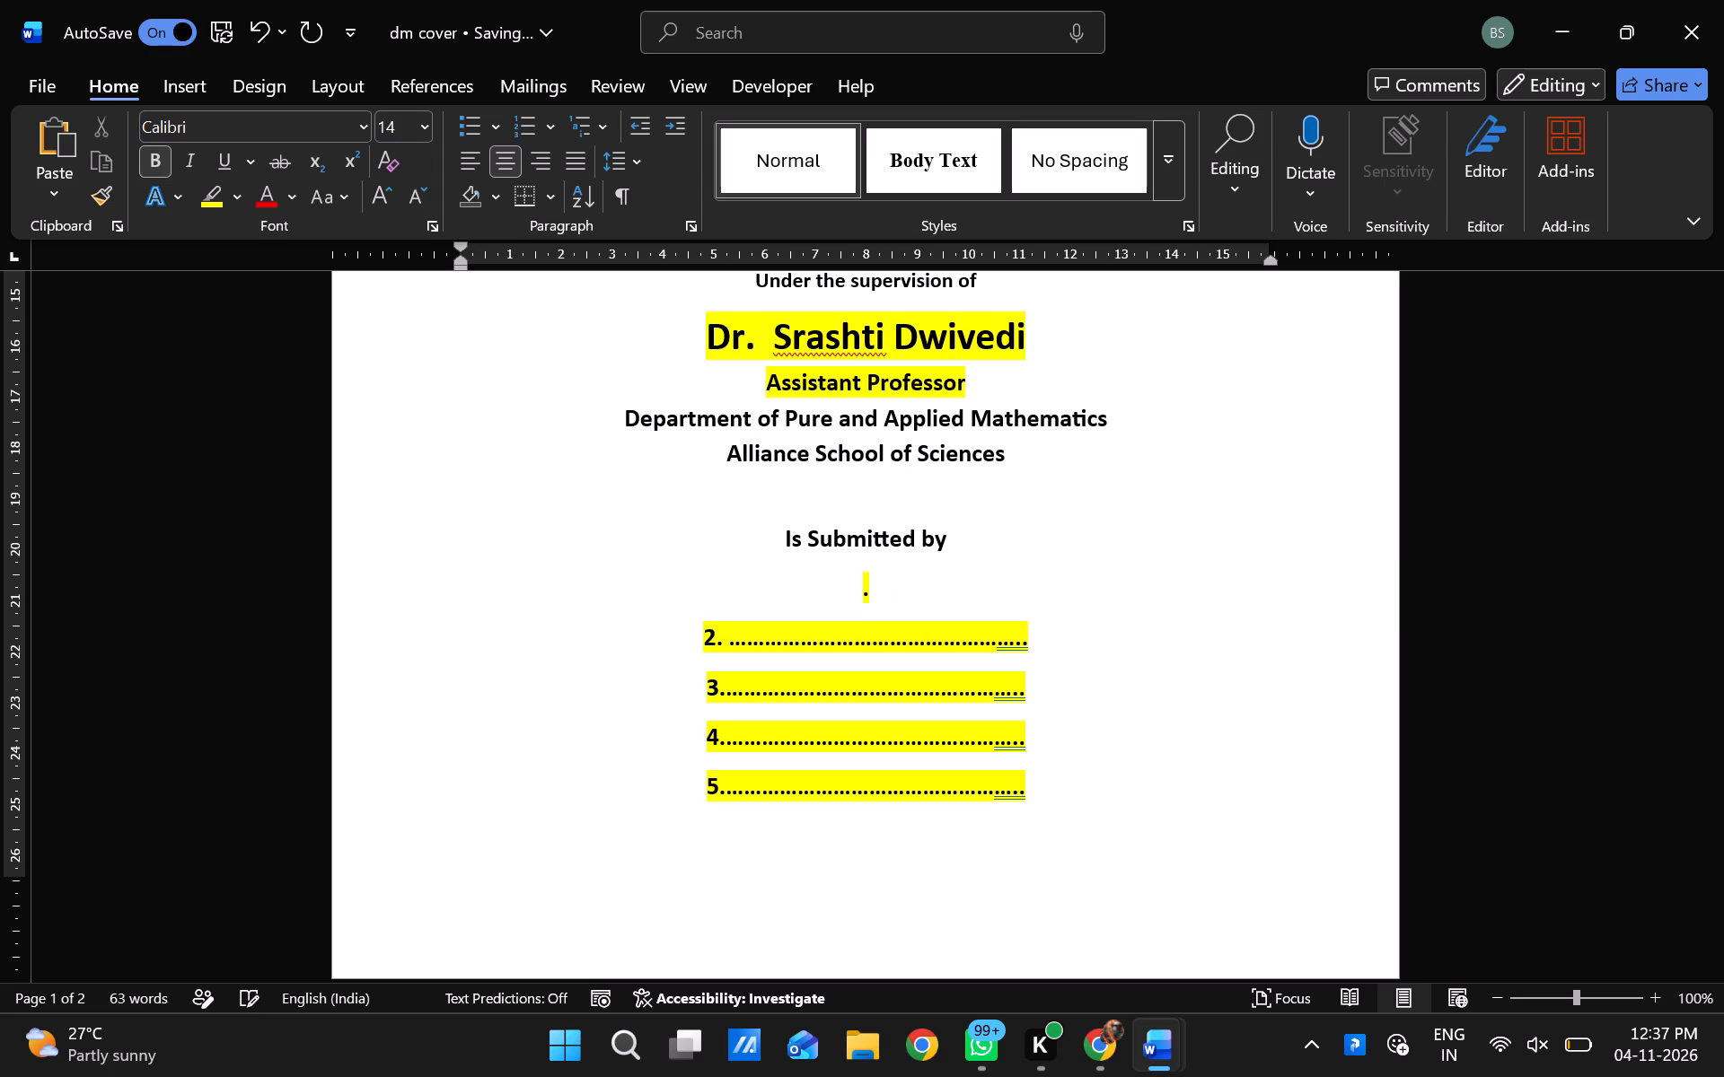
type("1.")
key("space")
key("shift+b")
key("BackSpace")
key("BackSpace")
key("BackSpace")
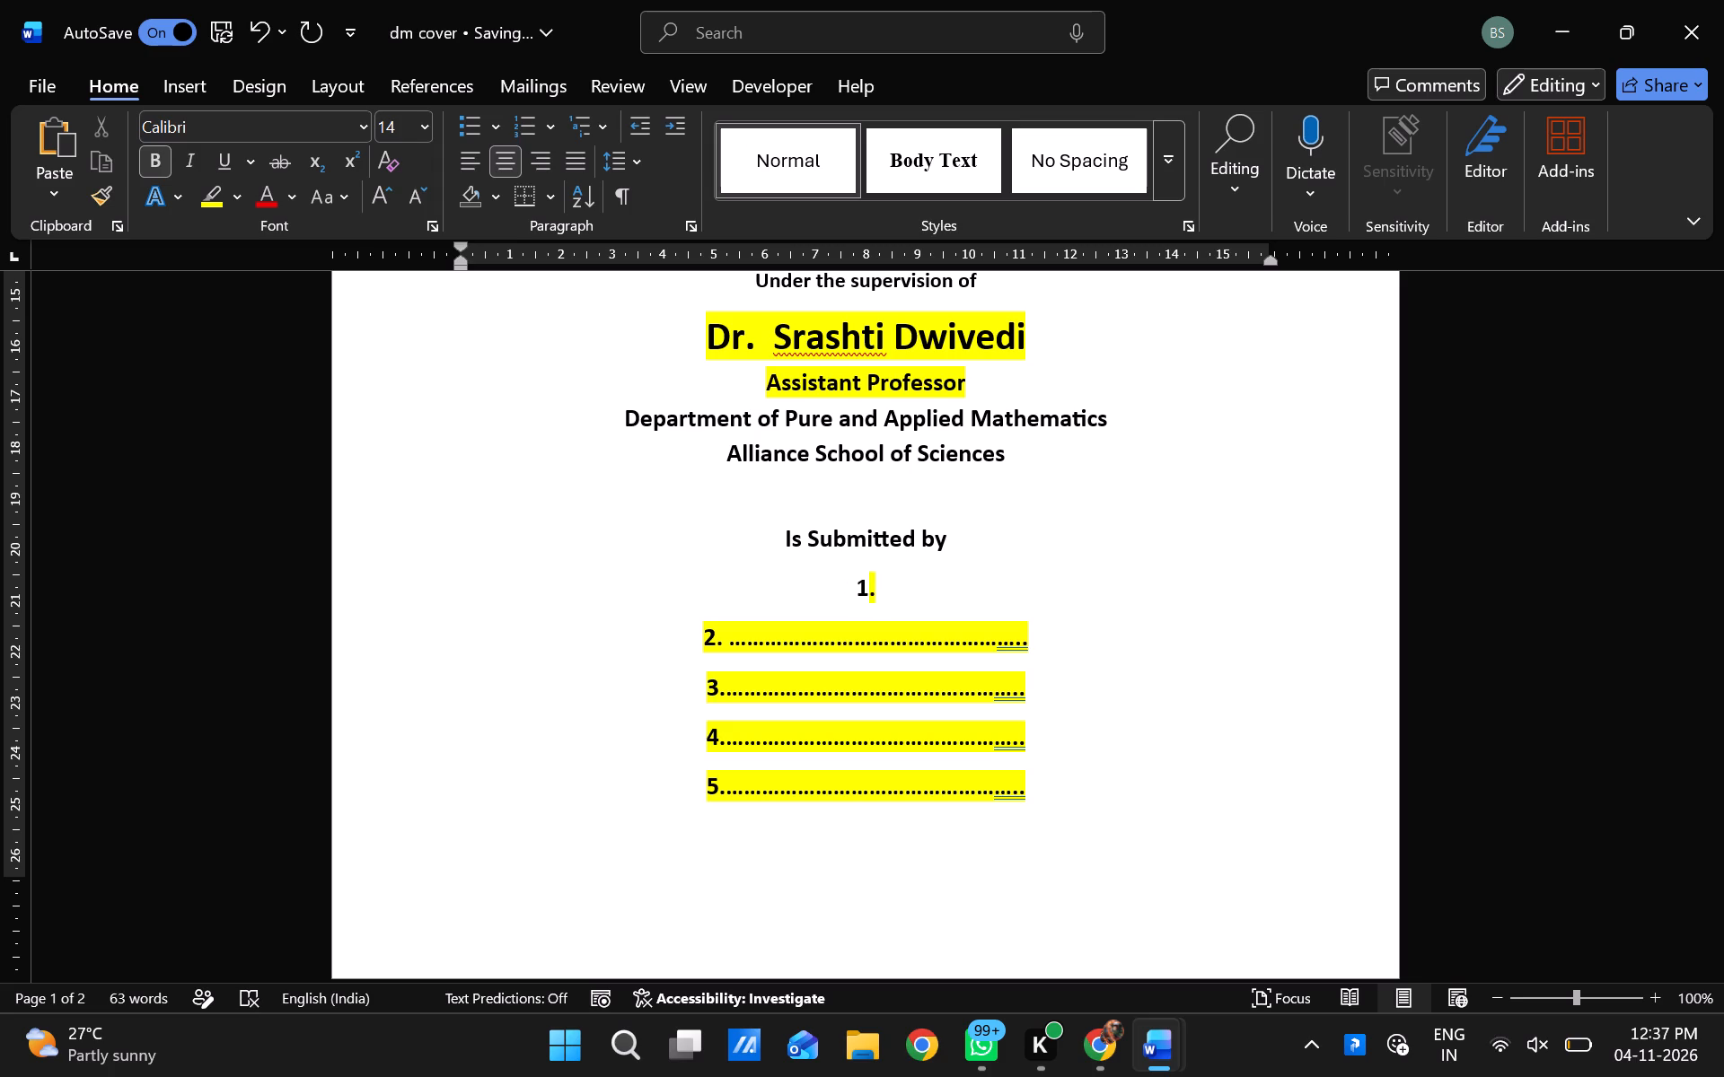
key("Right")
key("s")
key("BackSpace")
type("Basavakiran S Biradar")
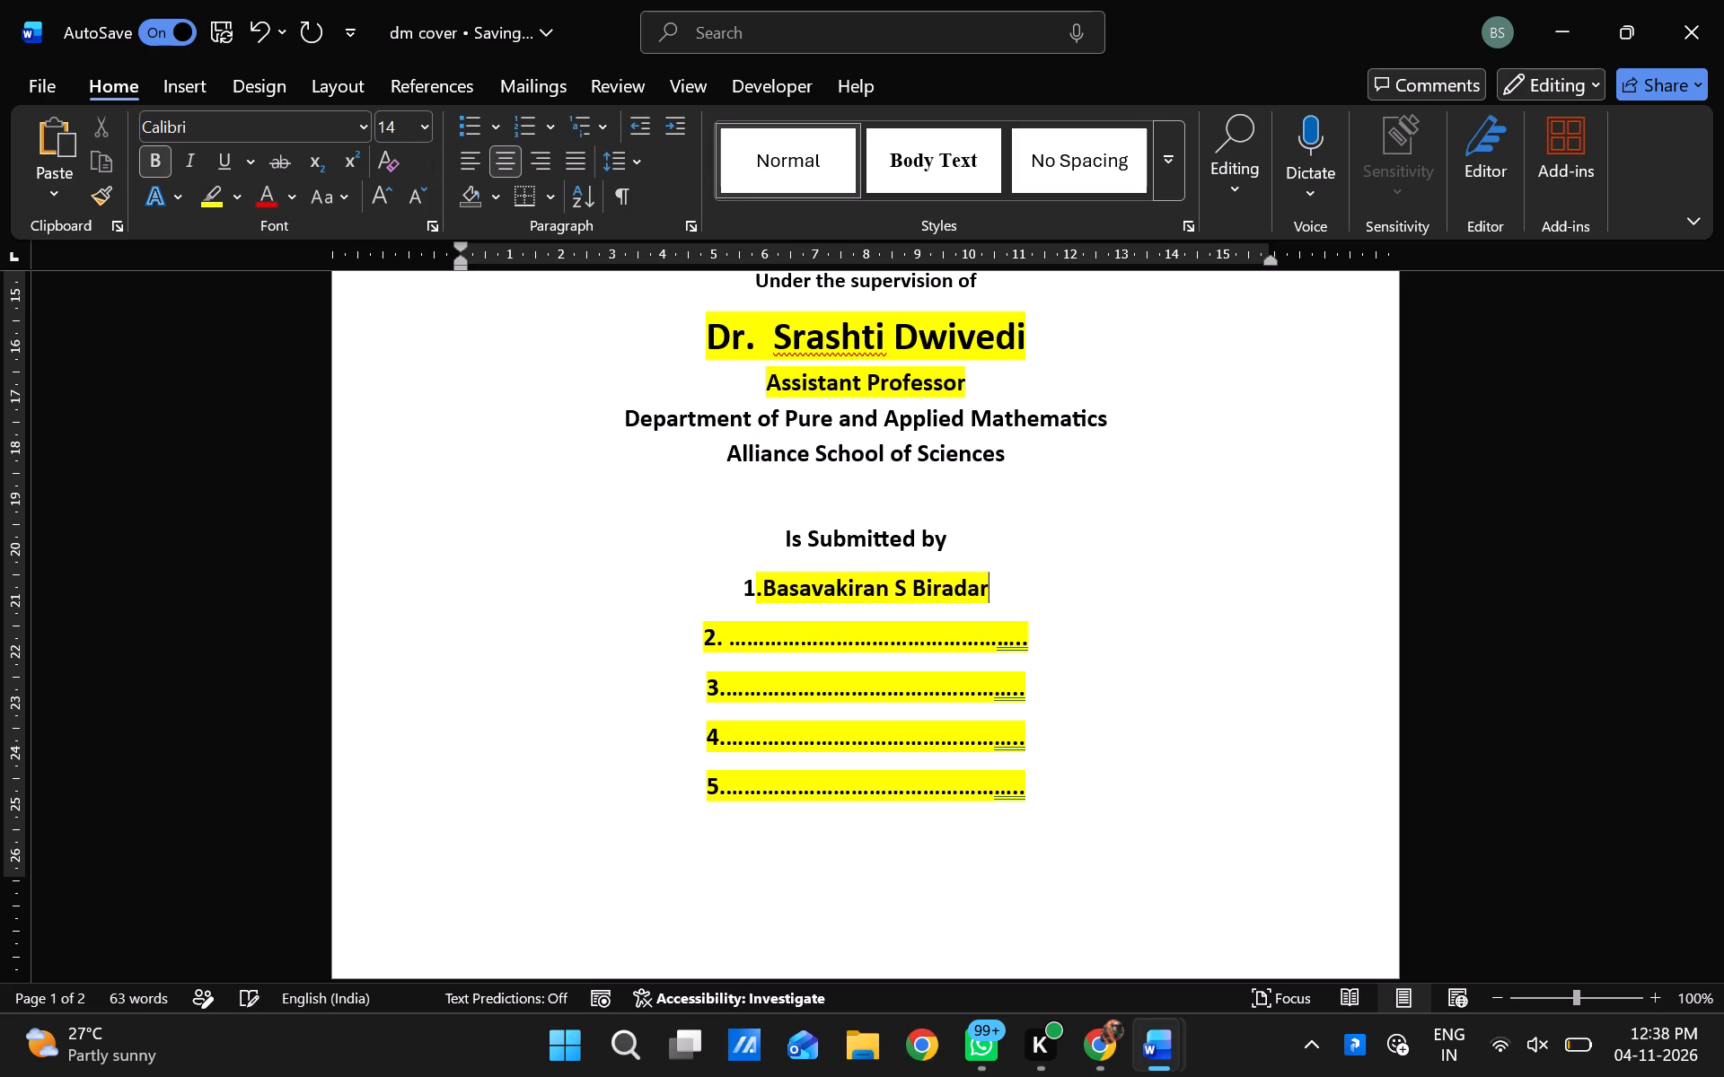
Enter the second student's name after "2." in place of the dots preceding the insertion point.
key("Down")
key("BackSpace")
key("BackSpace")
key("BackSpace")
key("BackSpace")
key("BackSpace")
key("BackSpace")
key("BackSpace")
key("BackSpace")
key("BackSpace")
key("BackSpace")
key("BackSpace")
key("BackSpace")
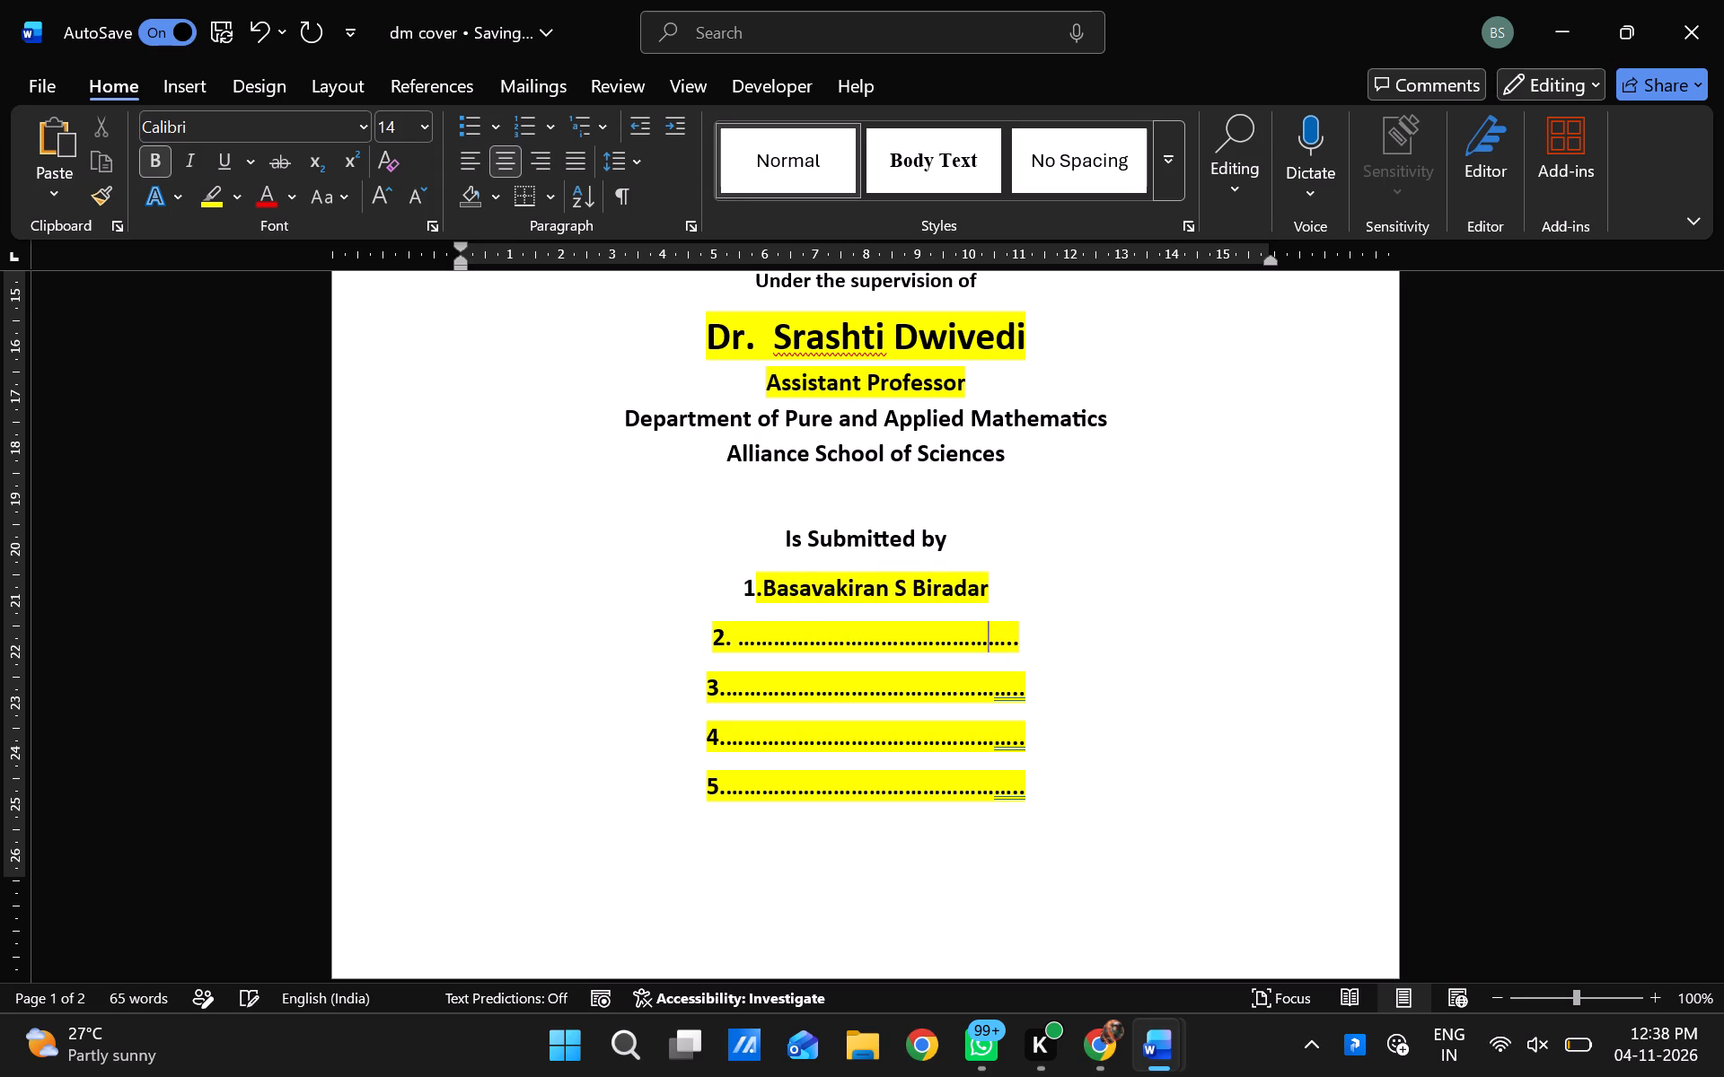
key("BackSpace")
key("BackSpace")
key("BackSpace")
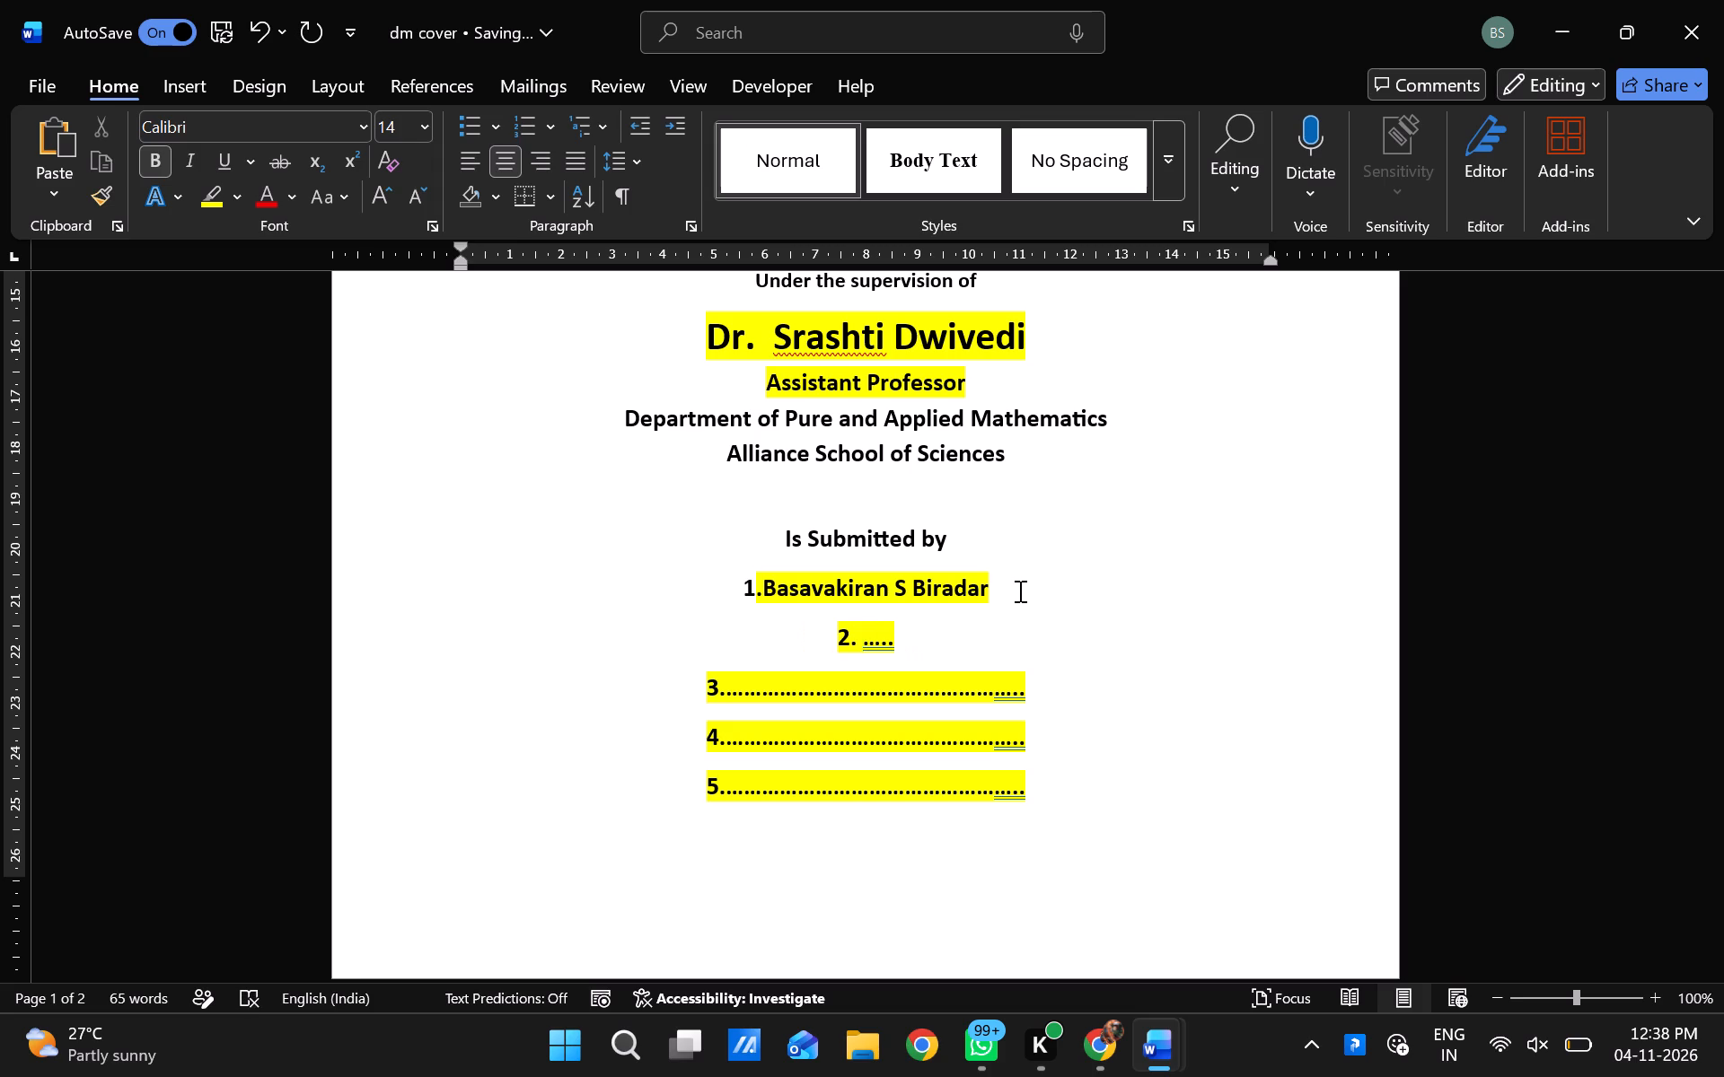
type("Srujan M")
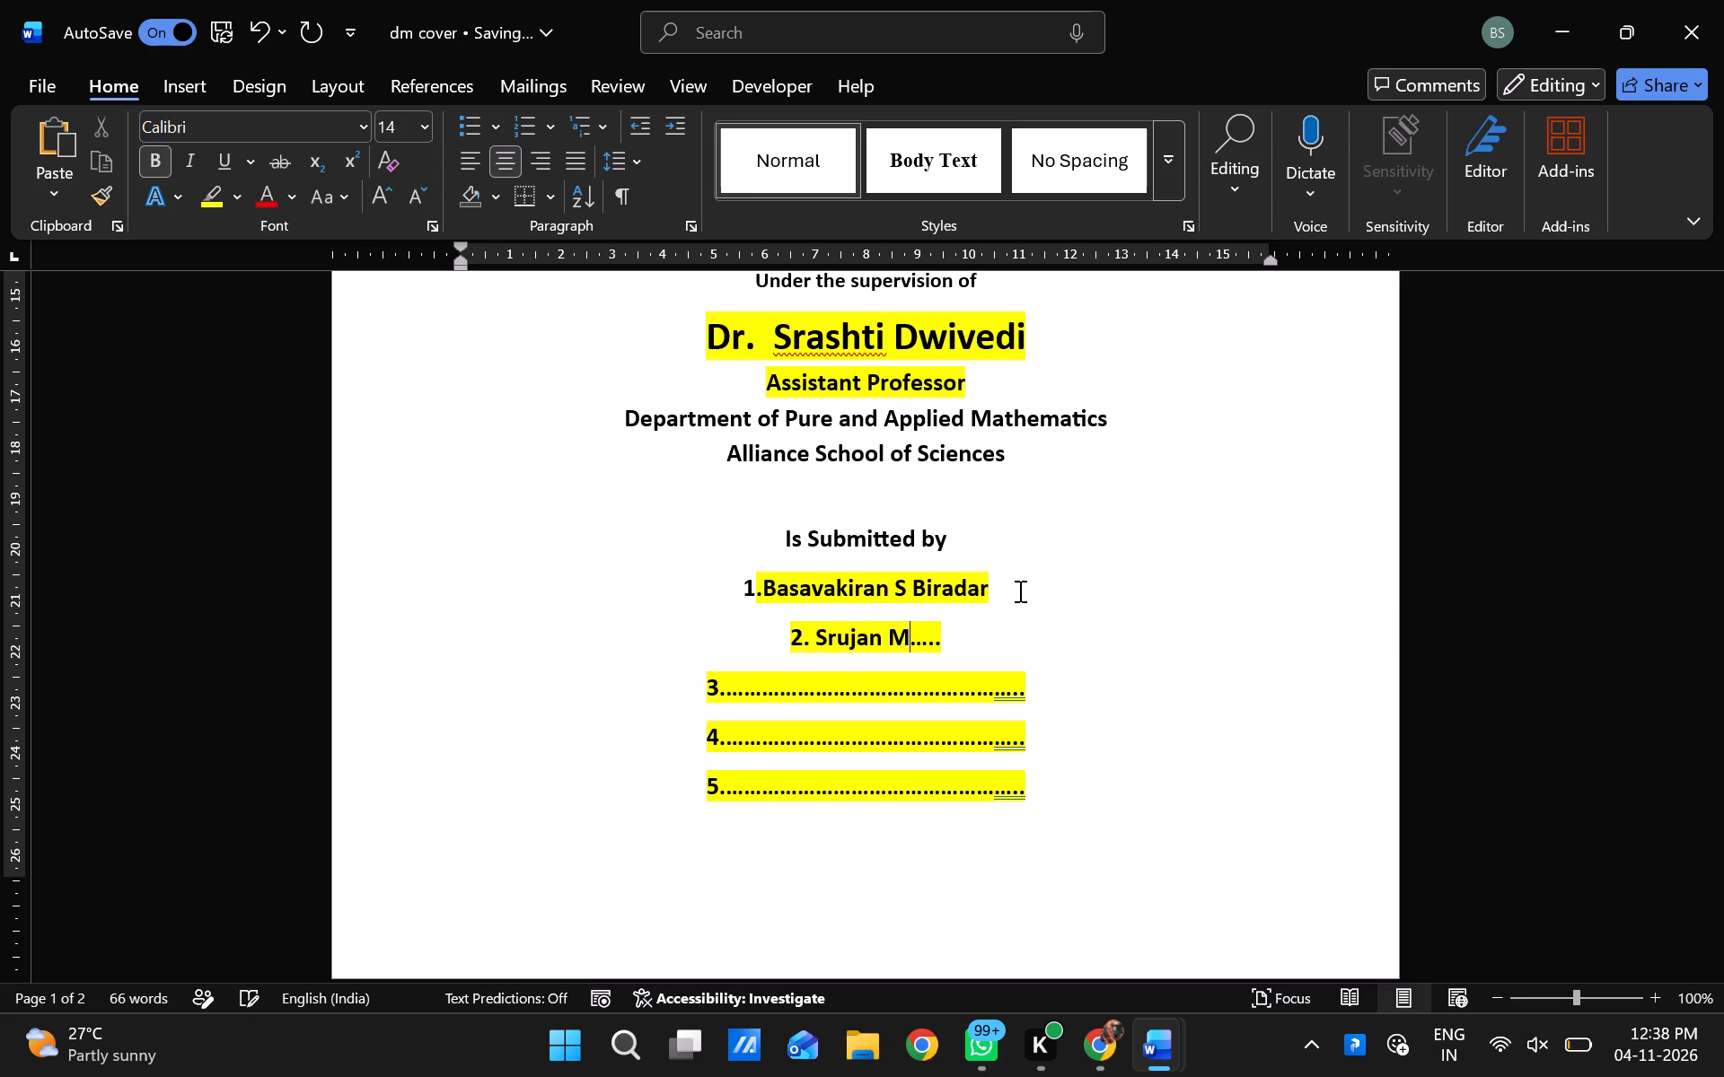
Enter the third student's name after "3." in place of the dots preceding the insertion point.
left_click(917, 709)
key("BackSpace")
key("BackSpace")
key("BackSpace")
key("BackSpace")
key("BackSpace")
key("BackSpace")
key("BackSpace")
key("BackSpace")
key("BackSpace")
key("BackSpace")
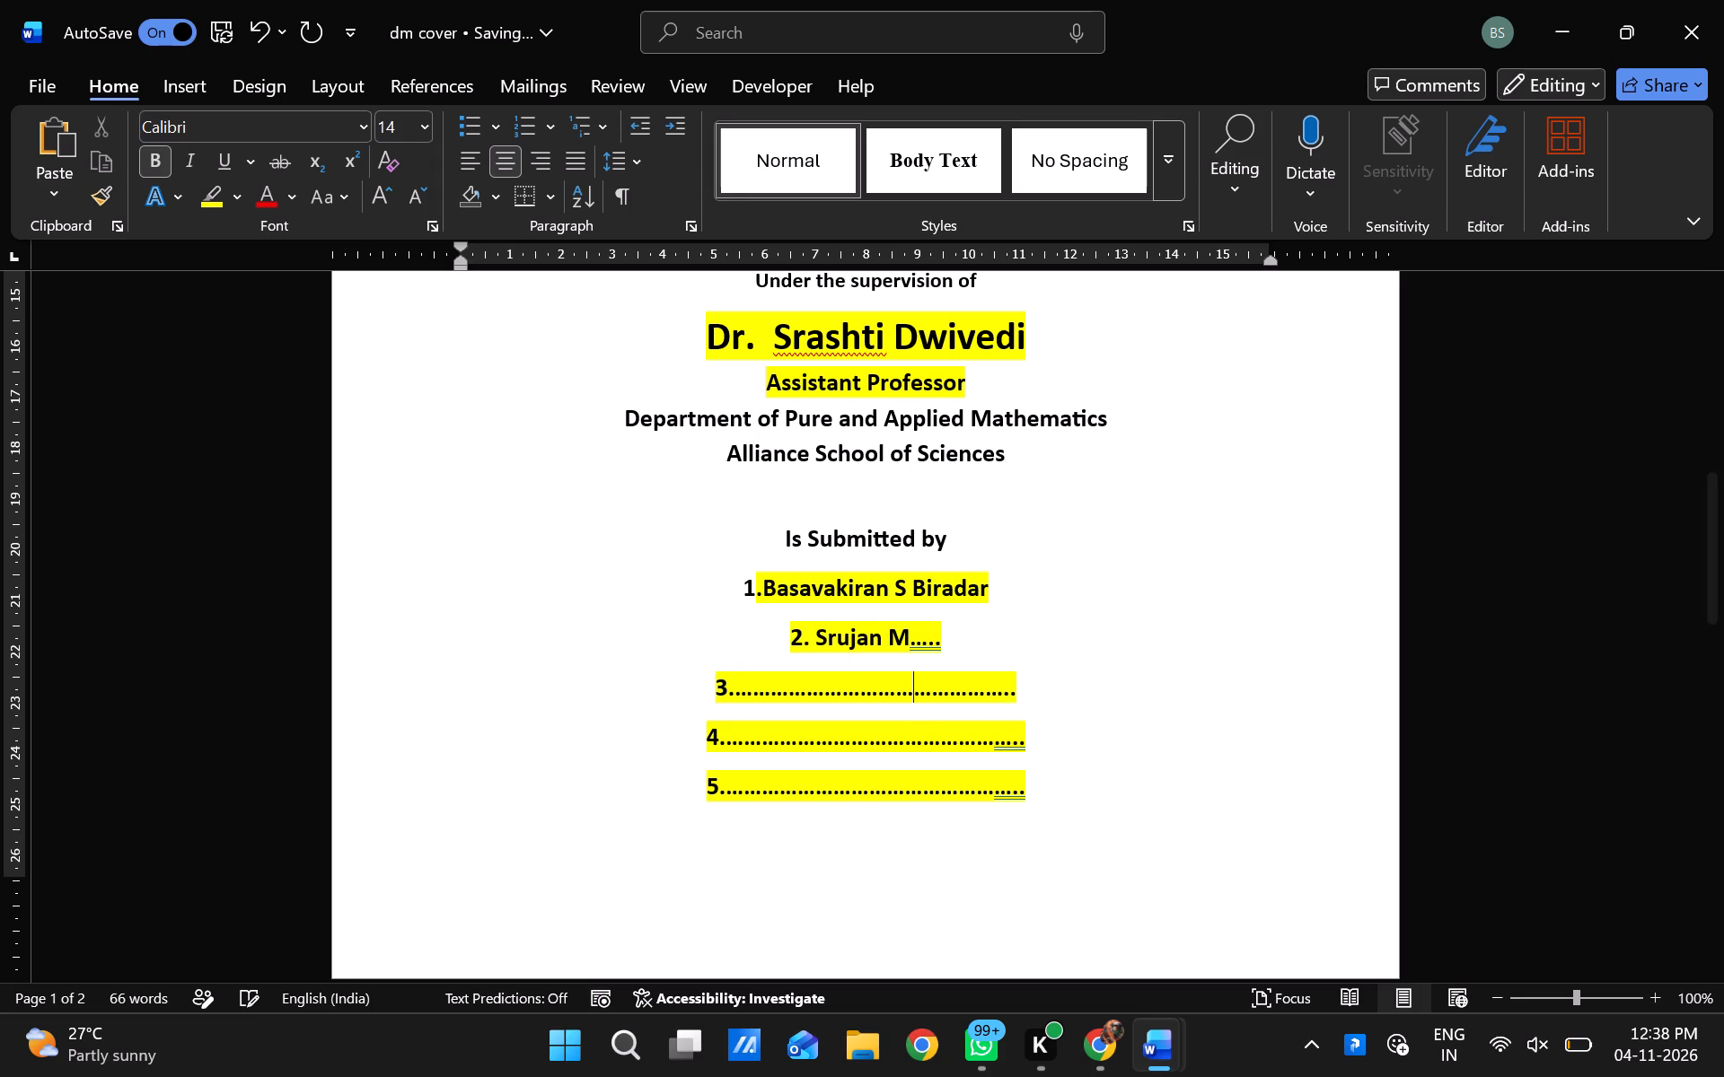
key("BackSpace")
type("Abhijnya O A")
Enter the fourth student's name after "4." in place of the dots preceding the insertion point.
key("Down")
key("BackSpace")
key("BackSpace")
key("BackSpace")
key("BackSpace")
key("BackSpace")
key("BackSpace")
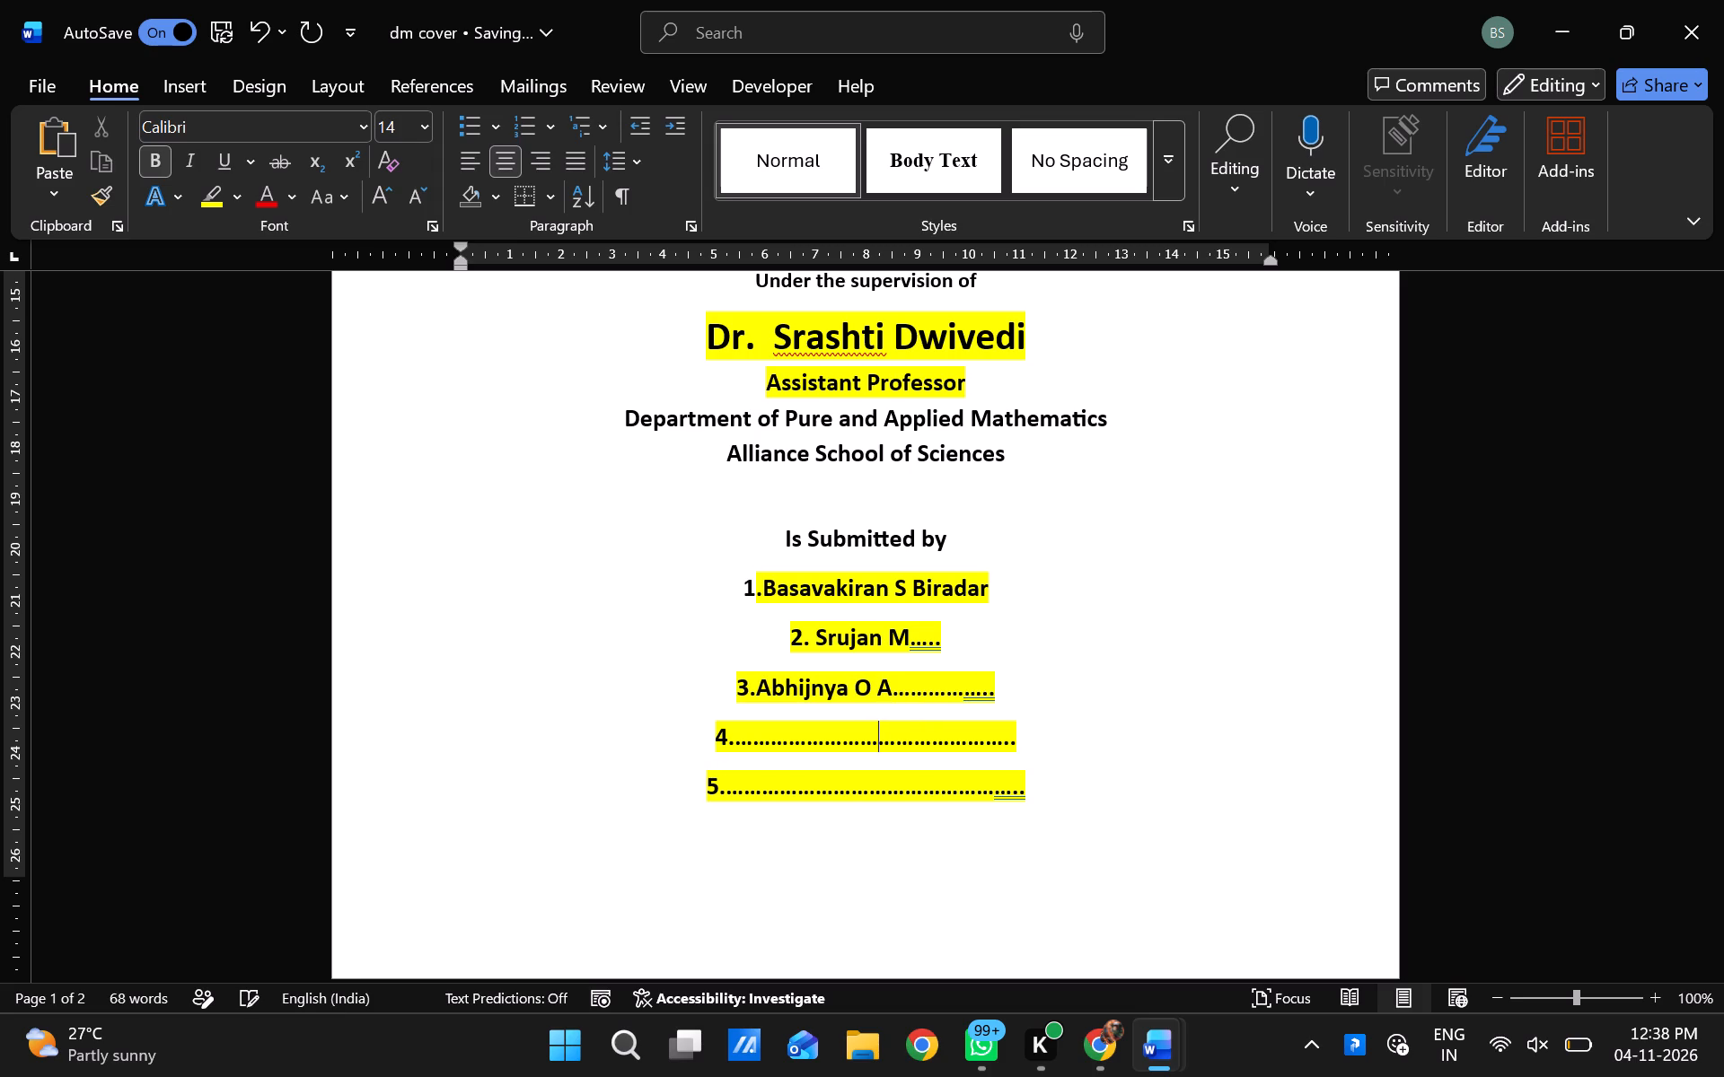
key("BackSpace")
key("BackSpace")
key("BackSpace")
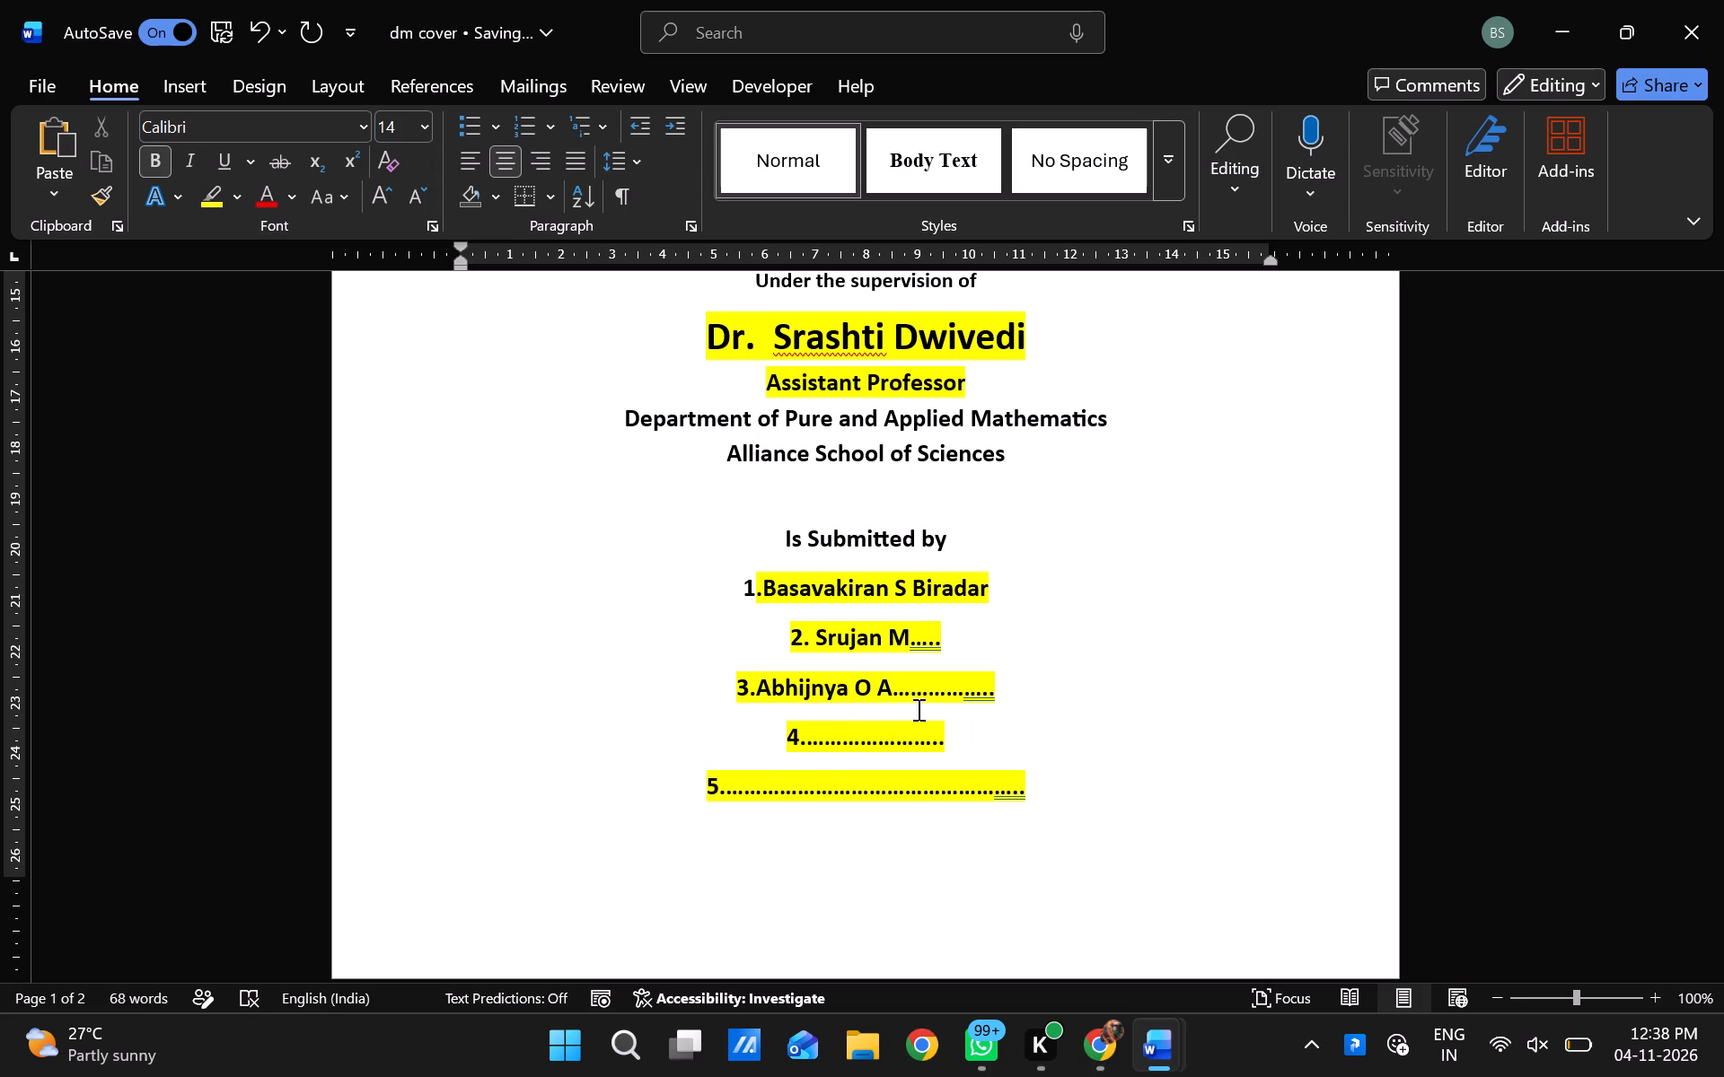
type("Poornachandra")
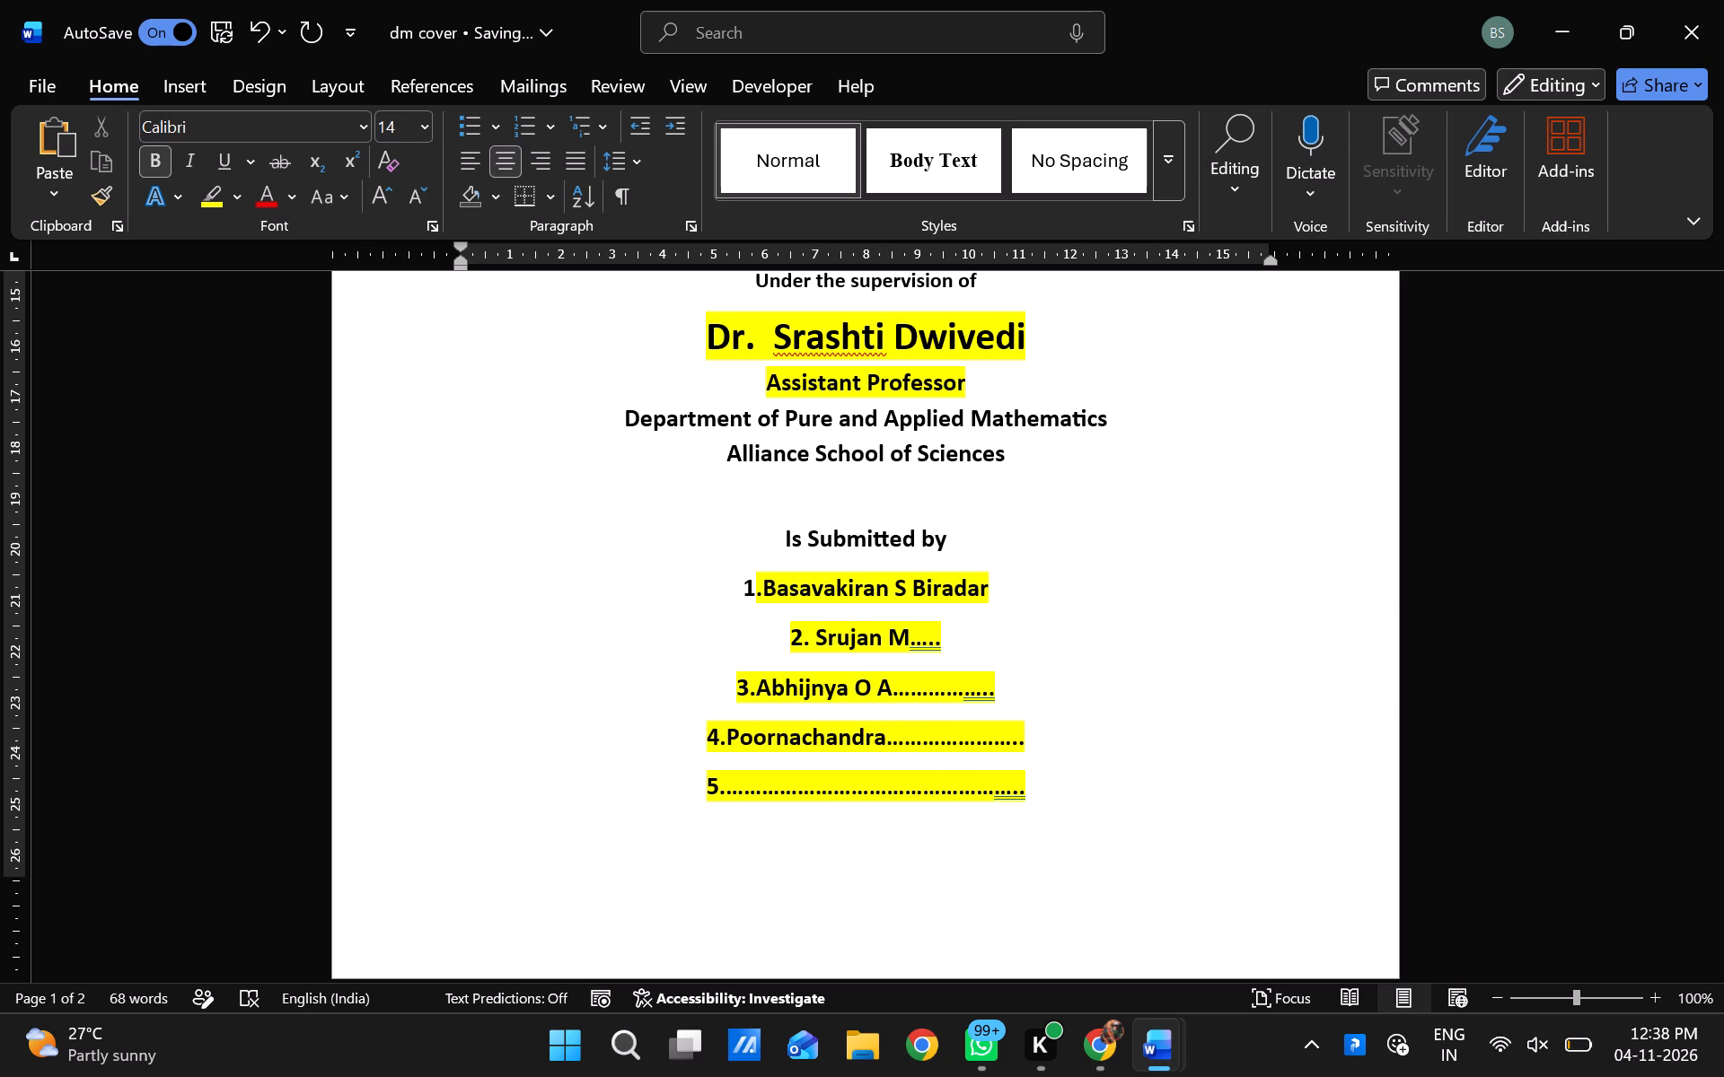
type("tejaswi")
Replace all the placeholder dots in entry 5 of the submission list with the fifth student's name.
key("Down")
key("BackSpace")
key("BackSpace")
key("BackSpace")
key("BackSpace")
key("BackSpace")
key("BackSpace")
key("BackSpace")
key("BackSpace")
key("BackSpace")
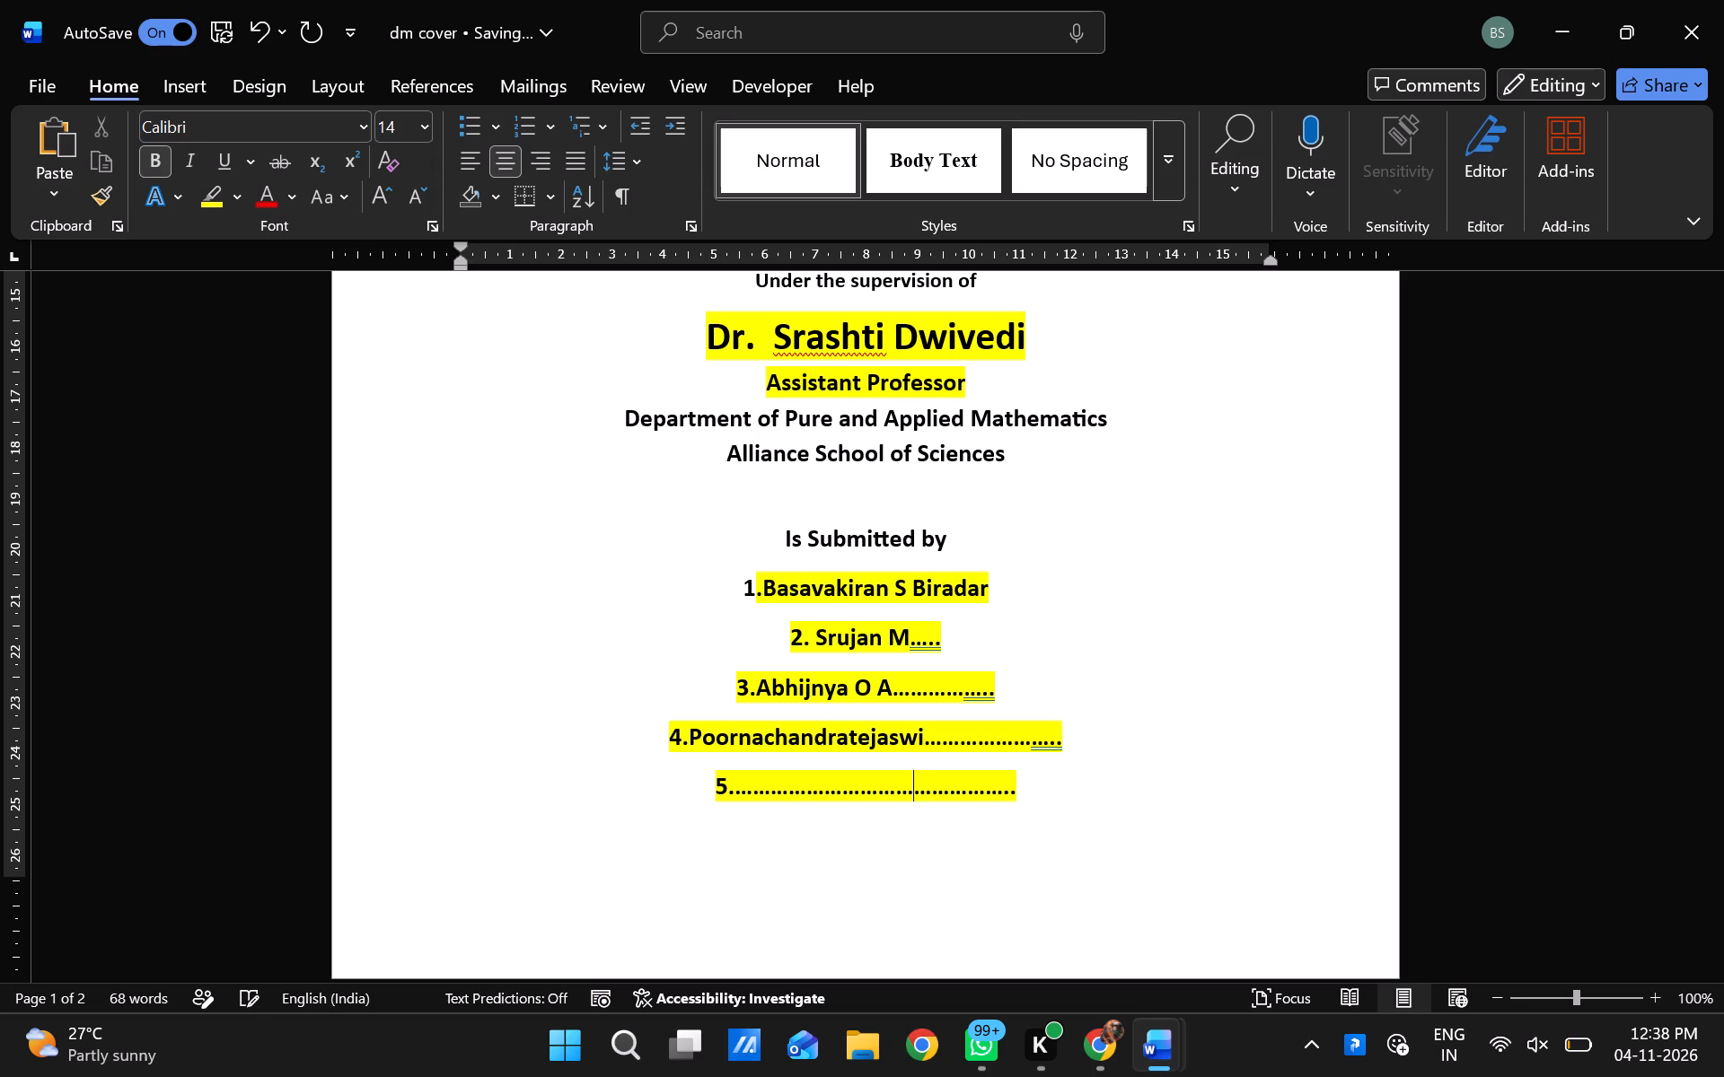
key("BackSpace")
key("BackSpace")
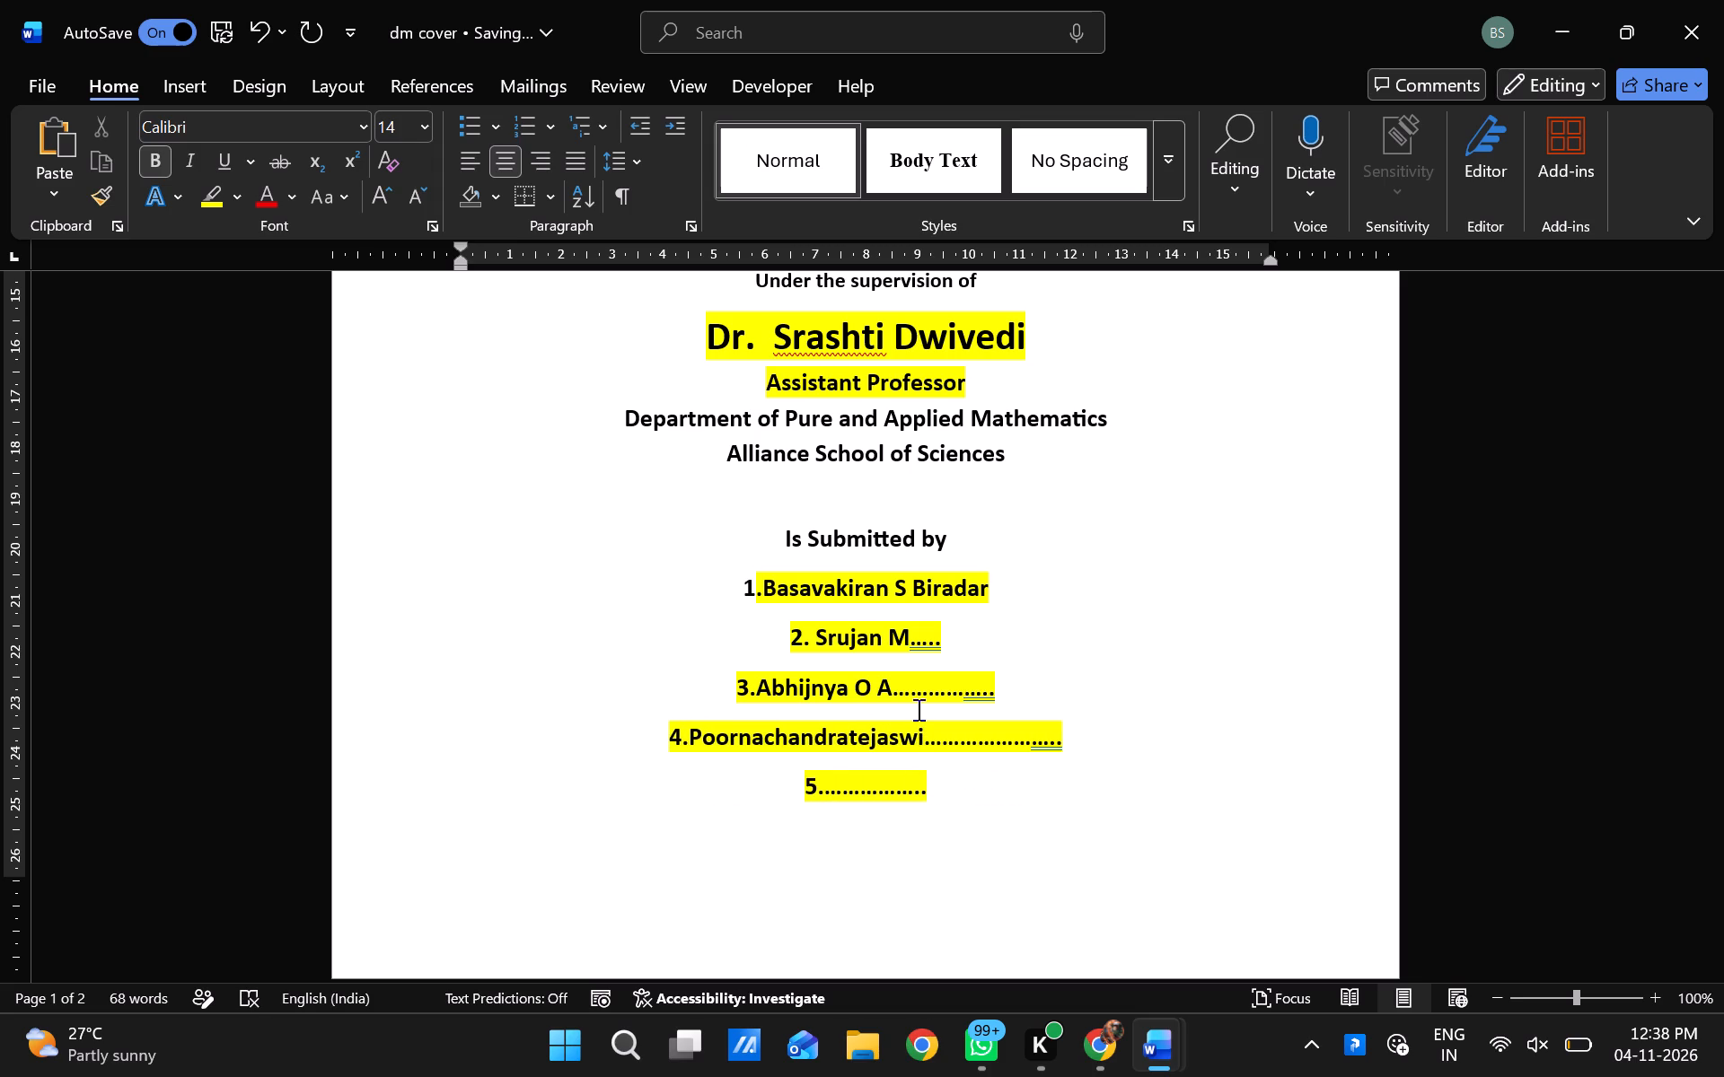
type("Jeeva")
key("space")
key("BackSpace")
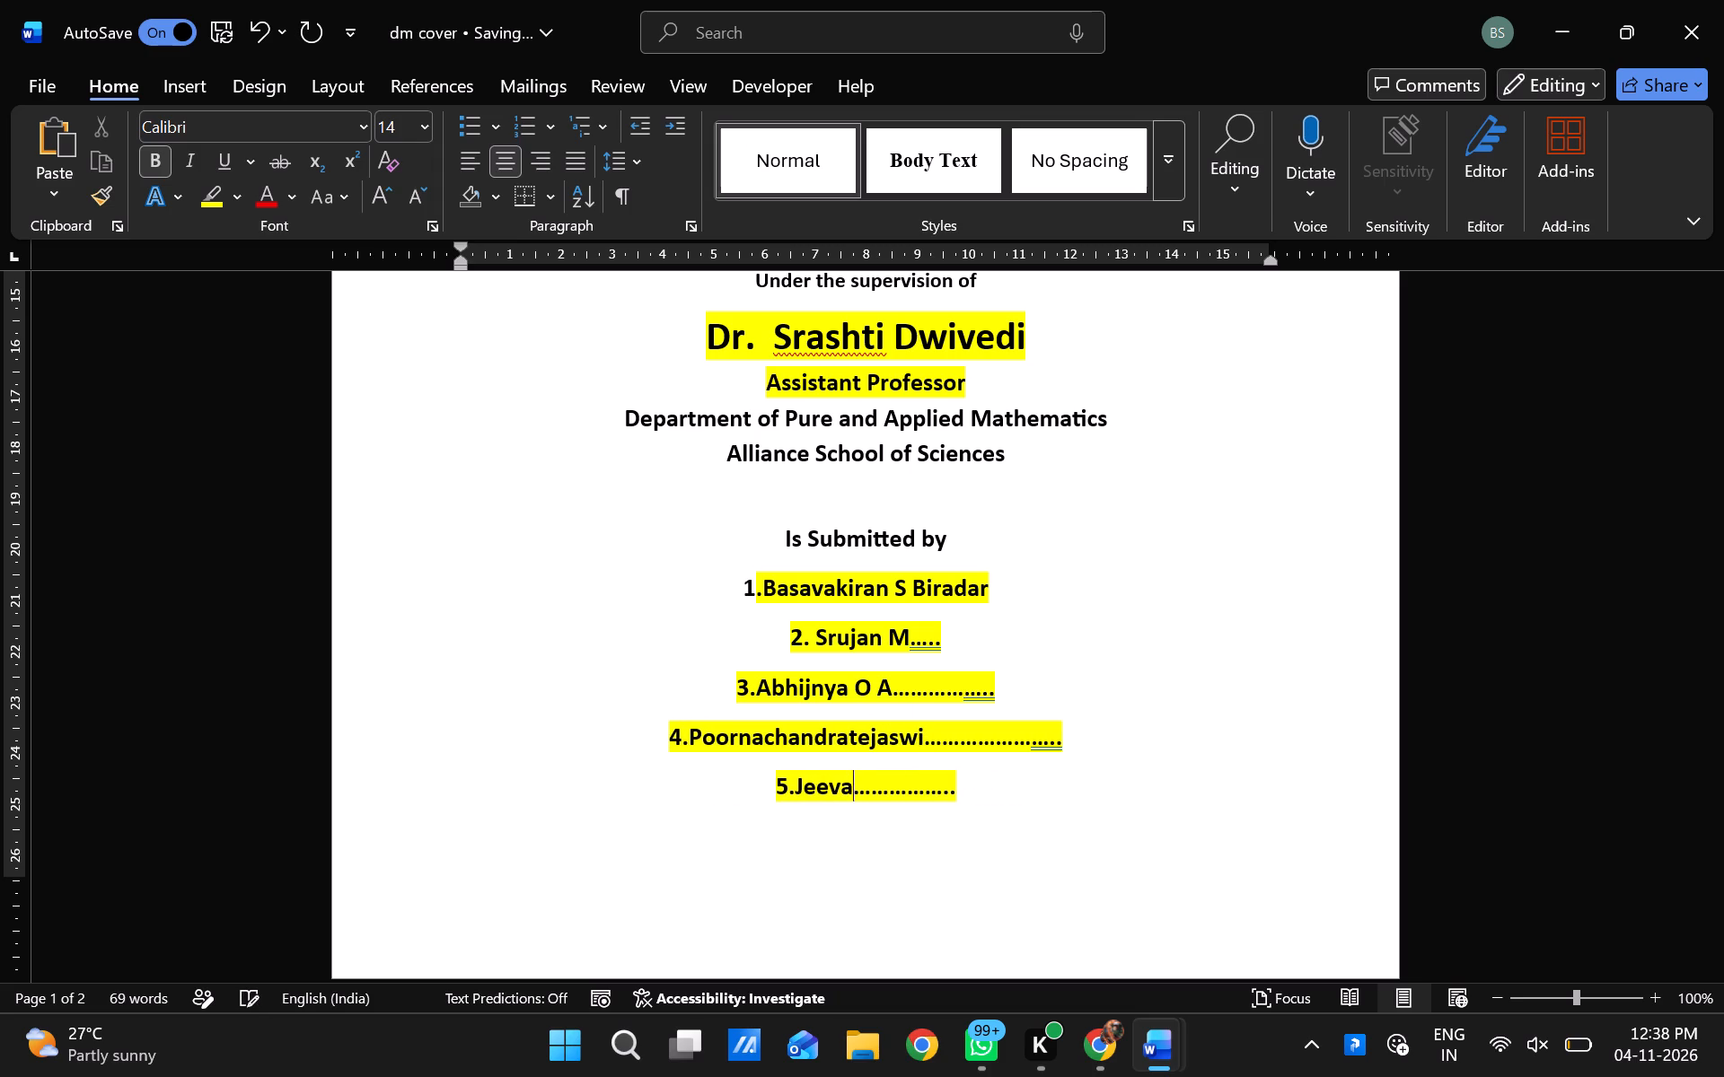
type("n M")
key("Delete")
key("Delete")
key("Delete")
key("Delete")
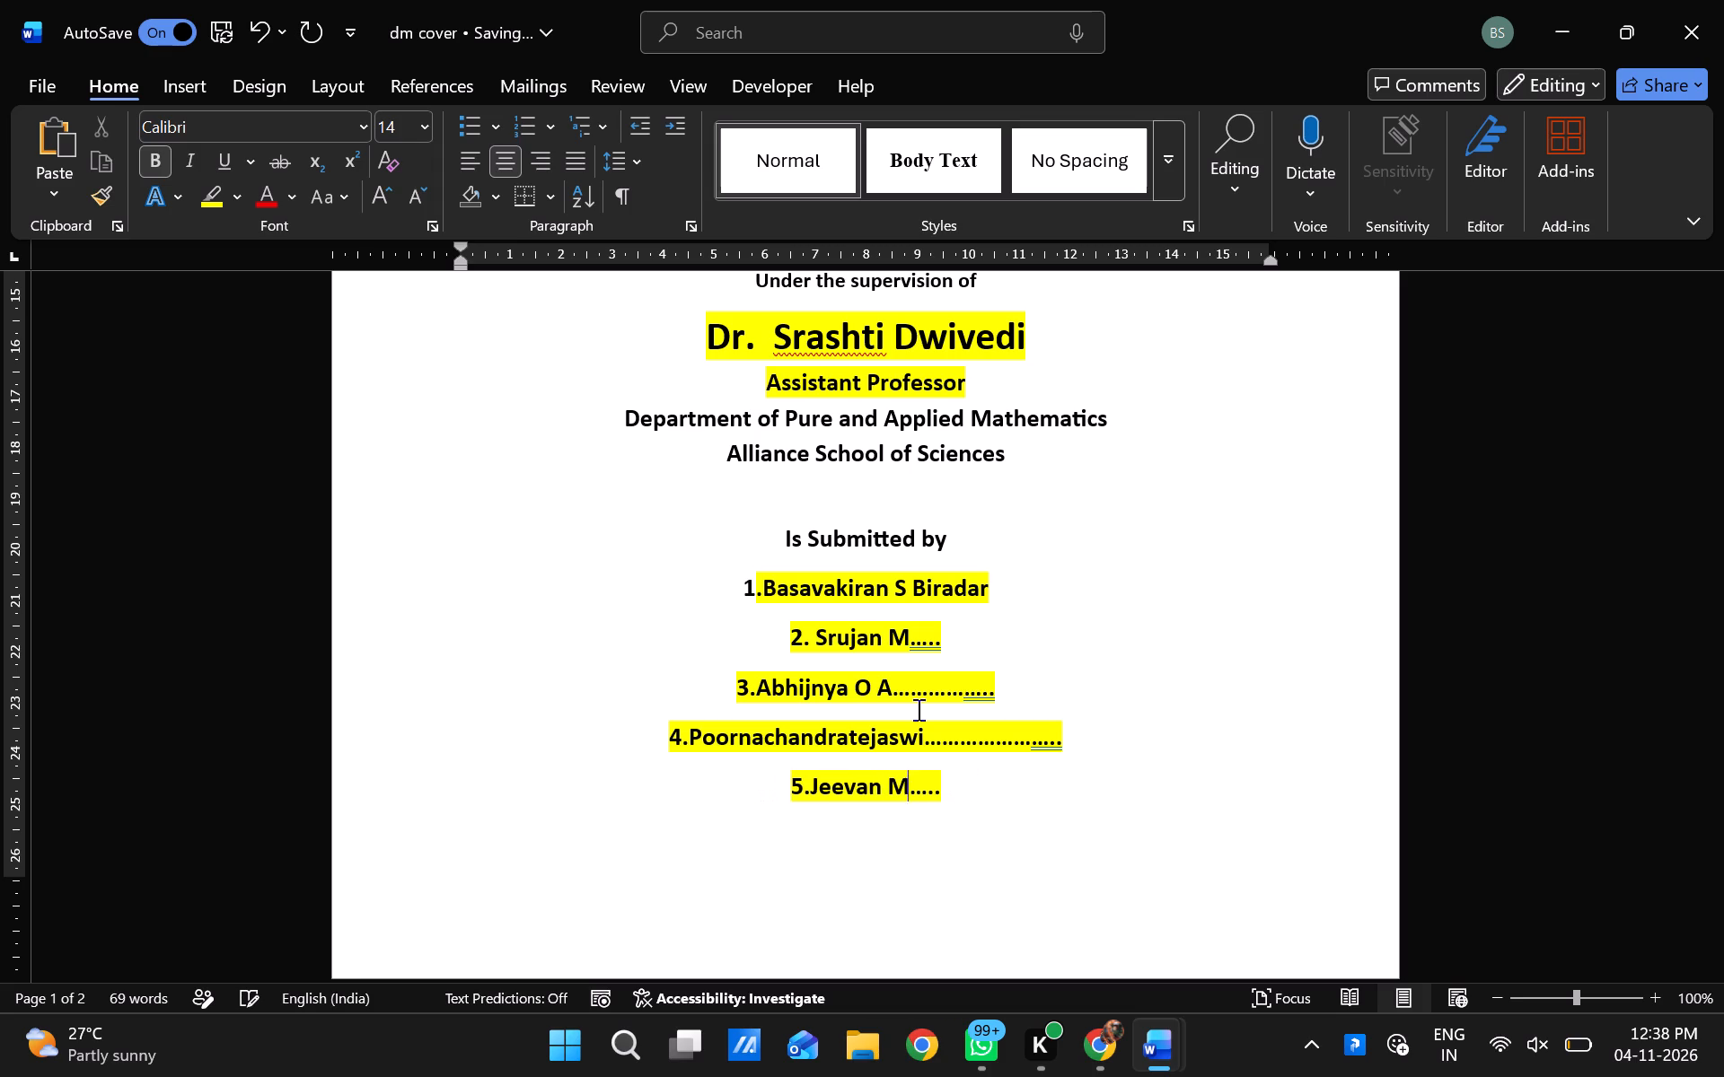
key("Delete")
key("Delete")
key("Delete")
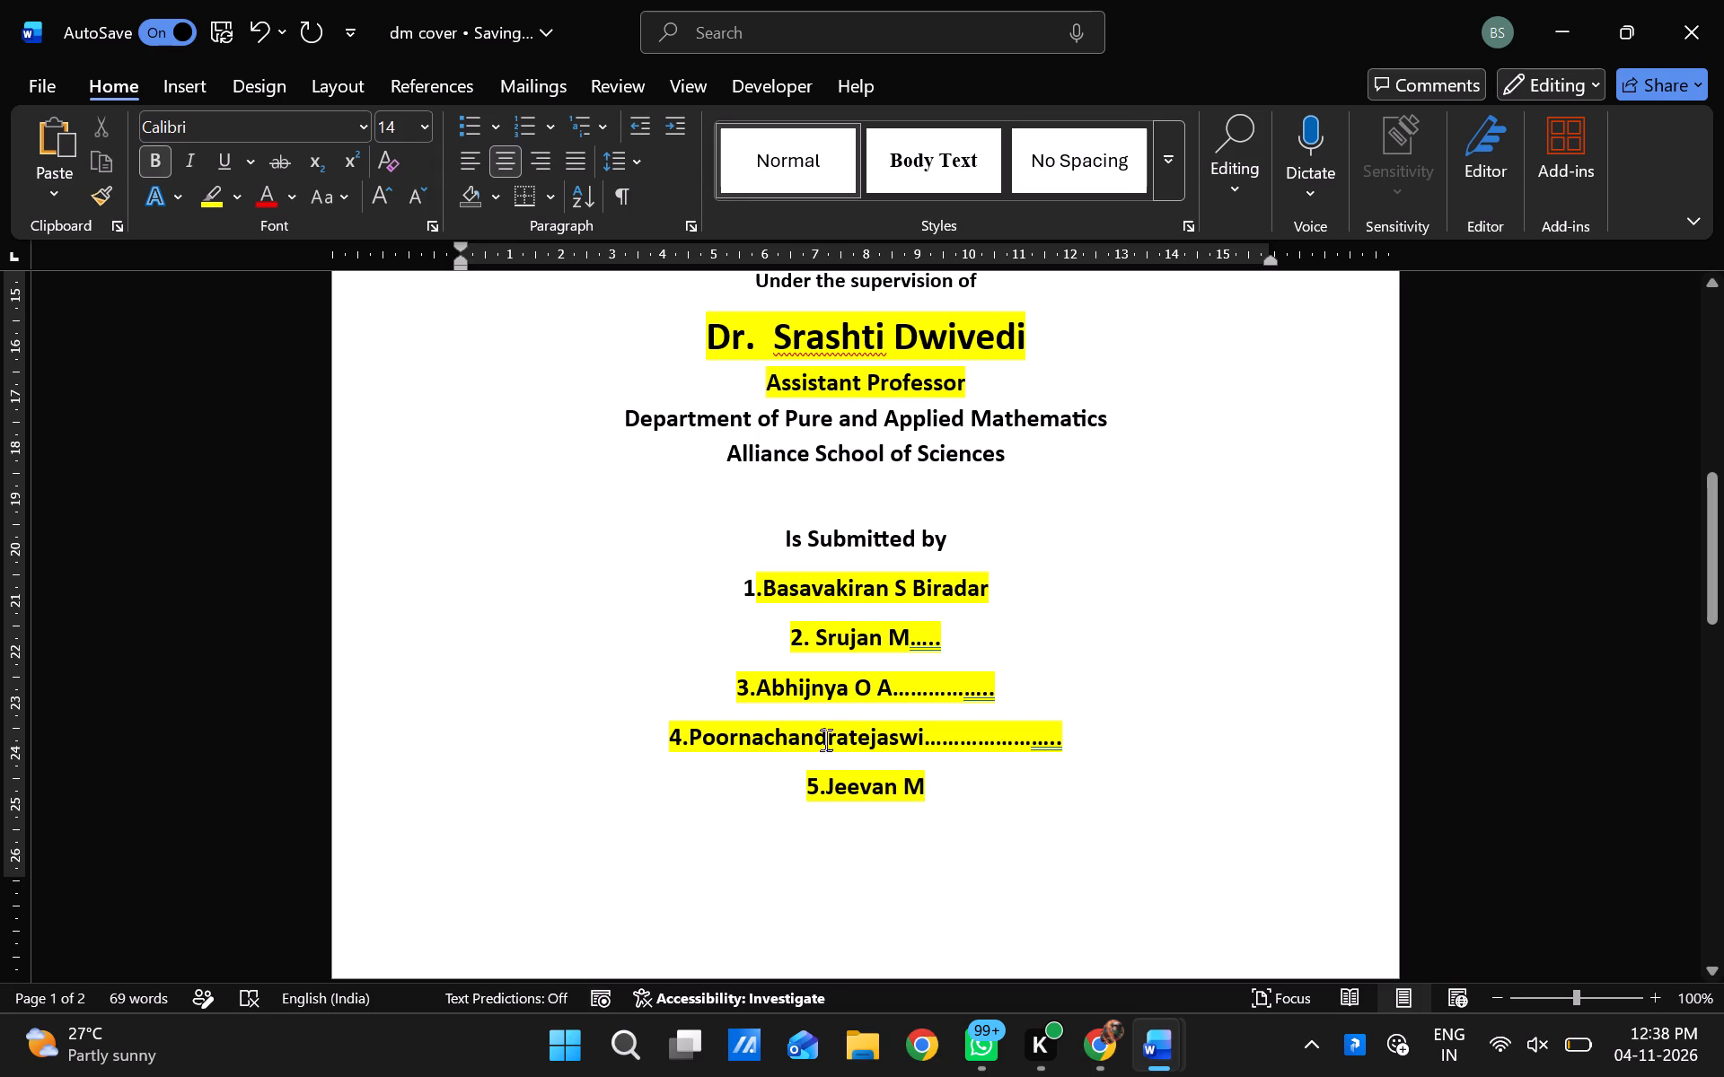
Insert a space between "5." and the fifth student's name.
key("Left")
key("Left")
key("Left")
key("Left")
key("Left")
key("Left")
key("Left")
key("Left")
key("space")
Insert a single space between the number and the student's name in entries 4 and 3 of the submission list.
left_click(690, 734)
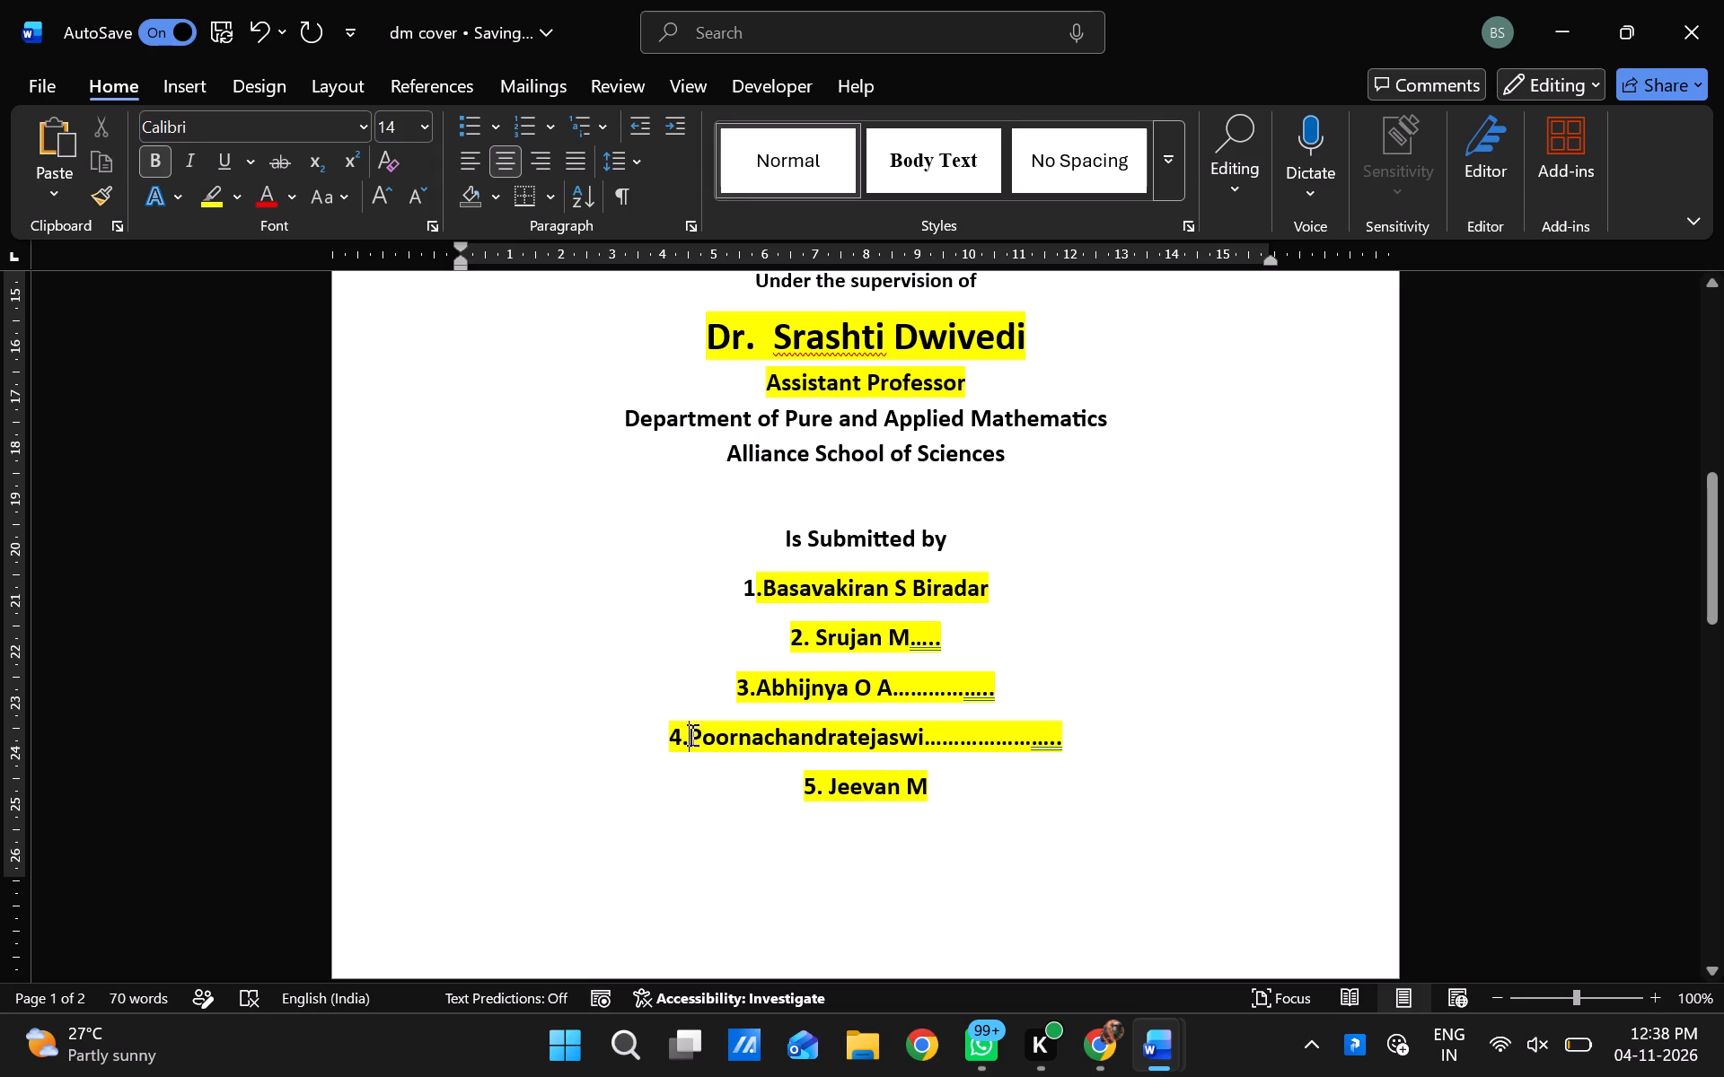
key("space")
left_click(752, 690)
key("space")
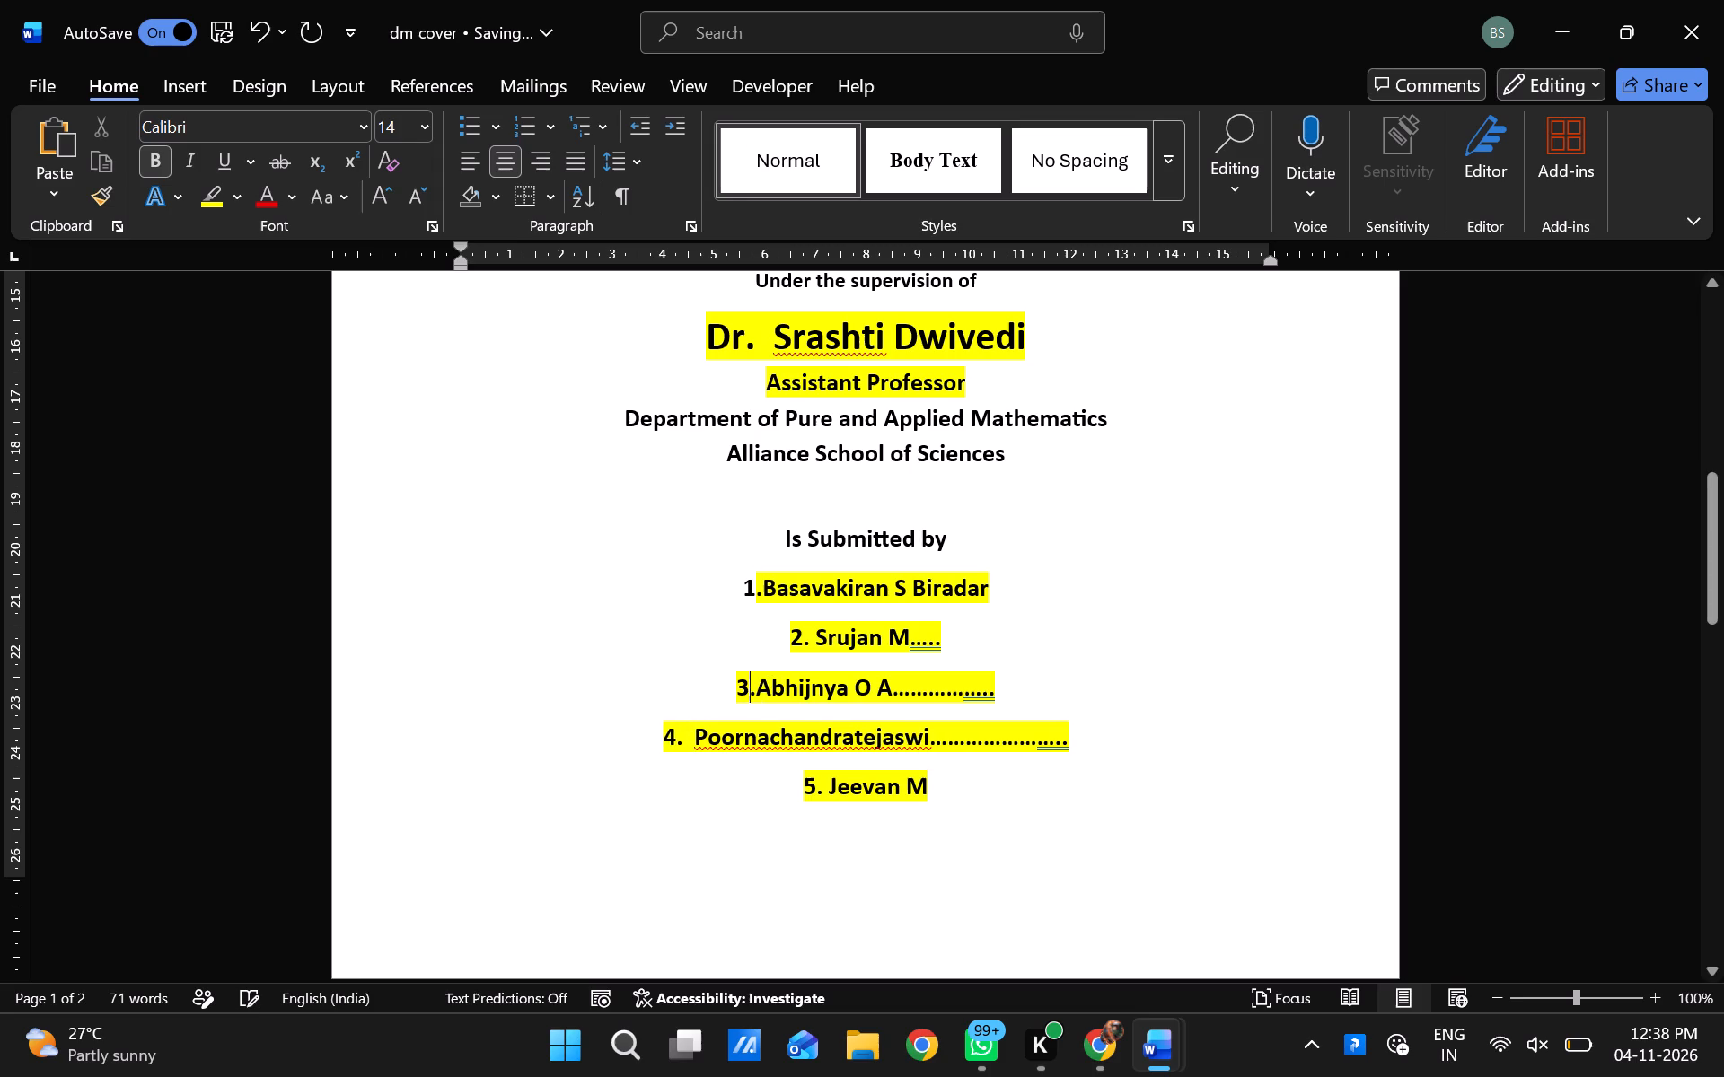
key("BackSpace")
key("ctrl+z")
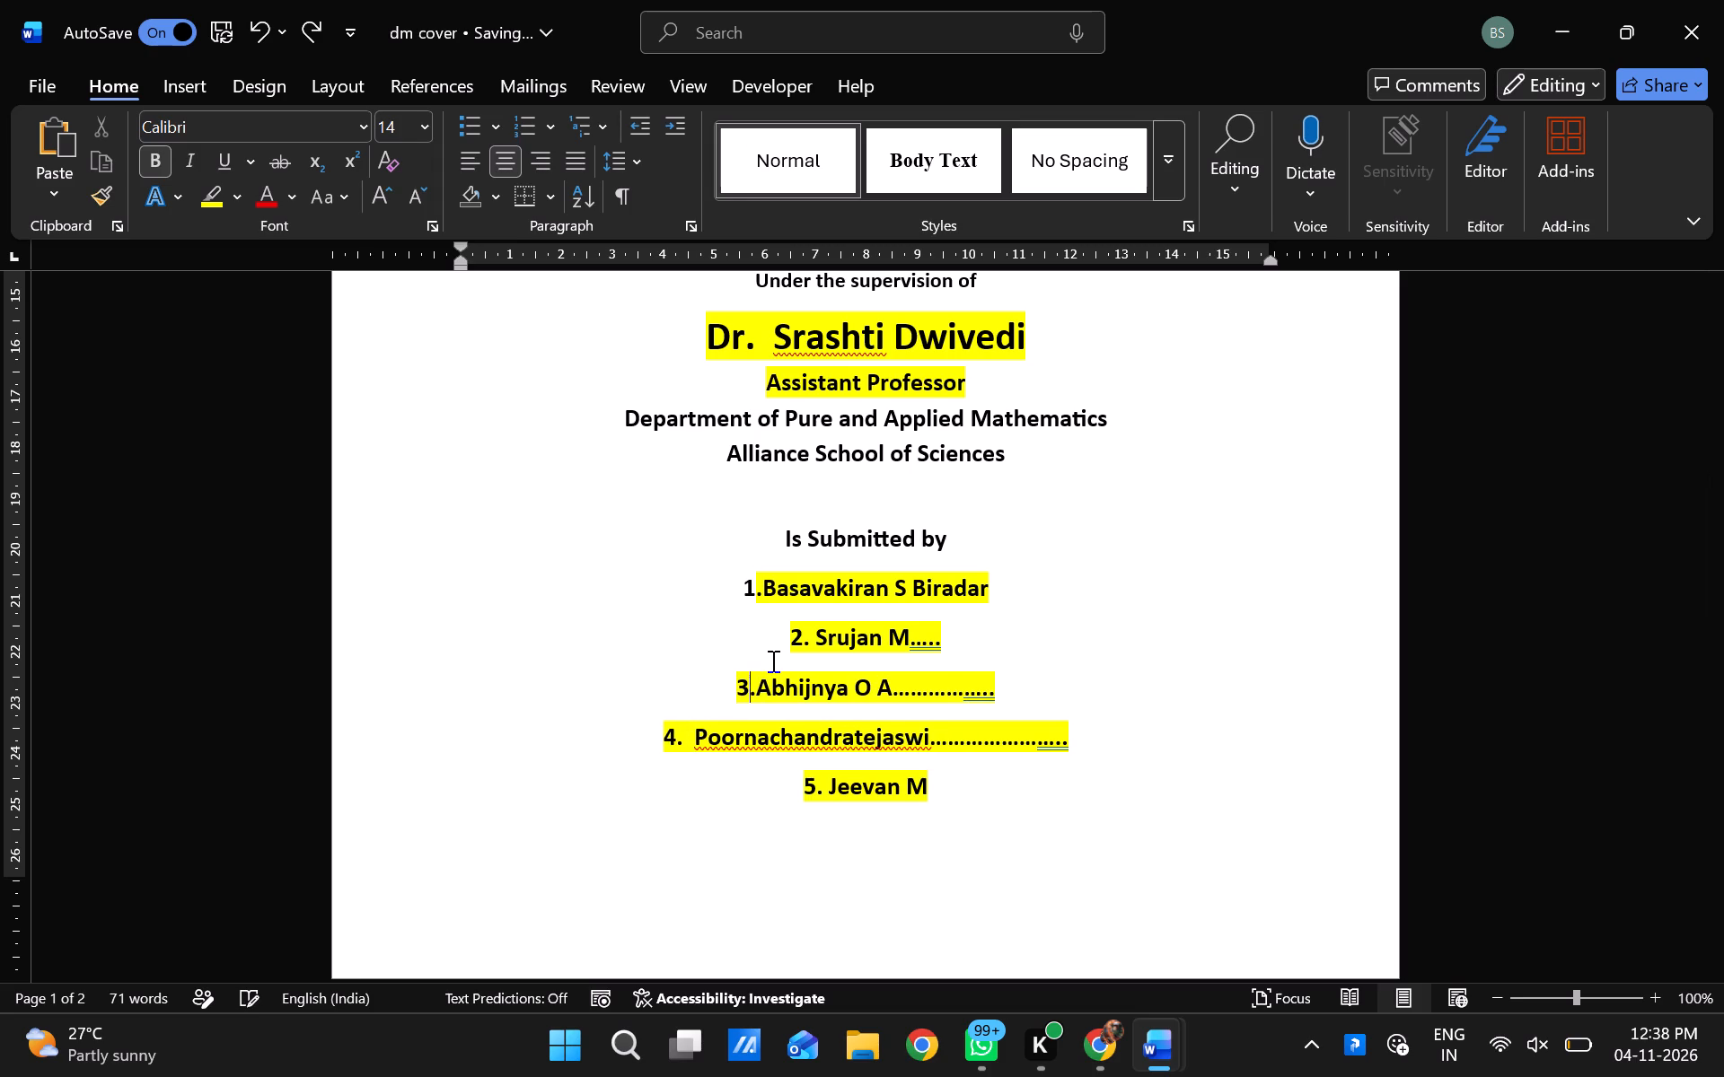
key("ctrl+z")
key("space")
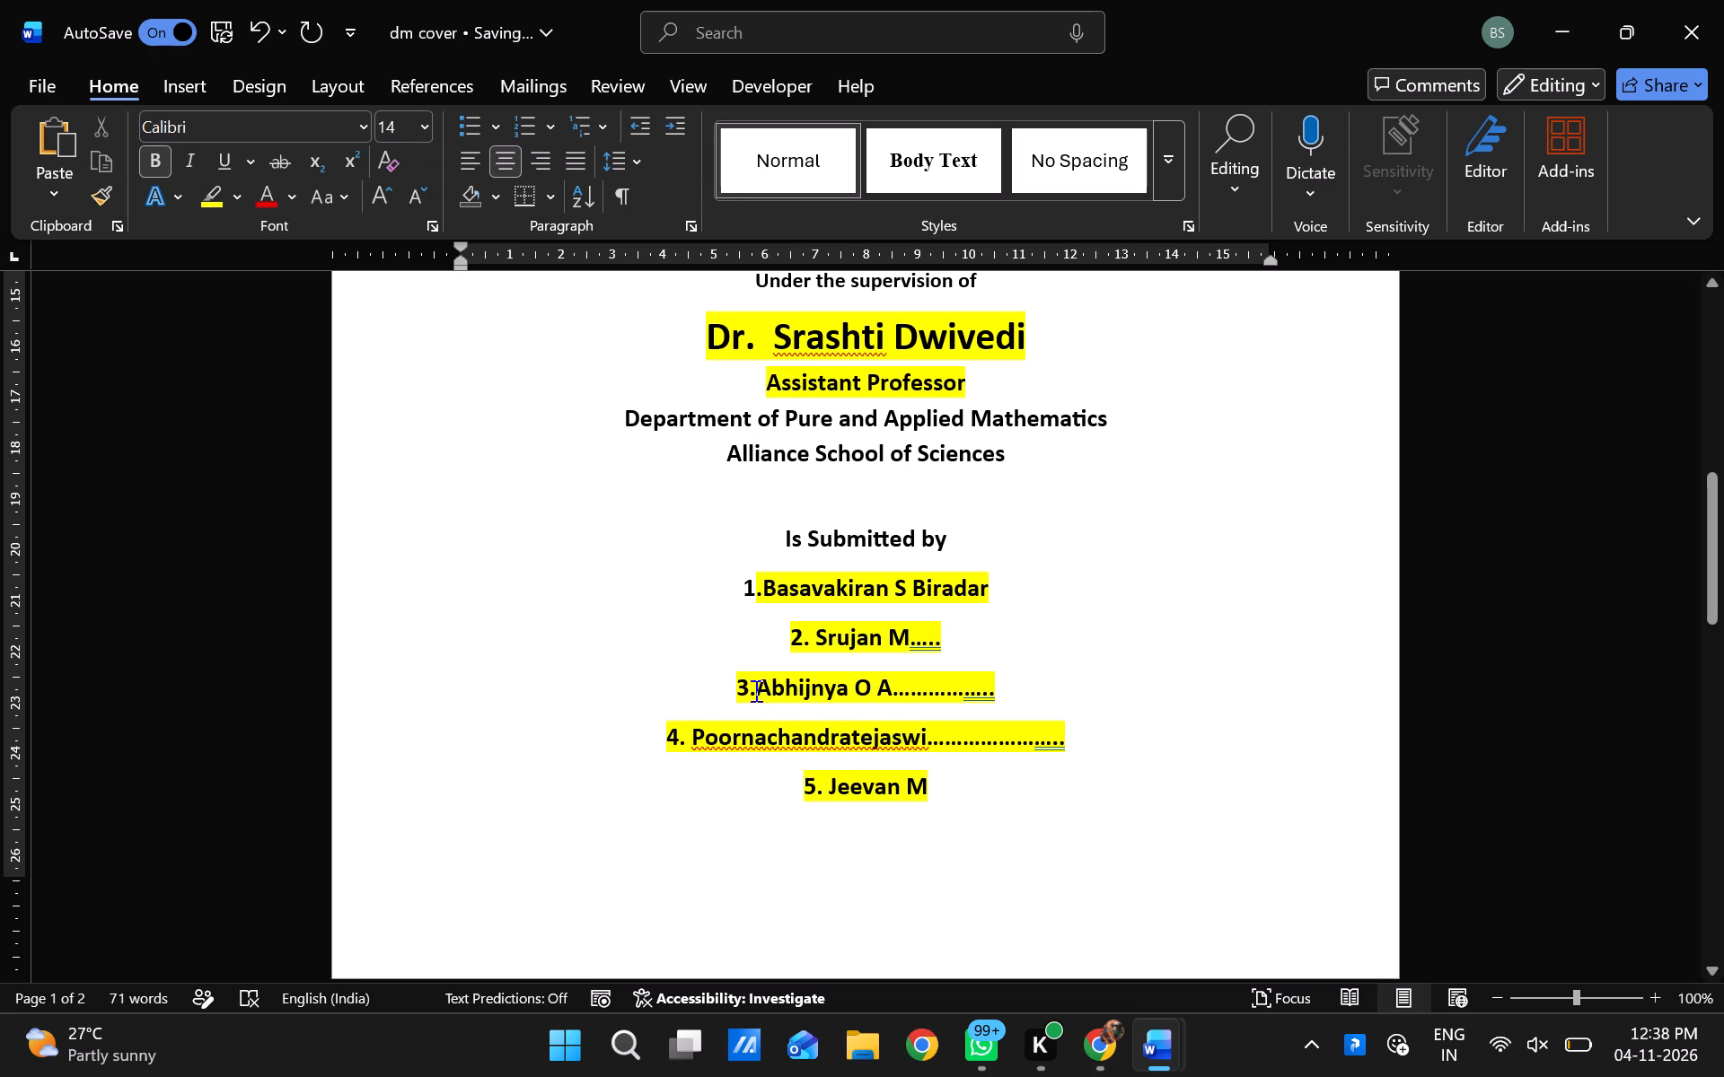
left_click(754, 690)
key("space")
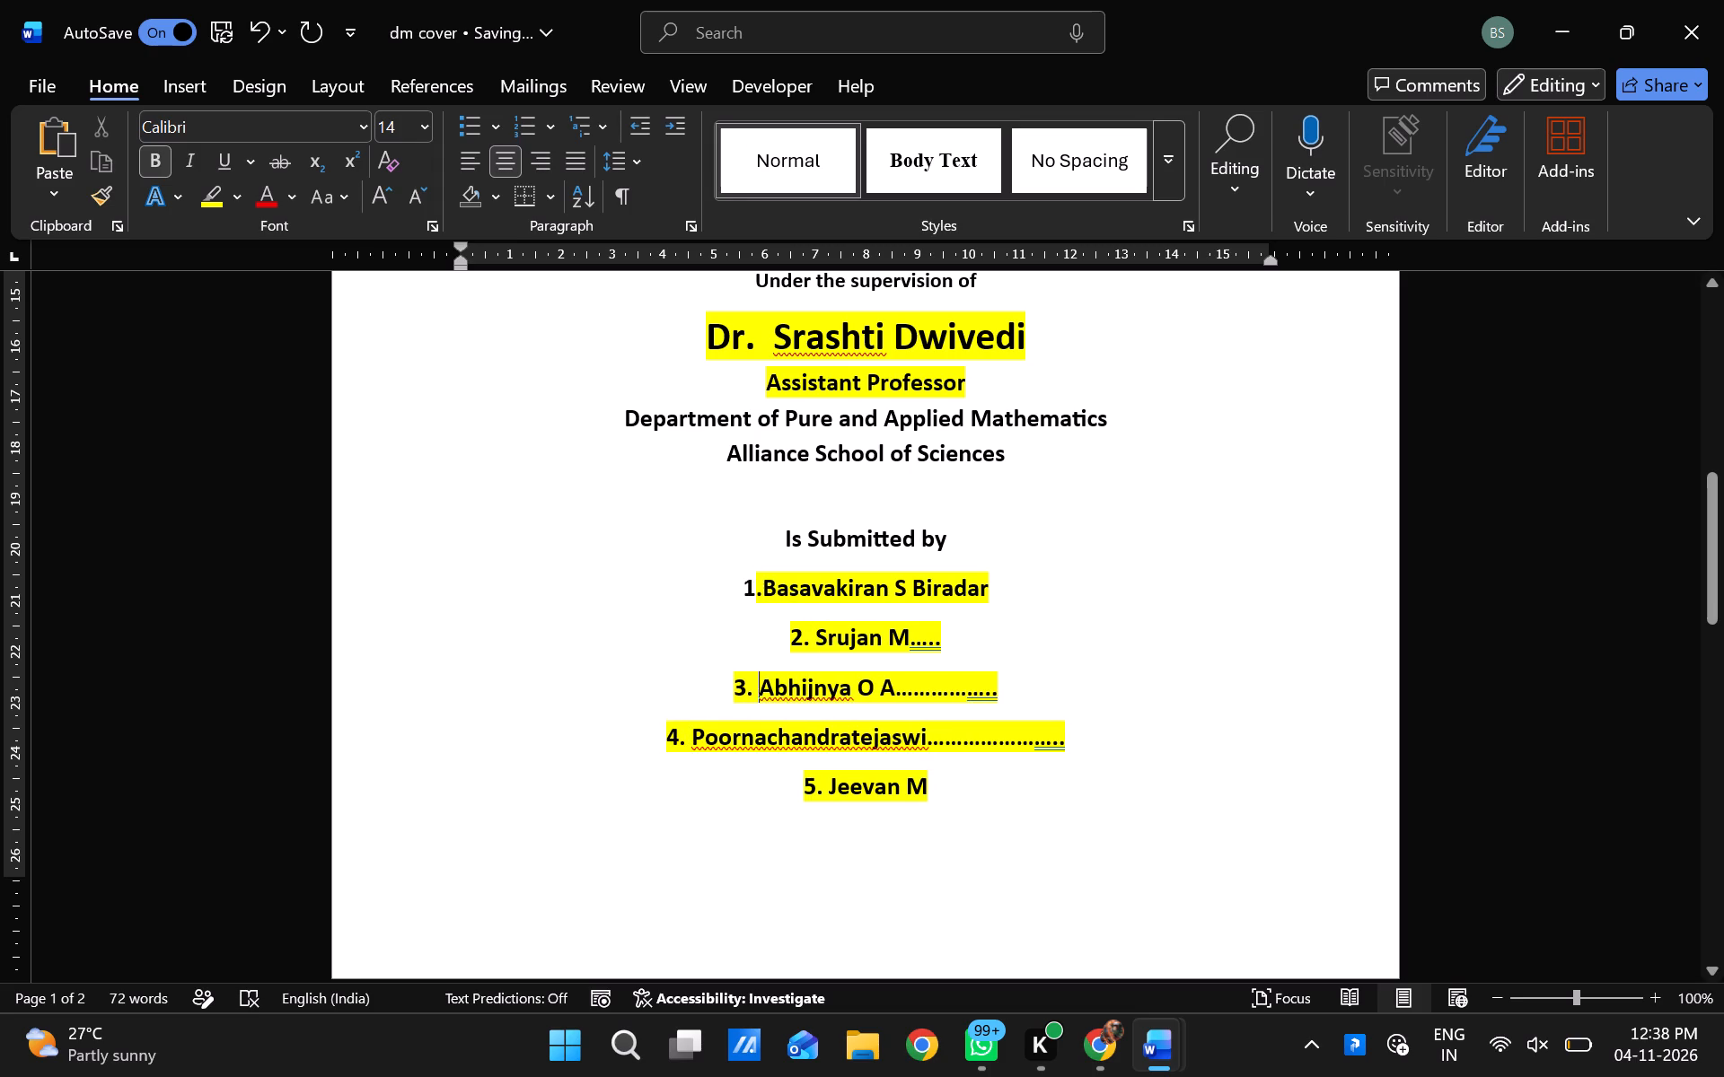
Highlight the number 1 of the first submission entry in yellow.
double_click(746, 591)
left_click(874, 537)
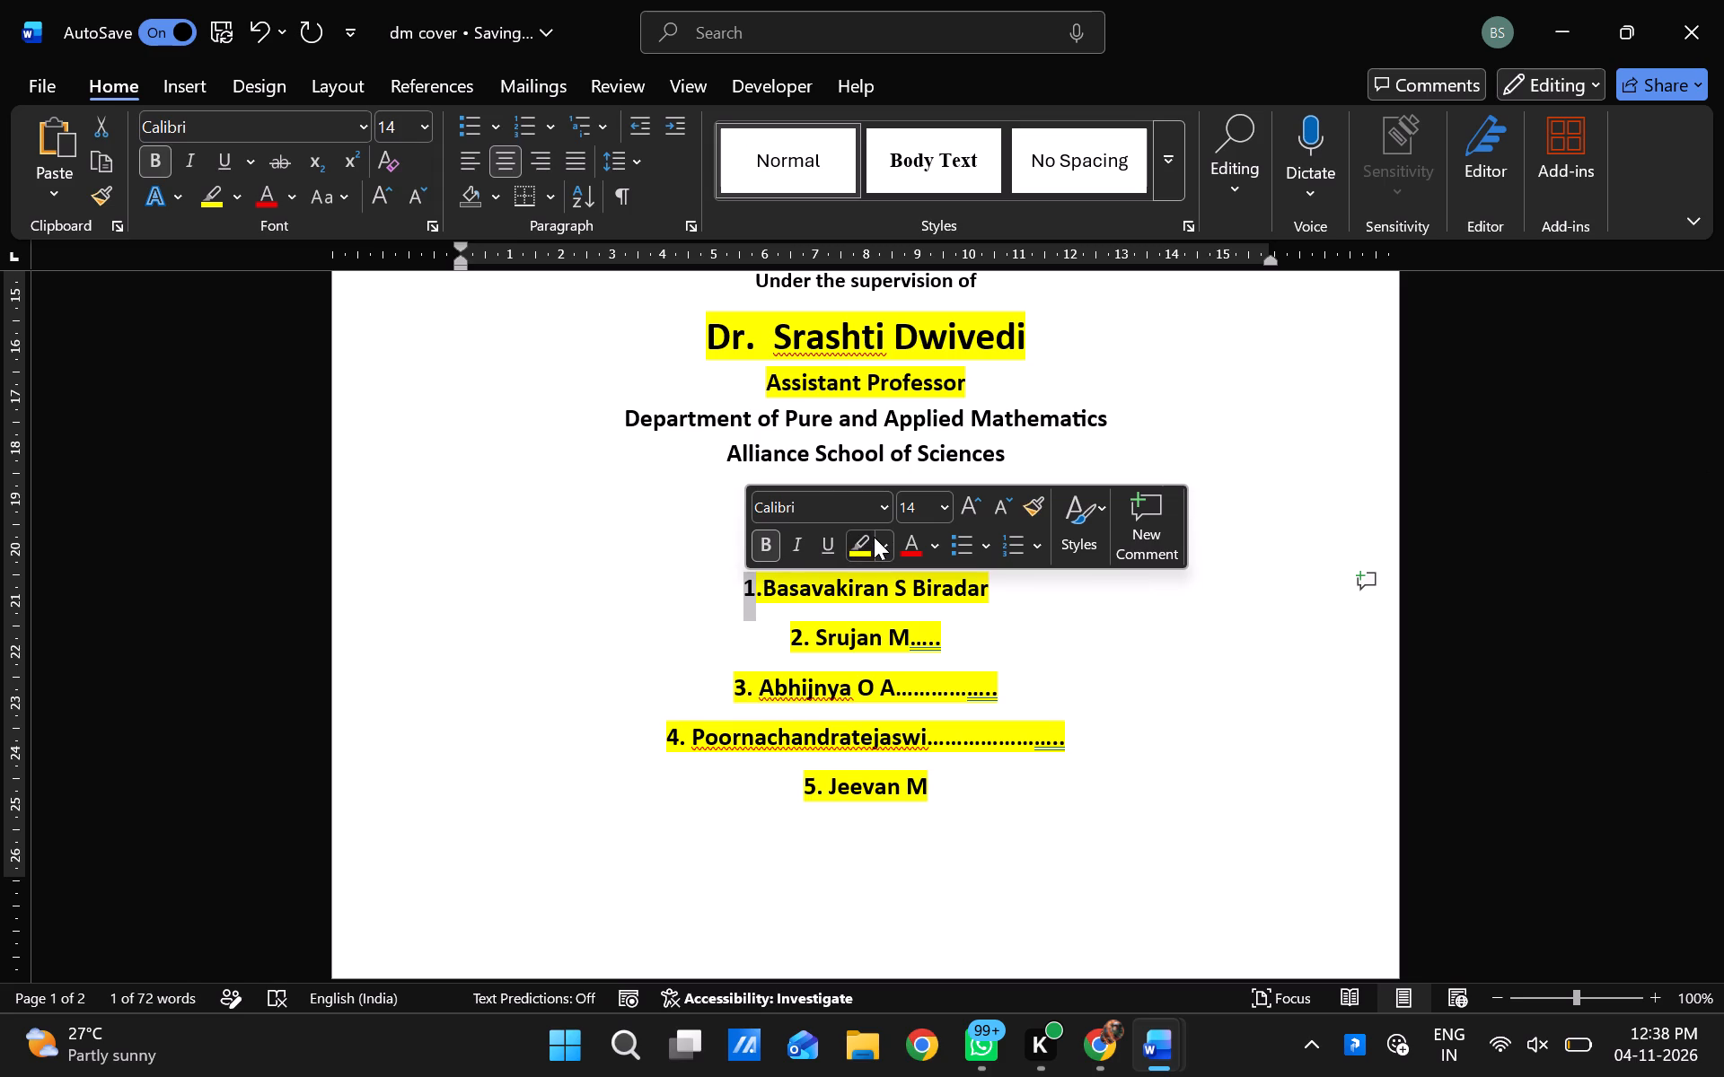
Delete the leftover placeholder dots after the third student's name.
left_click(972, 684)
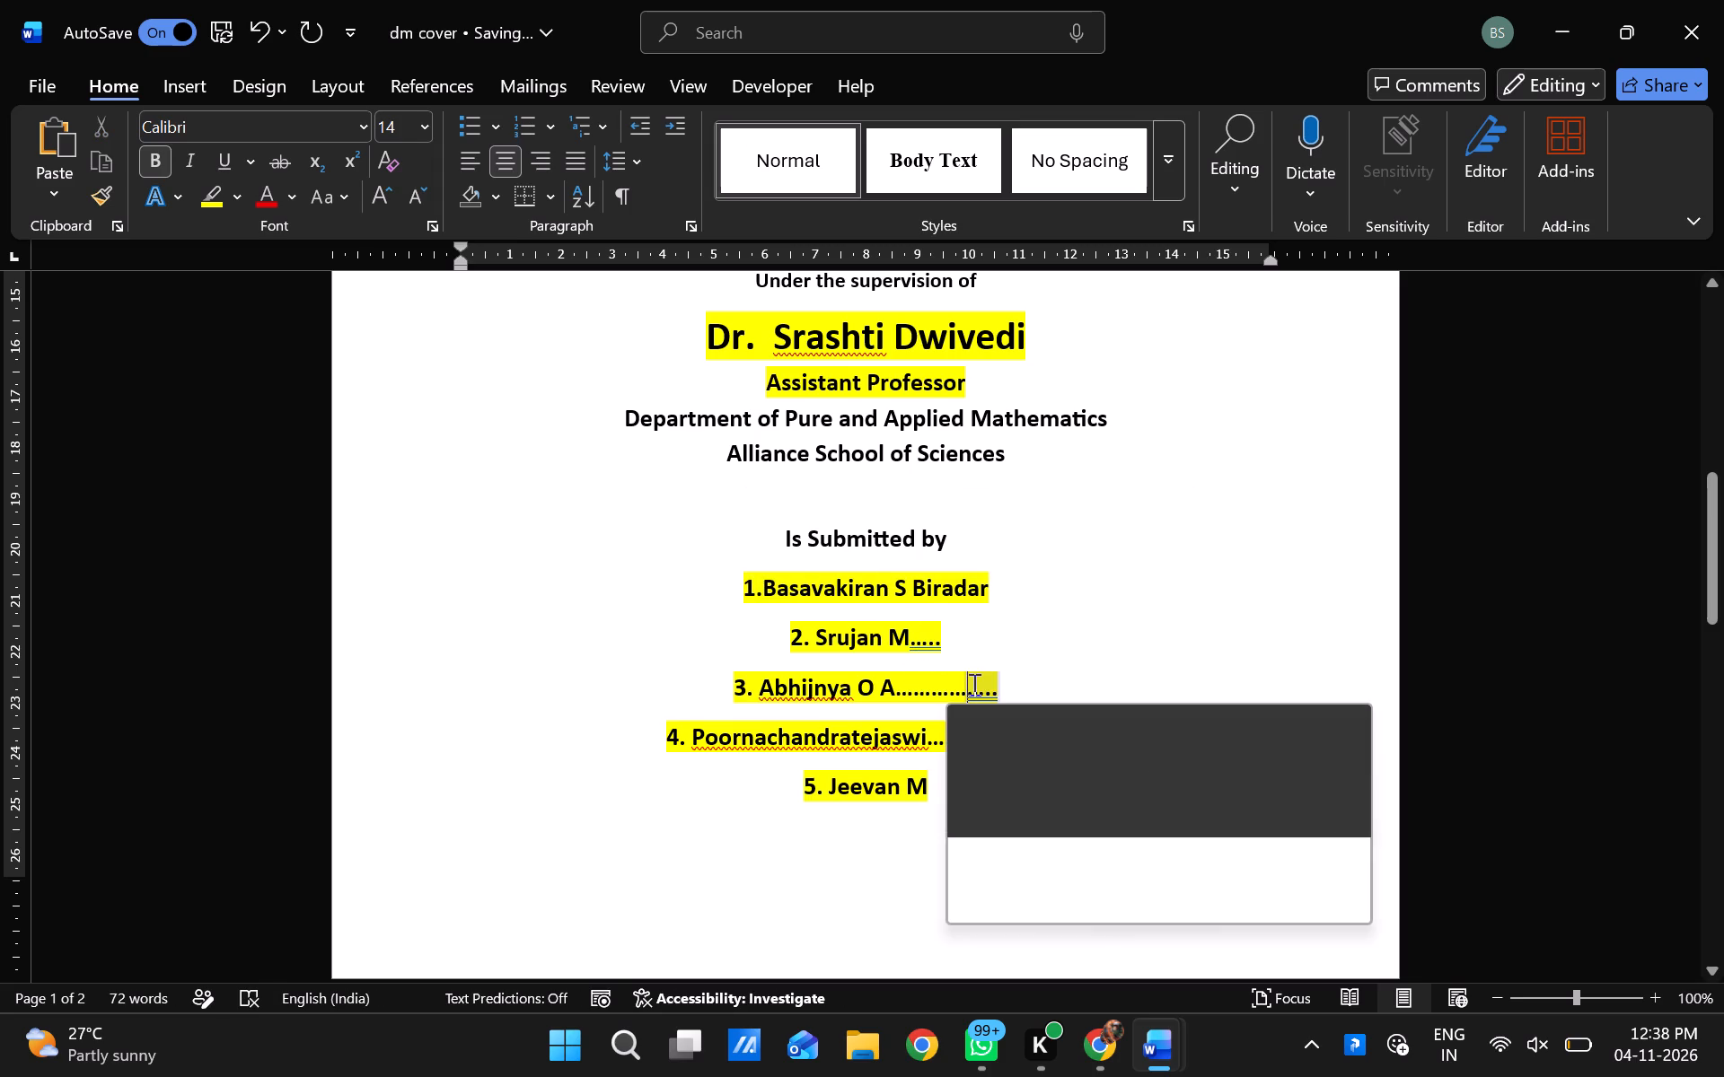
key("BackSpace")
key("BackSpace")
key("BackSpace")
key("BackSpace")
key("Delete")
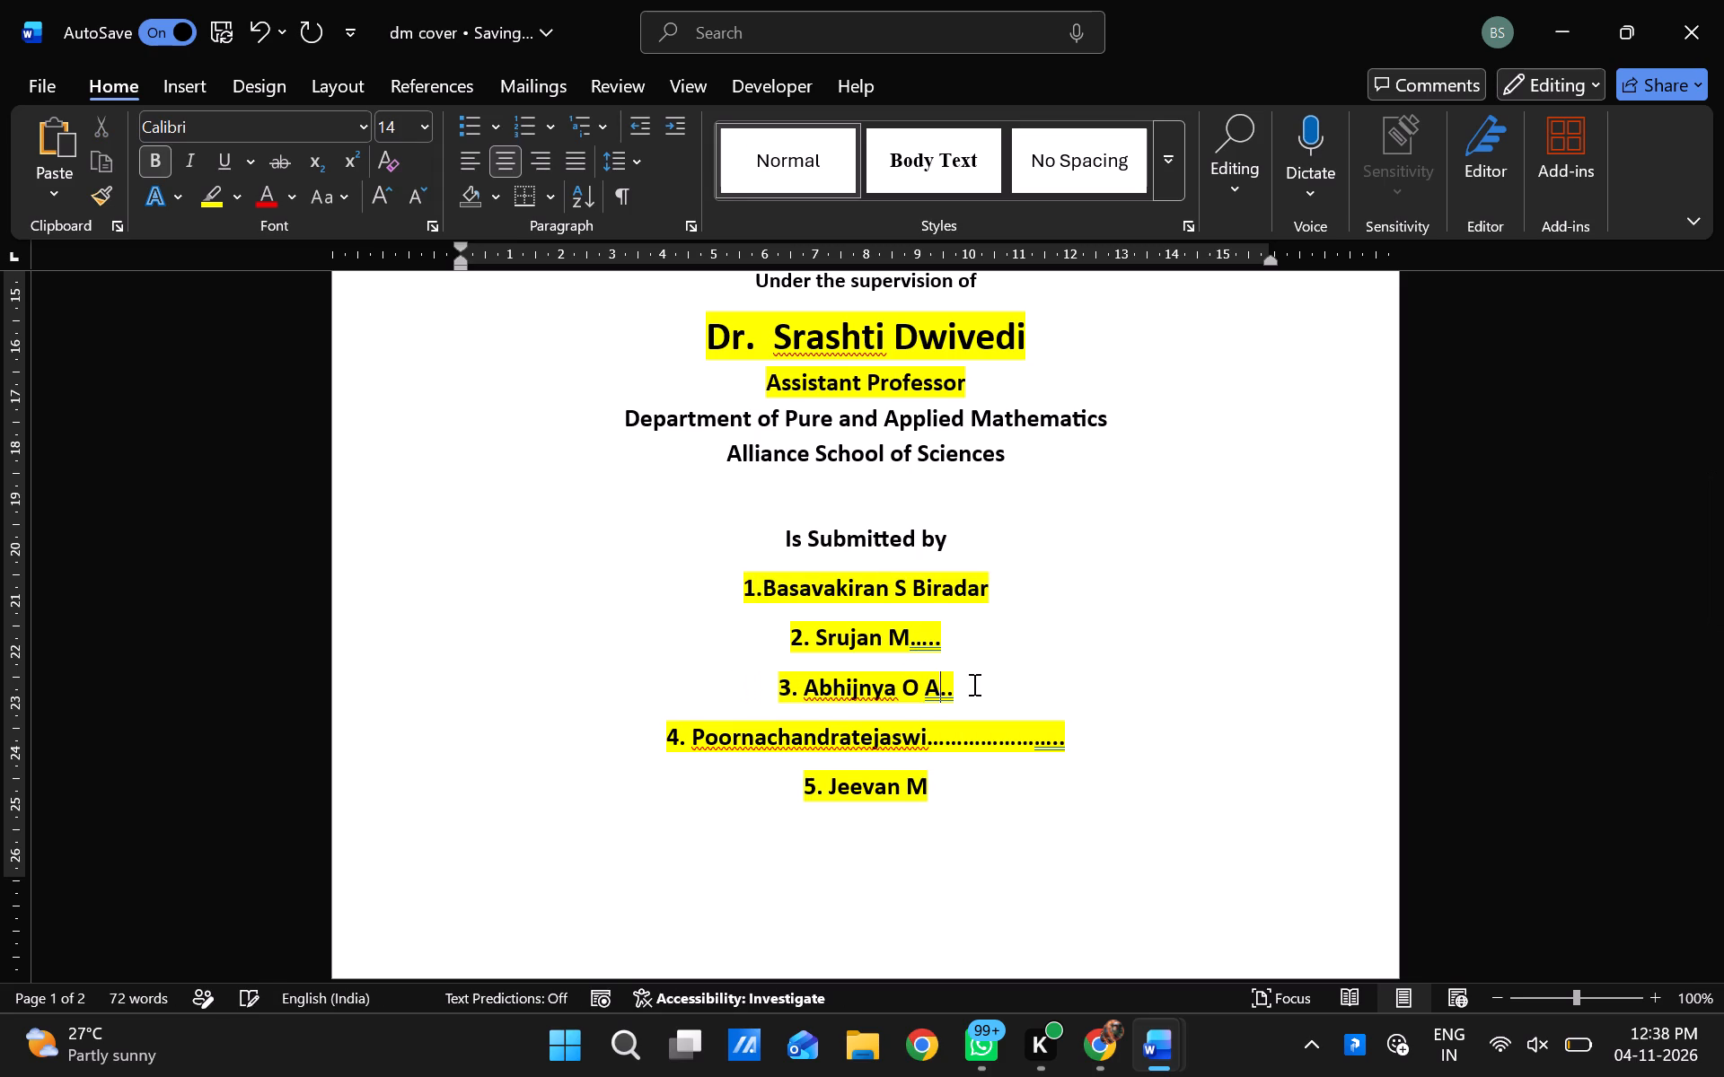
Delete the last remaining placeholder dots after the third student's name.
key("Delete")
key("Delete")
Delete all the placeholder dots after the fourth student's name, keeping the final "i" of the name.
left_click(960, 756)
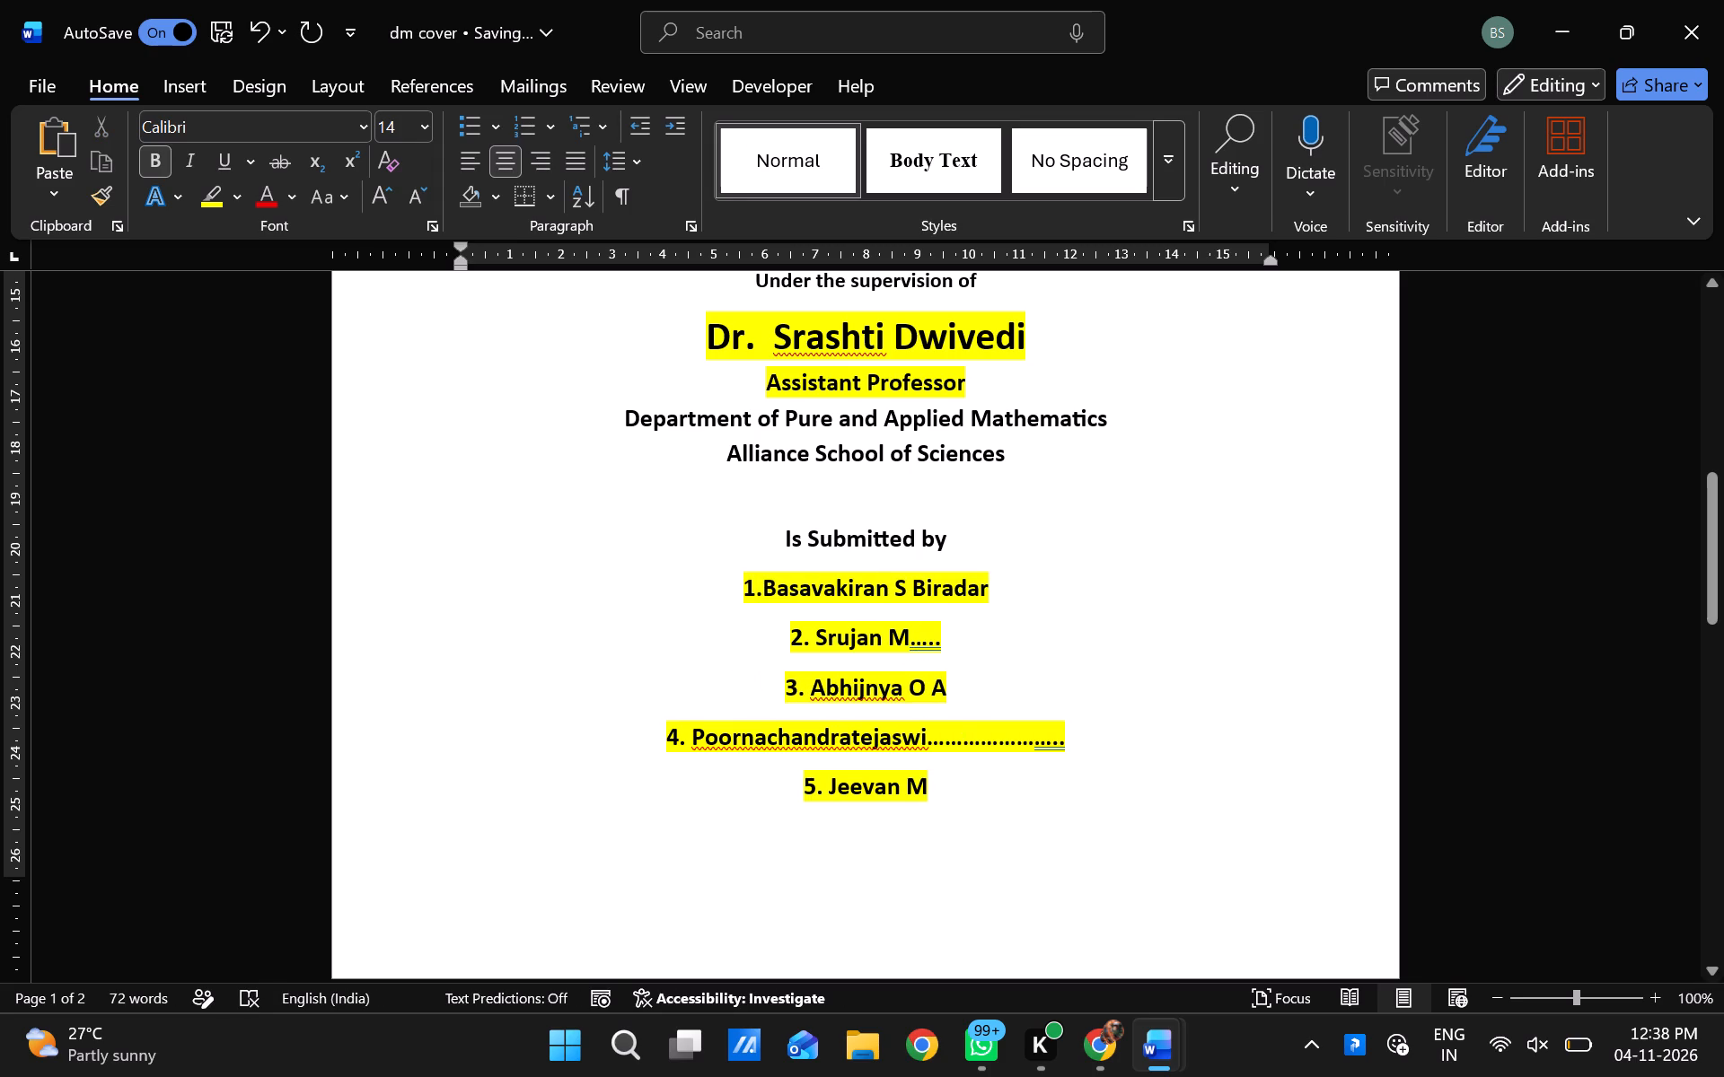
key("Delete")
key("Delete")
key("Delete")
key("Delete")
key("Delete")
key("Delete")
key("Delete")
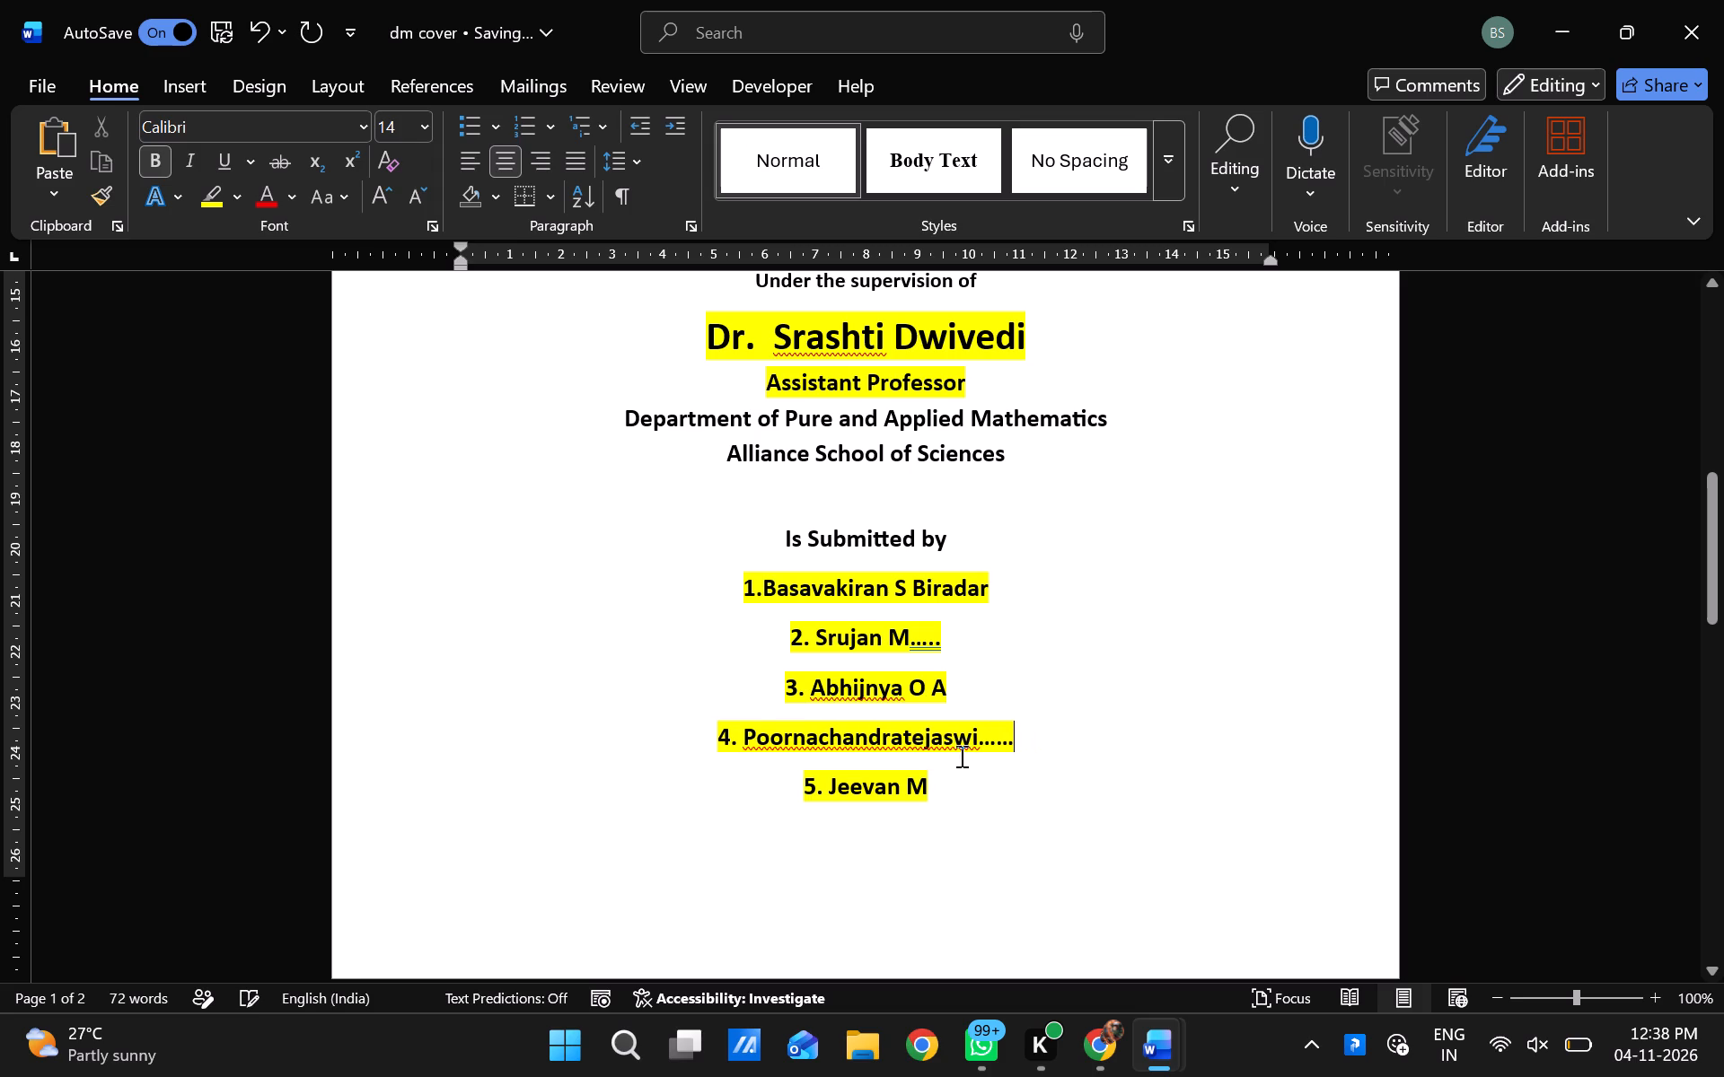
key("BackSpace")
key("BackSpace")
key("BackSpace")
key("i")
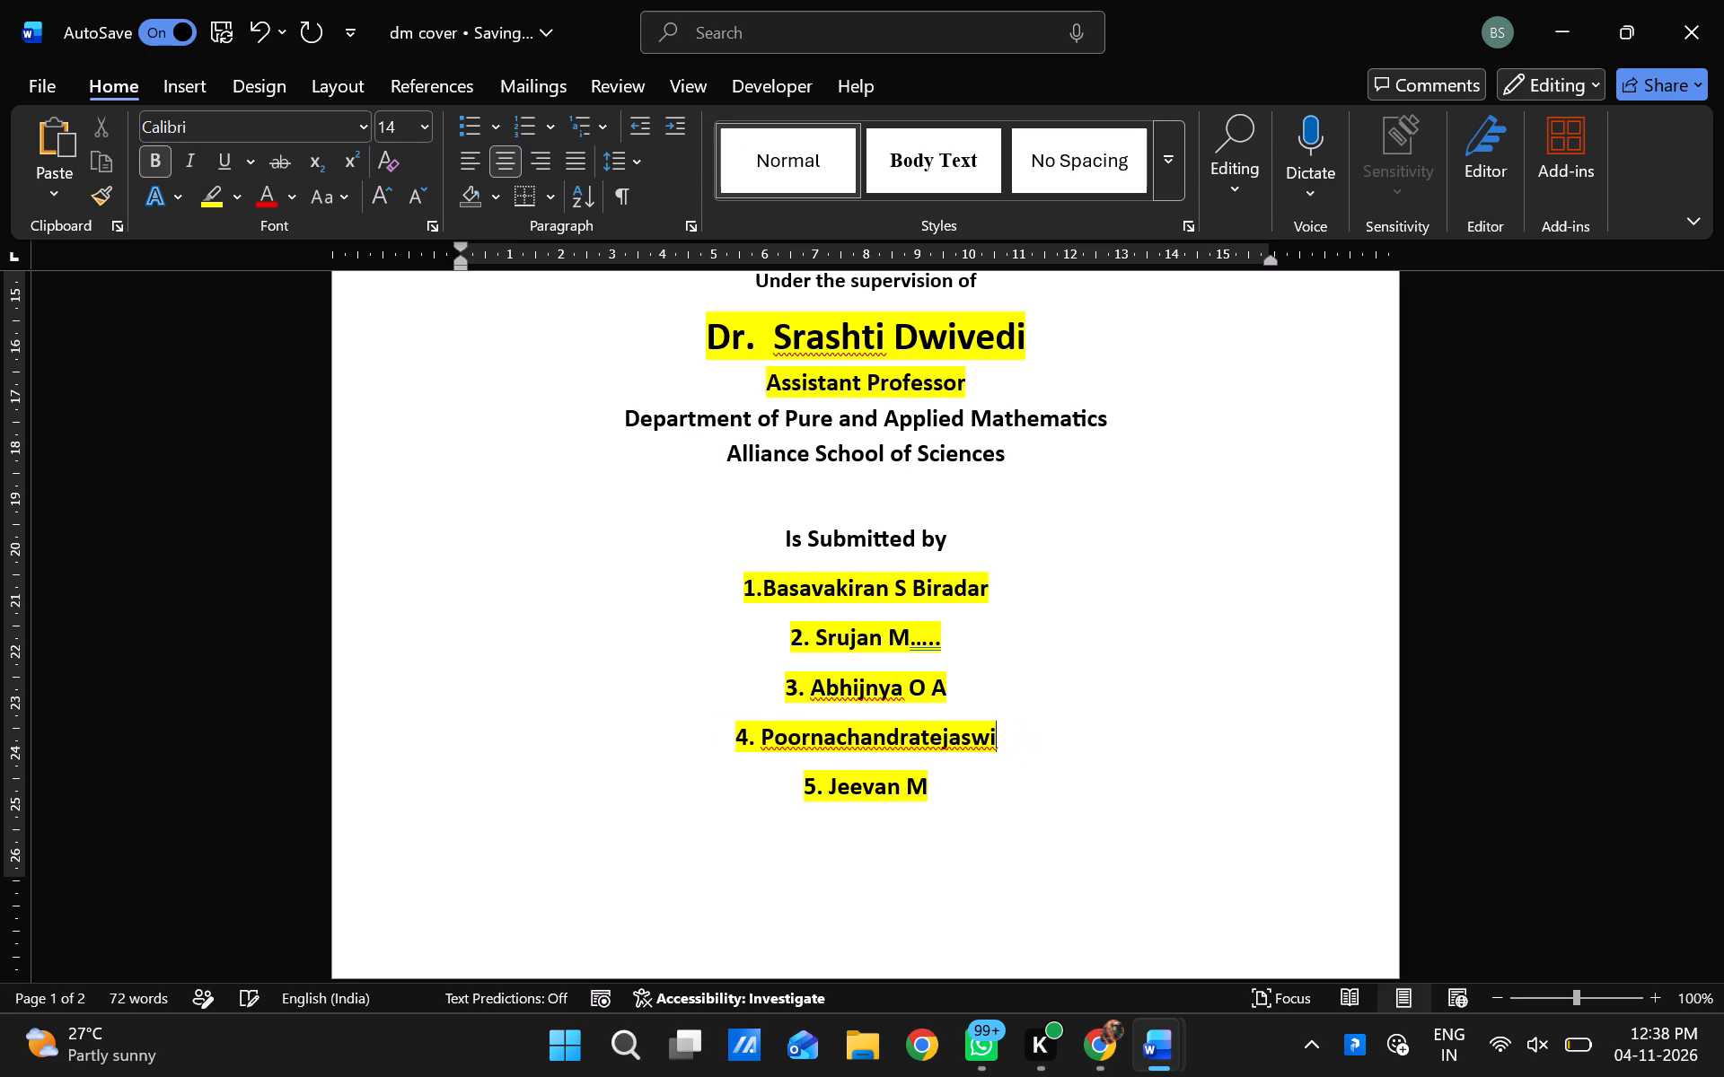
Delete the placeholder dots after the second student's name.
left_click(959, 633)
key("BackSpace")
key("BackSpace")
key("BackSpace")
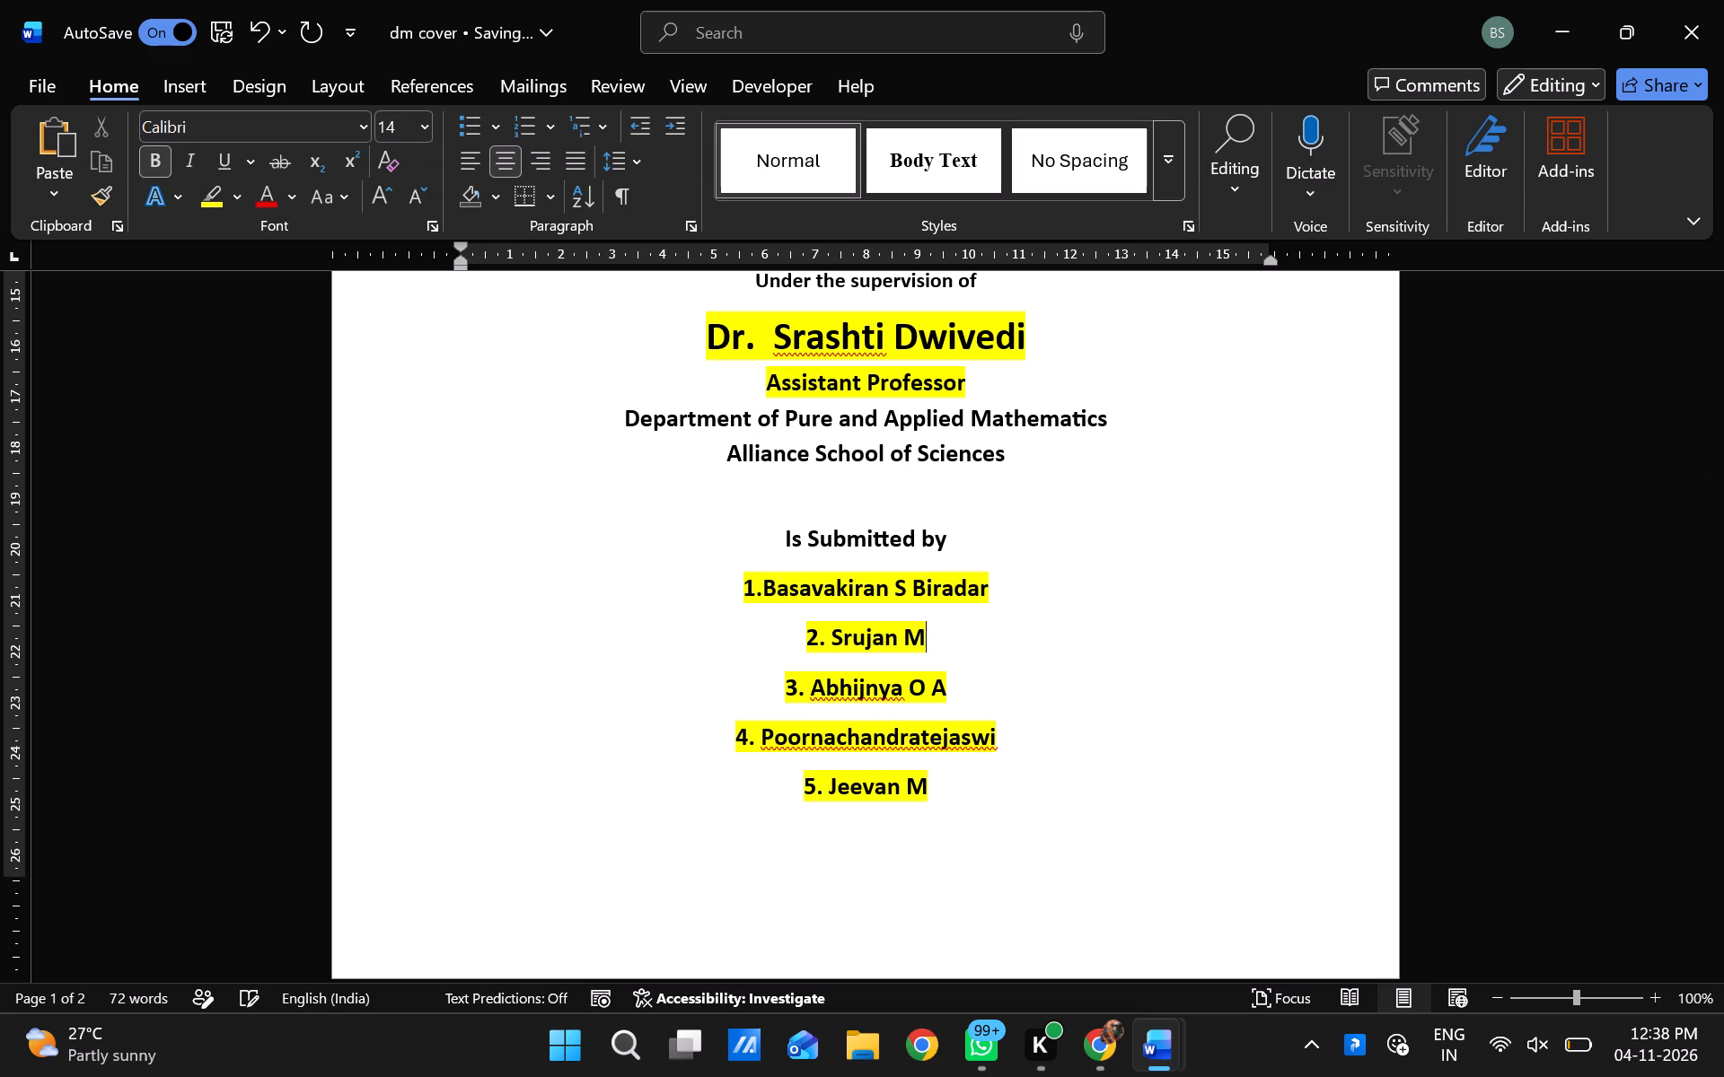
Delete the blank space between the highlighted project title and "submitted" to bring the cover onto one page.
scroll(913, 651, "up", 2)
scroll(913, 651, "right", 1)
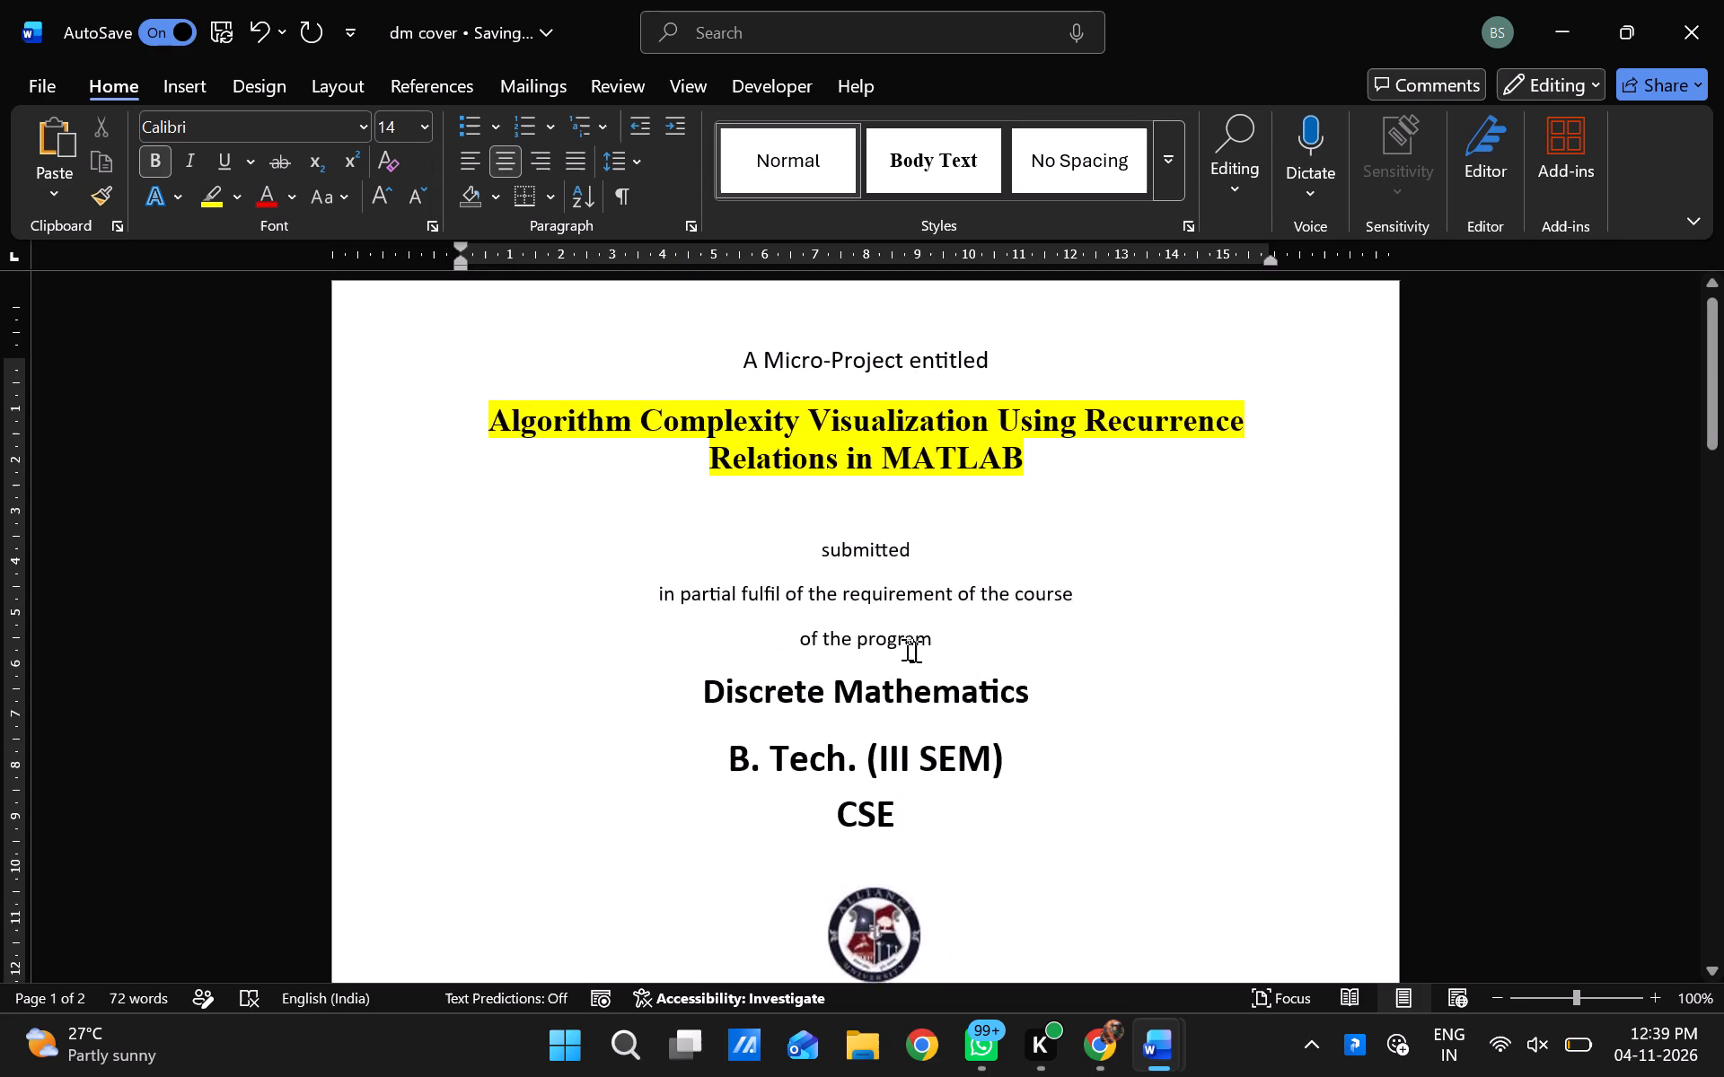
scroll(913, 651, "right", 1)
scroll(913, 651, "down", 5)
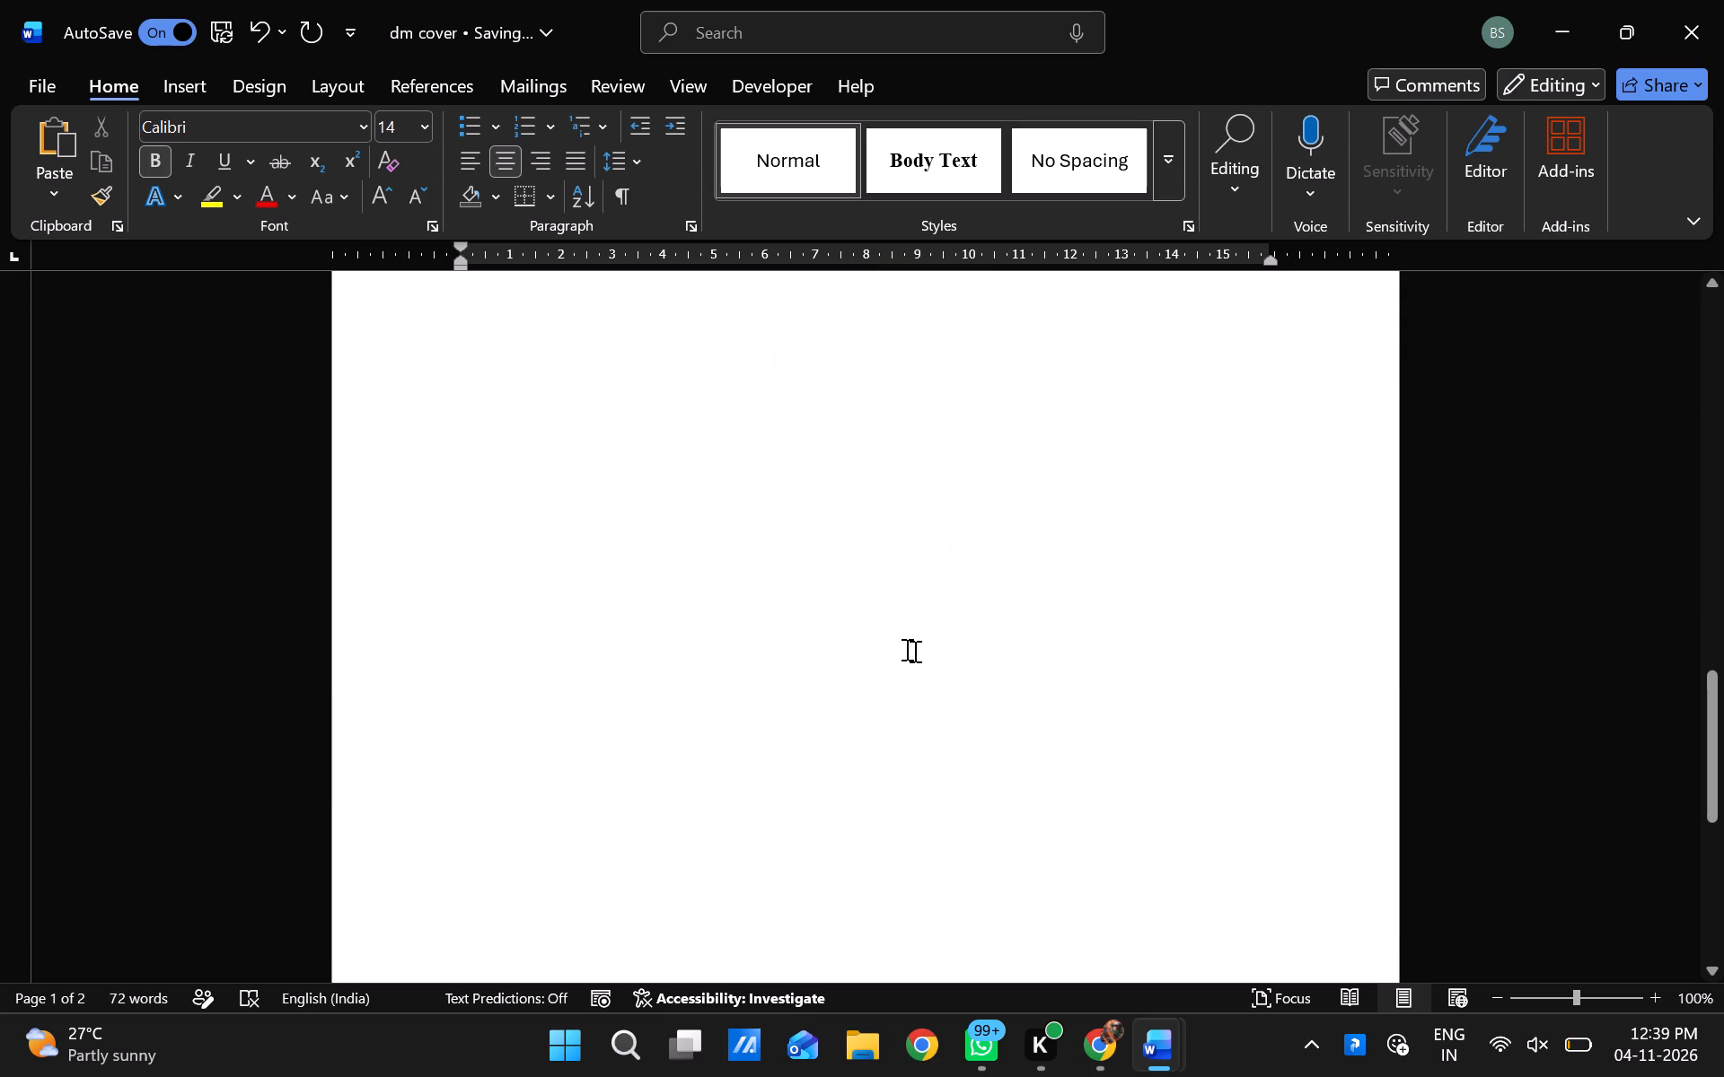
scroll(913, 651, "up", 6)
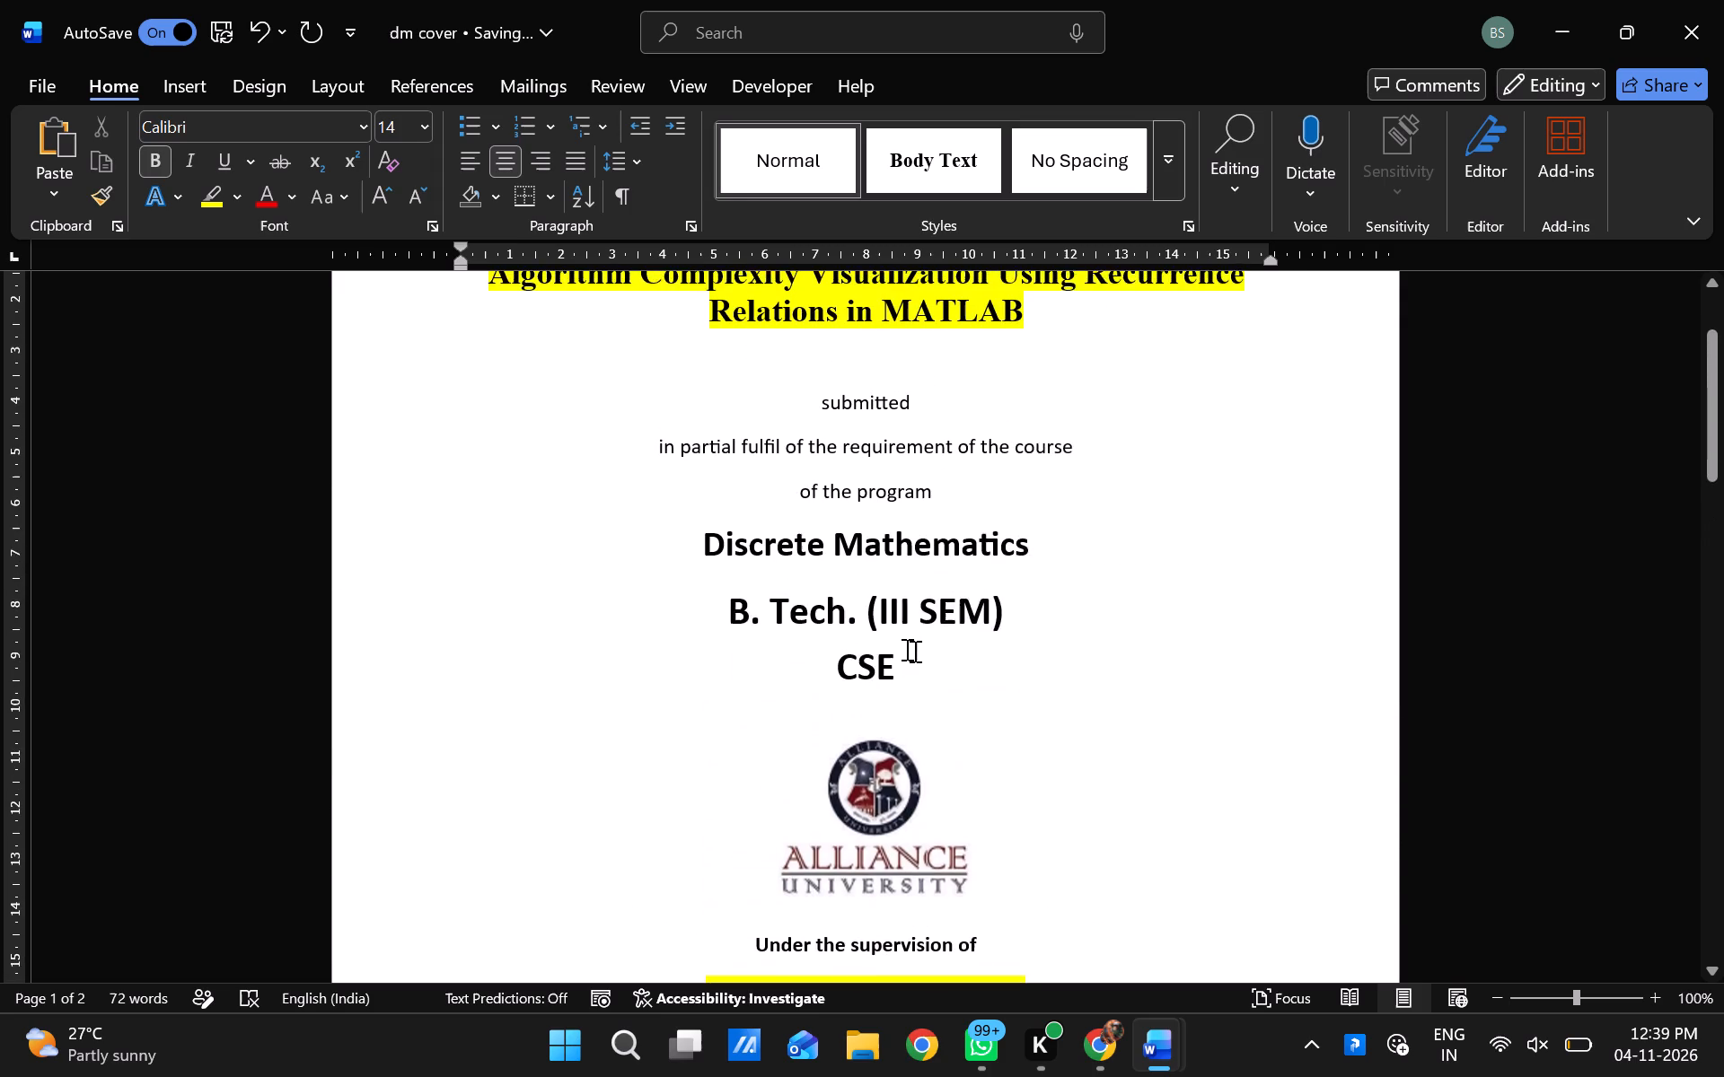
left_click(811, 448)
key("BackSpace")
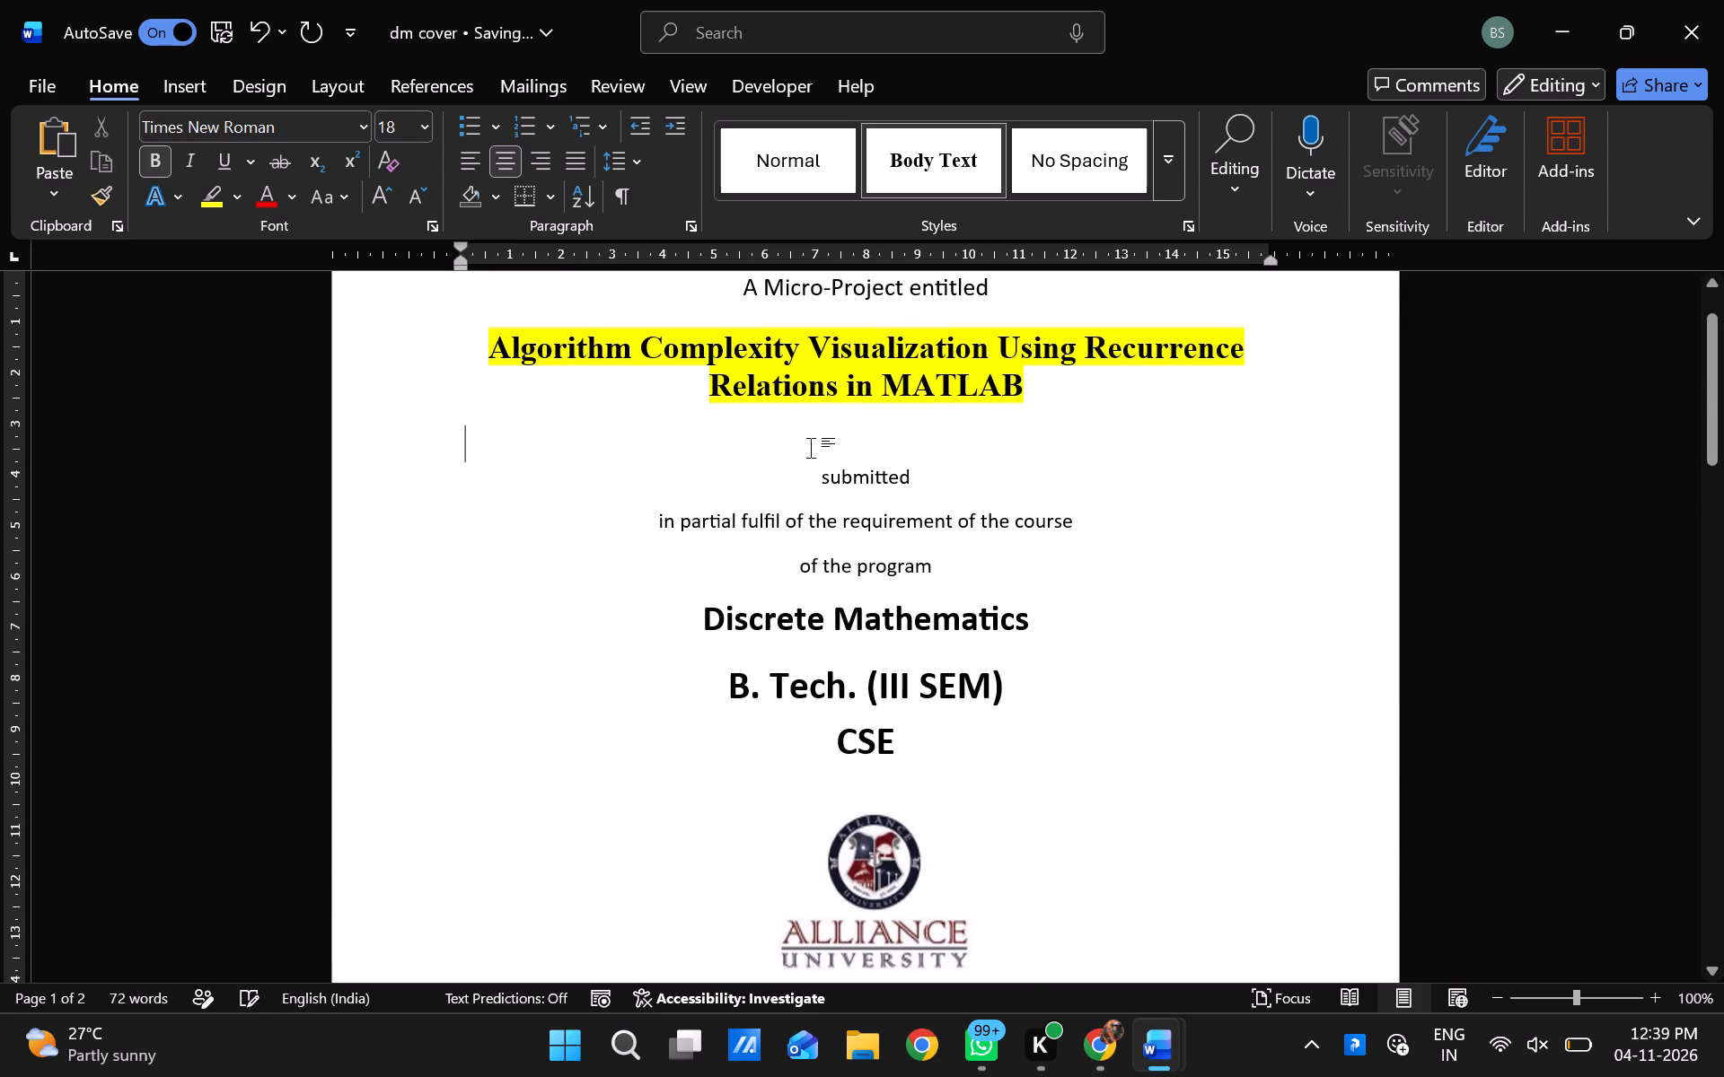
key("BackSpace")
key("BackSpace")
scroll(811, 448, "down", 2)
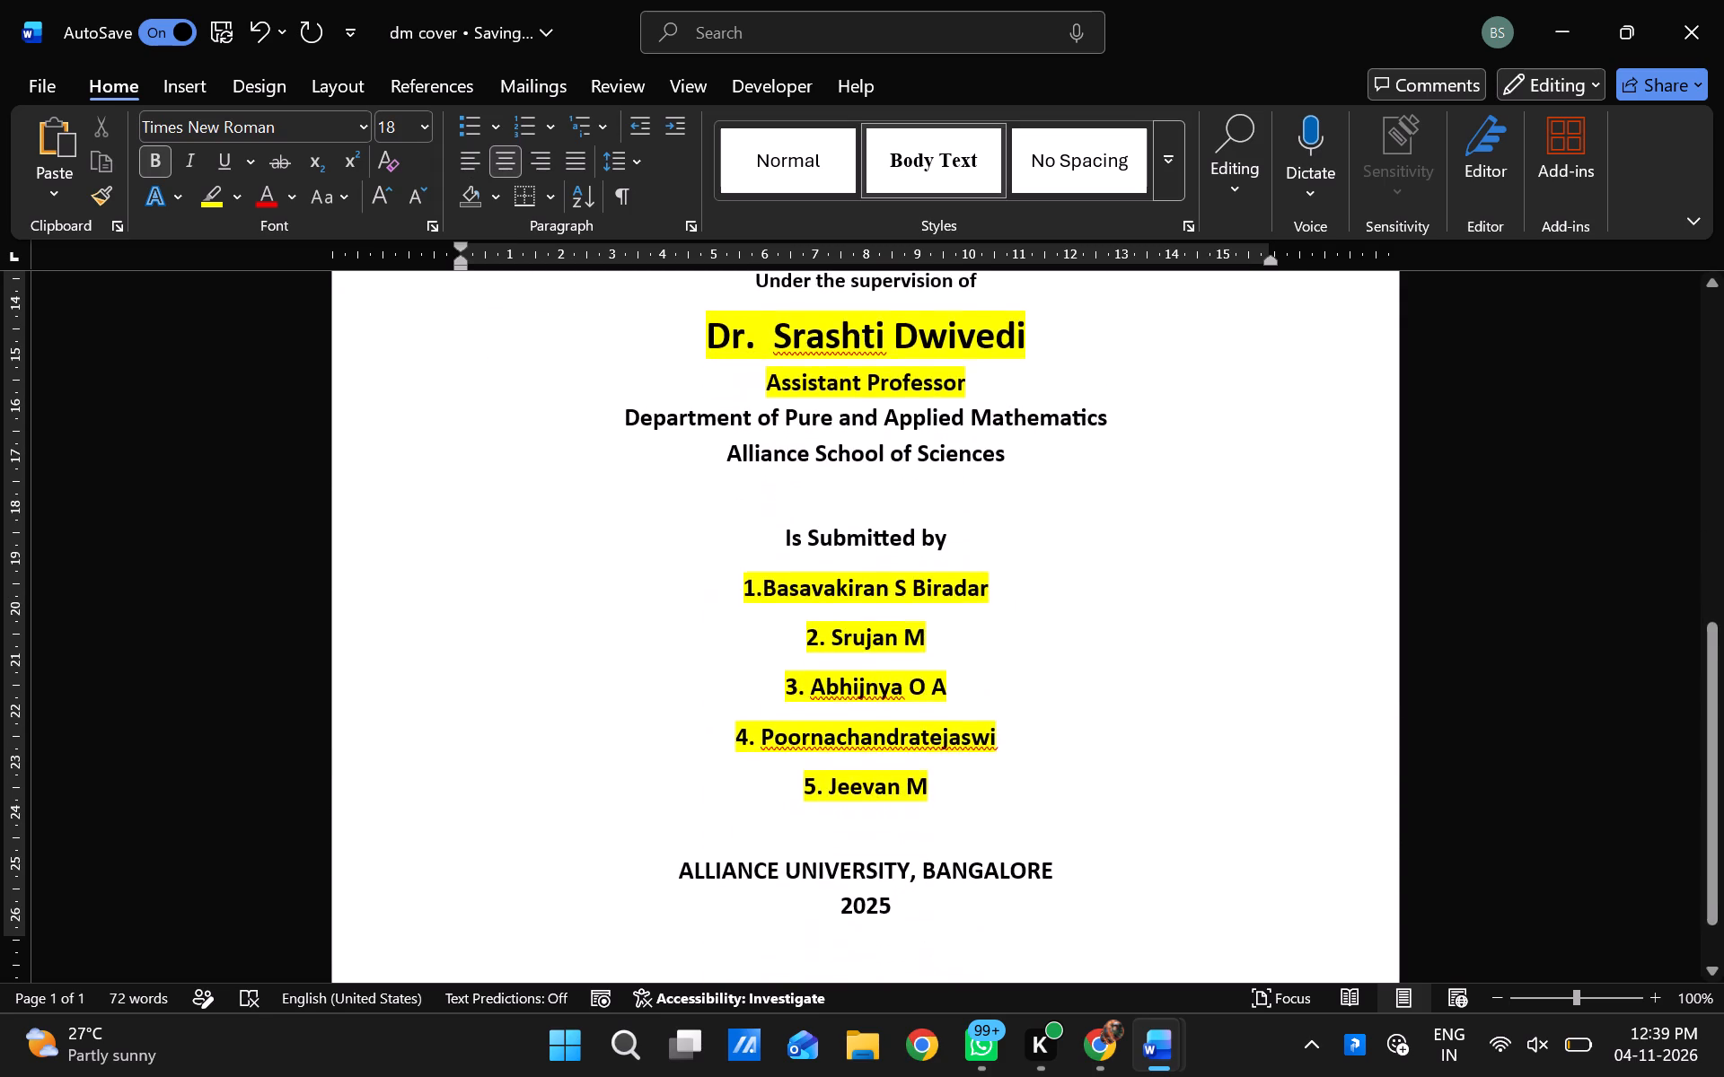
scroll(811, 448, "down", 2)
scroll(811, 448, "up", 2)
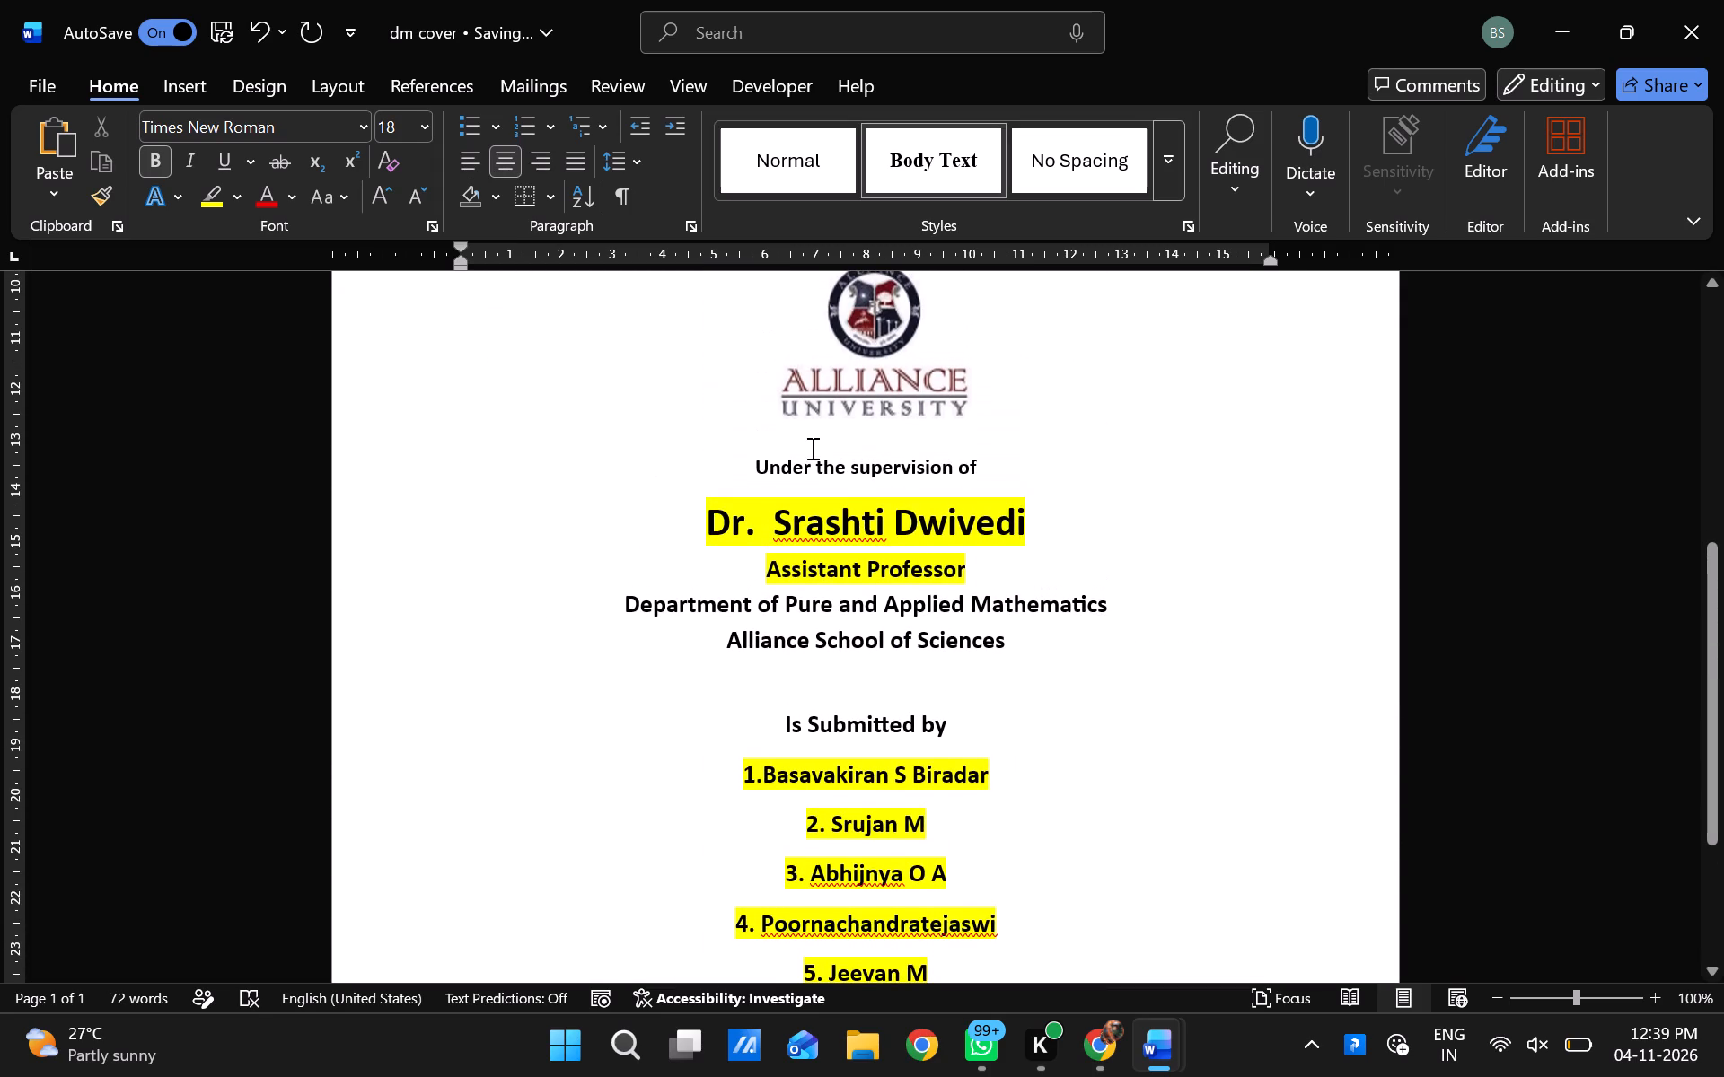
Save the dm cover document and close it.
key("ctrl+s")
left_click(1723, 0)
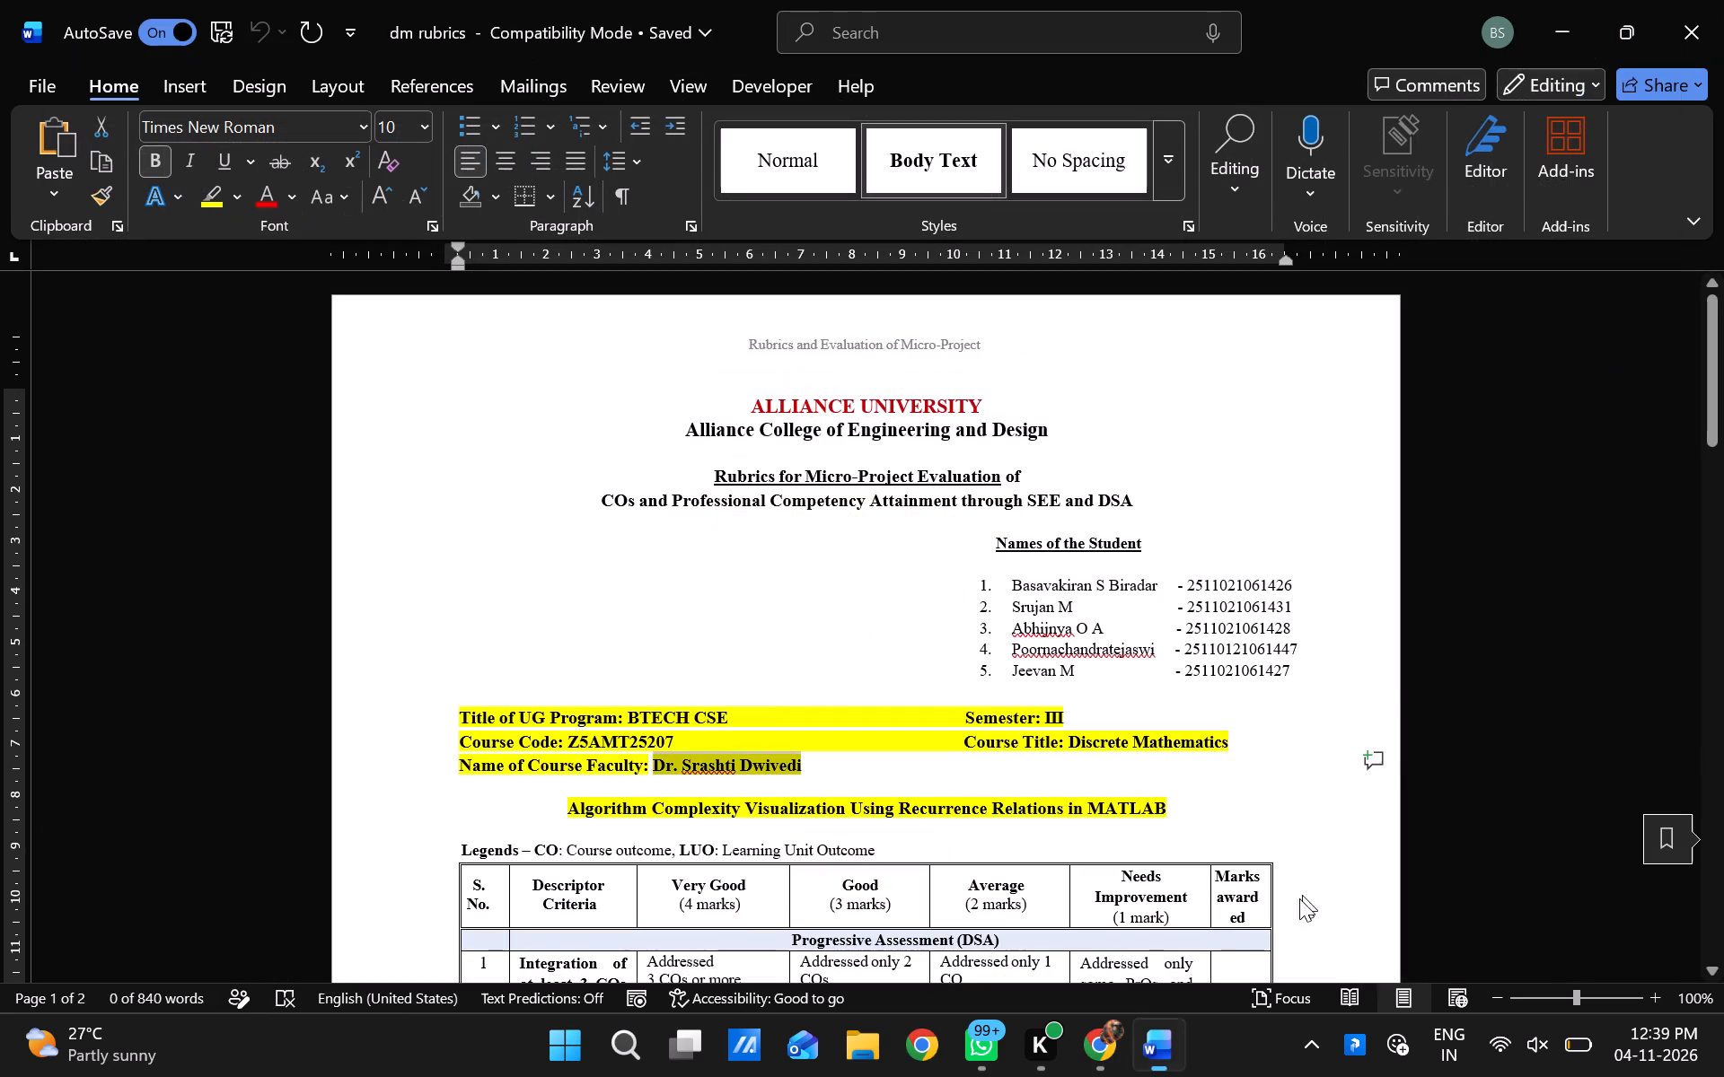